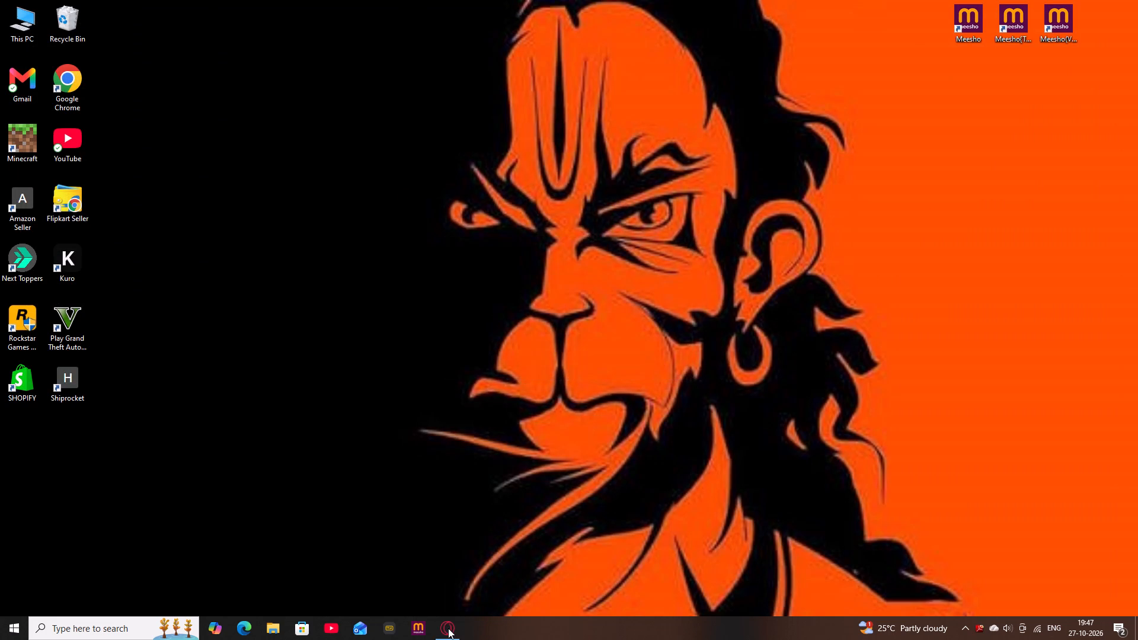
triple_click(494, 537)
Open YouTube from the desktop and search for "naagin song".
triple_click(76, 146)
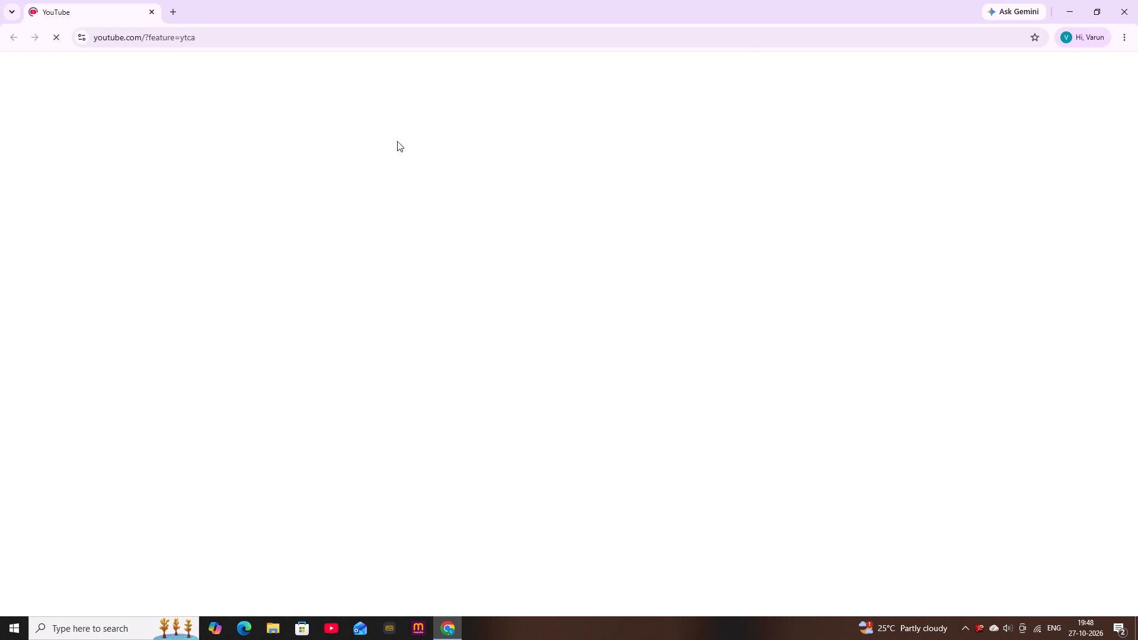
left_click(484, 68)
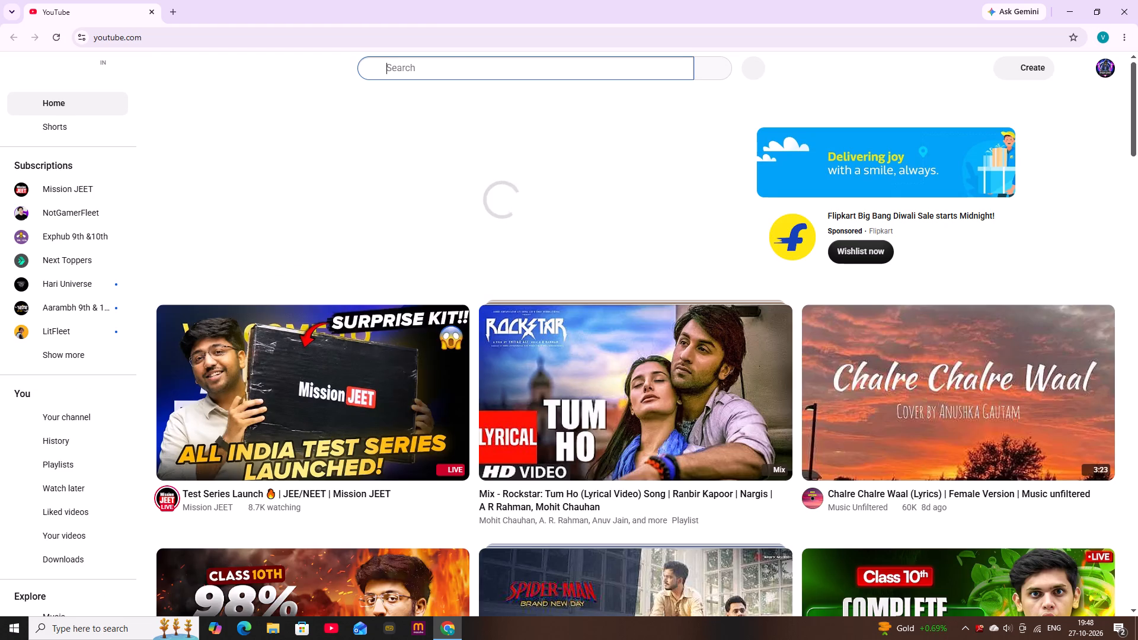
type("naag")
type("in")
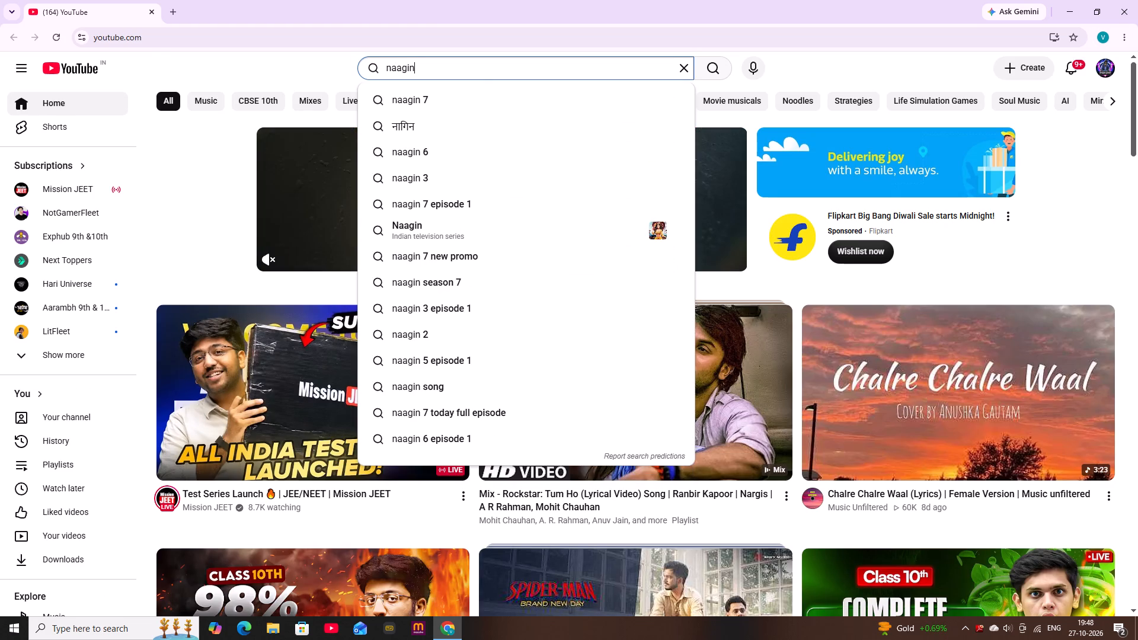
key("space")
type("song")
key("Return")
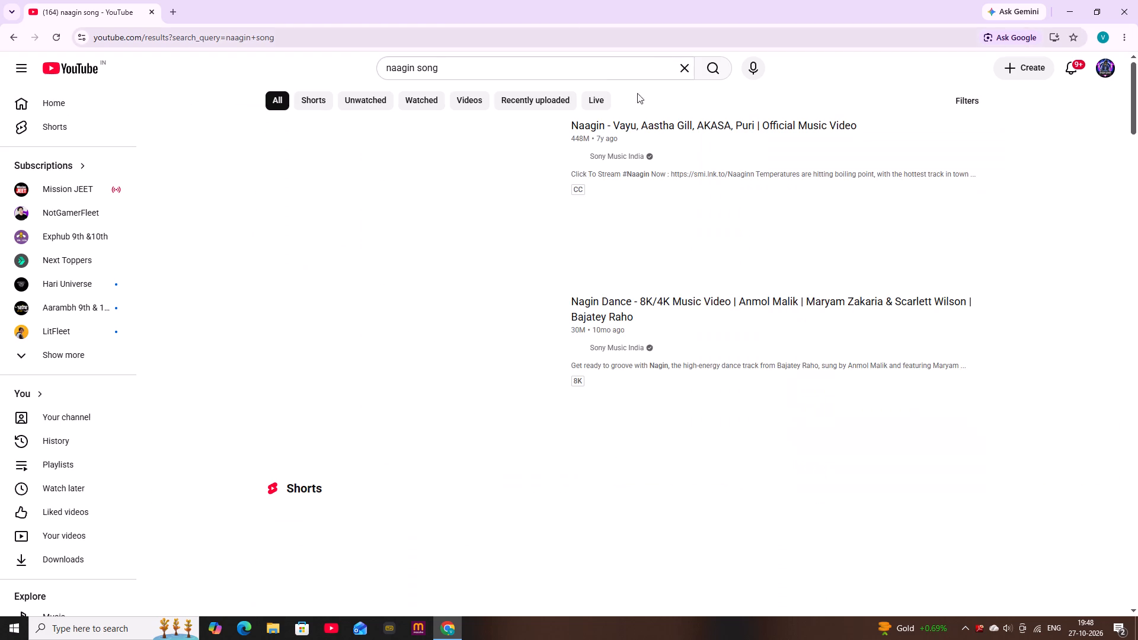
Play the Haryanvi video "NAGIN - Gurmeet Bhadana, Ishika Rajput" from the results, reloading the page to get past the ads.
scroll(471, 274, "down", 1)
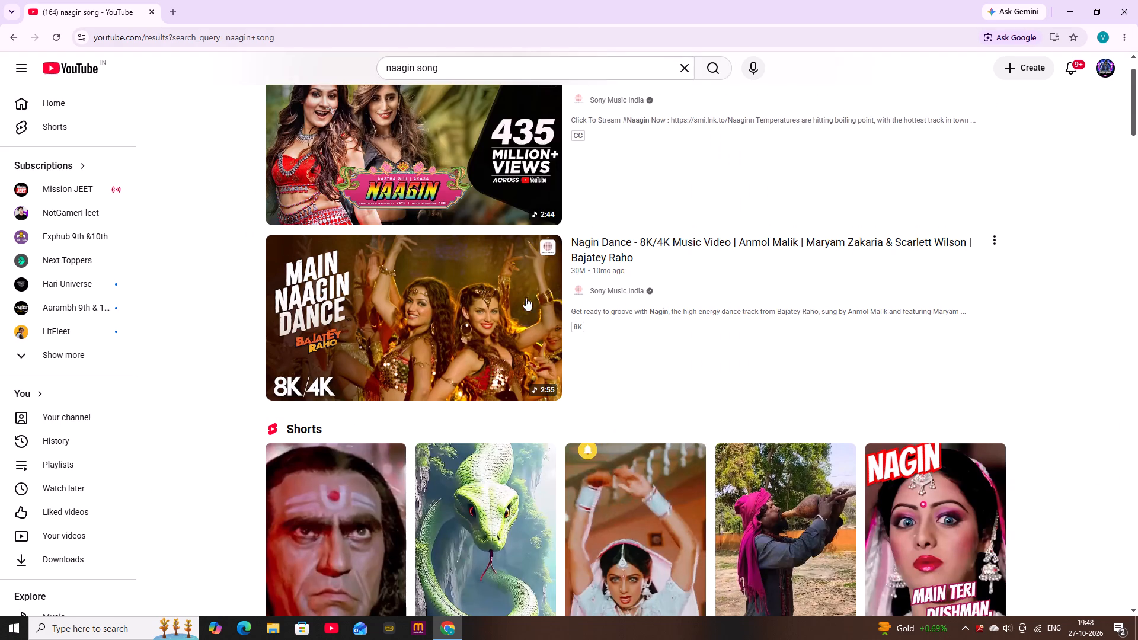
scroll(534, 300, "down", 8)
left_click(398, 328)
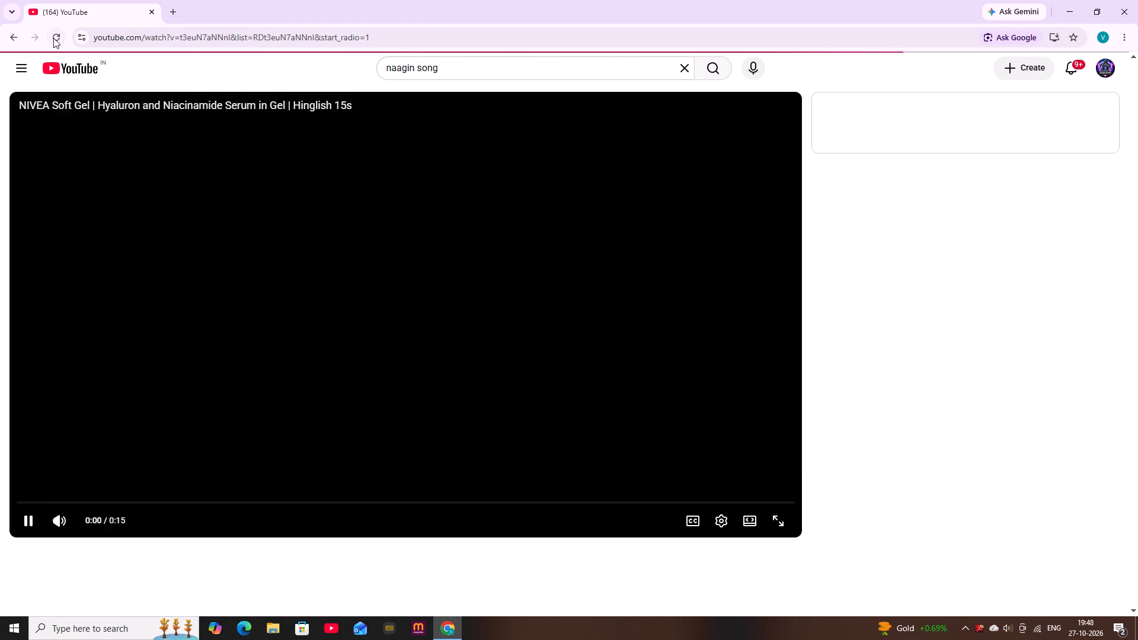
left_click(54, 37)
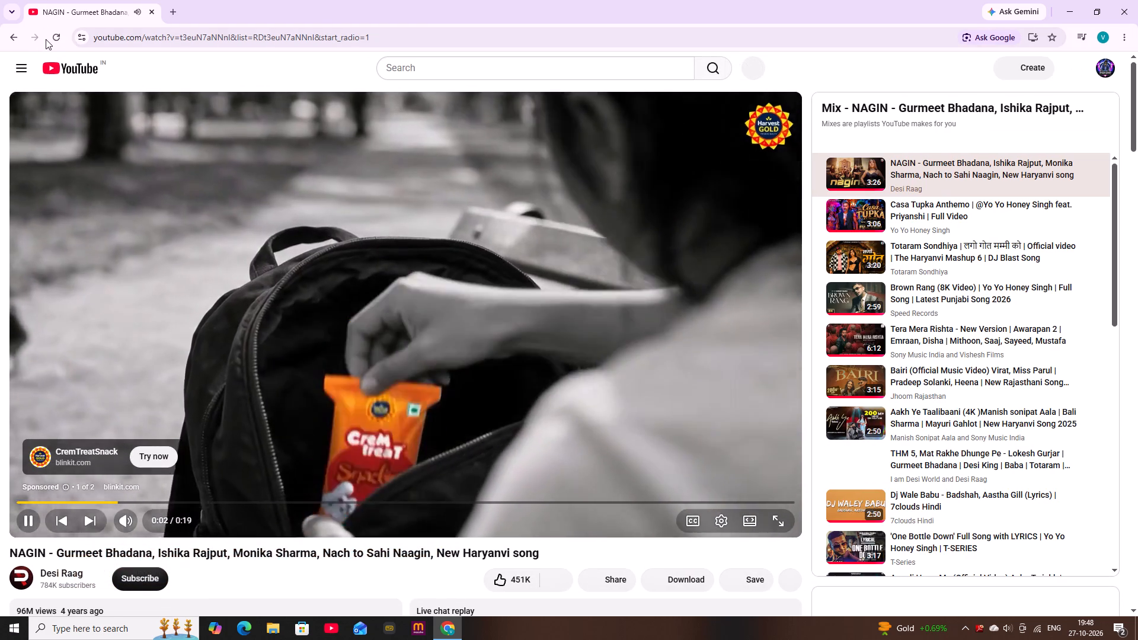
left_click(49, 36)
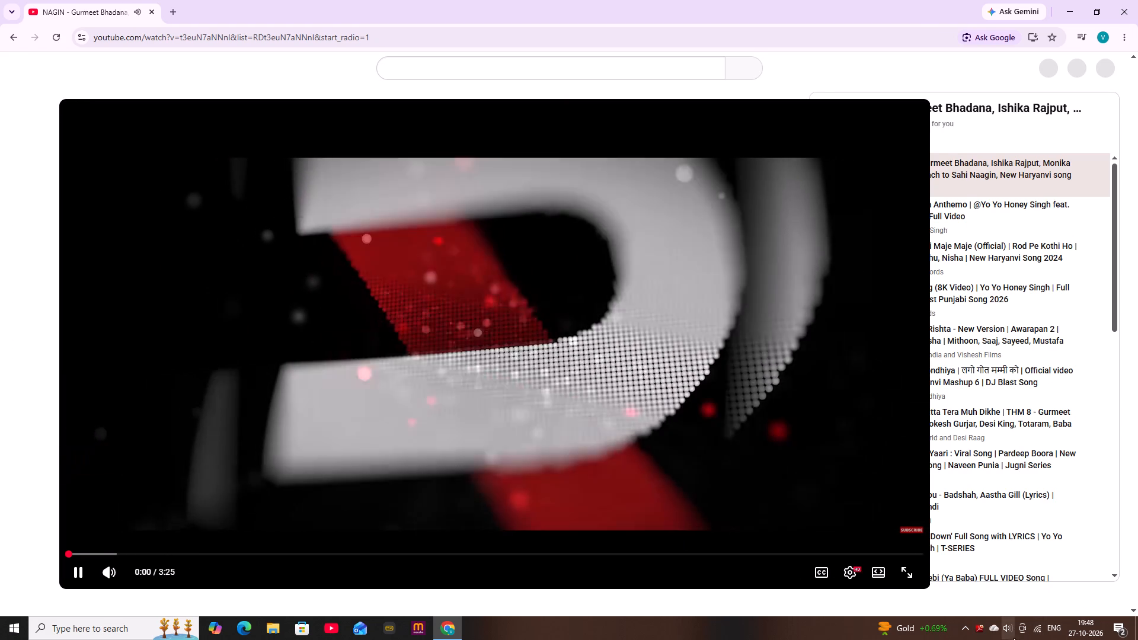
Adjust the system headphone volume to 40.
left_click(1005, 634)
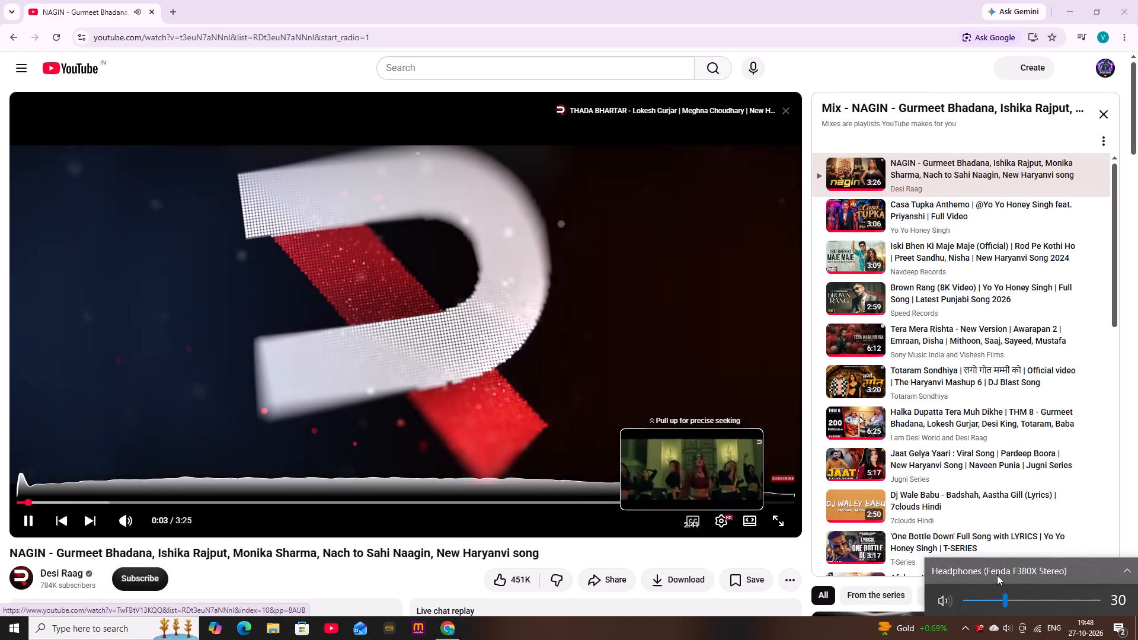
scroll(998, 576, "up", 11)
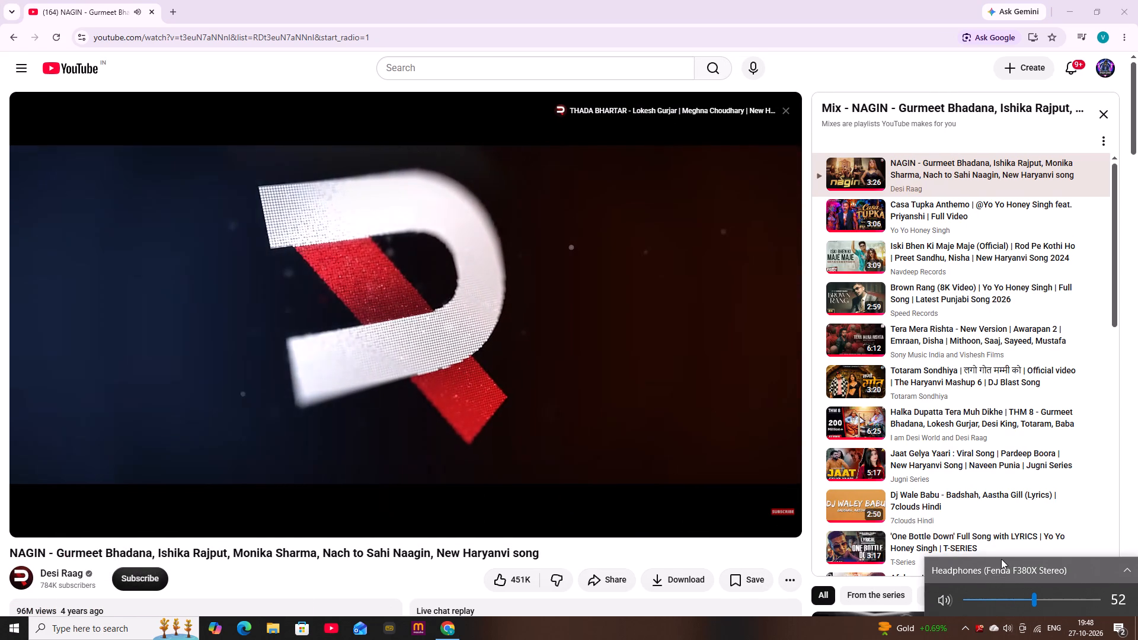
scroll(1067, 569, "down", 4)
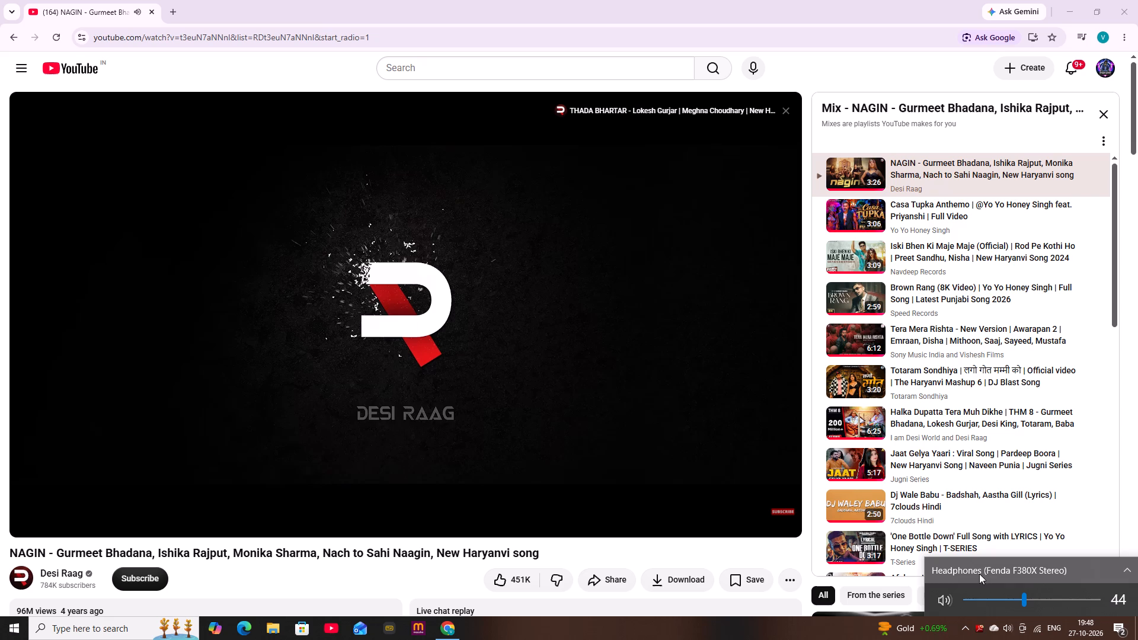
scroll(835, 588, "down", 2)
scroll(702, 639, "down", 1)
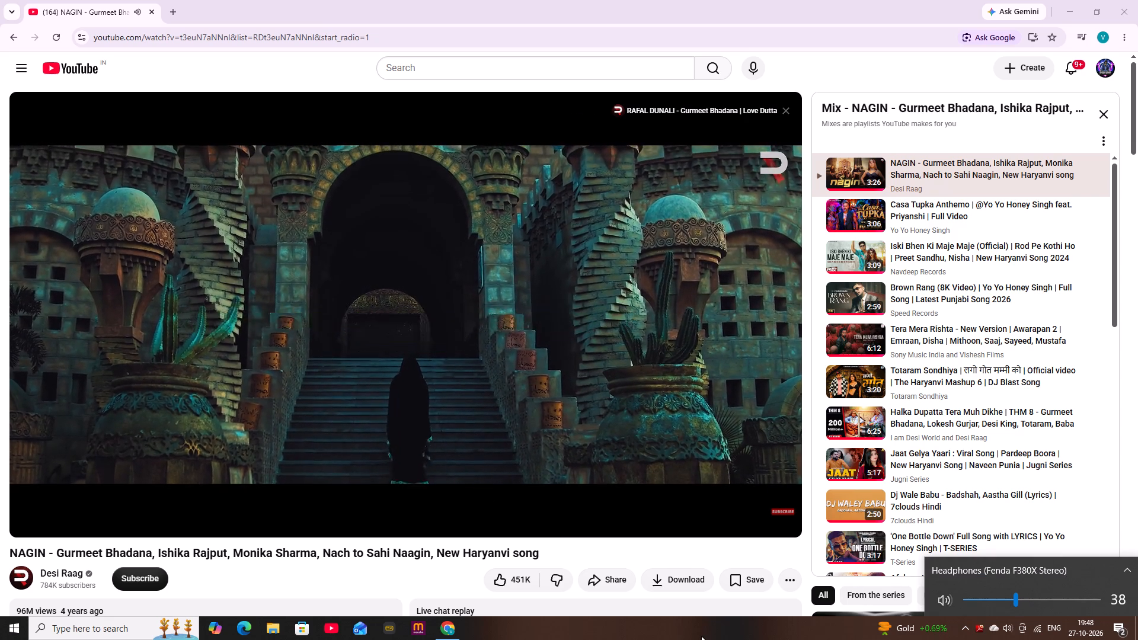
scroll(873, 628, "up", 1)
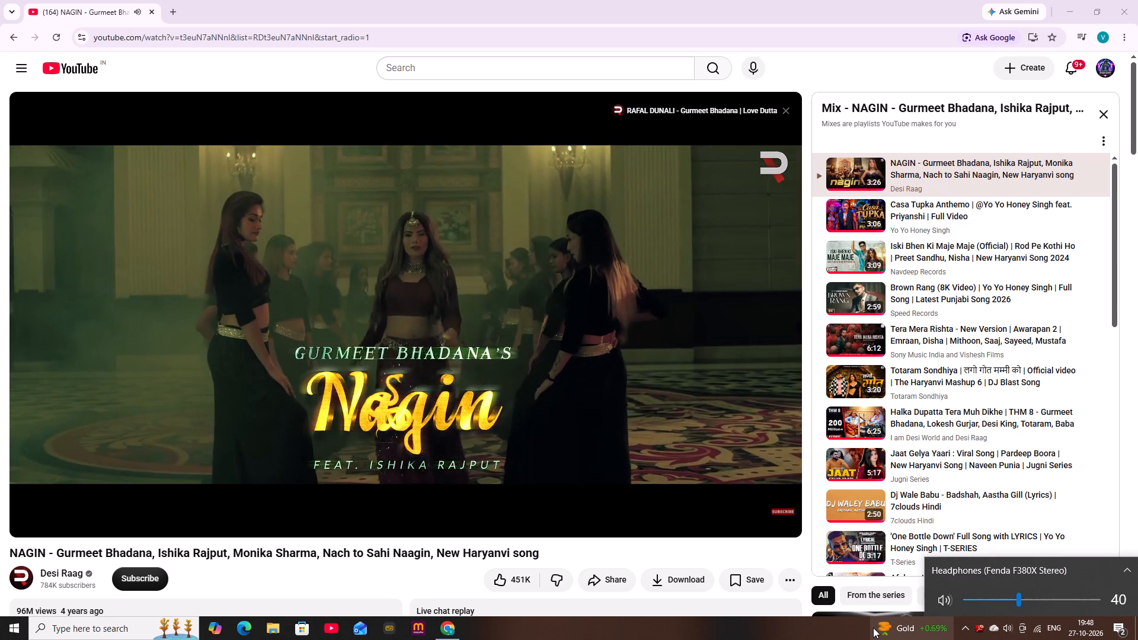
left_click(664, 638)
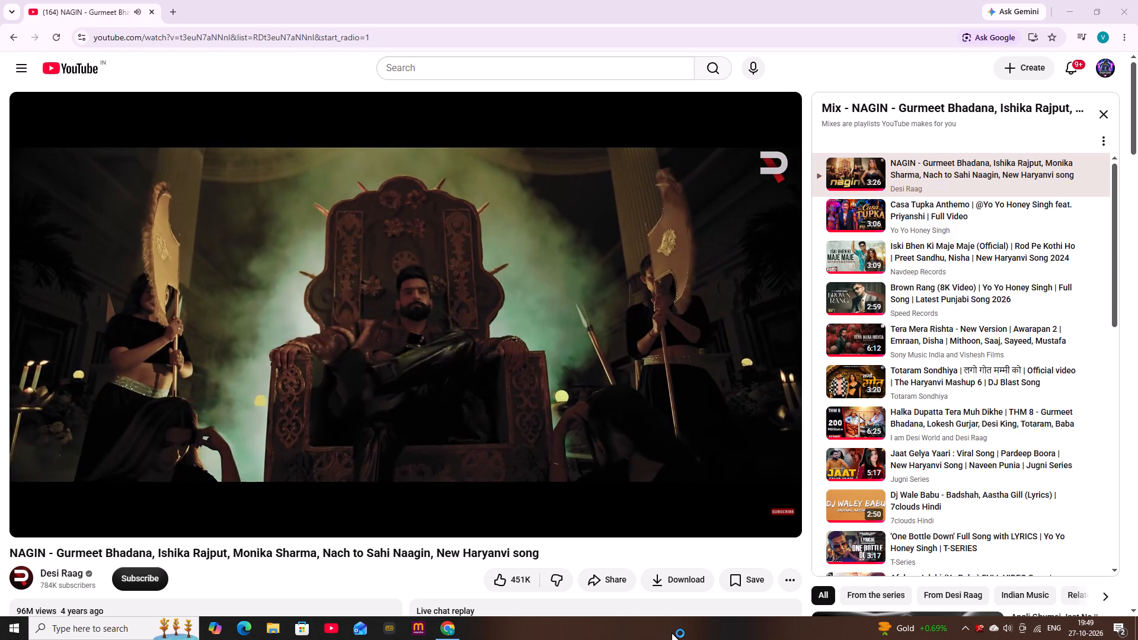
Raise the system headphone volume to 50.
left_click(1006, 638)
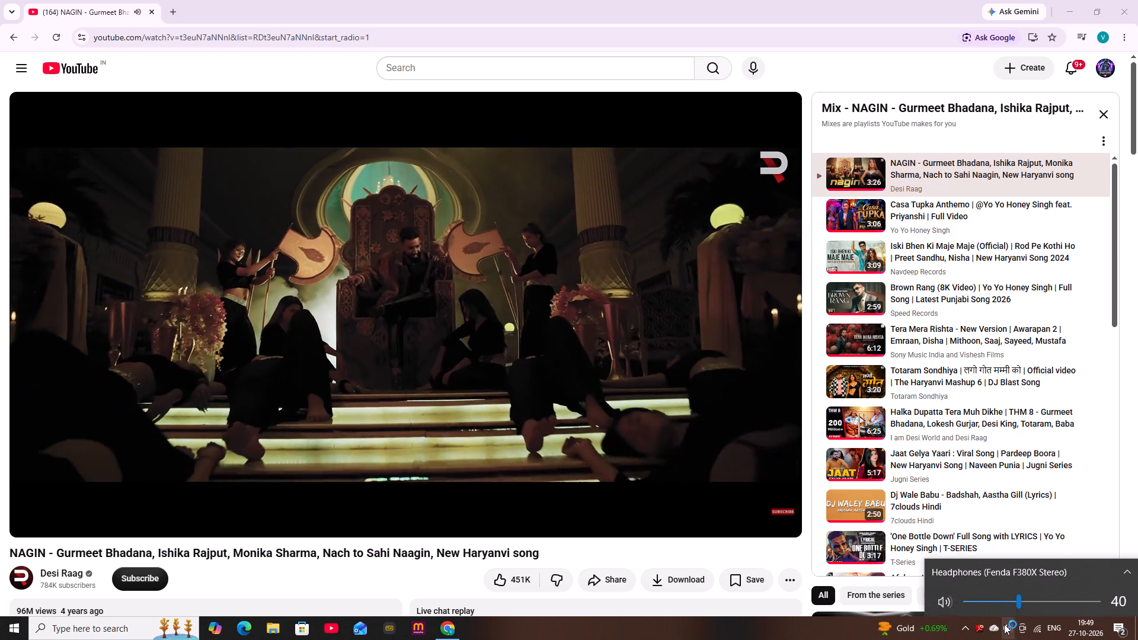
scroll(1009, 612, "up", 3)
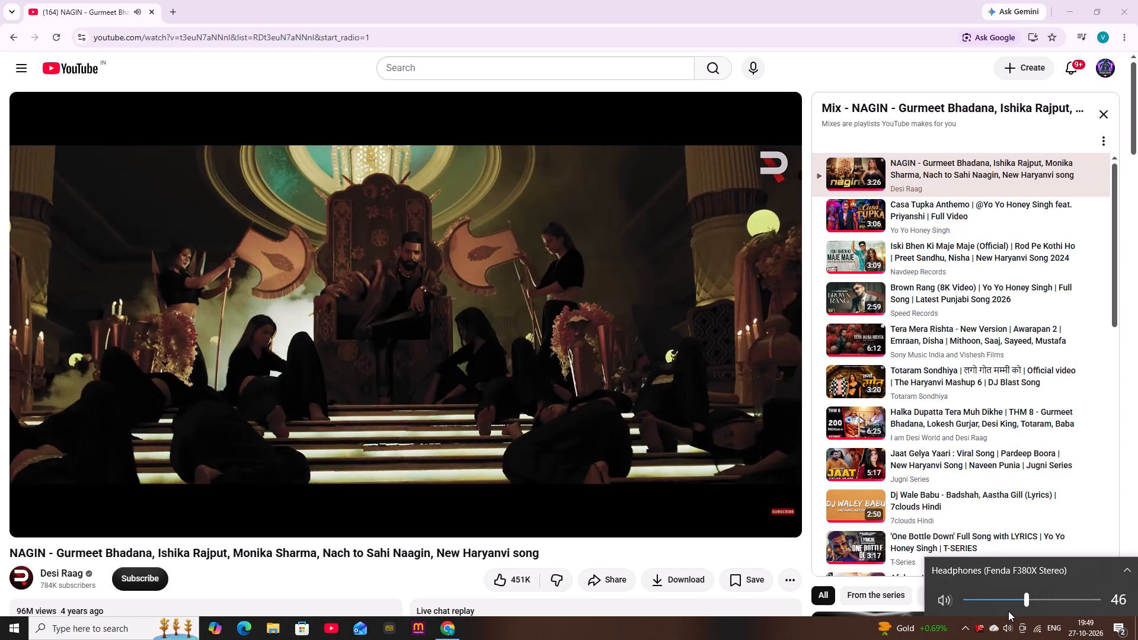
scroll(1012, 610, "up", 2)
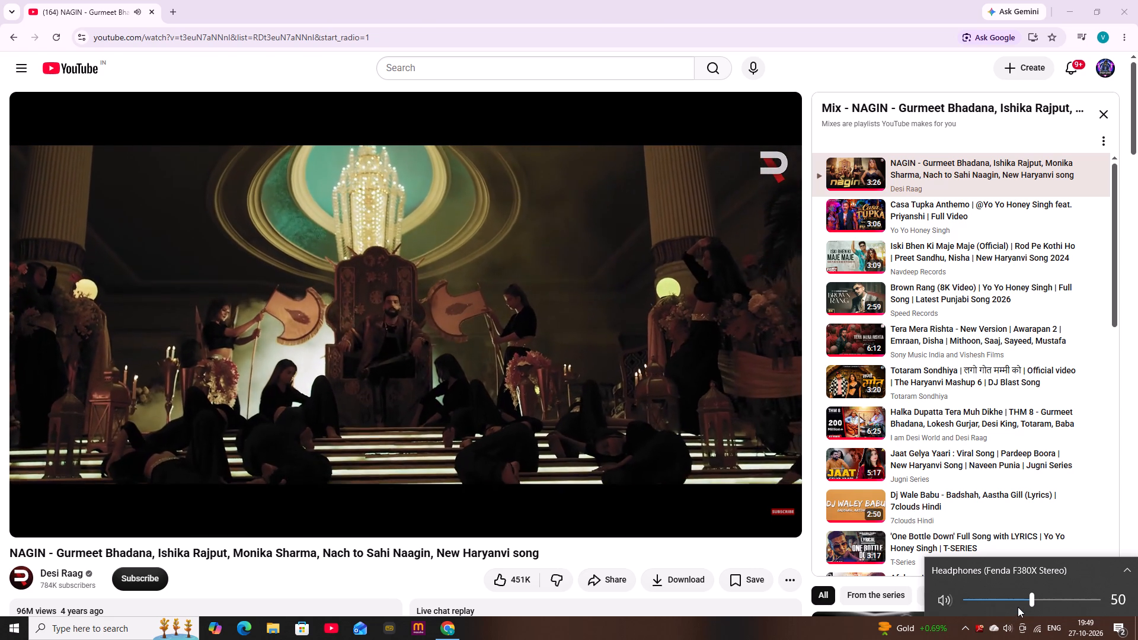
left_click(830, 637)
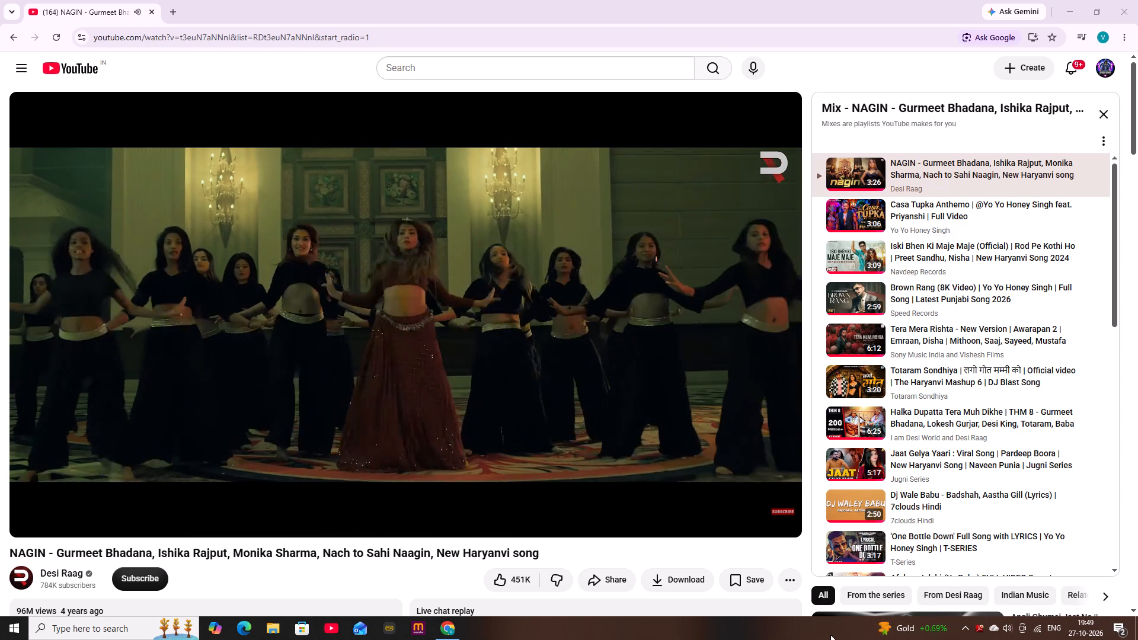
Minimize the browser, open the SHOPIFY desktop app to check the store's Orders page and Home overview, and close it.
left_click(1069, 0)
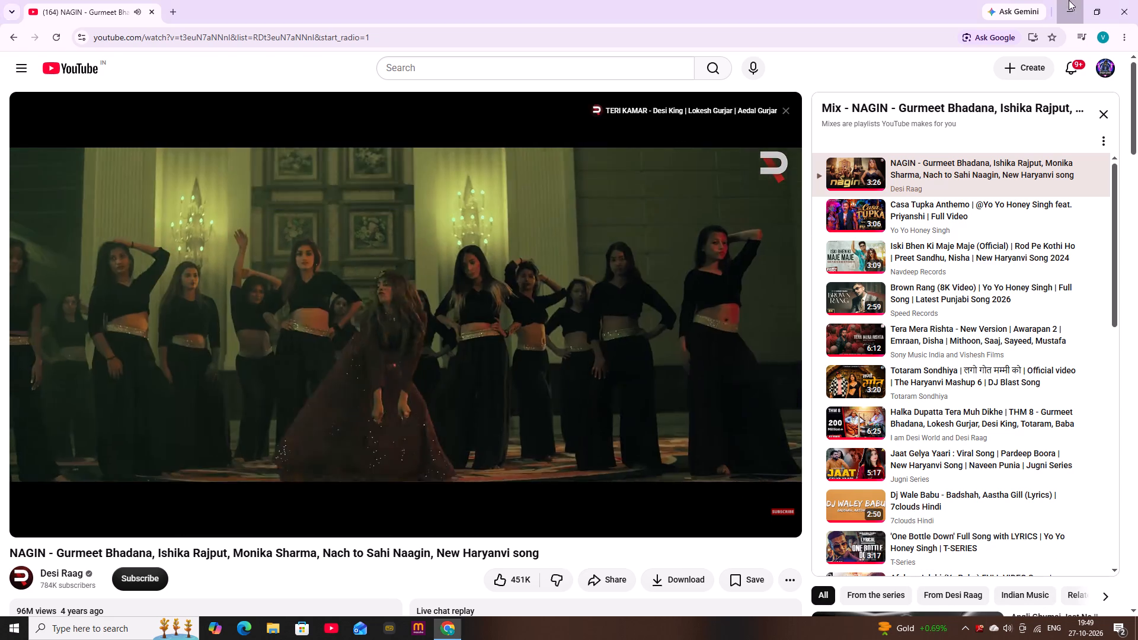
double_click(20, 380)
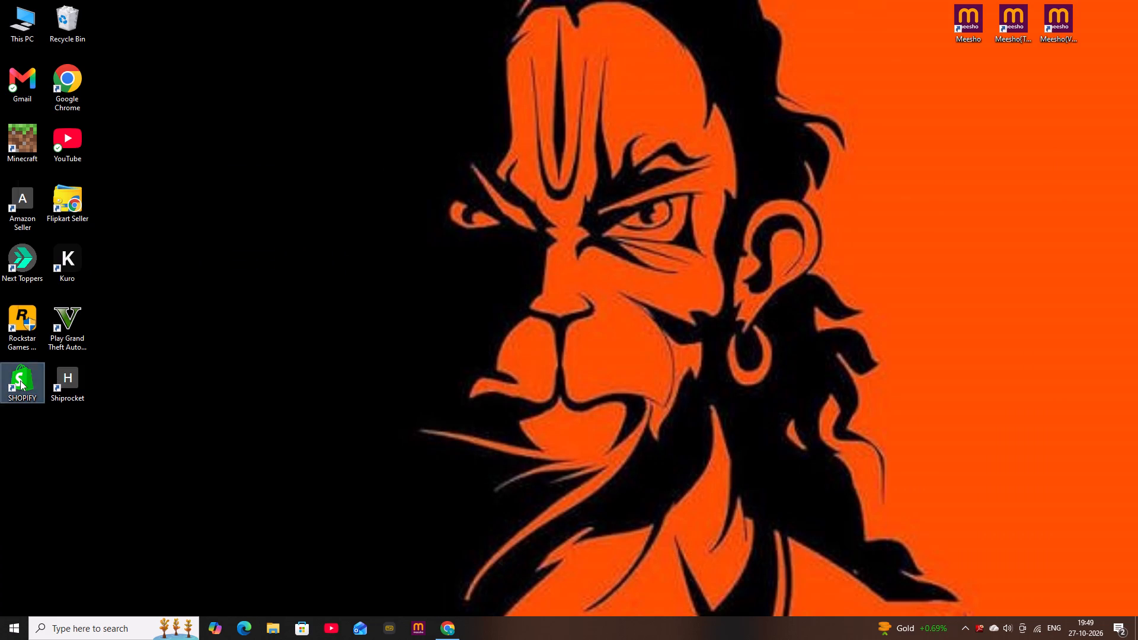
left_click(518, 23)
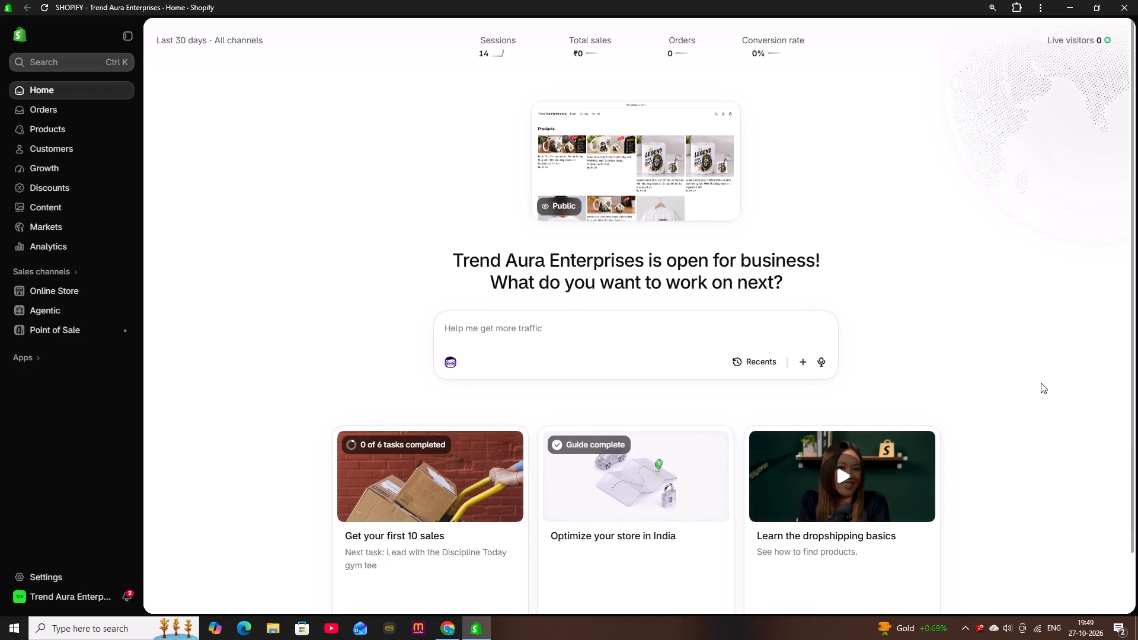
left_click(77, 110)
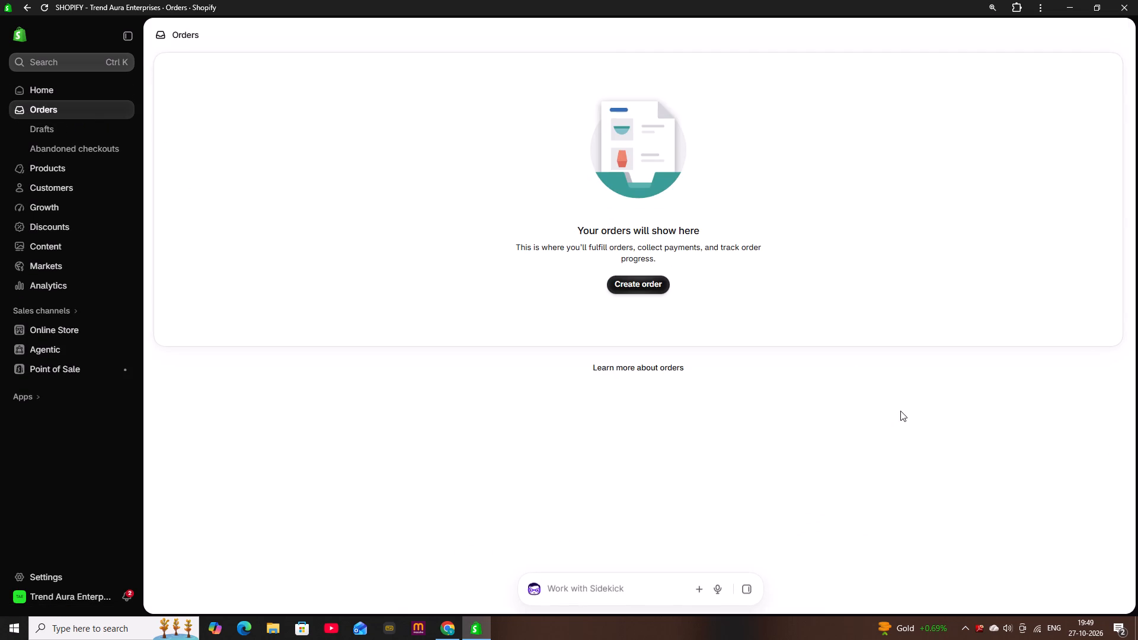
left_click(36, 82)
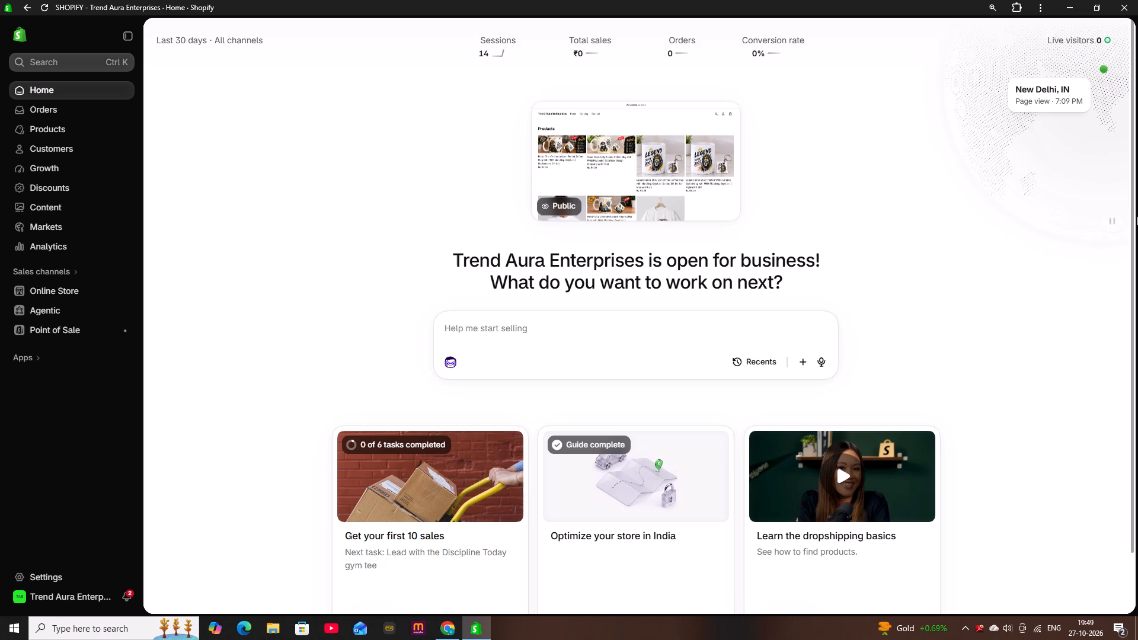
left_click_drag(1137, 215, 1137, 306)
left_click(1069, 256)
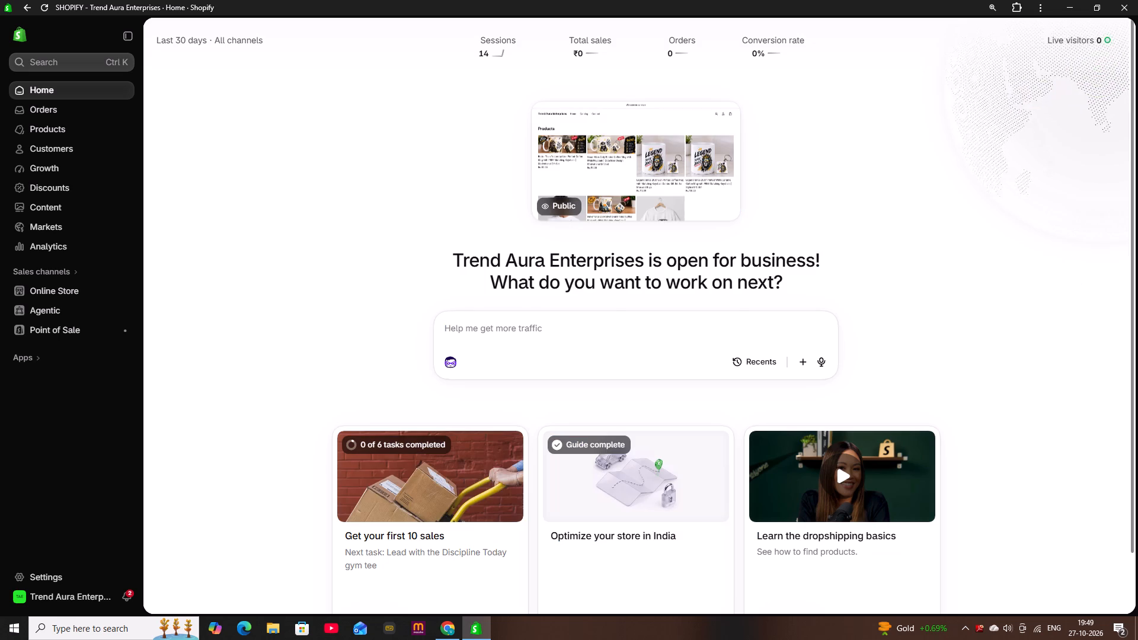
left_click(1134, 0)
Open the Meesho(VASU) supplier panel from the desktop, dismiss the Flash Sale offer and view the pending orders list.
double_click(1065, 6)
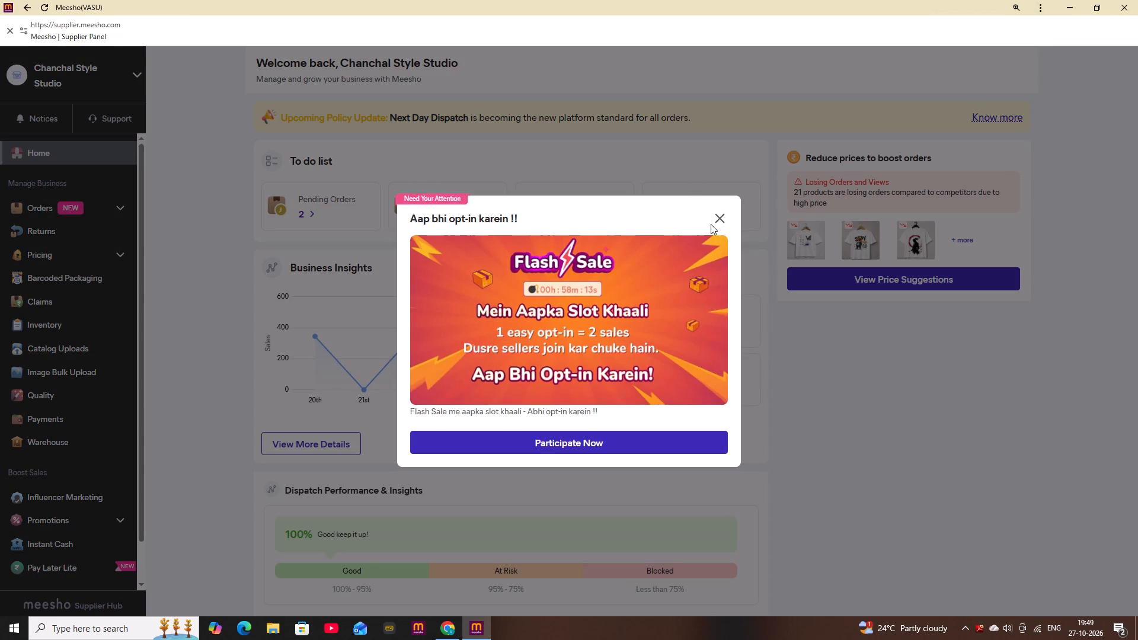
left_click(725, 217)
left_click(292, 235)
left_click(309, 210)
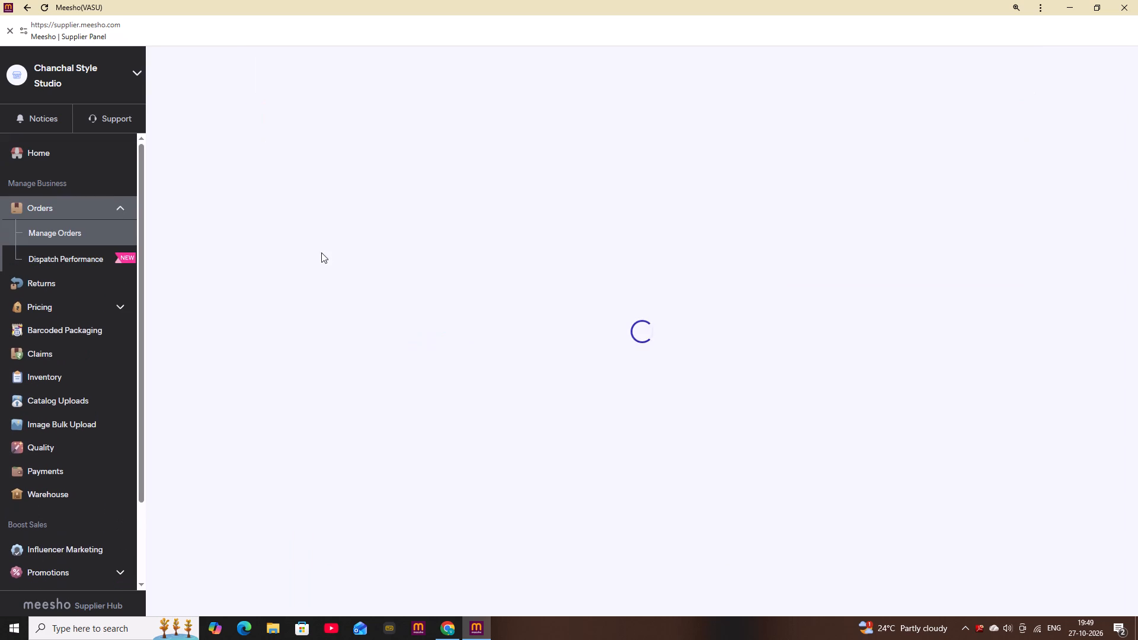
scroll(328, 270, "down", 8)
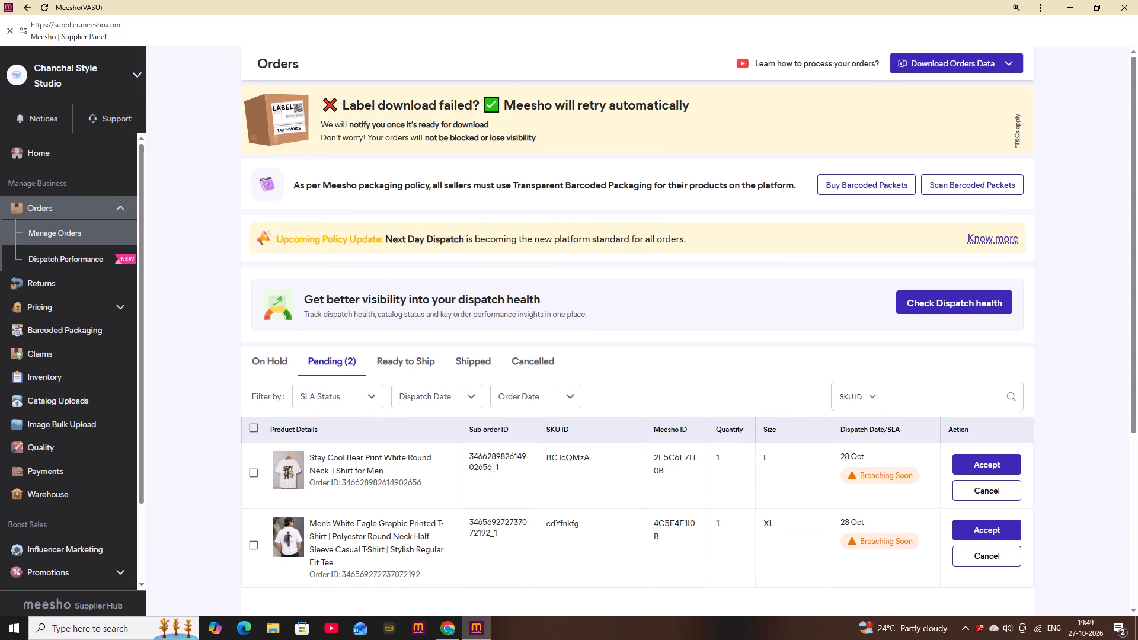
scroll(286, 366, "down", 1)
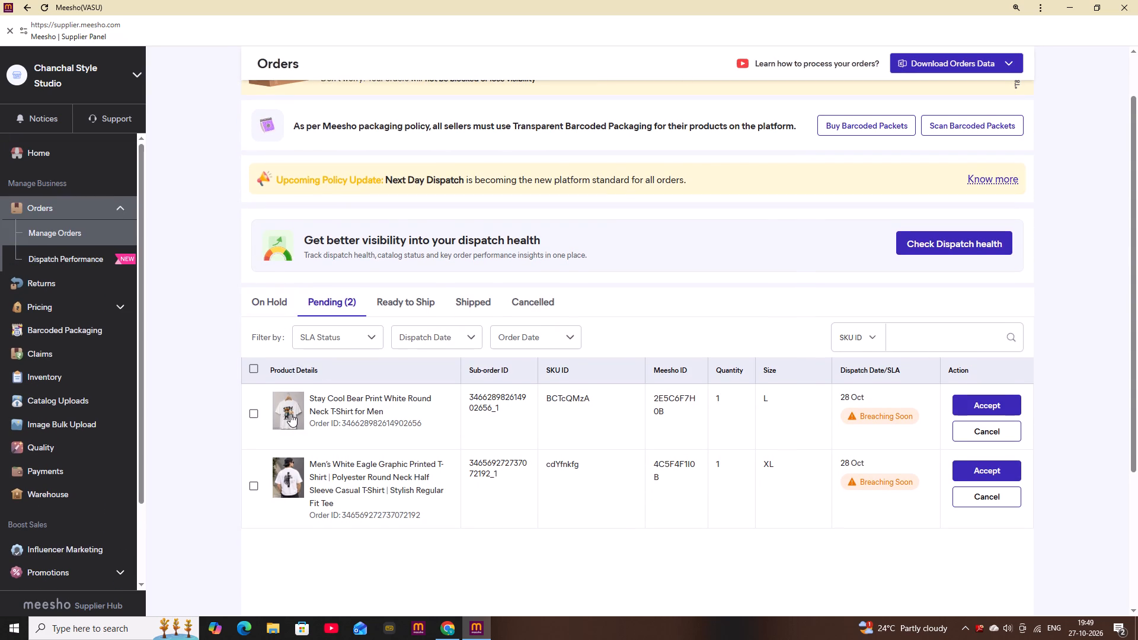
View the enlarged product image of the Stay Cool Bear Print T-shirt order, and close it.
left_click(290, 414)
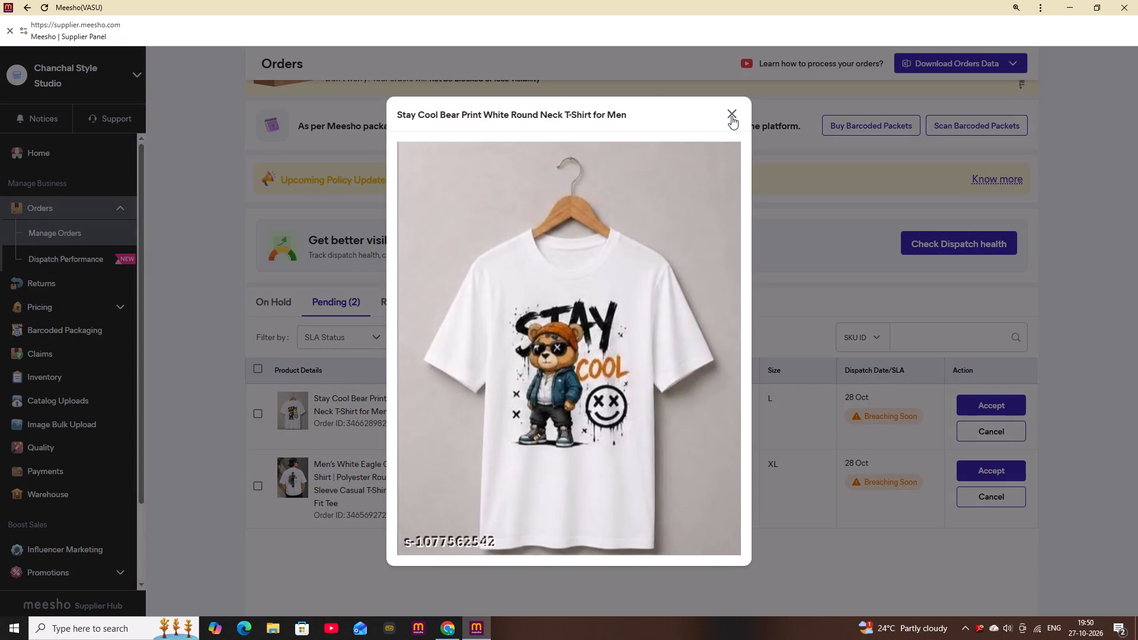
left_click(731, 116)
Check the On Hold and Pending orders, return to the panel's Home page and close the Meesho(VASU) window.
left_click(288, 297)
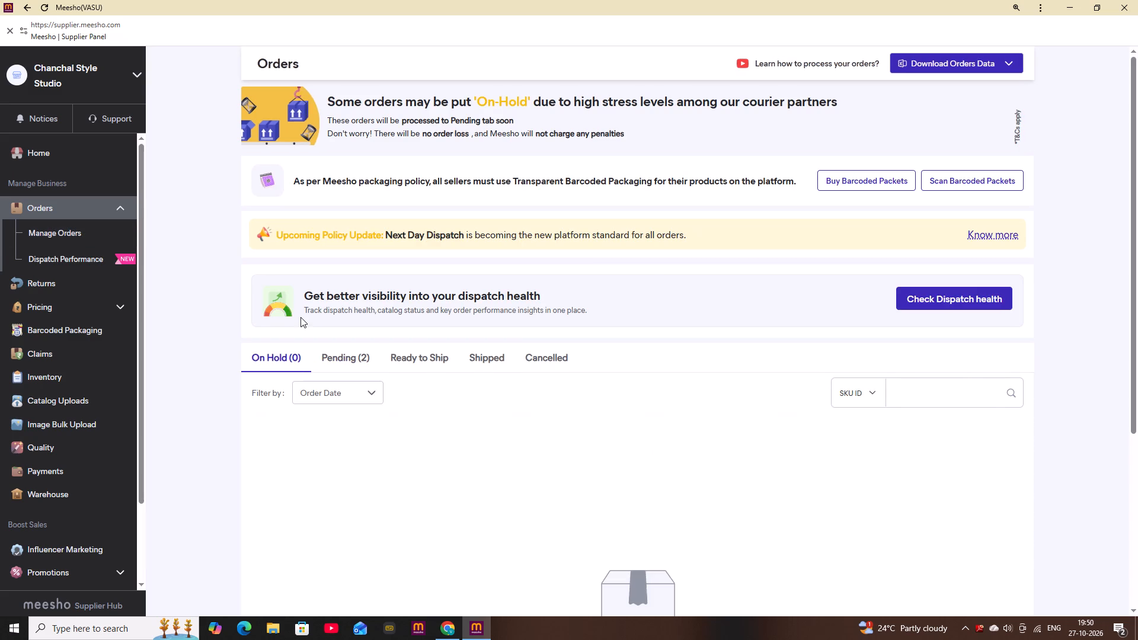
left_click(343, 368)
scroll(362, 359, "down", 4)
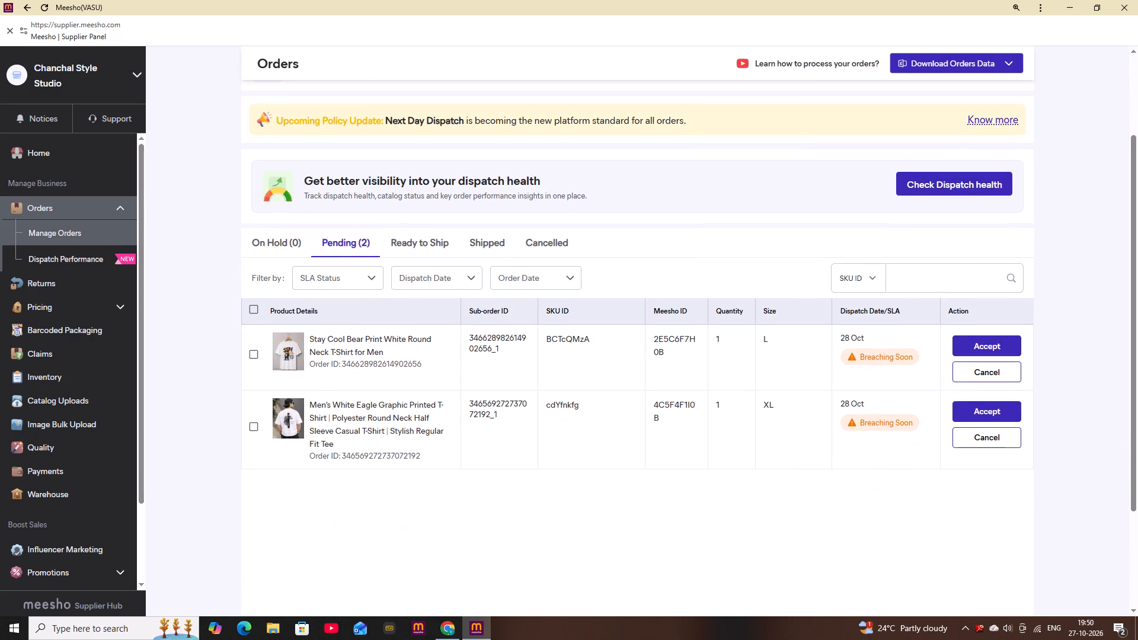
left_click(65, 155)
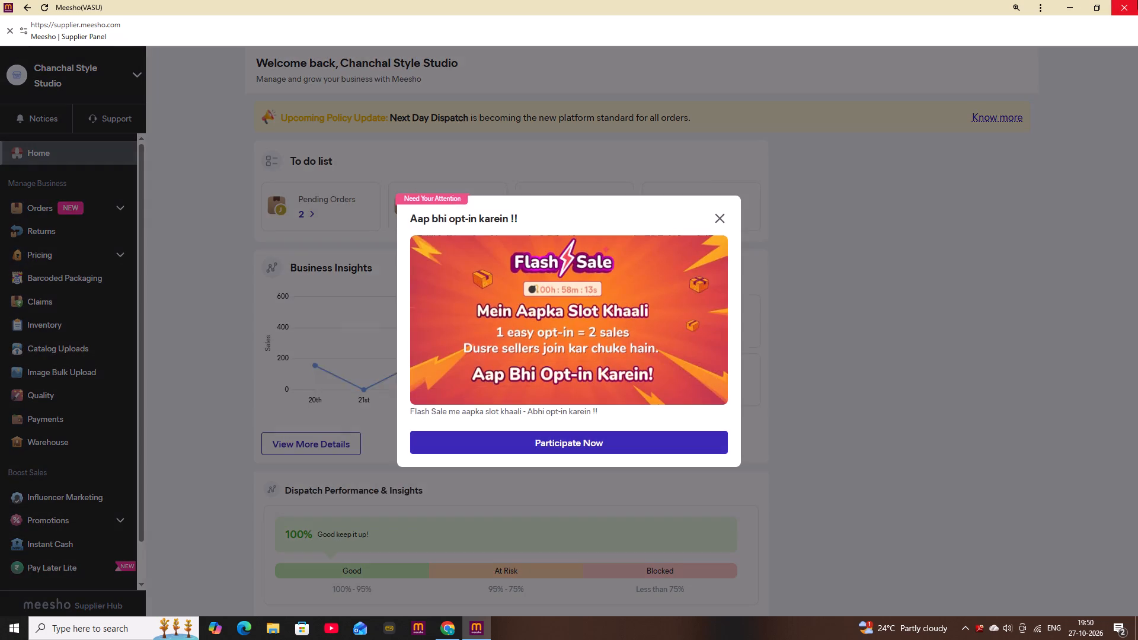
left_click(1137, 0)
Open the Meesho(TRENDY) supplier panel from the desktop, dismiss the sale offer, and check the Pending and On Hold orders.
triple_click(1010, 22)
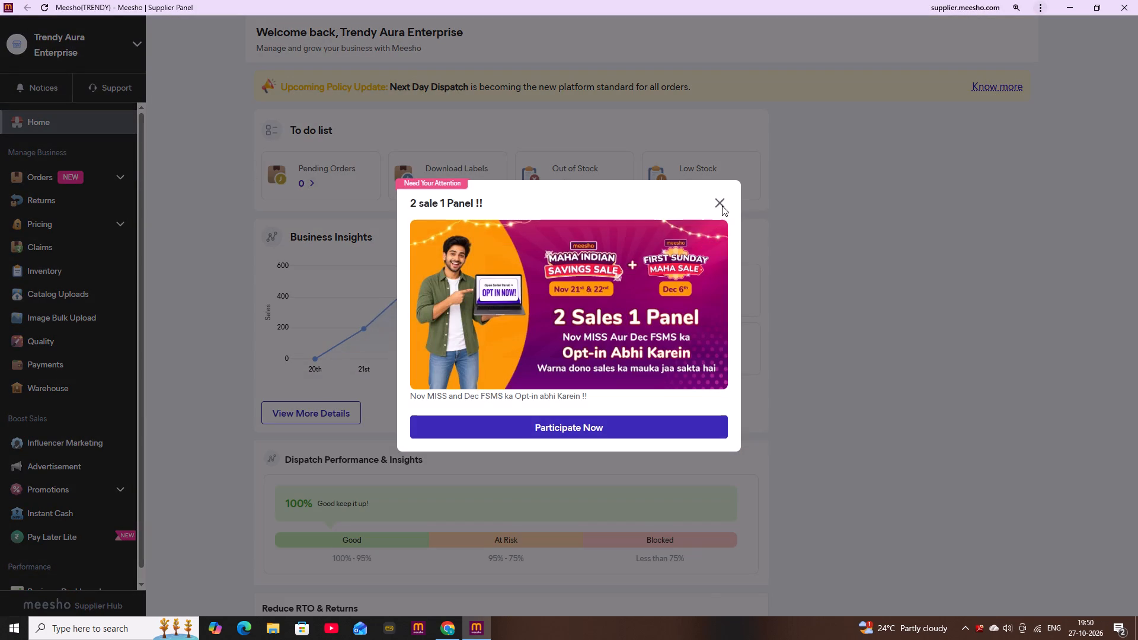
left_click(721, 204)
left_click(302, 177)
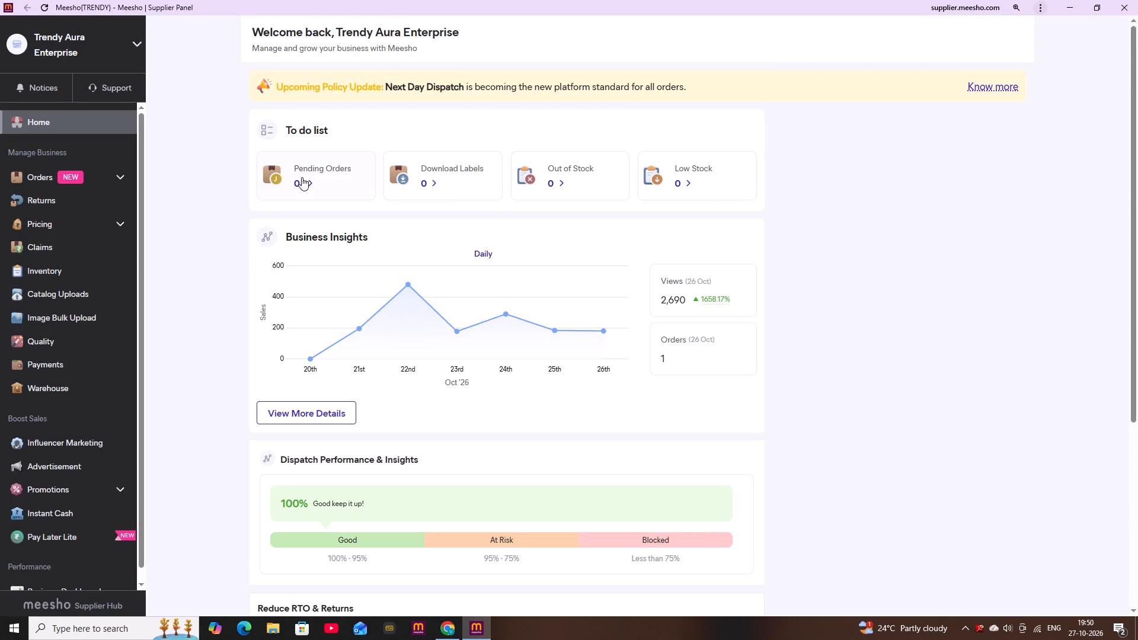
scroll(357, 319, "down", 5)
left_click(261, 251)
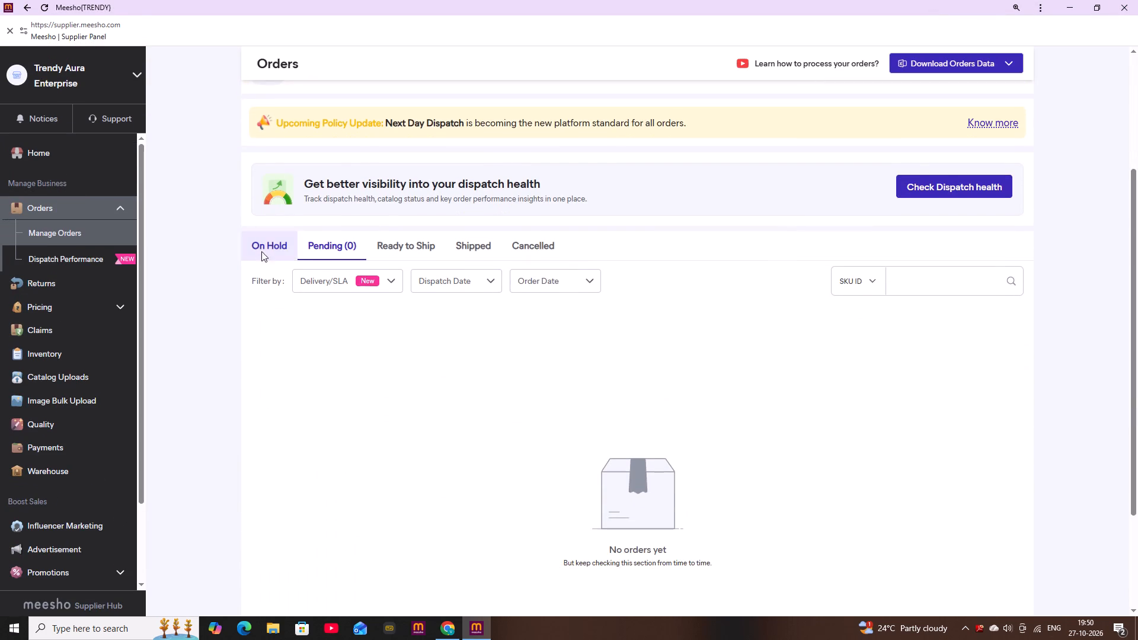
scroll(549, 352, "down", 2)
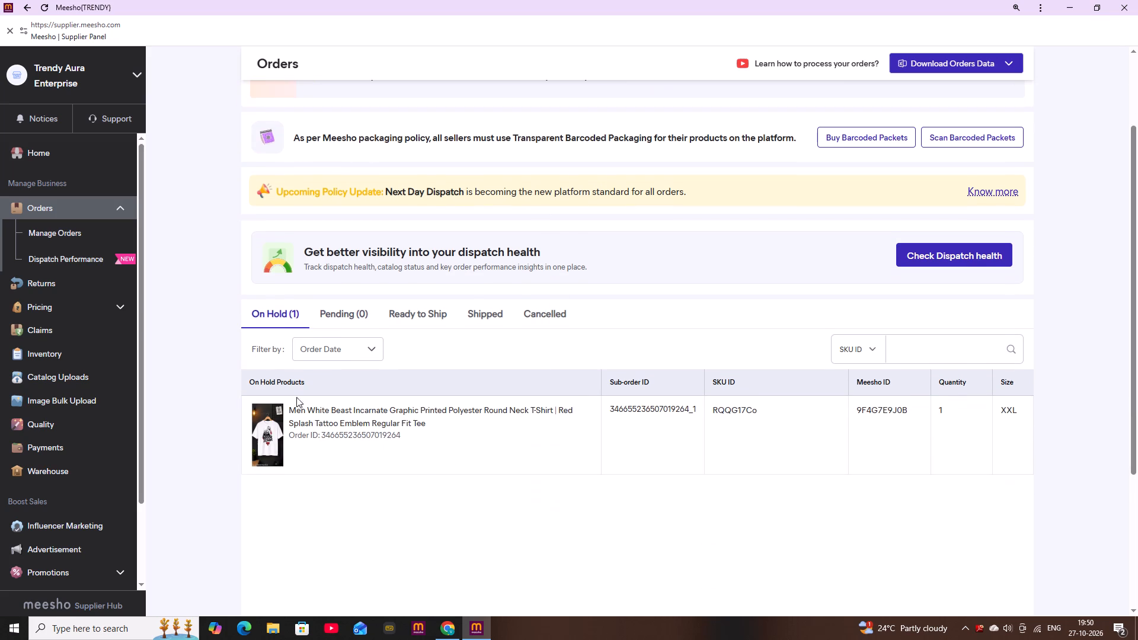
View the enlarged image of the on-hold Men White Beast Incarnate T-shirt order, close it and close the Meesho(TRENDY) window.
left_click(266, 425)
scroll(753, 164, "down", 1)
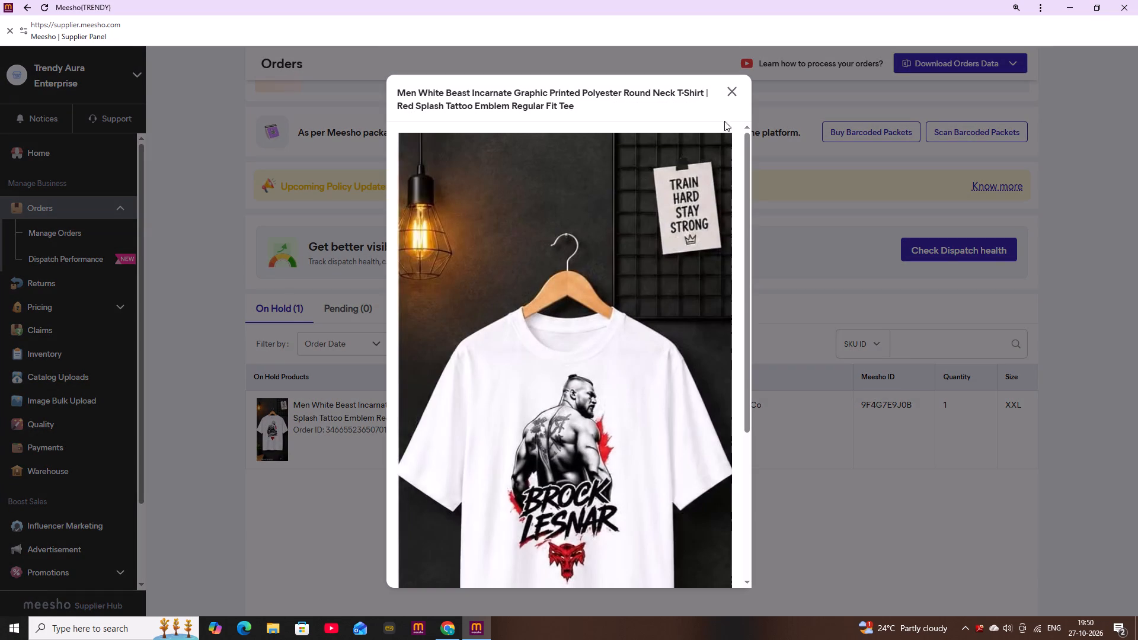
left_click(733, 94)
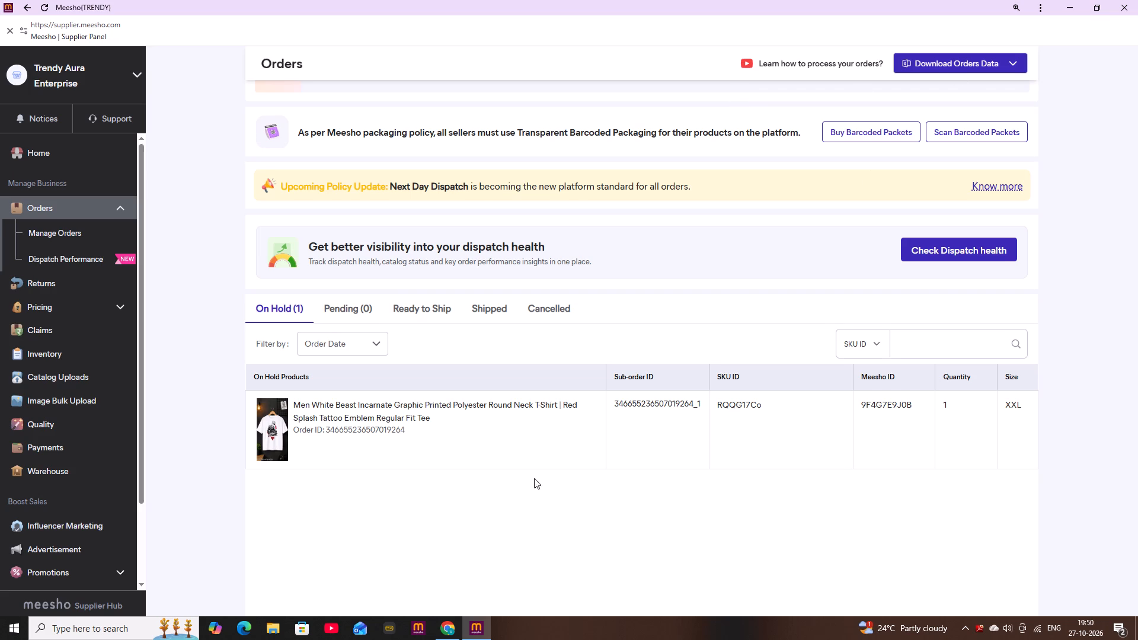
left_click(1134, 0)
Open the third Meesho supplier panel from the desktop, dismiss the pop-up offer, and check the Pending and On Hold orders.
double_click(973, 18)
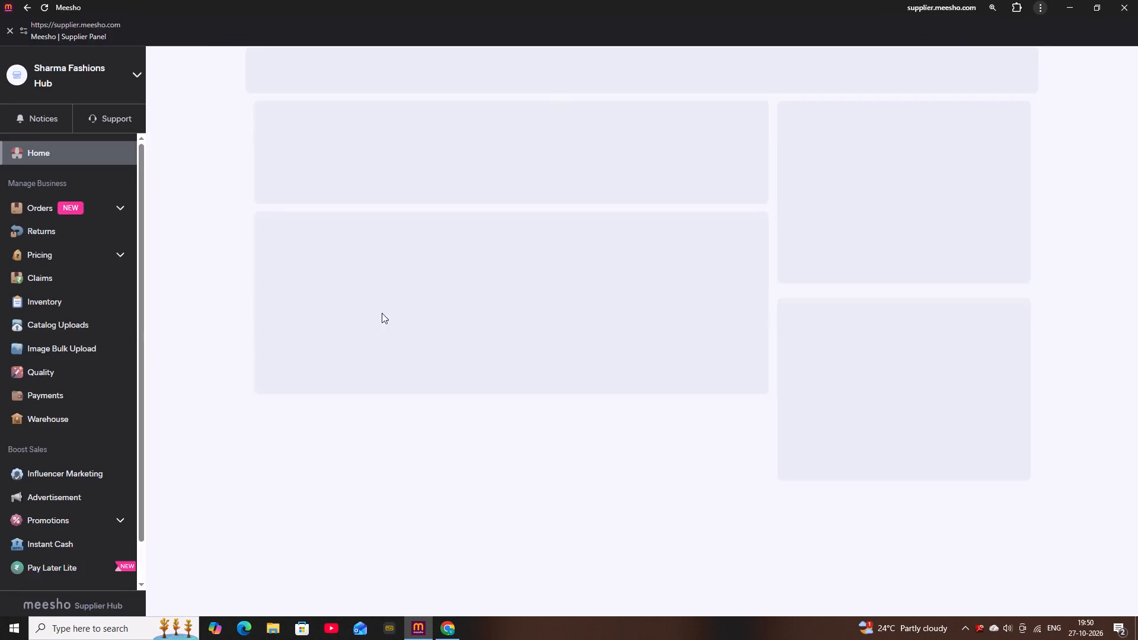
left_click(720, 210)
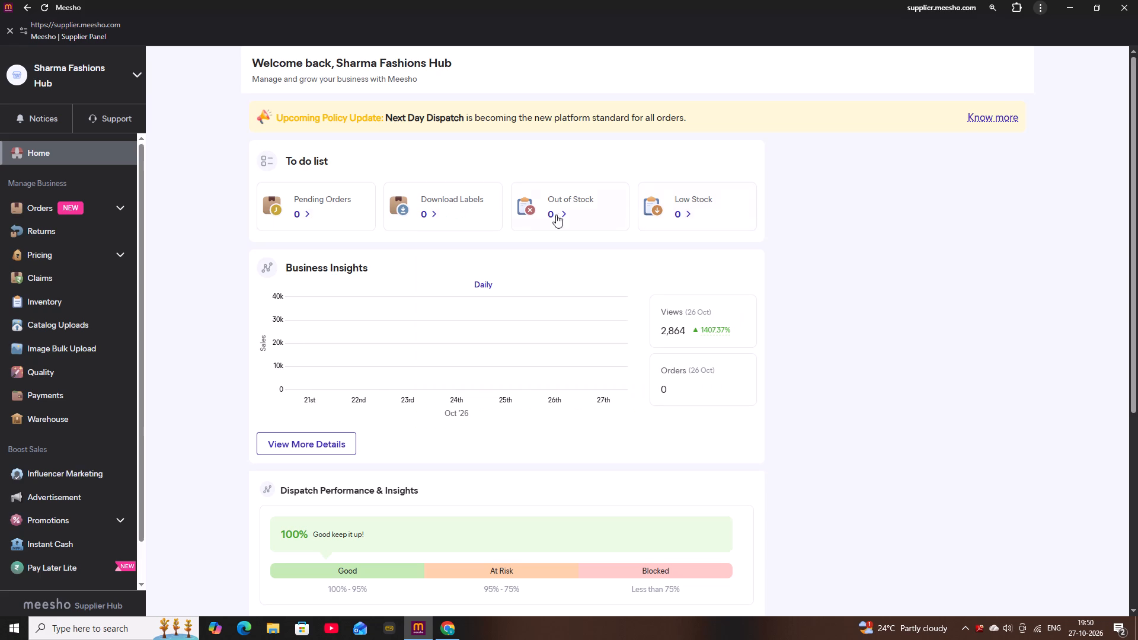
left_click(310, 210)
scroll(421, 362, "down", 3)
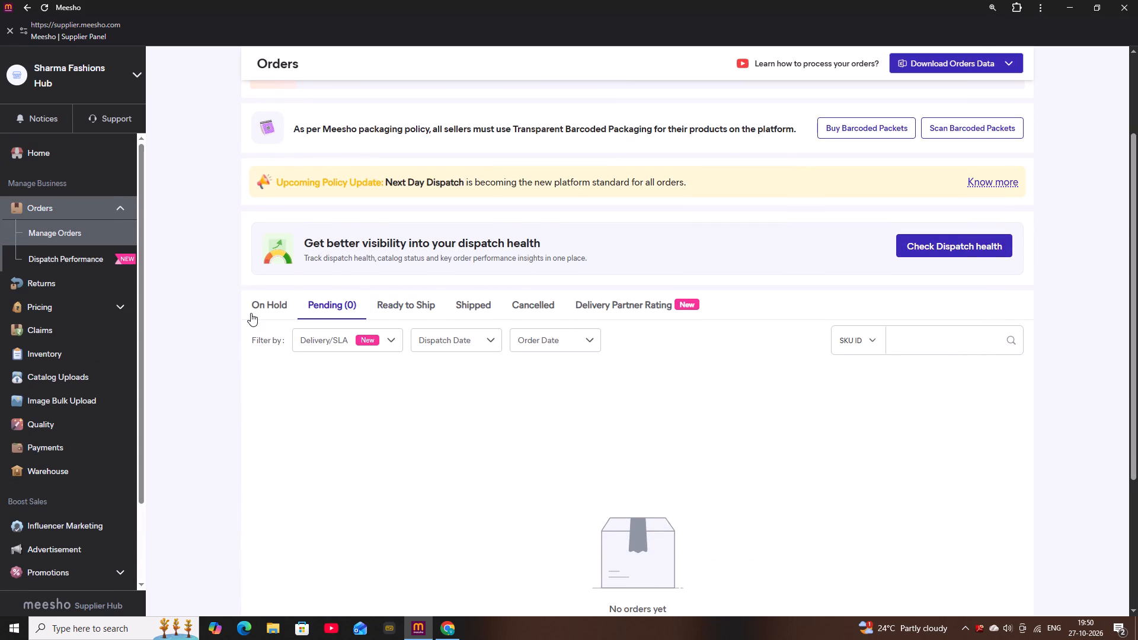
left_click(250, 312)
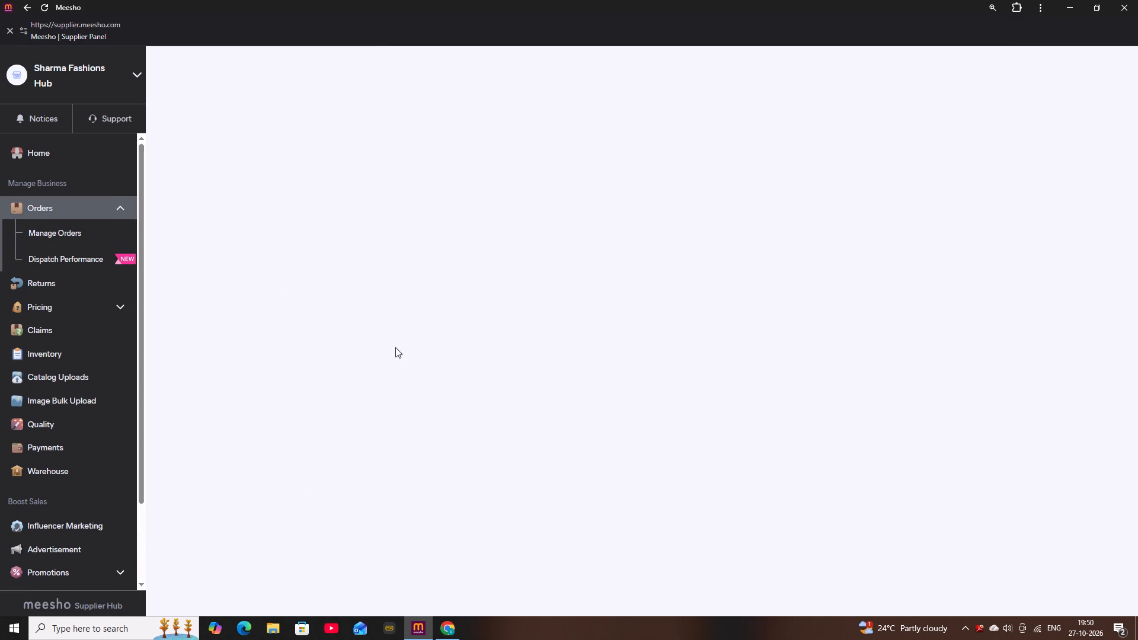
scroll(389, 354, "down", 1)
View the Quality page, recheck the Orders page and return to the panel's Home page.
left_click(55, 418)
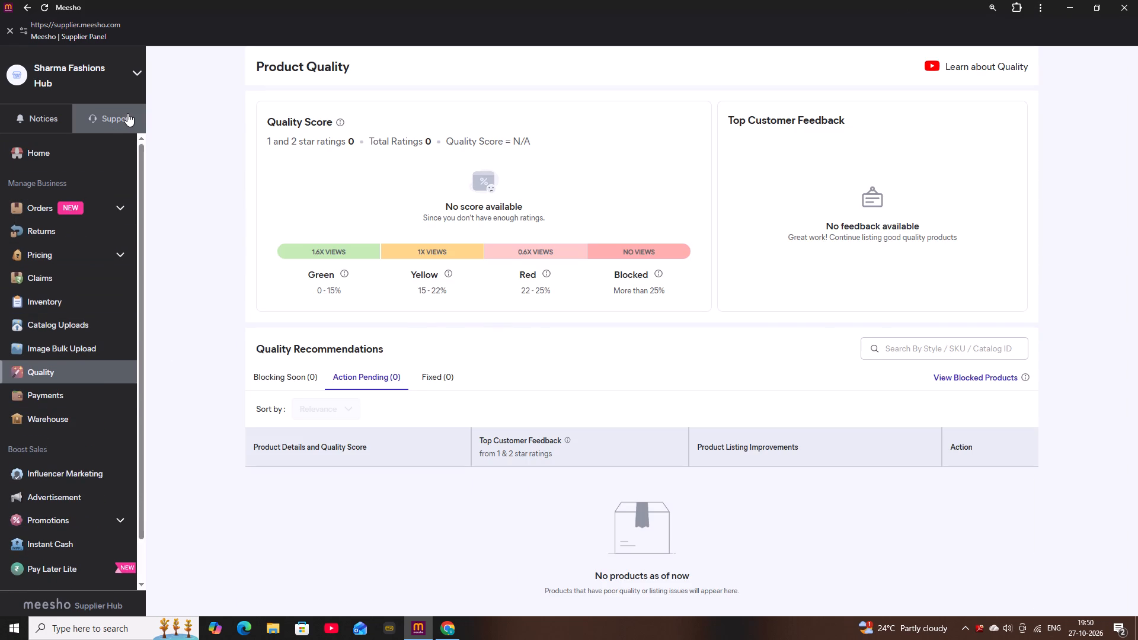
left_click(91, 200)
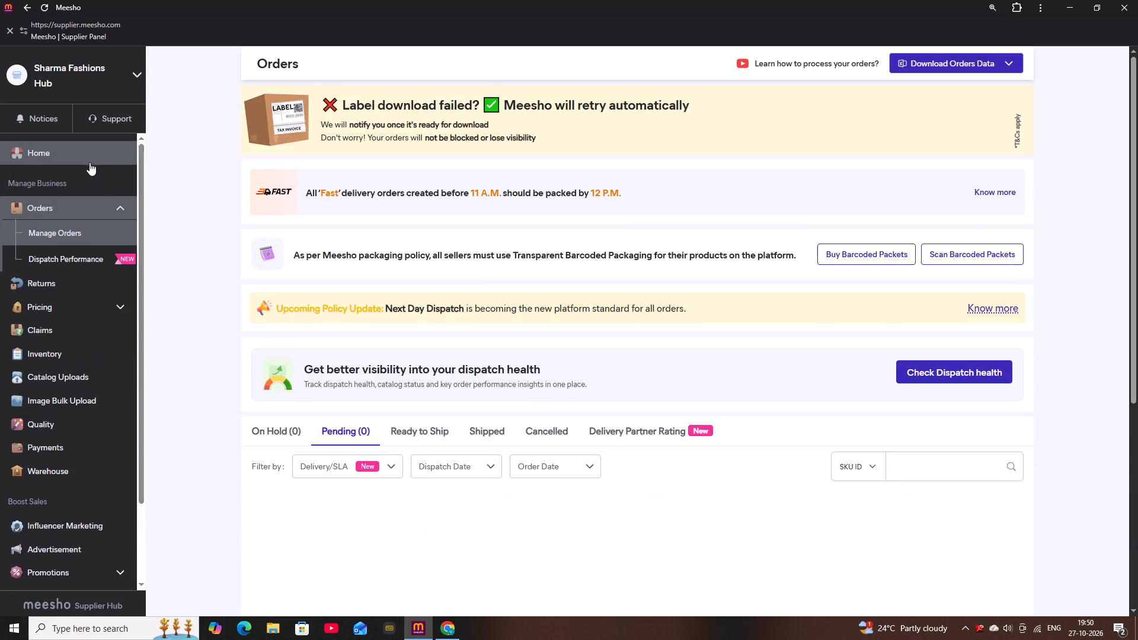
left_click(89, 160)
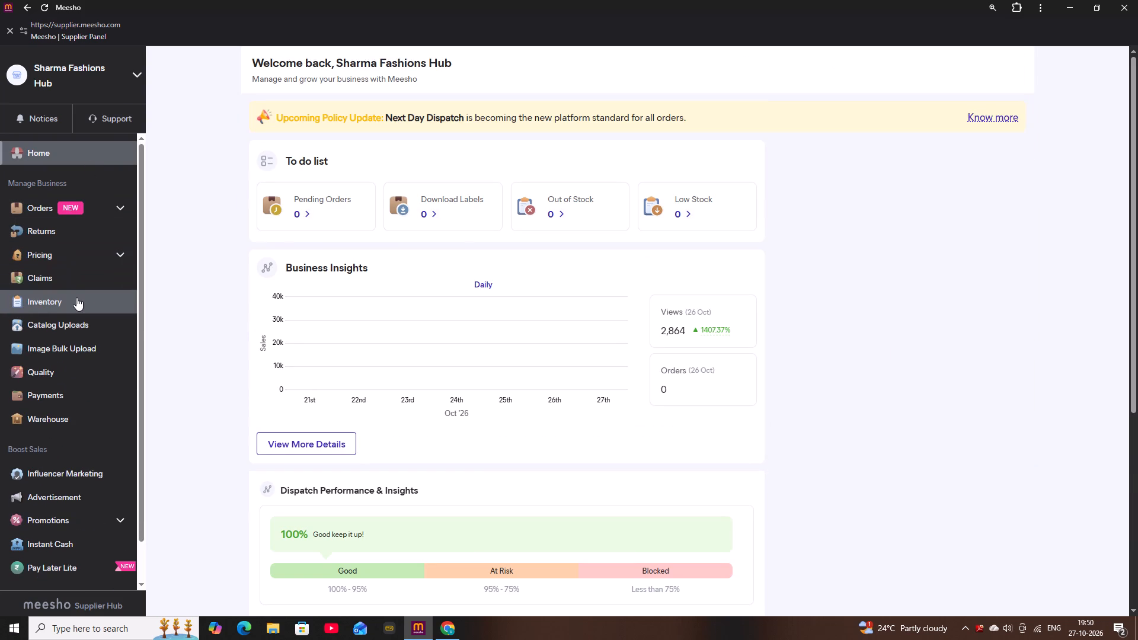
Open the Inventory page and look through the active catalogs of T-shirts, cups and mugs.
left_click(76, 297)
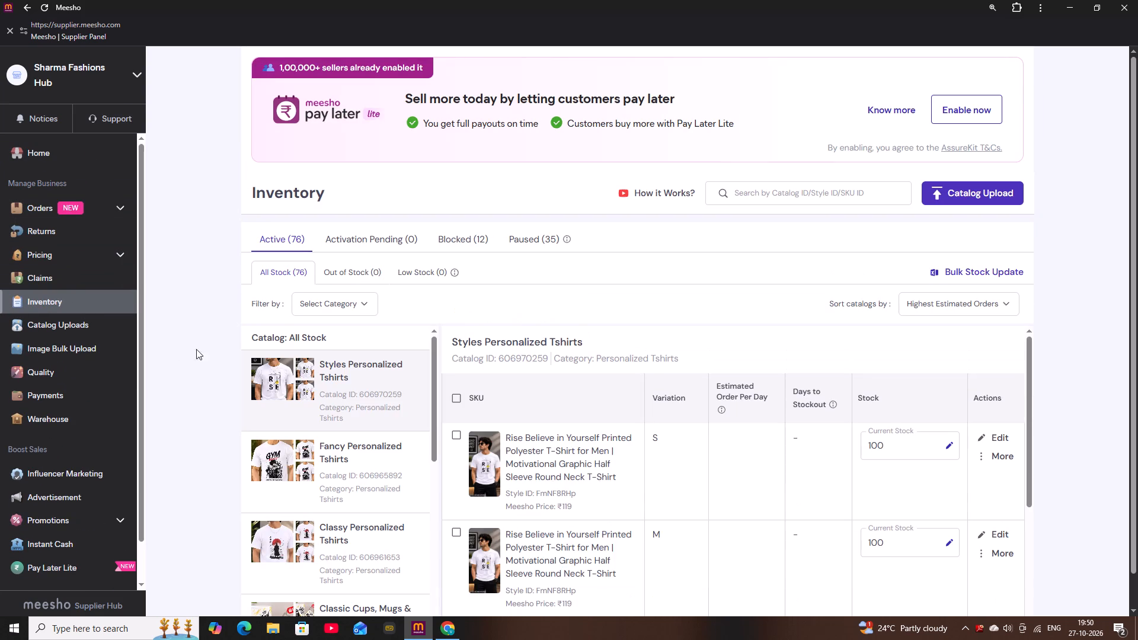
scroll(394, 363, "down", 3)
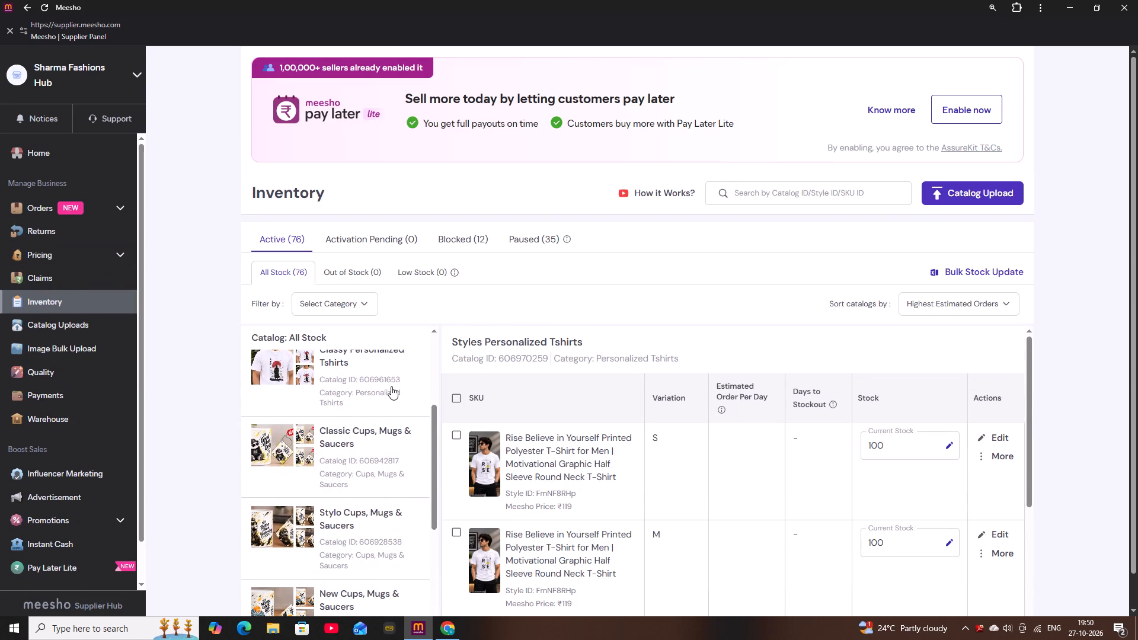
scroll(361, 455, "down", 5)
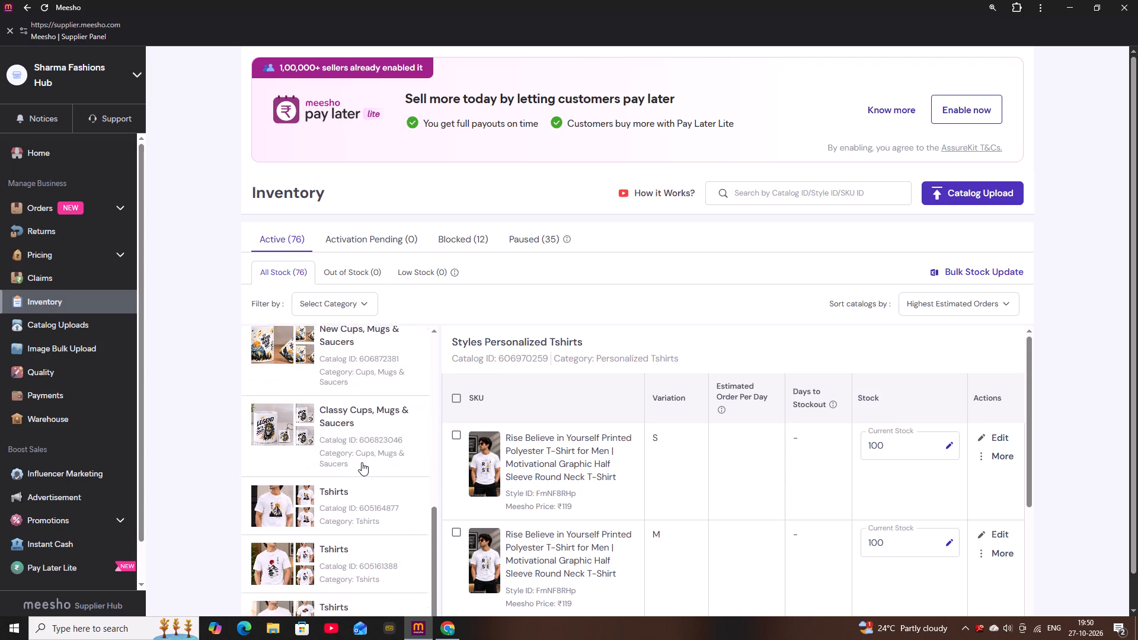
scroll(362, 462, "up", 5)
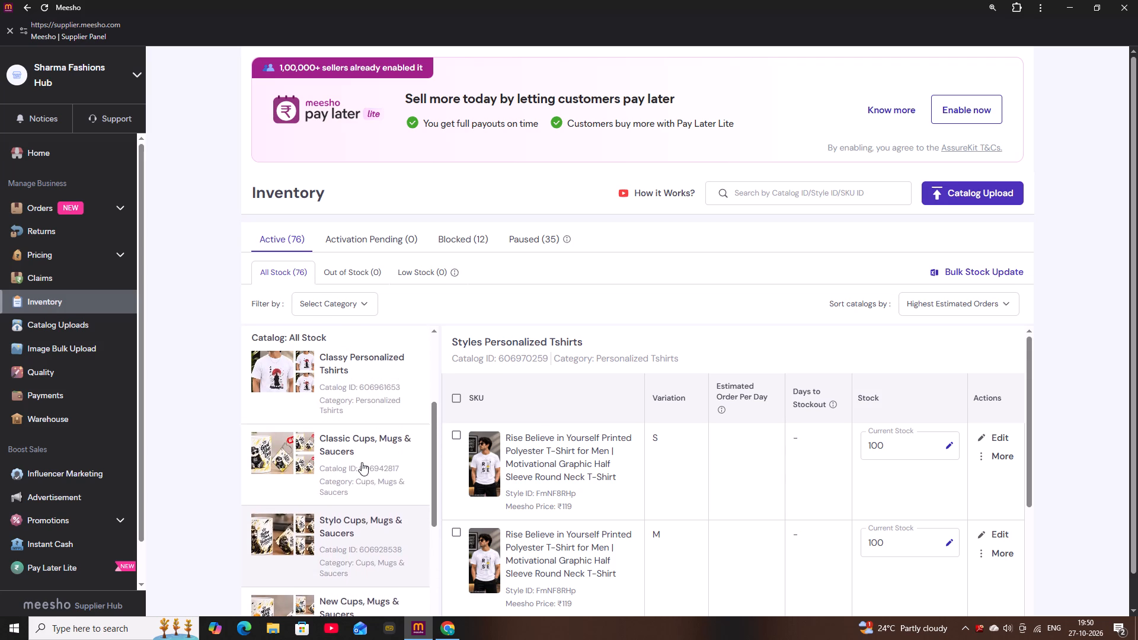
scroll(362, 462, "up", 1)
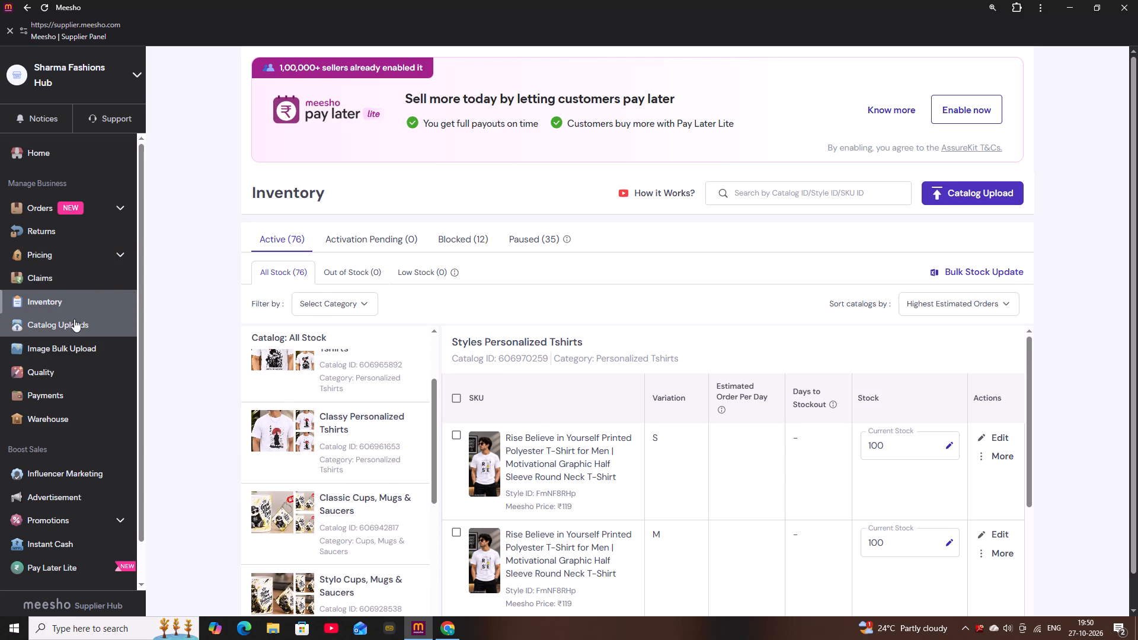
Open the Catalog Uploads page.
left_click(79, 334)
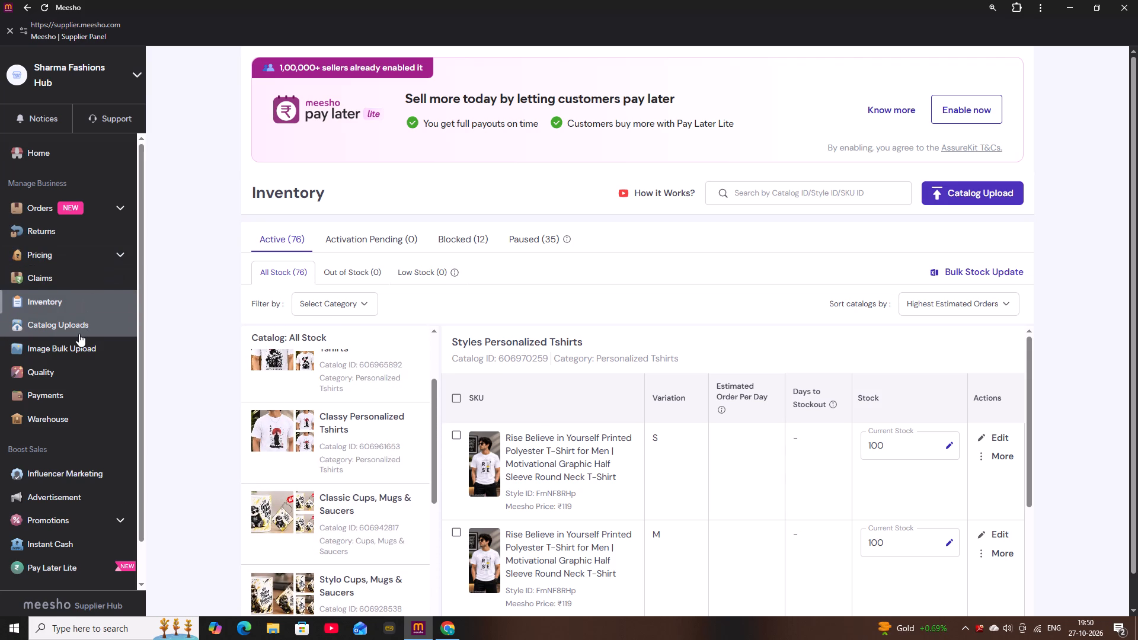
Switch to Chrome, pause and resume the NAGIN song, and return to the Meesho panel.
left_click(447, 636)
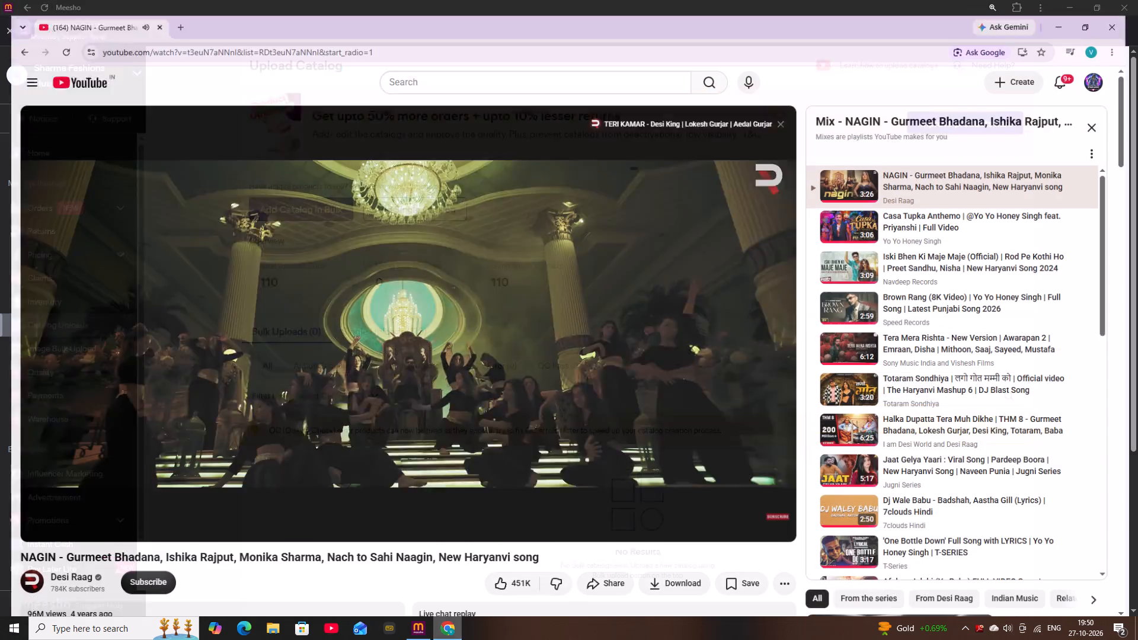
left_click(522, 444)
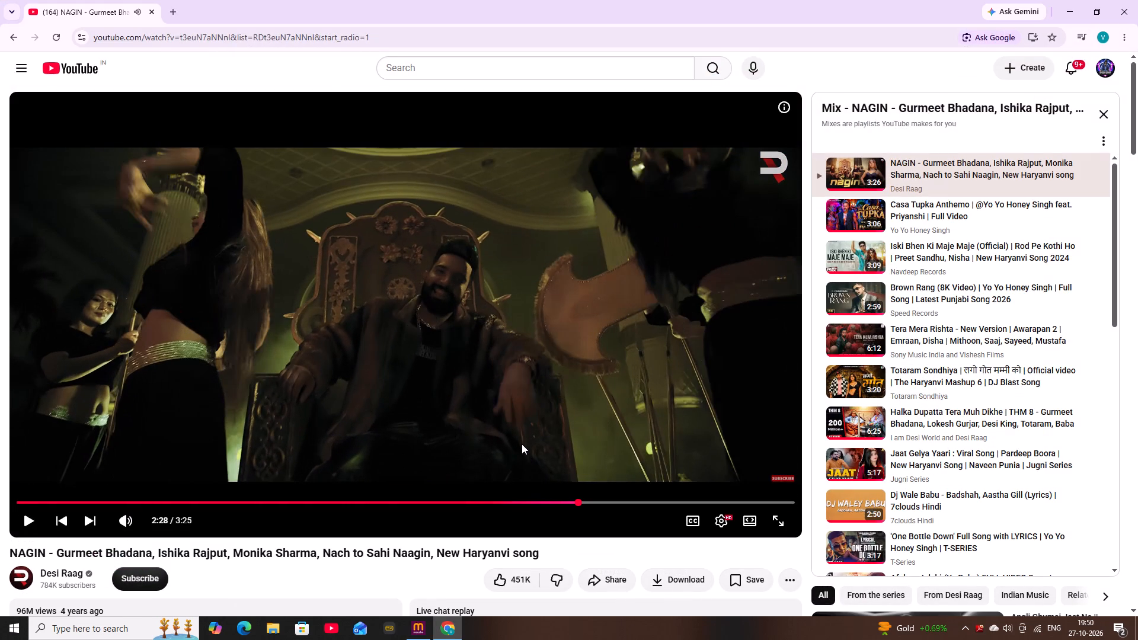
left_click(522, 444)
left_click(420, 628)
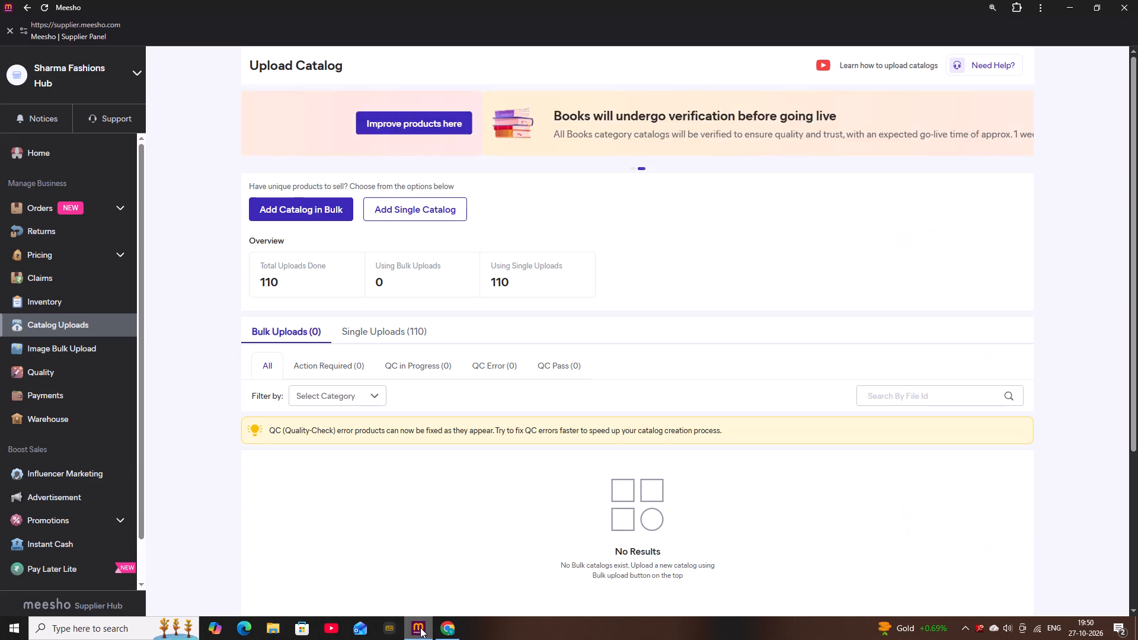
Start a single catalog upload, search categories for mugs and choose Cups, Mugs & Saucers in Home & Kitchen.
left_click(421, 207)
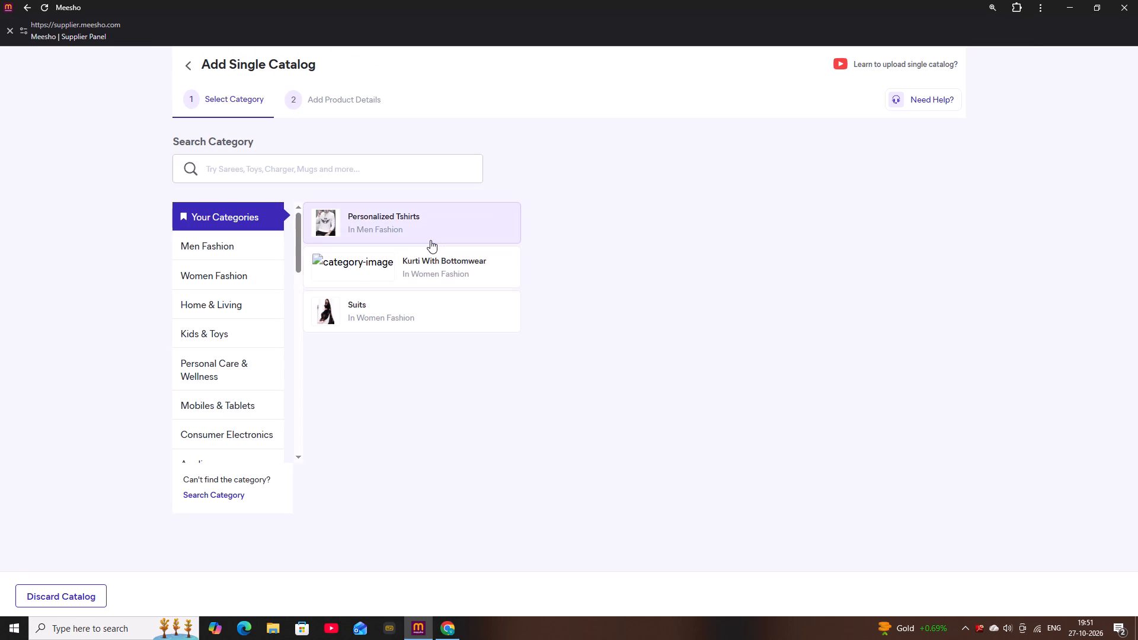
left_click(389, 173)
type("mu")
type("gs")
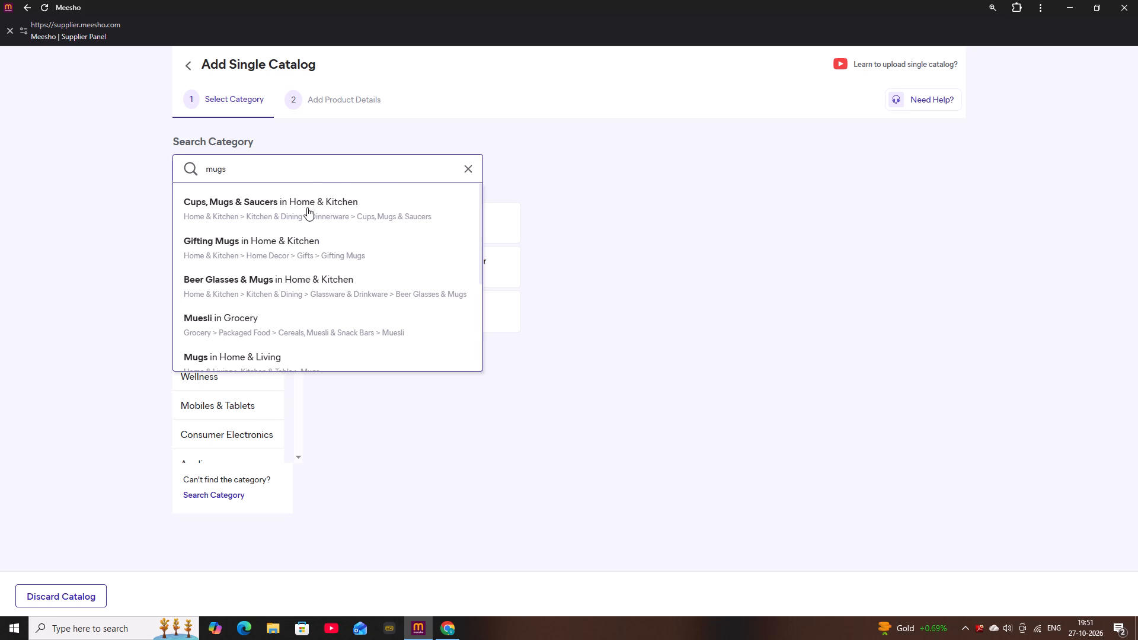
left_click(303, 211)
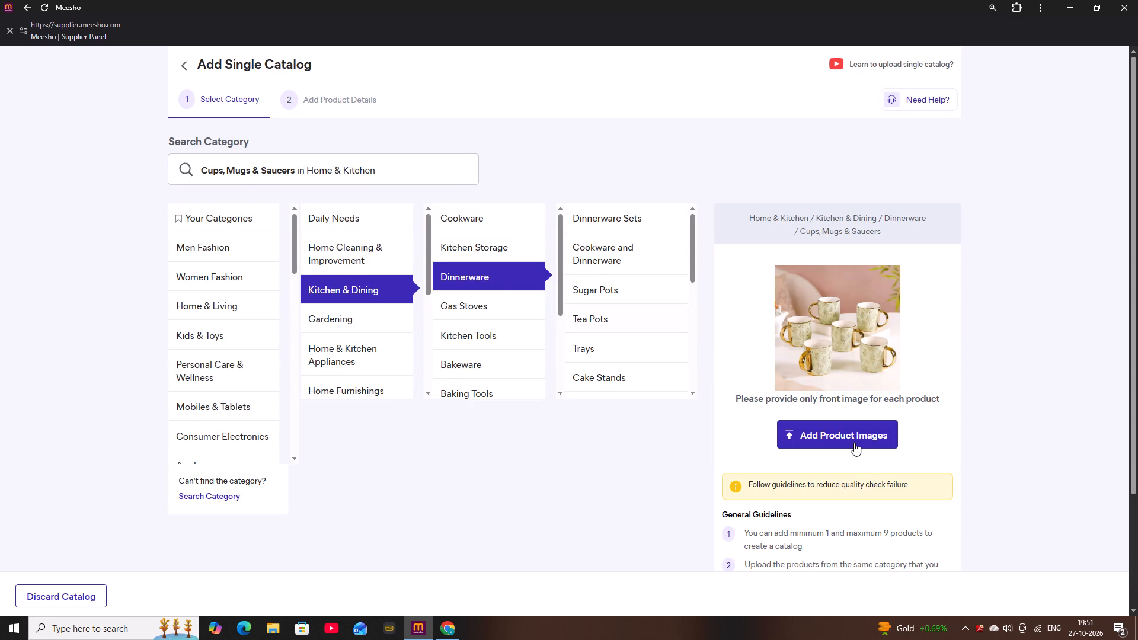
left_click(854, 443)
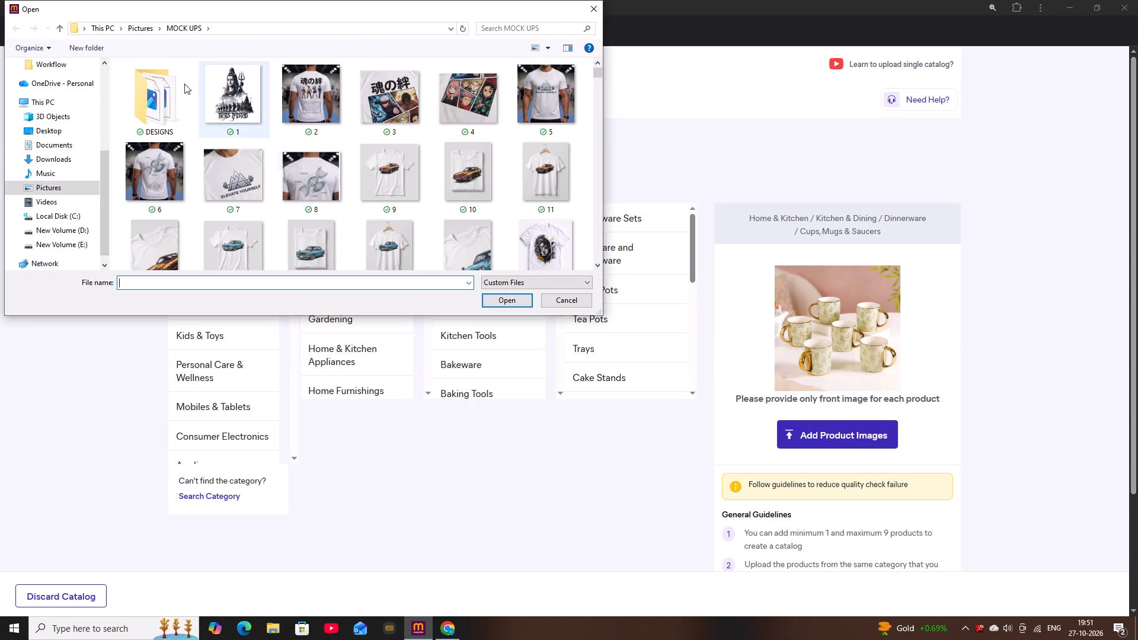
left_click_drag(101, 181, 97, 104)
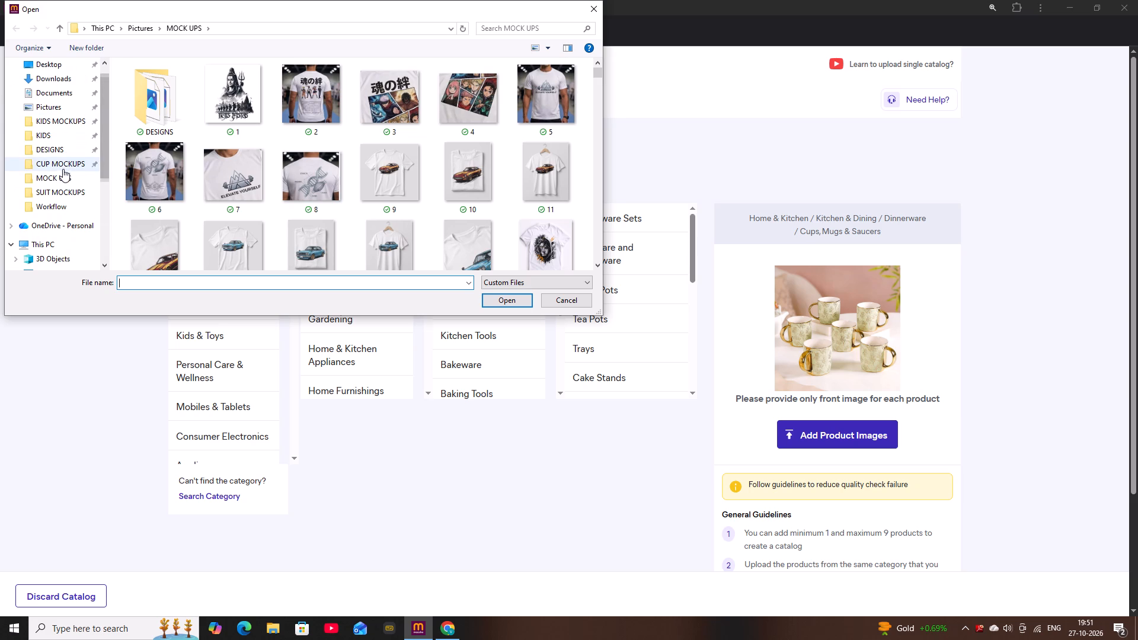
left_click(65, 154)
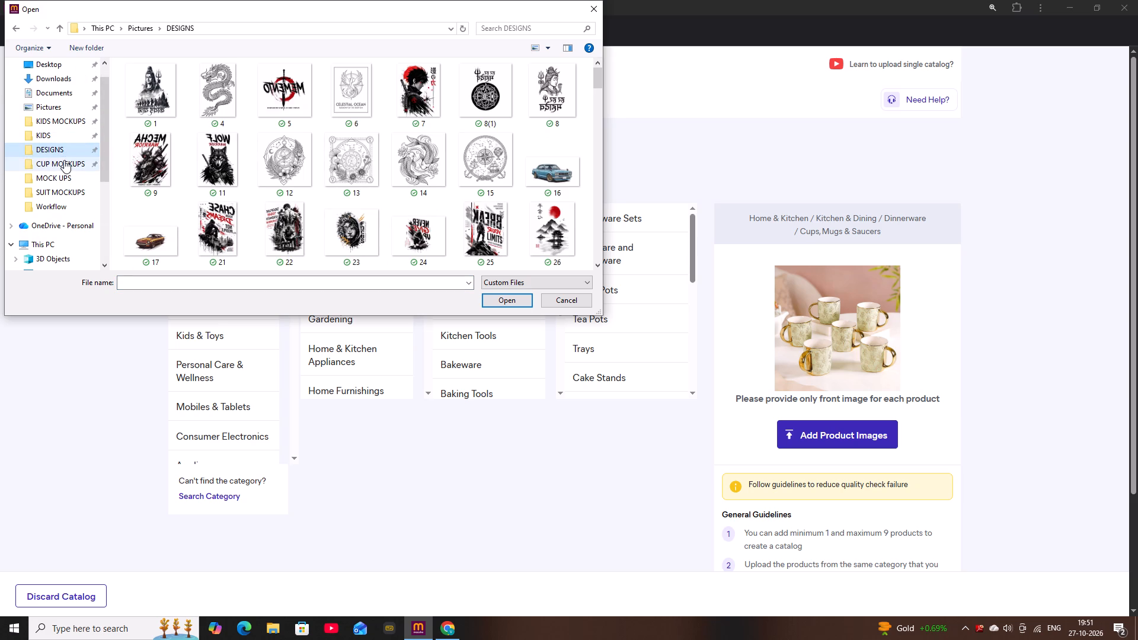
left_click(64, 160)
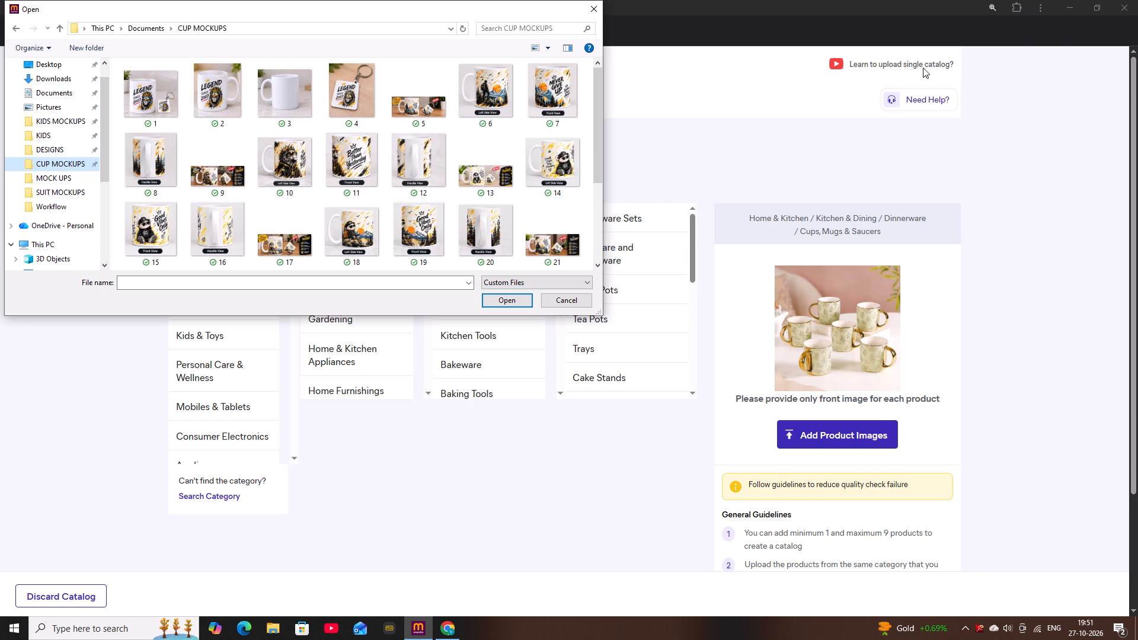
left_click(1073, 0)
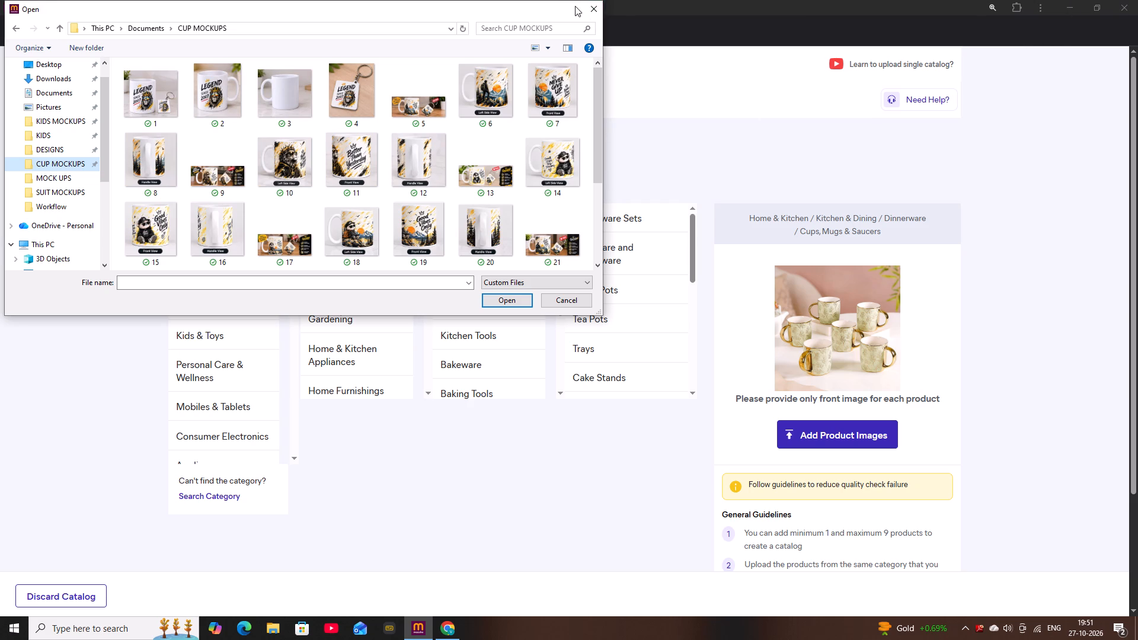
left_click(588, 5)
Minimize the Meesho window, play Casa Tupka Anthemo from the YouTube mix, skip the ad, jump forward and minimize Chrome.
left_click(1072, 7)
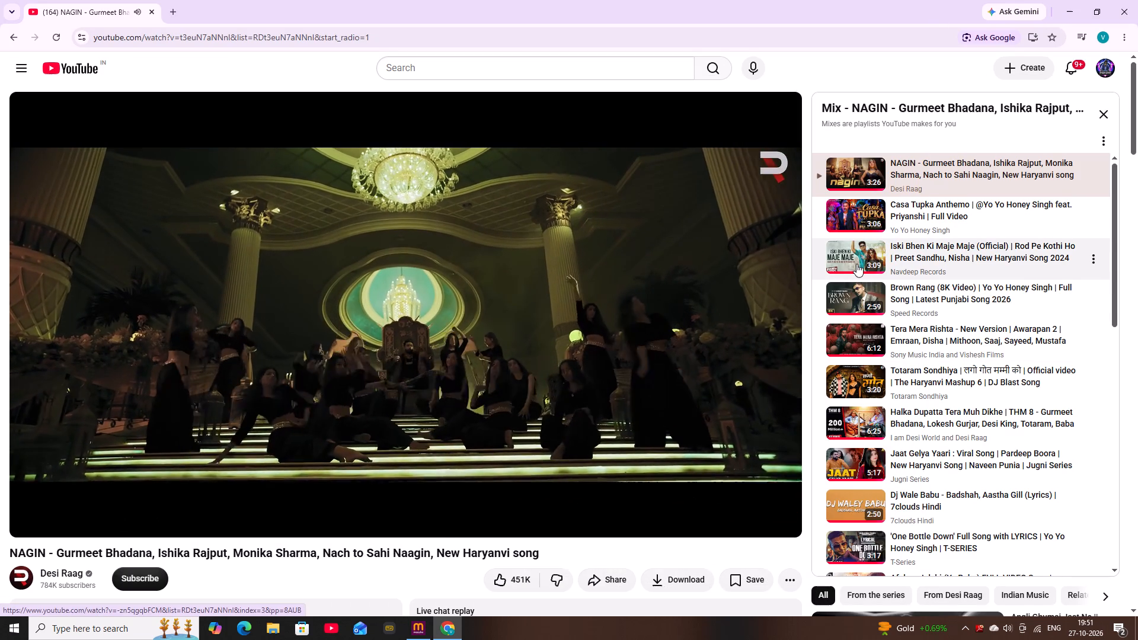
left_click(859, 219)
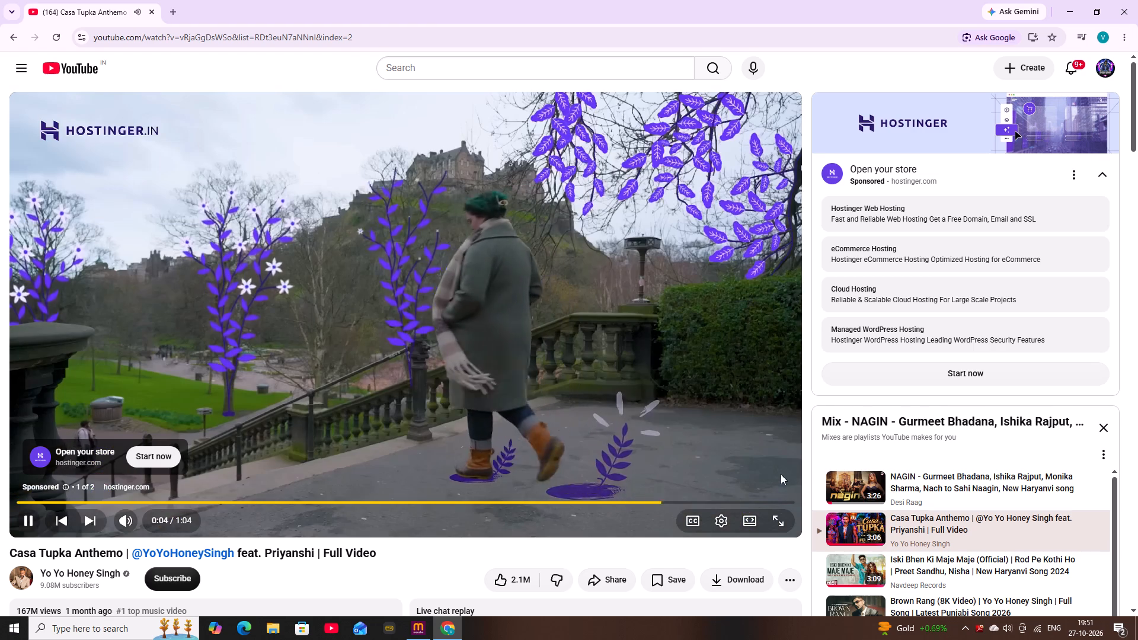
left_click_drag(781, 473, 773, 485)
left_click(773, 485)
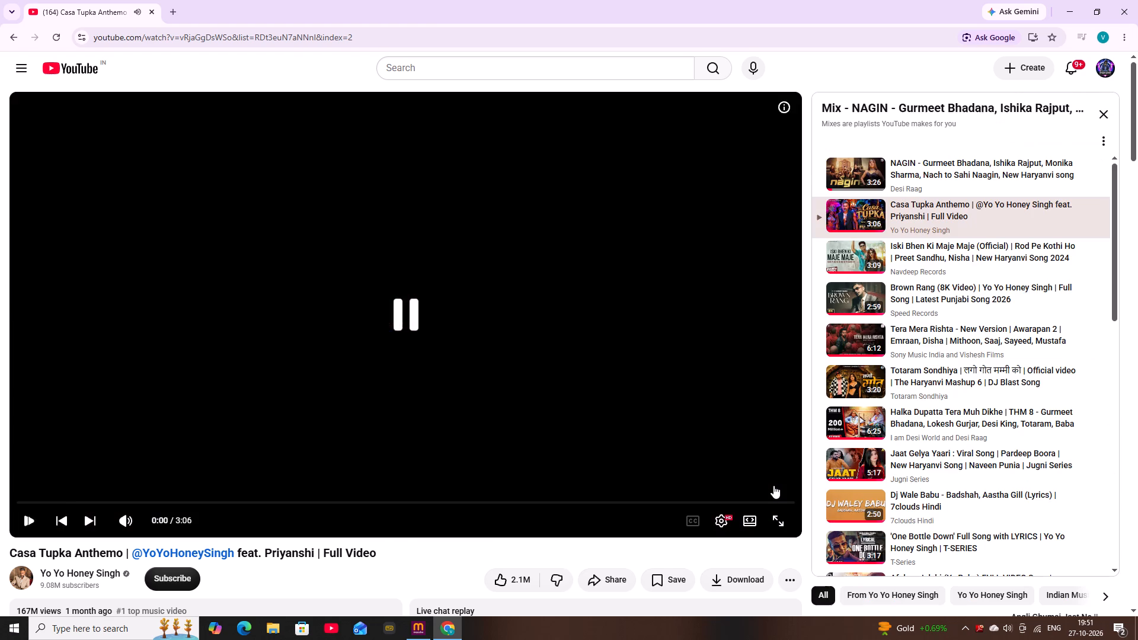
key("Right")
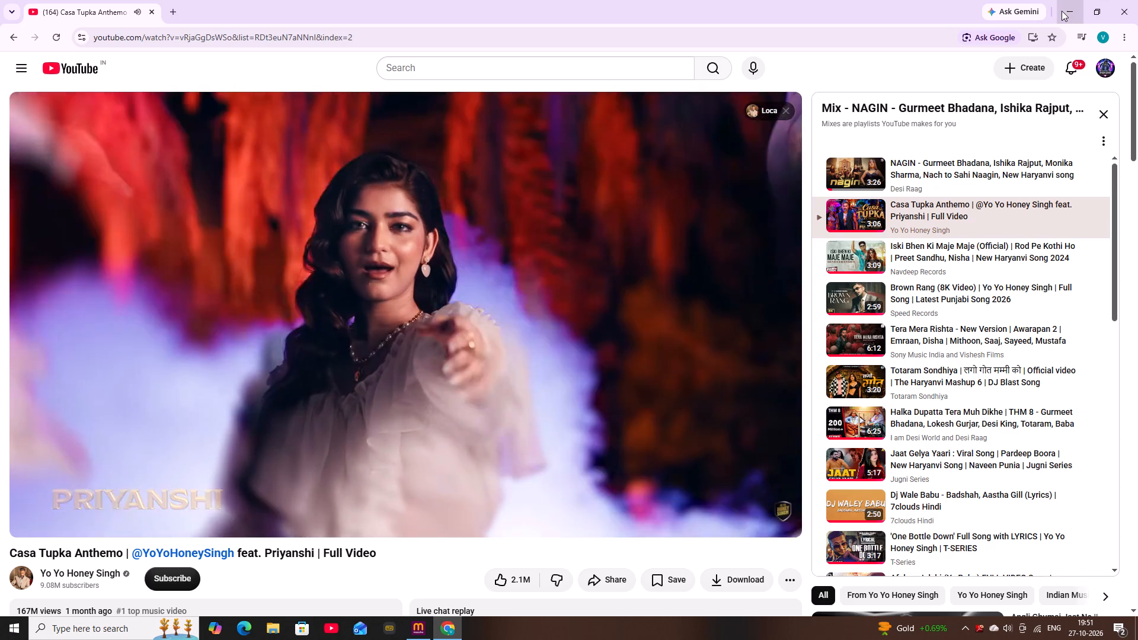
left_click(1062, 11)
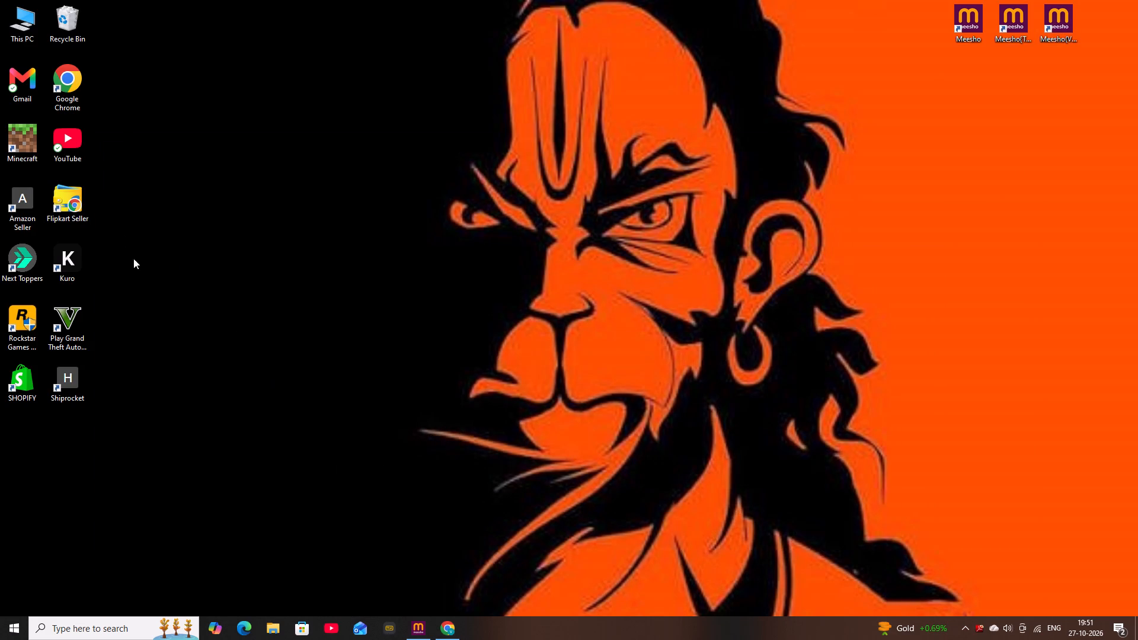
Open a second Meesho supplier window and examine the product details and full image of the Classic Cups, Mugs & Saucers catalog in Inventory.
double_click(970, 11)
left_click(872, 106)
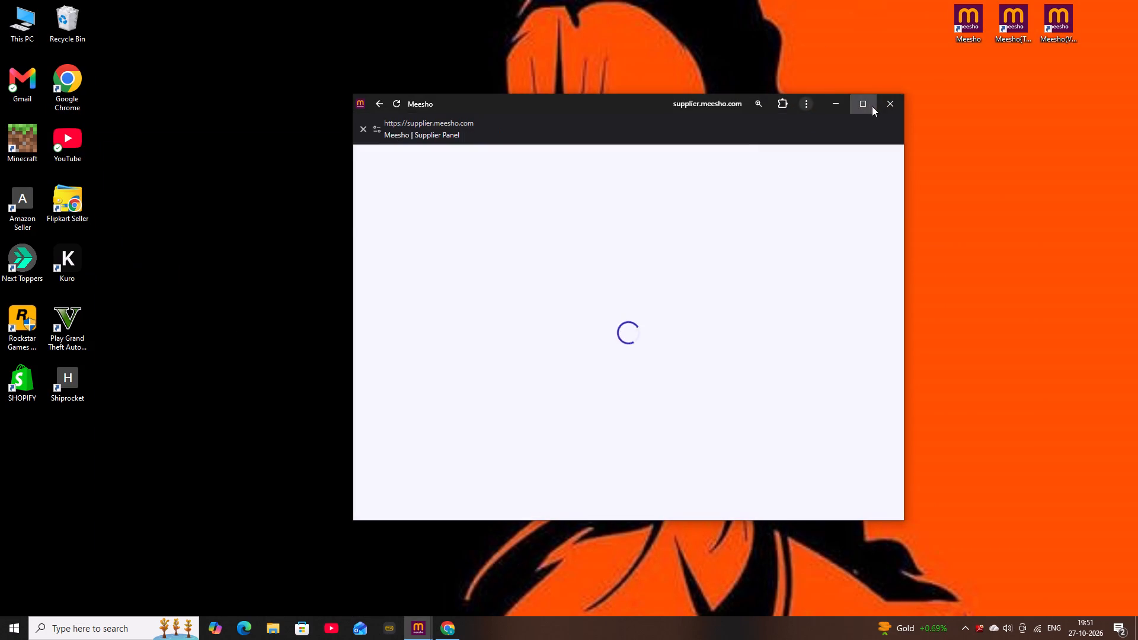
left_click(64, 296)
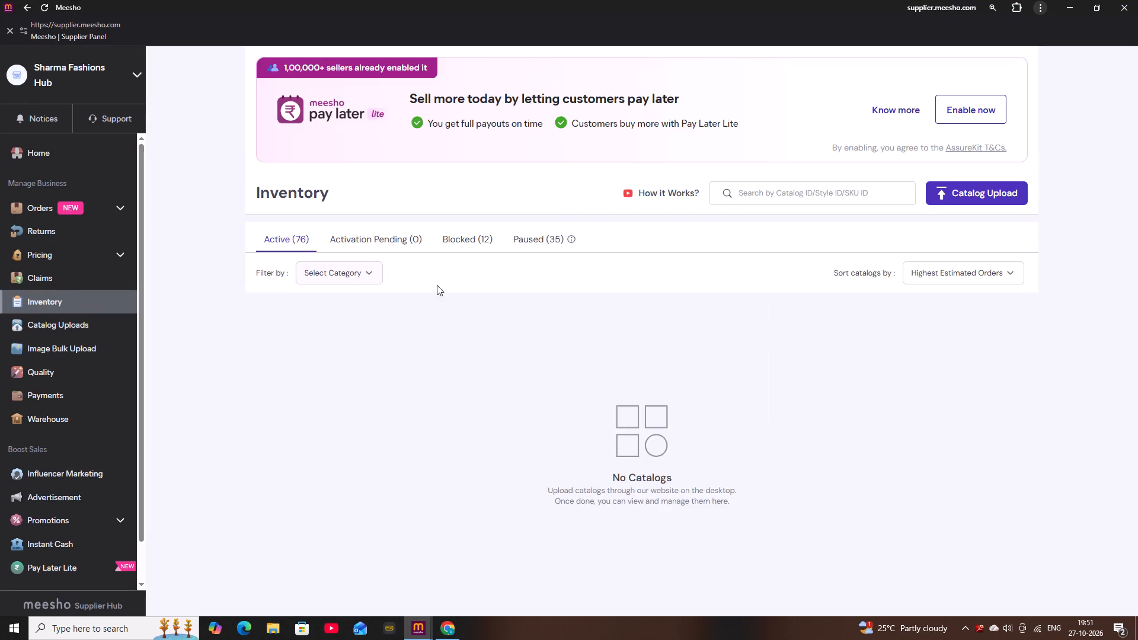
scroll(442, 304, "down", 2)
scroll(389, 346, "down", 3)
left_click(257, 412)
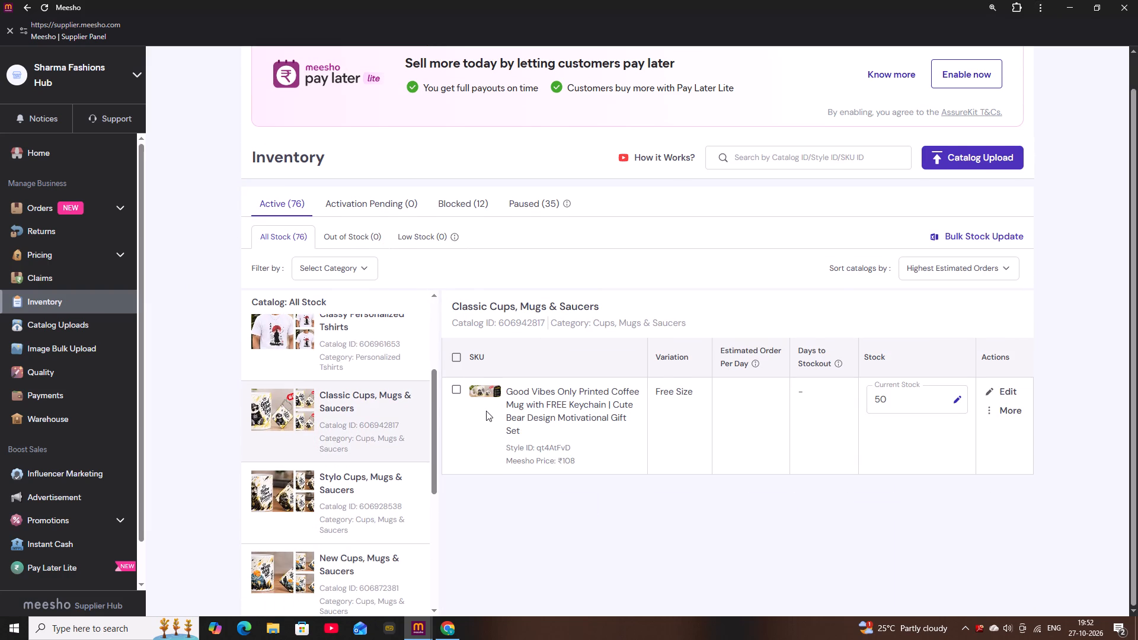
left_click(484, 388)
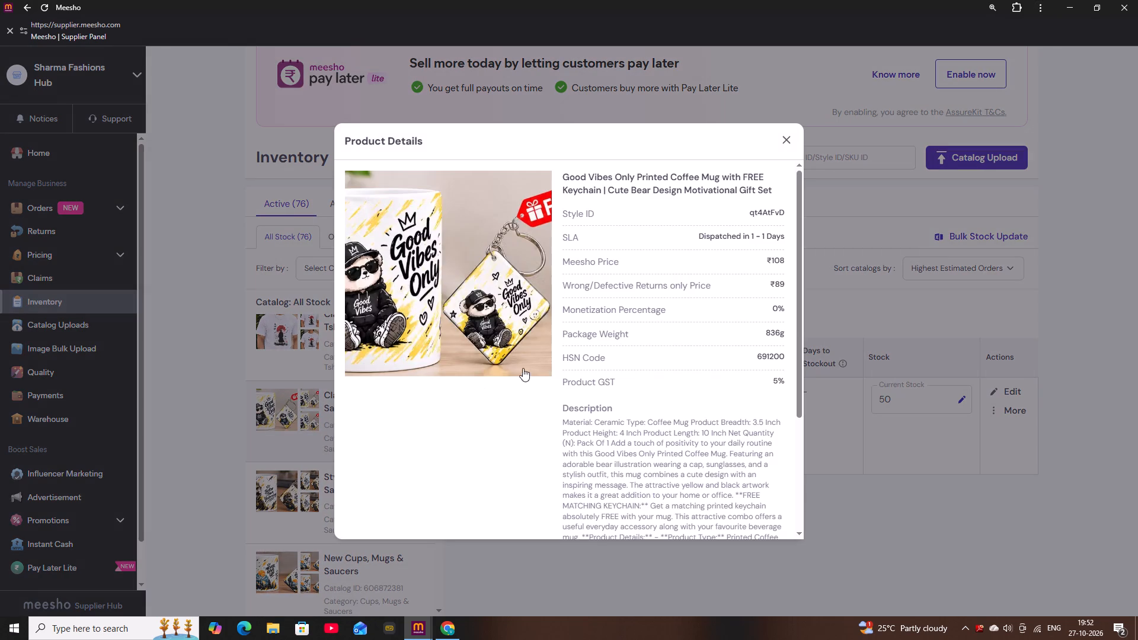
left_click(488, 300)
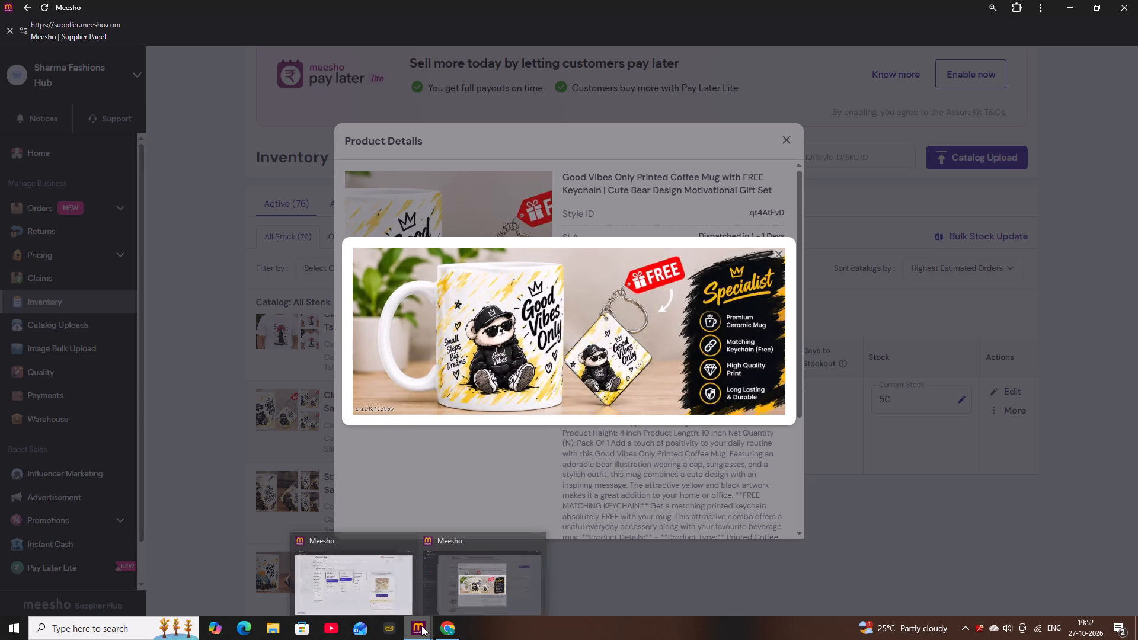
Return to the single catalog upload, add image 17 from the CUP MOCKUPS folder as the product image and continue to the product details.
left_click(392, 583)
left_click(800, 441)
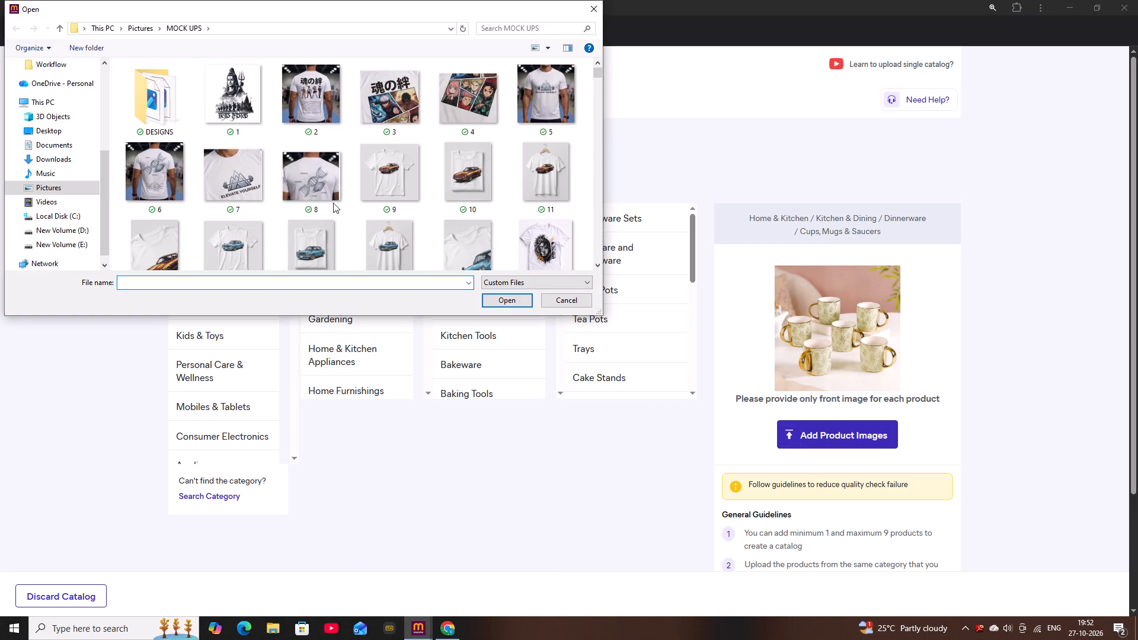
left_click_drag(103, 176, 92, 126)
left_click(69, 106)
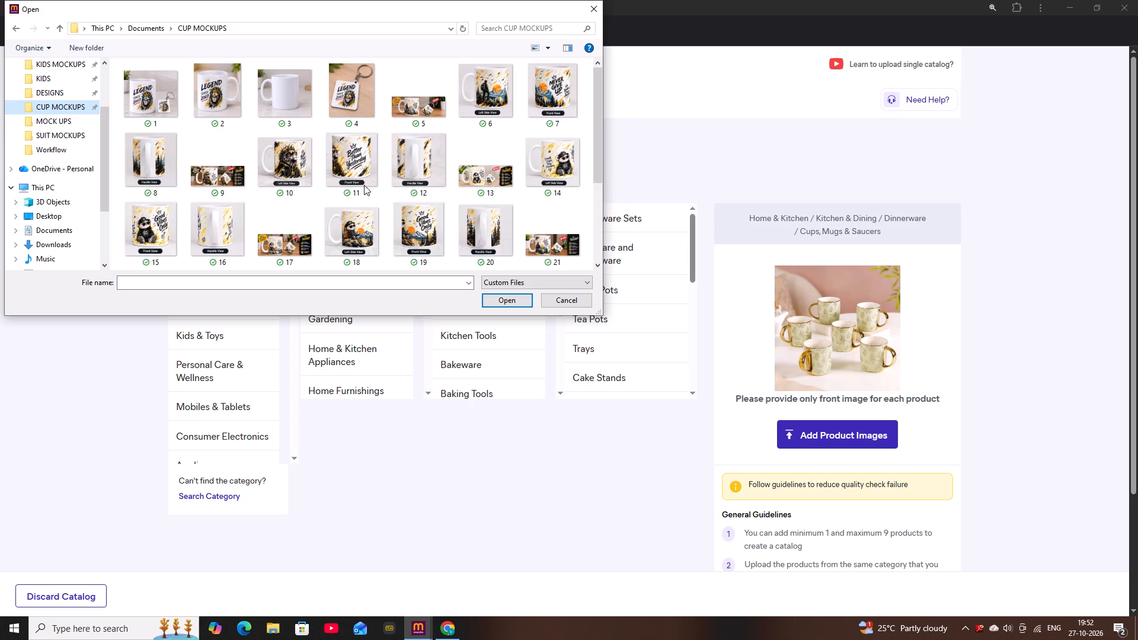
scroll(300, 241, "down", 1)
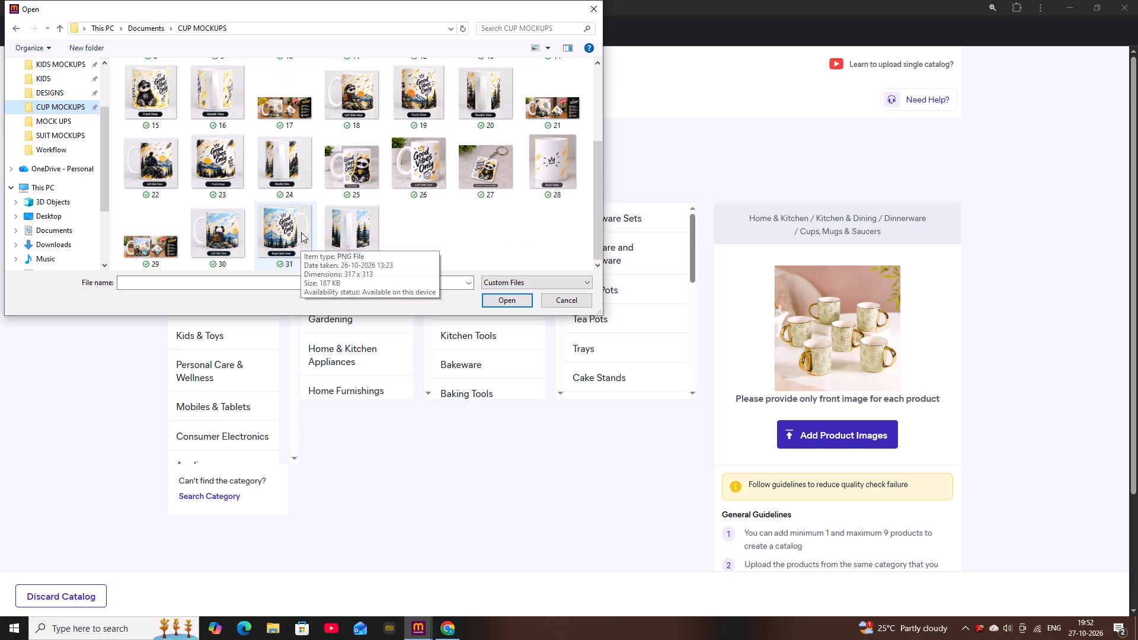
left_click(287, 106)
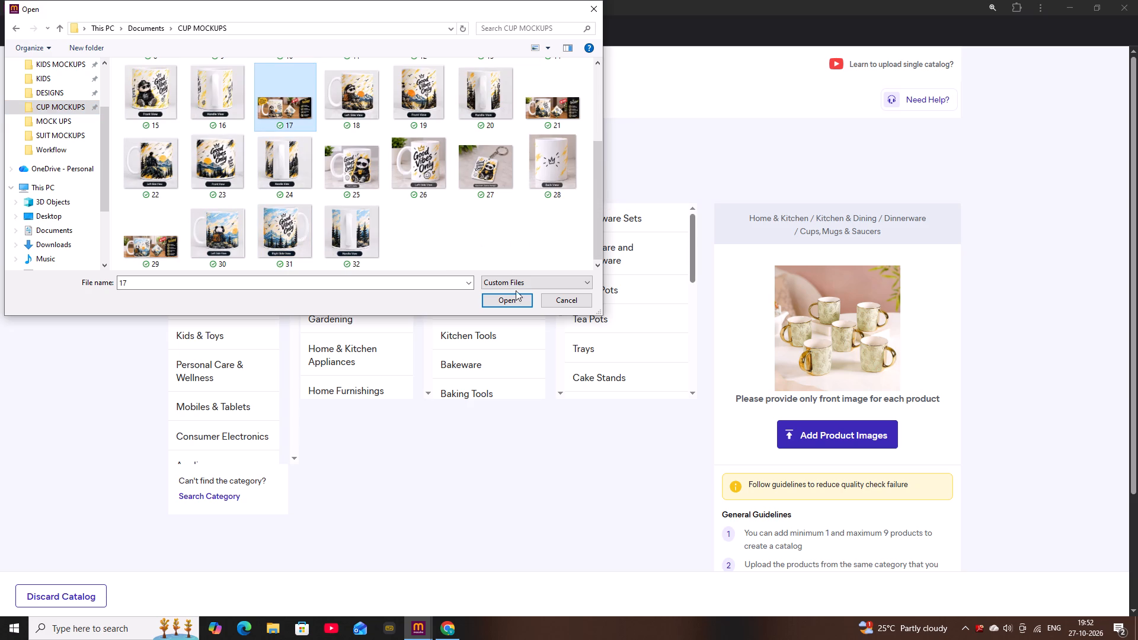
left_click(514, 302)
left_click(778, 504)
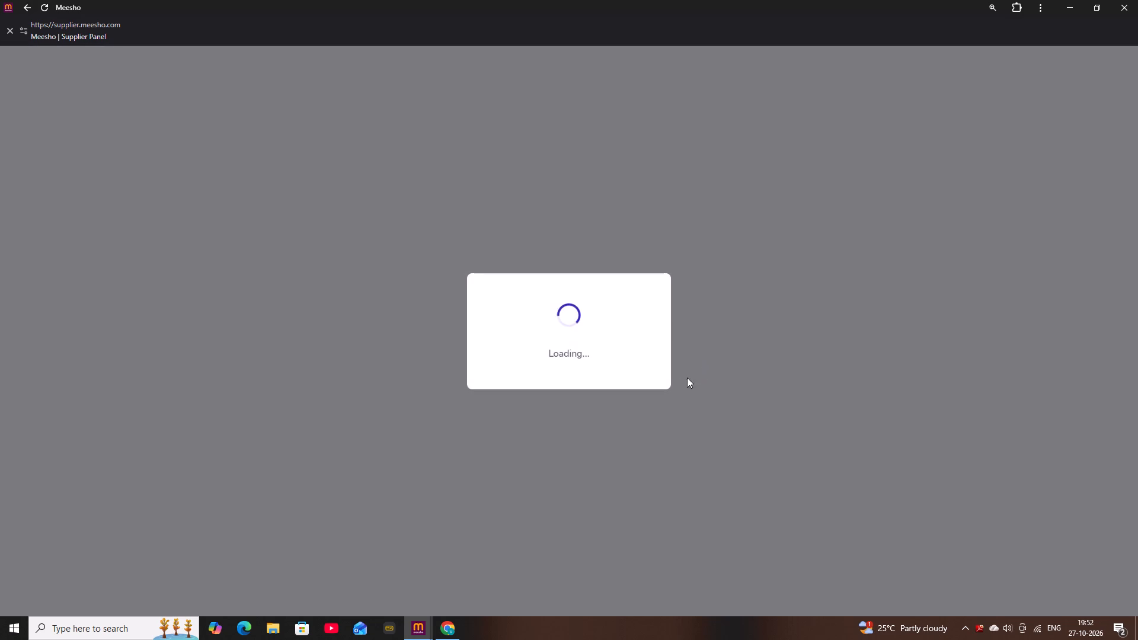
Set GST to 5, HSN code to 69120090, net weight to 350 gms and size to Free Size.
left_click(399, 334)
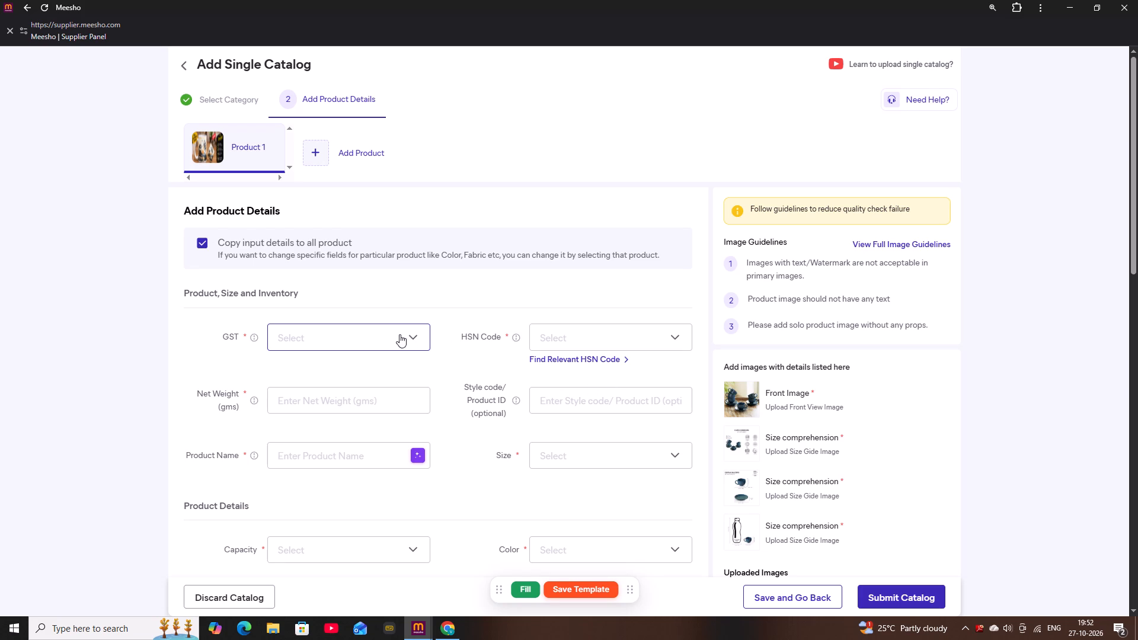
left_click(312, 412)
scroll(670, 351, "down", 1)
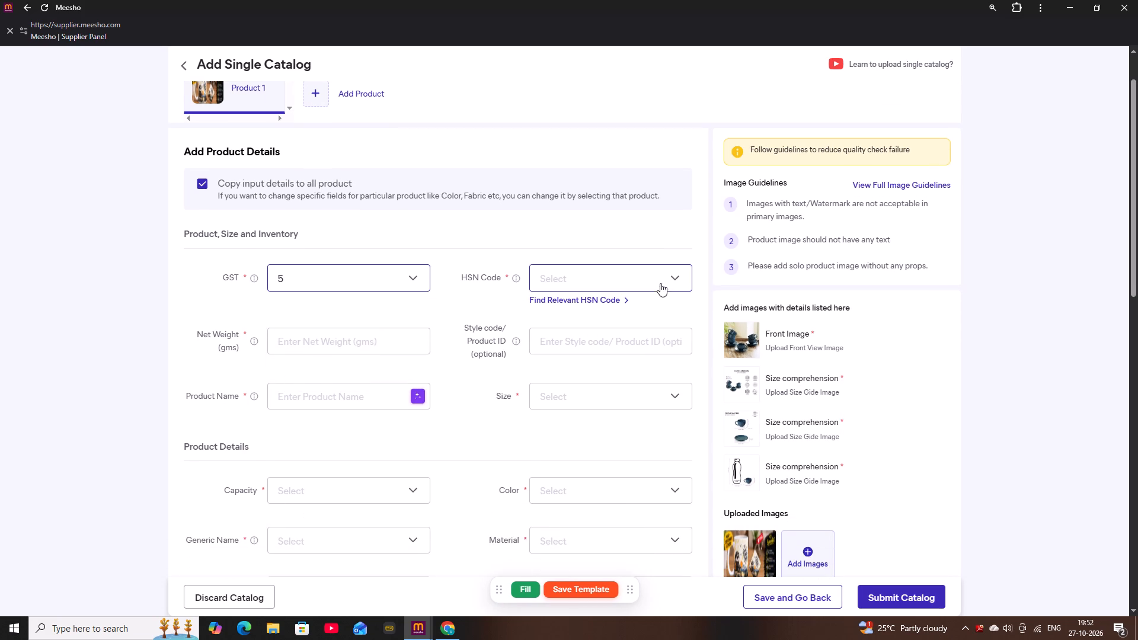
left_click(659, 273)
left_click(615, 327)
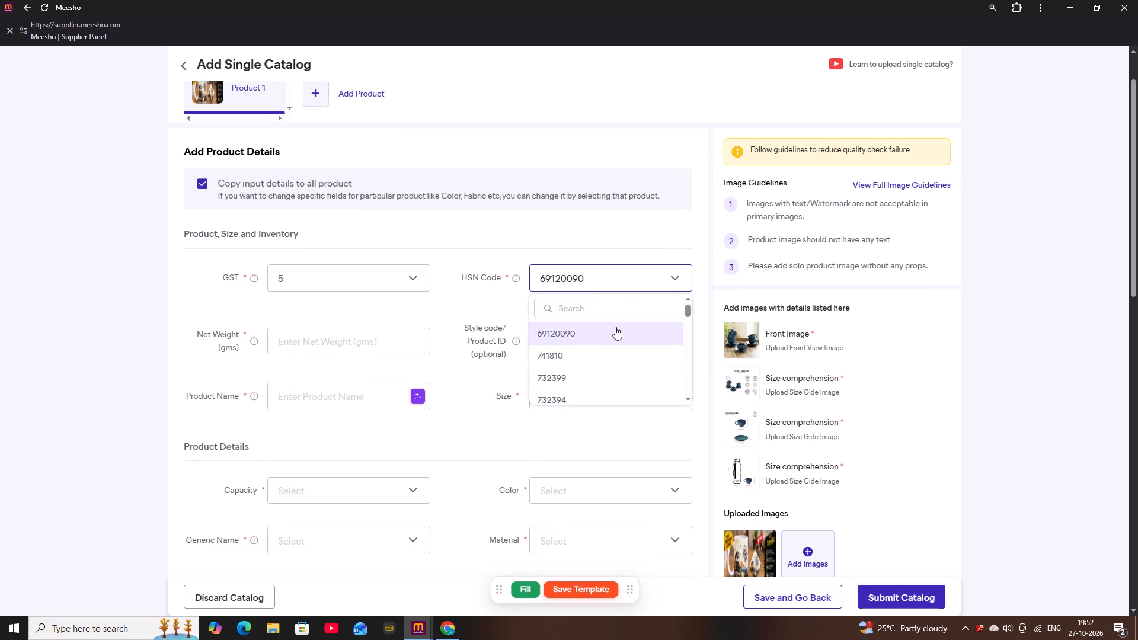
left_click(395, 344)
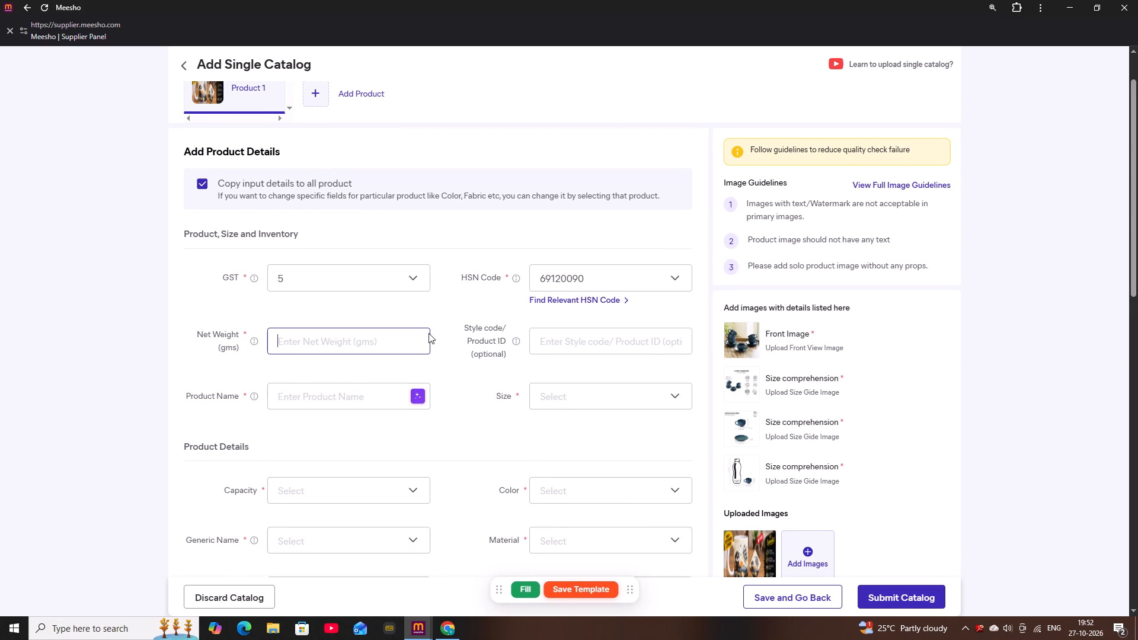
type("35")
key("0")
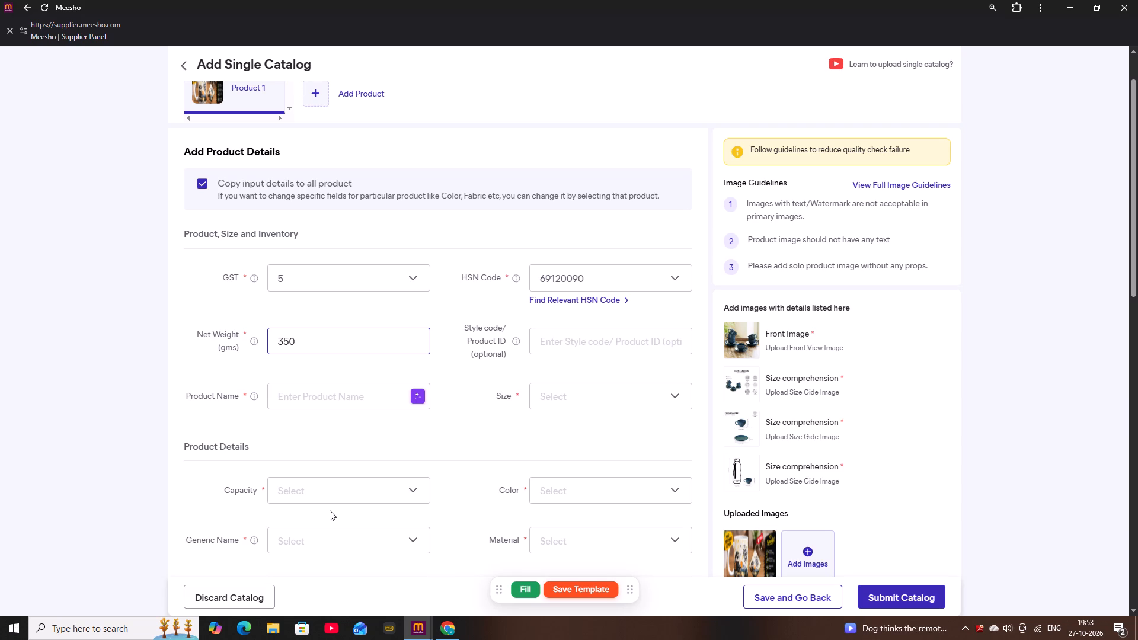
left_click(596, 396)
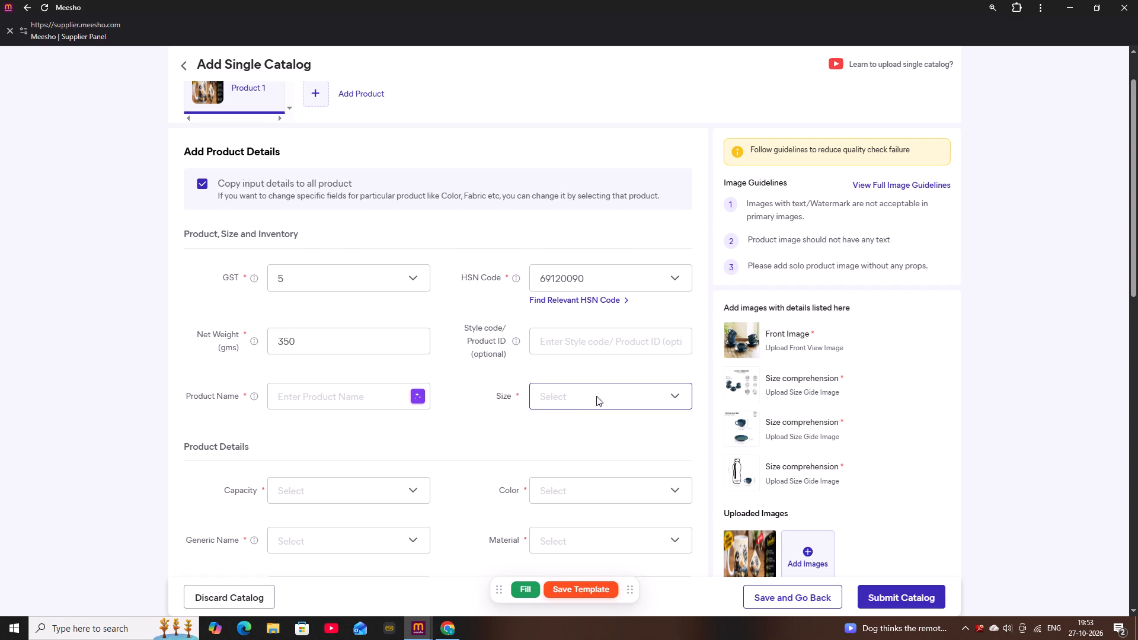
left_click(543, 428)
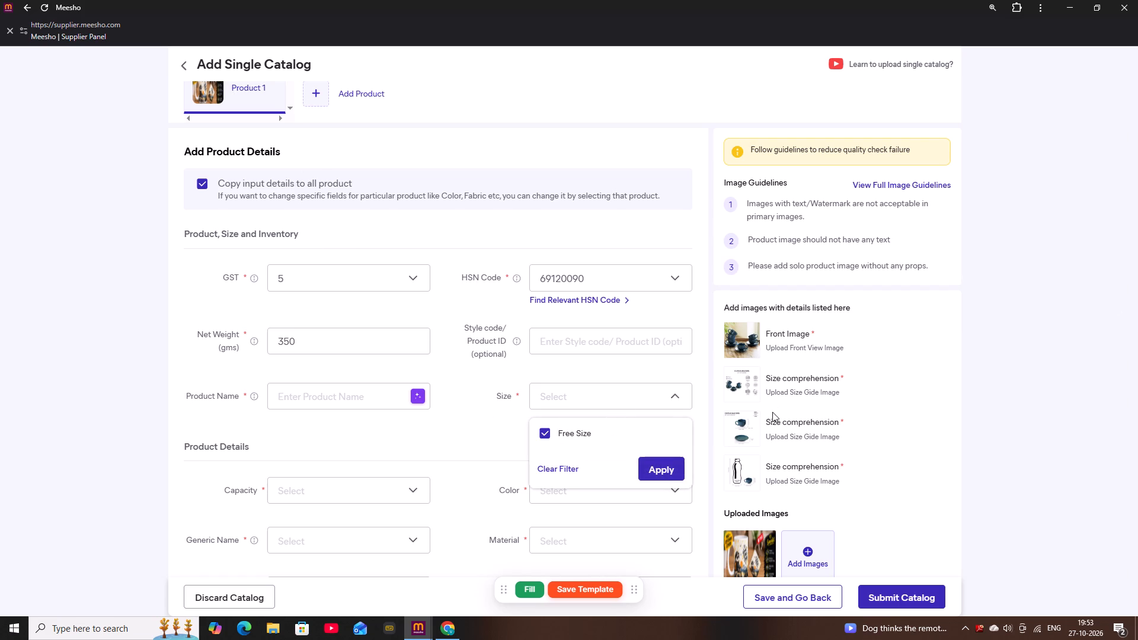
left_click(663, 475)
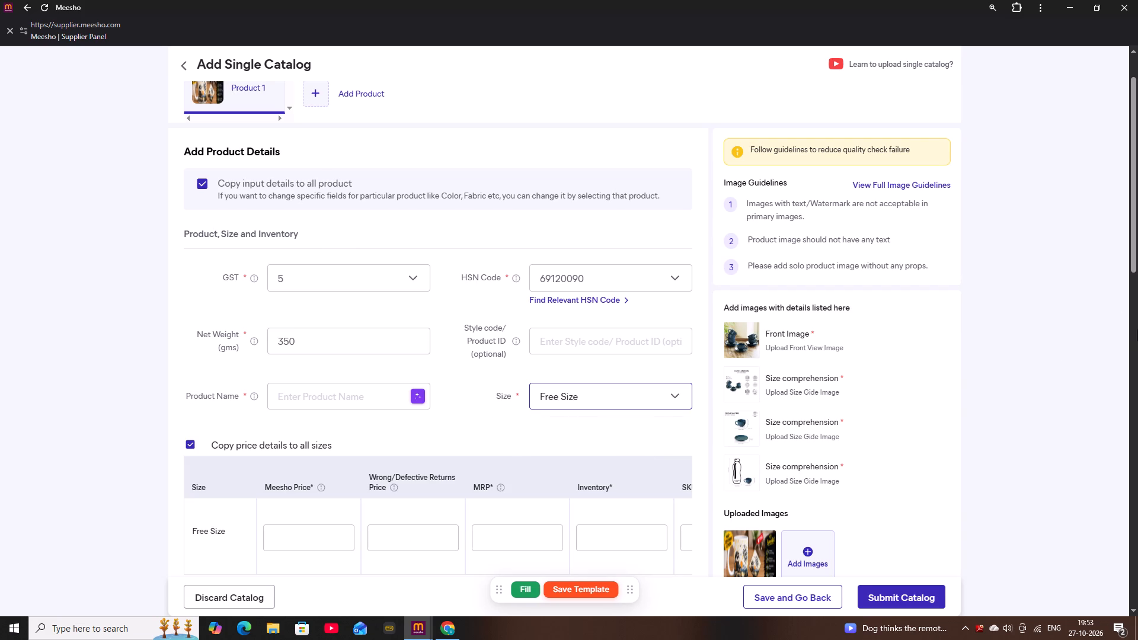
Add images 18, 19 and 20 from the CUP MOCKUPS folder to the product's uploaded images.
left_click_drag(1137, 267, 1133, 332)
left_click(824, 346)
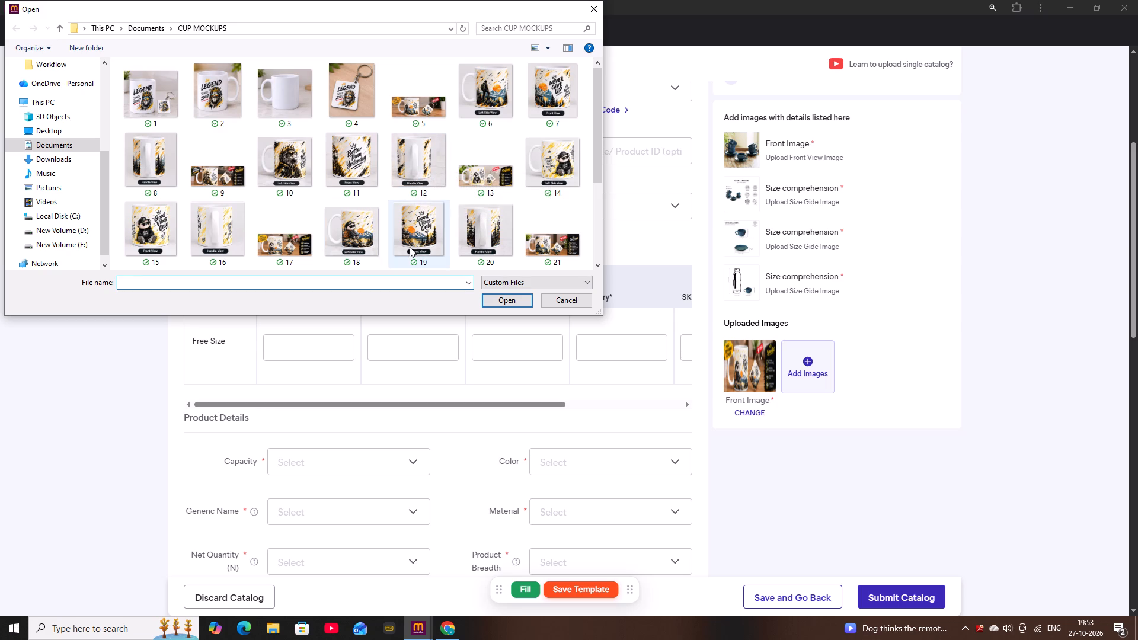
left_click_drag(319, 248, 458, 247)
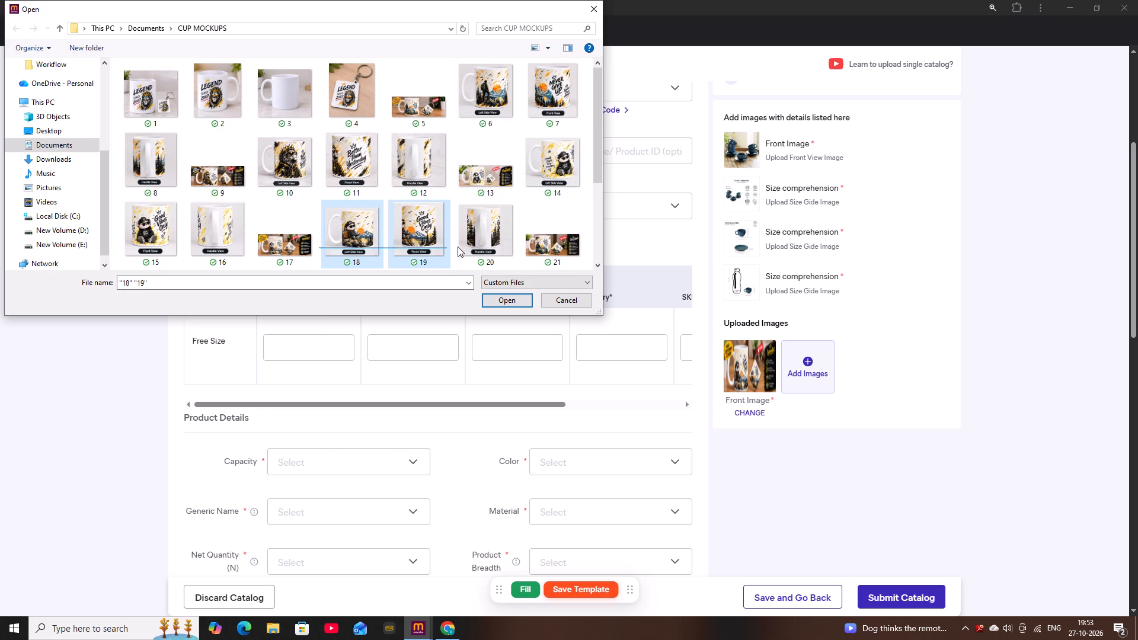
left_click_drag(458, 247, 501, 242)
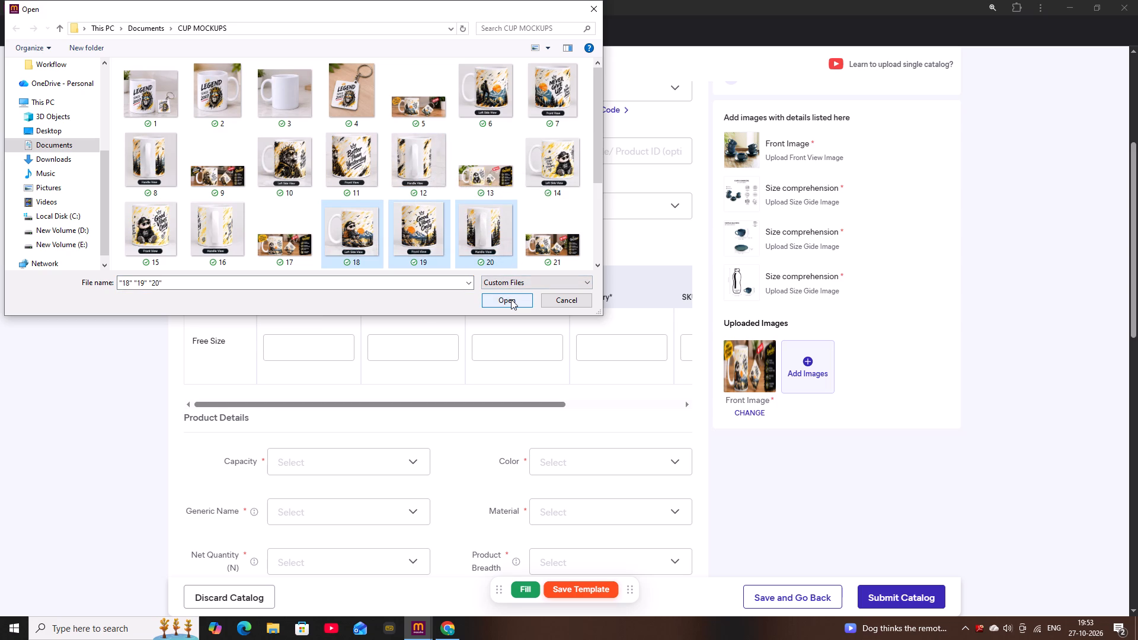
left_click(511, 299)
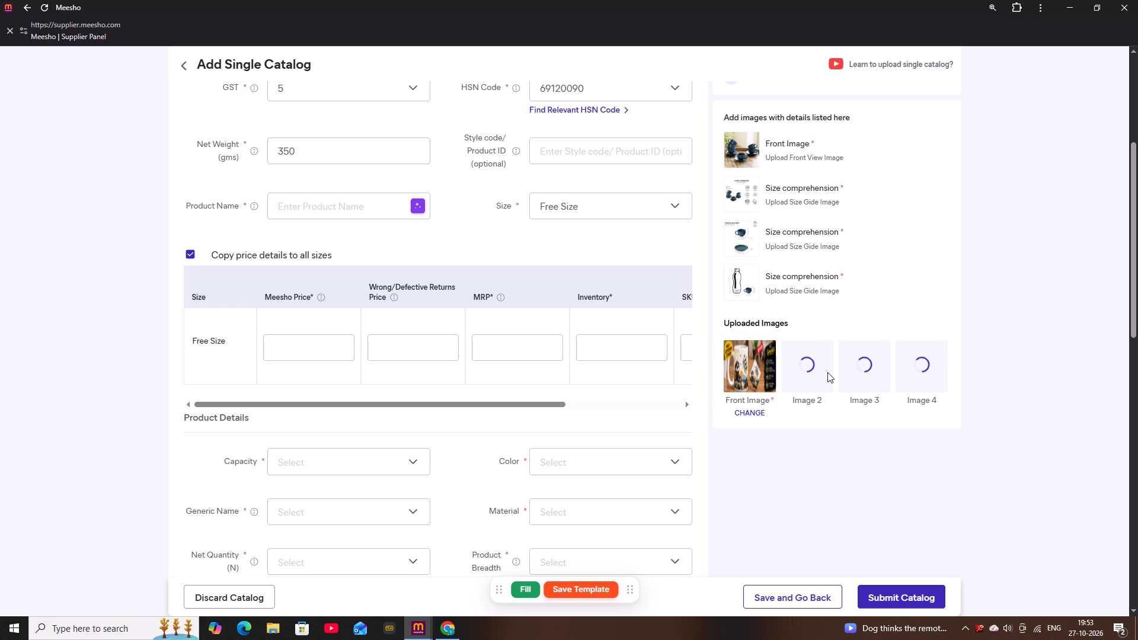
Set the Free Size Meesho price to 110 and check the bank settlement and customer price breakdown.
left_click(345, 353)
left_click(327, 351)
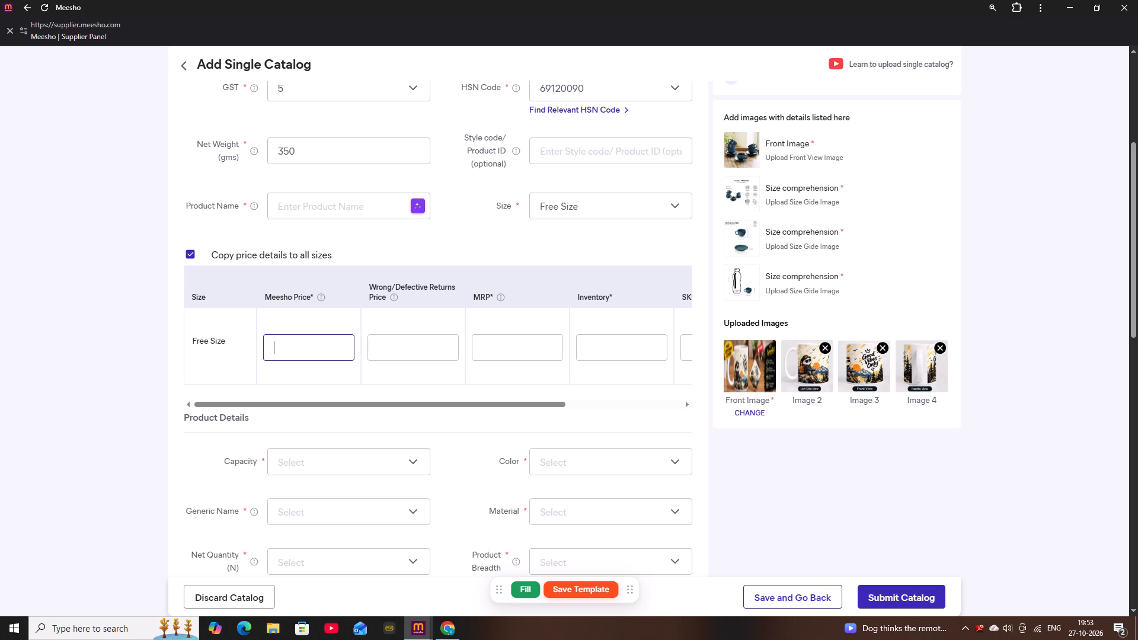
type("11")
key("0")
scroll(805, 368, "down", 2)
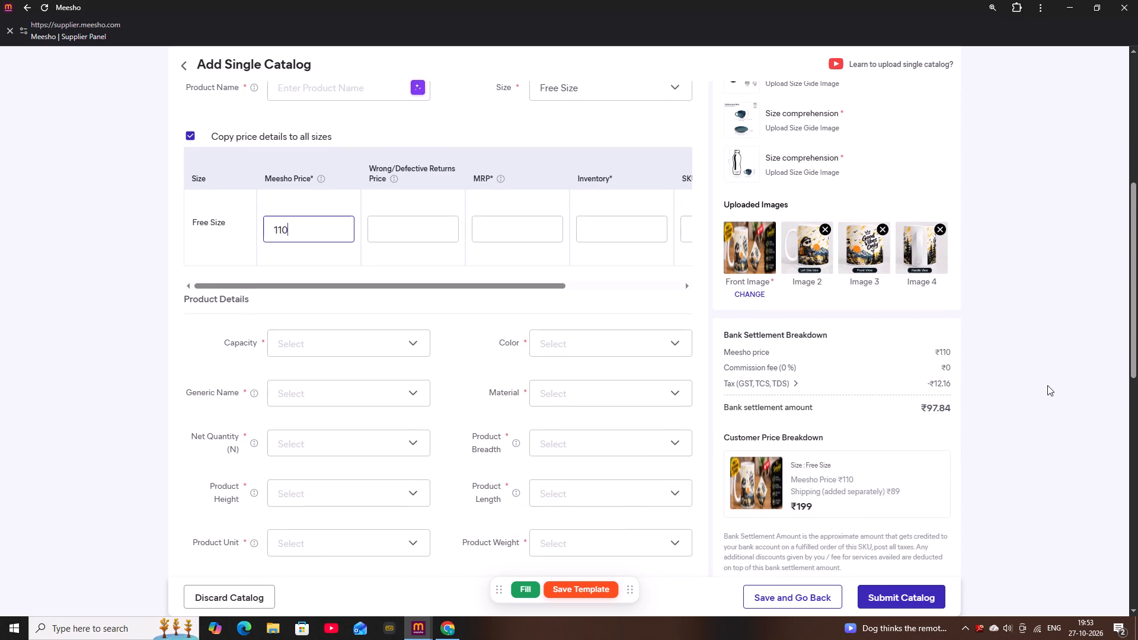
scroll(1047, 385, "up", 1)
scroll(1047, 385, "down", 1)
Fill in the Free Size row with a wrong/defective returns price of 95, an MRP of 499 and an inventory of 50.
left_click(405, 222)
left_click(503, 233)
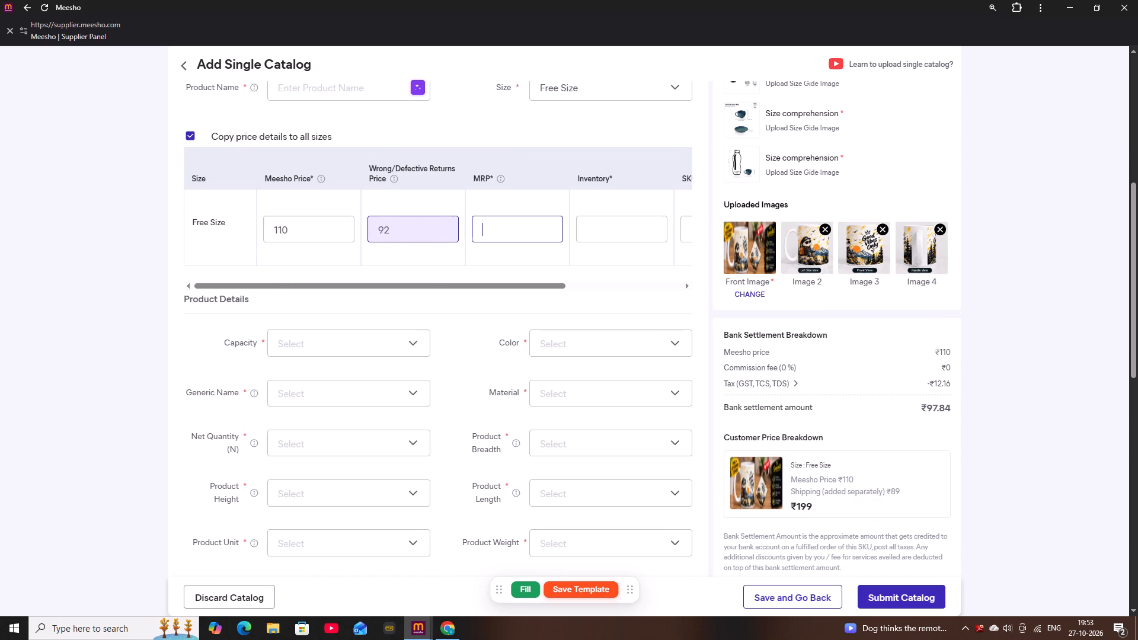
key("4")
type("99")
left_click(429, 228)
key("BackSpace")
key("5")
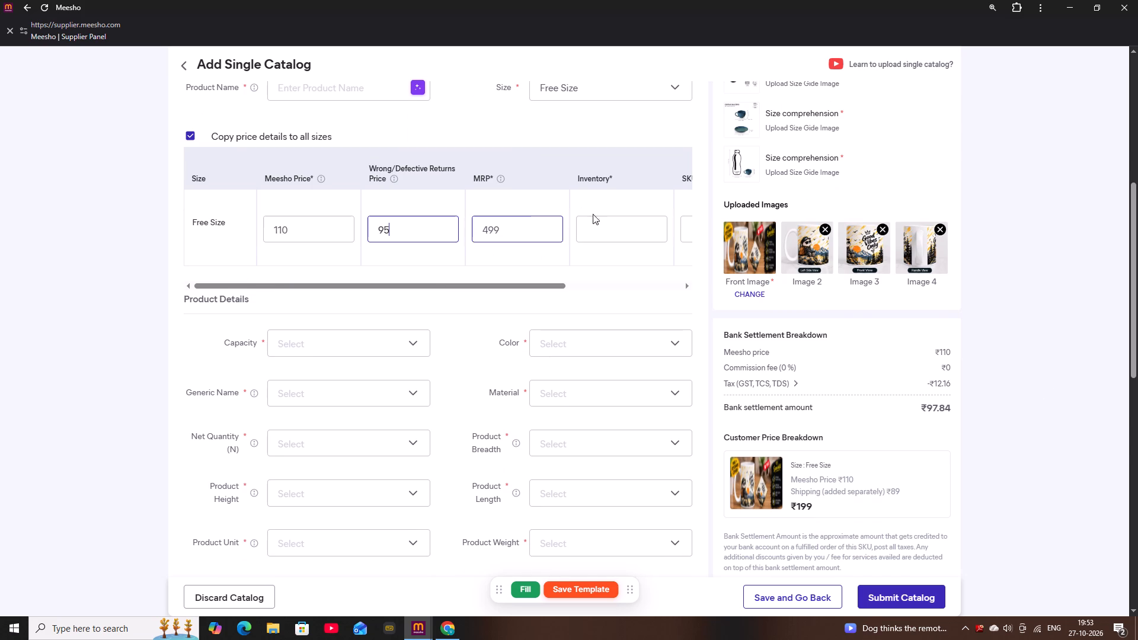
left_click(596, 218)
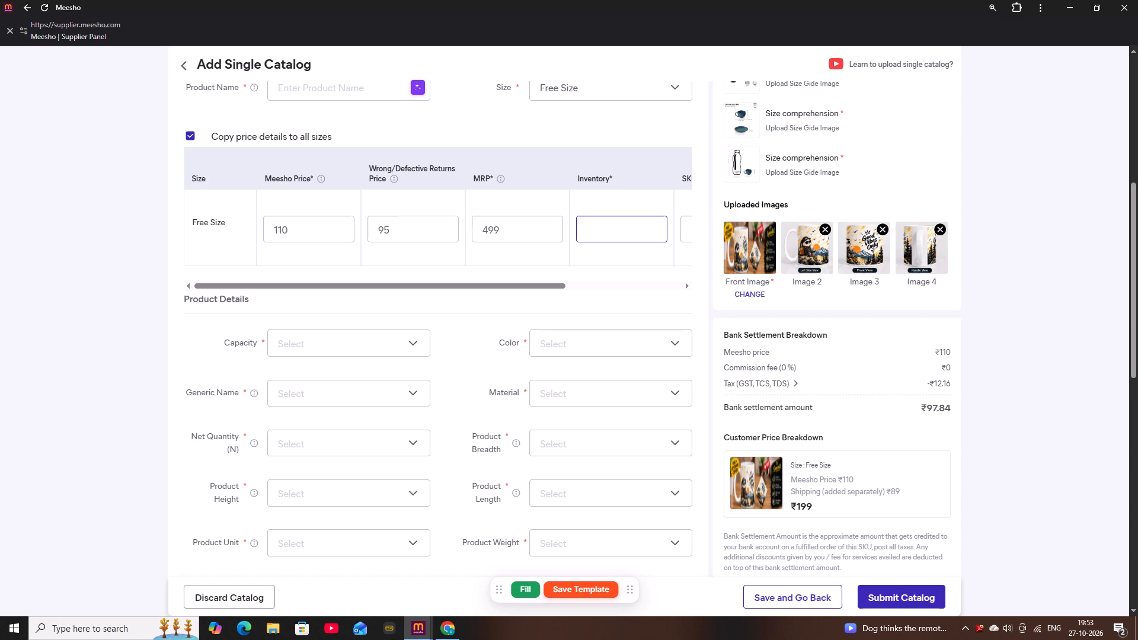
type("50")
left_click_drag(545, 285, 665, 284)
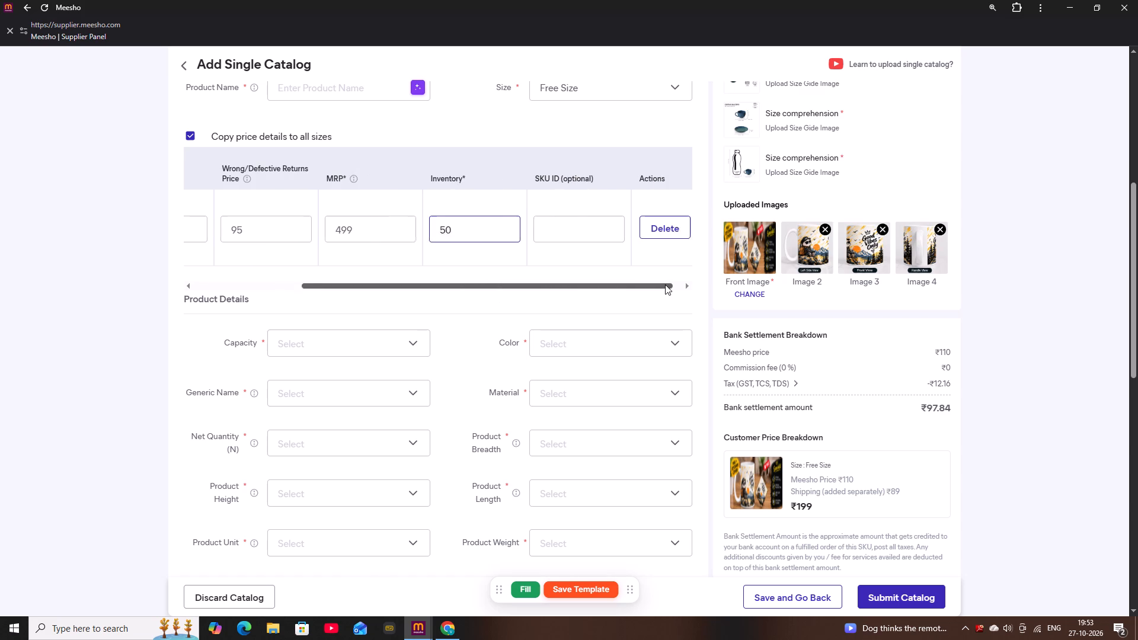
left_click_drag(665, 284, 241, 322)
Set the mug's capacity to 300 and its color to White in the product details.
left_click(344, 339)
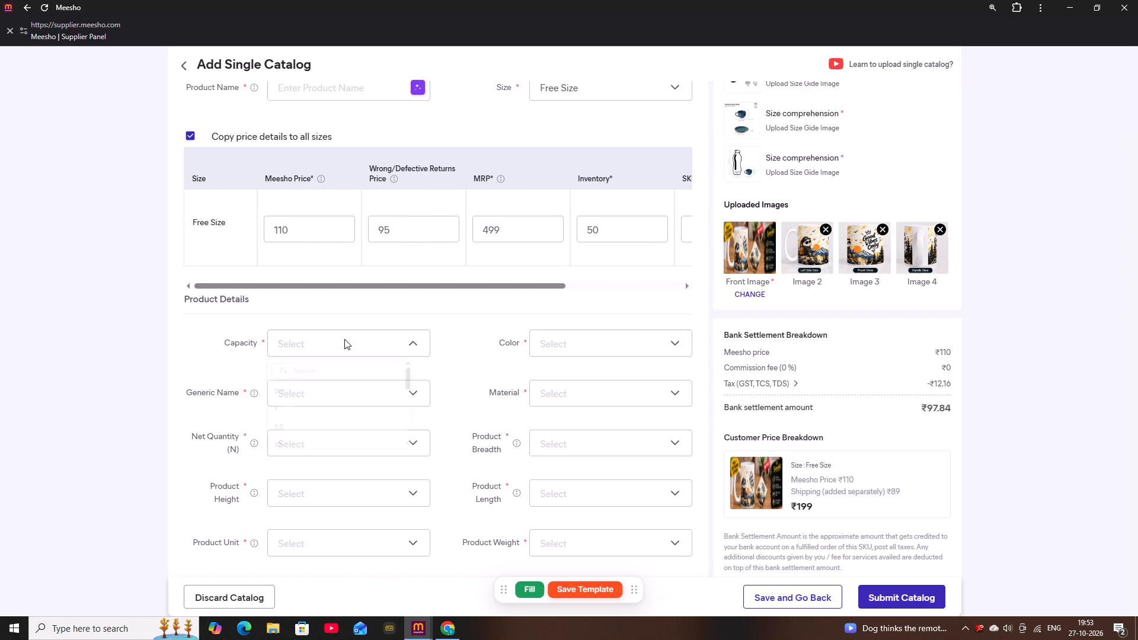
left_click(325, 377)
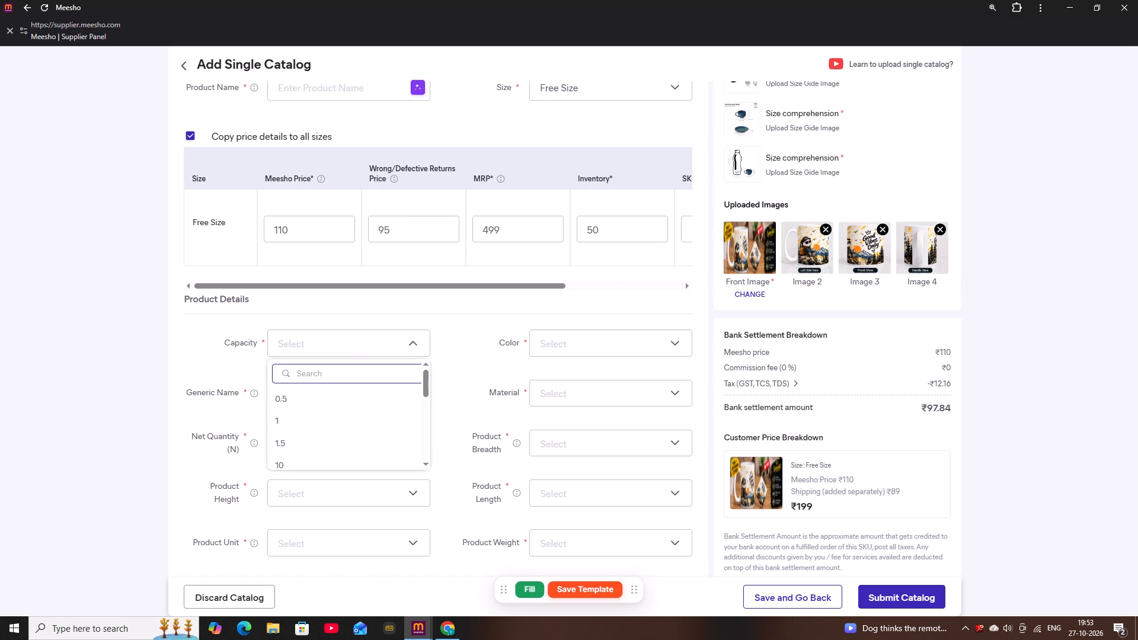
key("3")
key("0")
key("0")
left_click(333, 391)
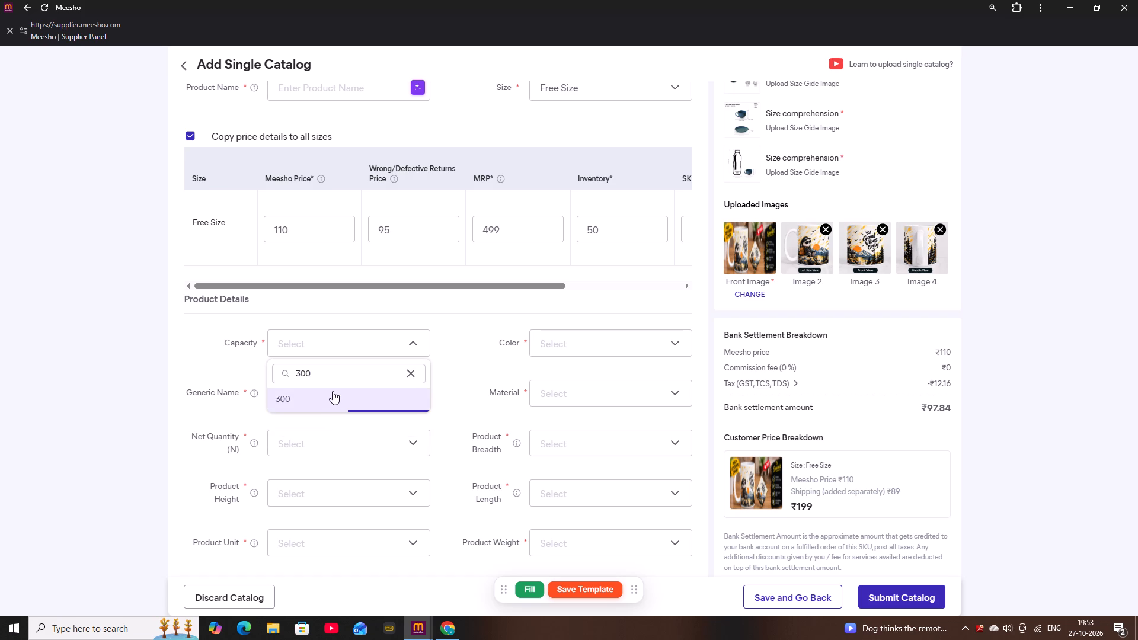
left_click(599, 348)
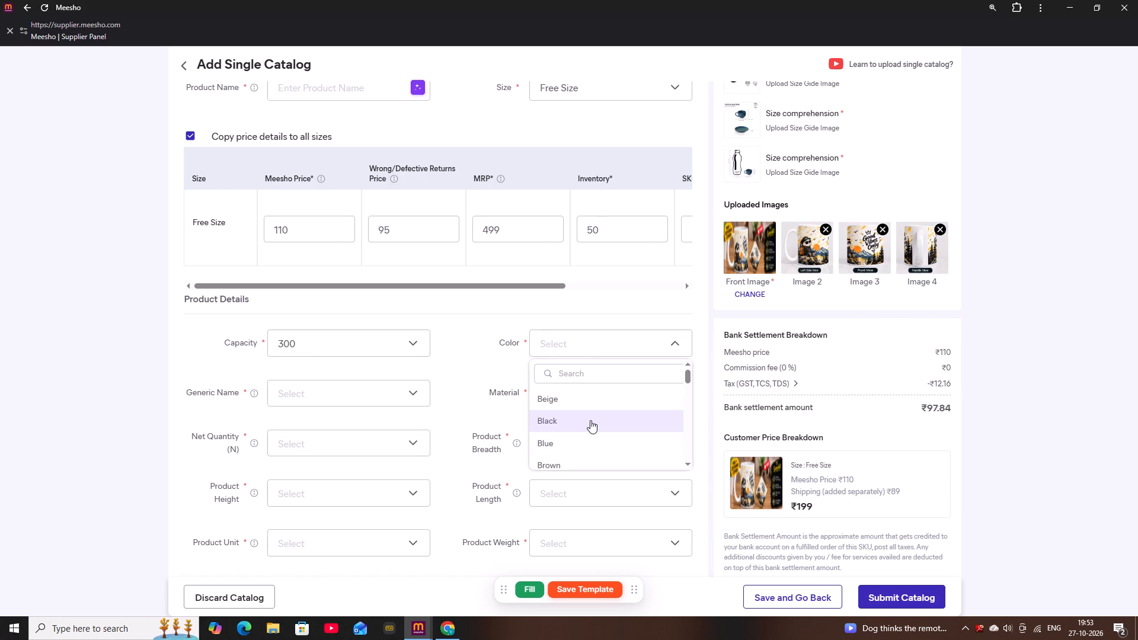
left_click(581, 381)
type("whi")
left_click(583, 398)
Set the generic name to Cups, Mugs & Saucers and the material to Ceramic.
left_click(292, 384)
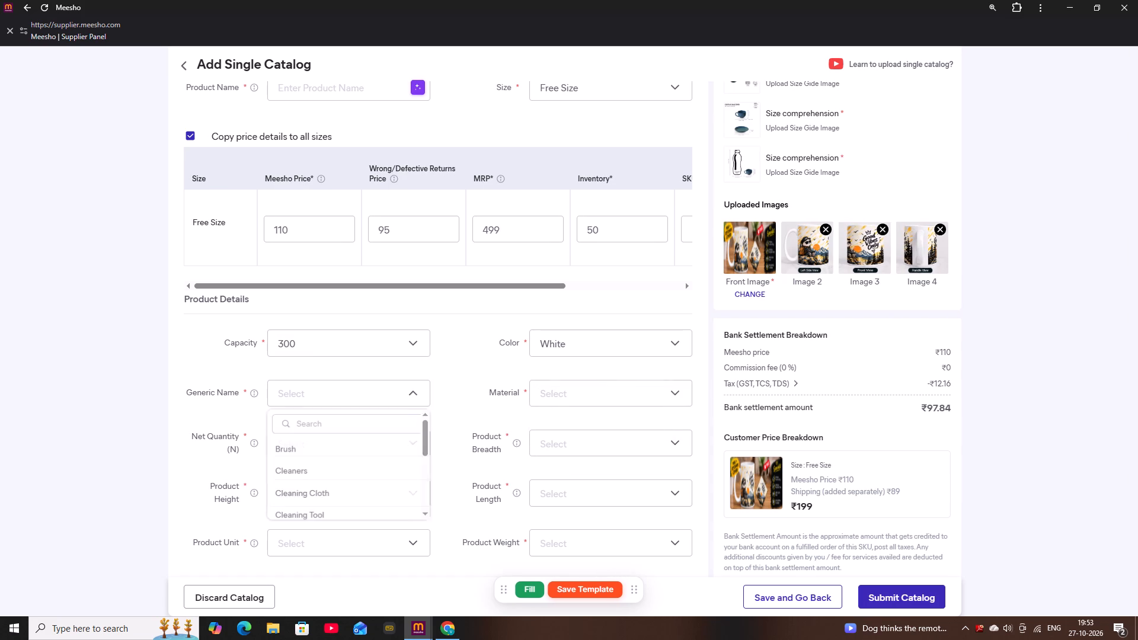
scroll(347, 487, "down", 2)
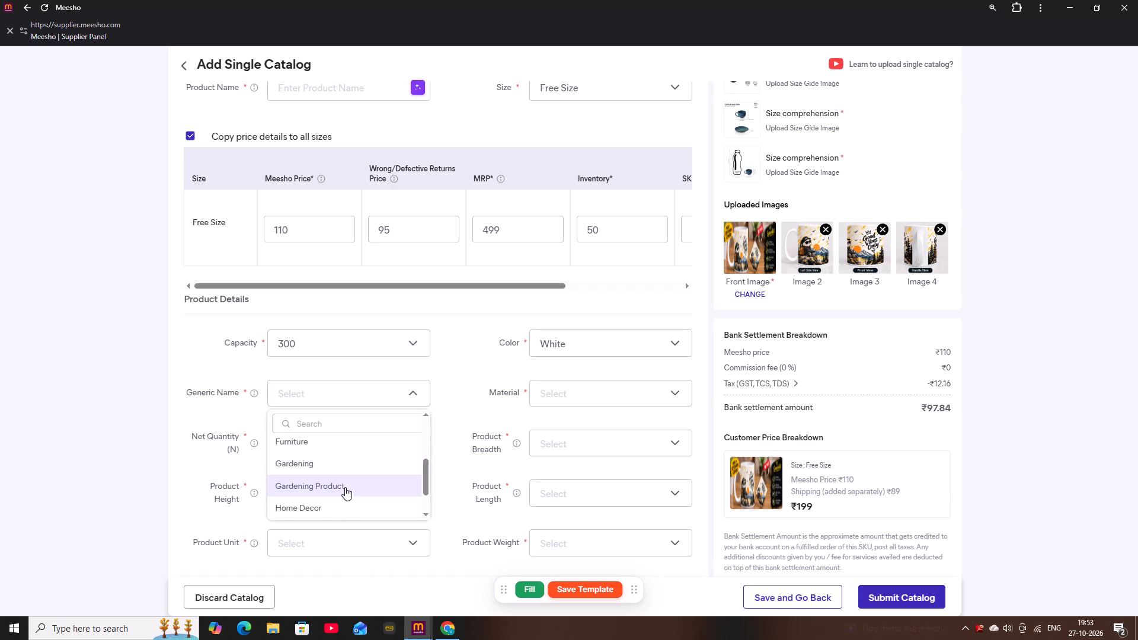
scroll(344, 489, "down", 2)
scroll(343, 495, "up", 1)
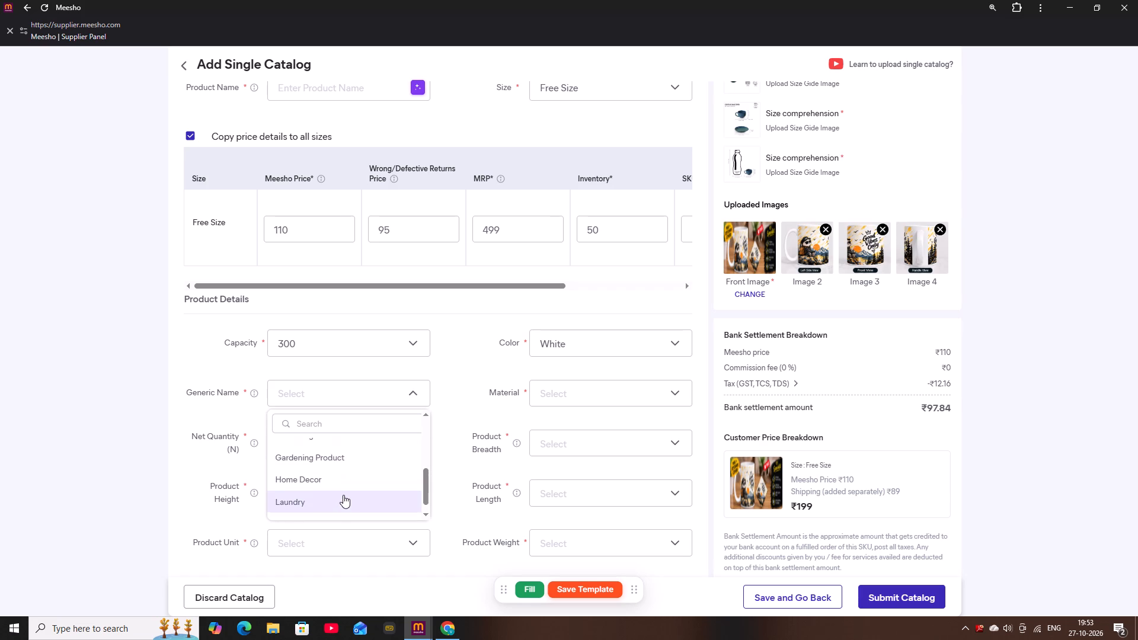
scroll(343, 494, "up", 1)
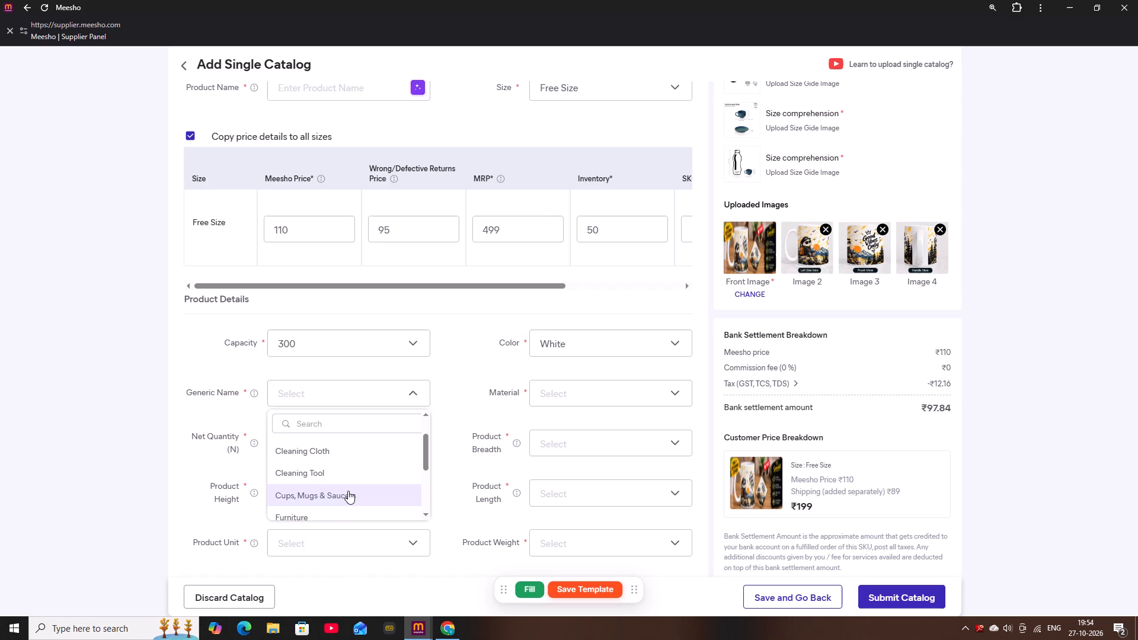
left_click(348, 491)
left_click(596, 398)
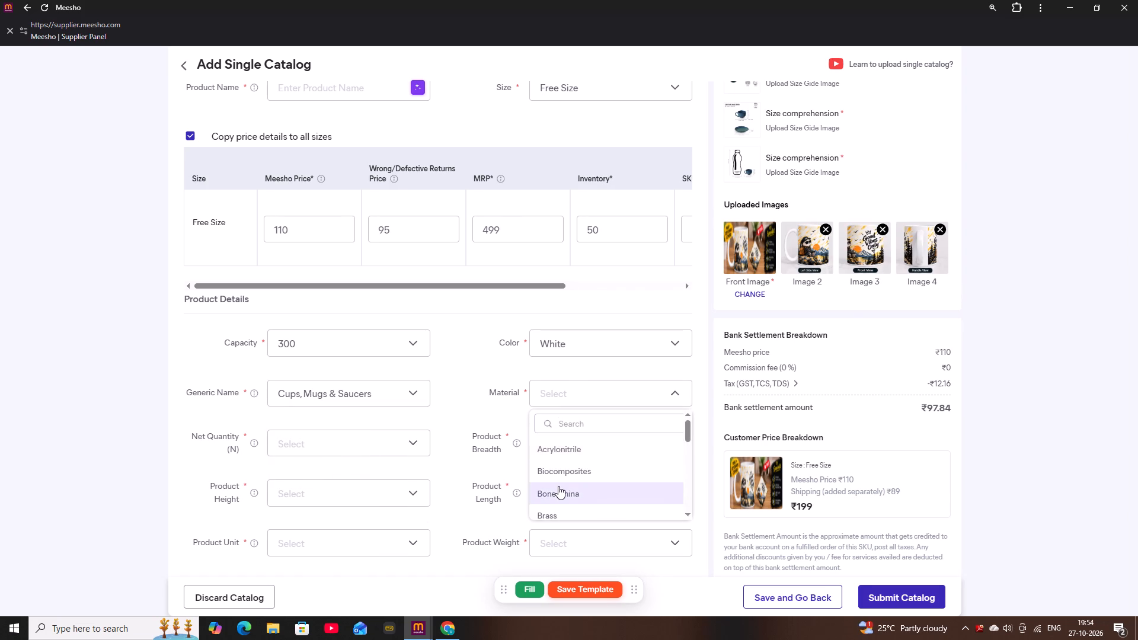
scroll(560, 486, "down", 1)
left_click(562, 480)
Set the net quantity to Pack Of 1 and the product breadth to 3.5.
left_click(356, 449)
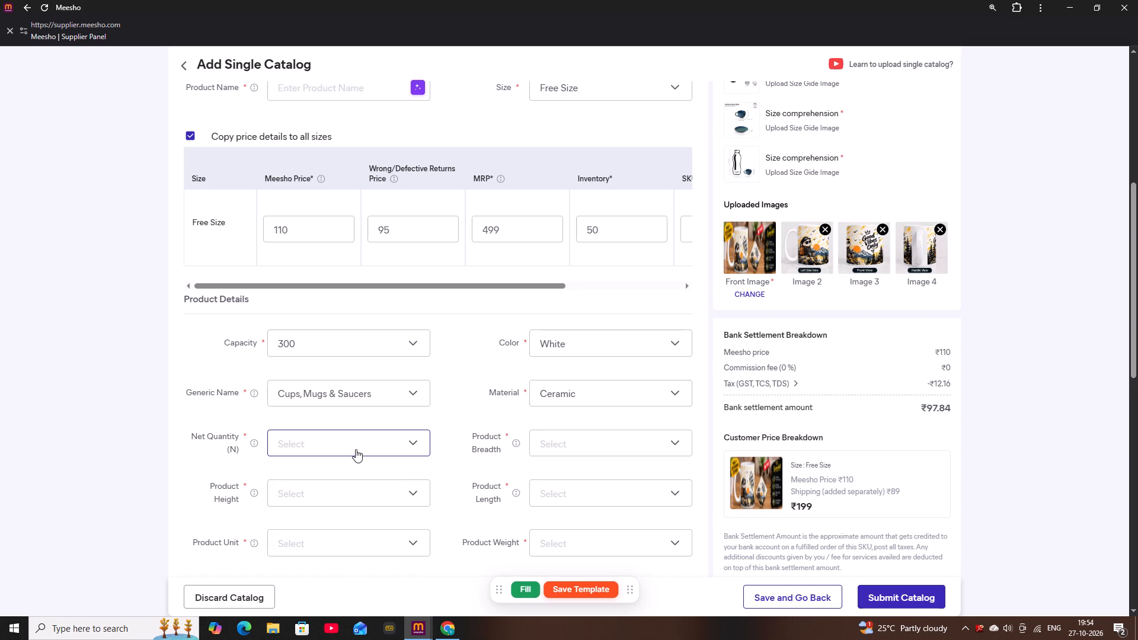
left_click(323, 515)
left_click(596, 443)
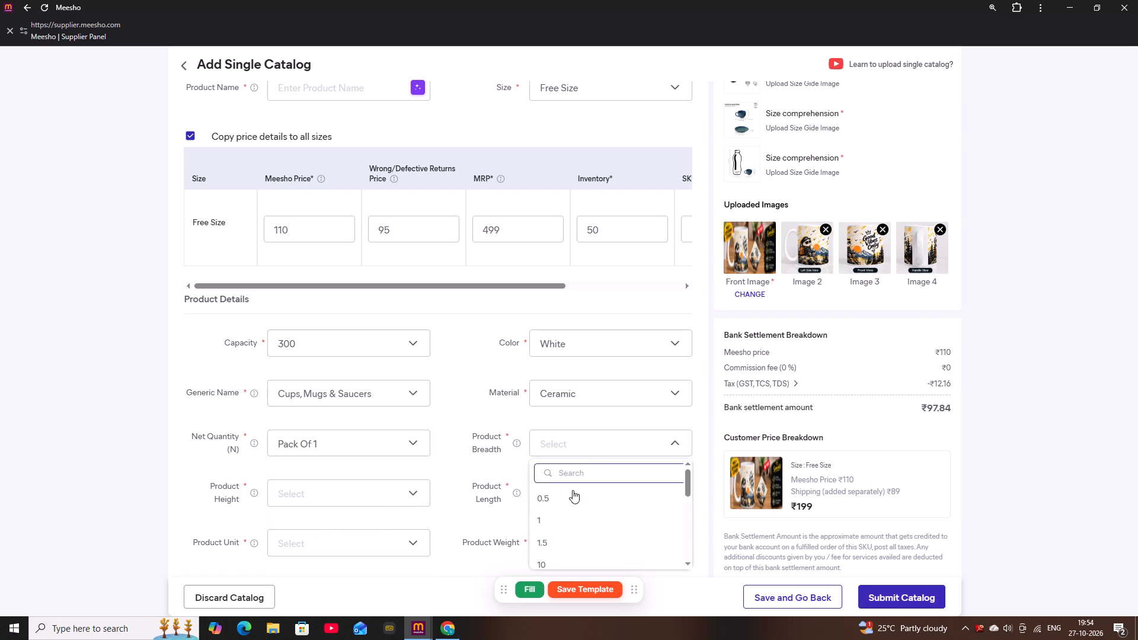
left_click(582, 477)
type("3.5")
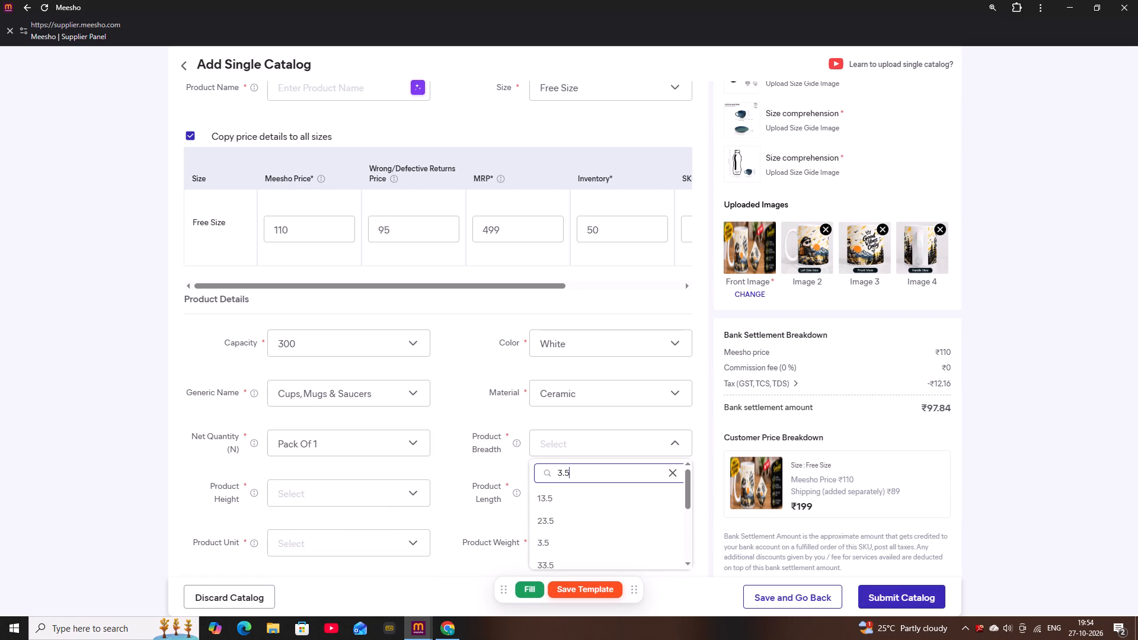
left_click(554, 543)
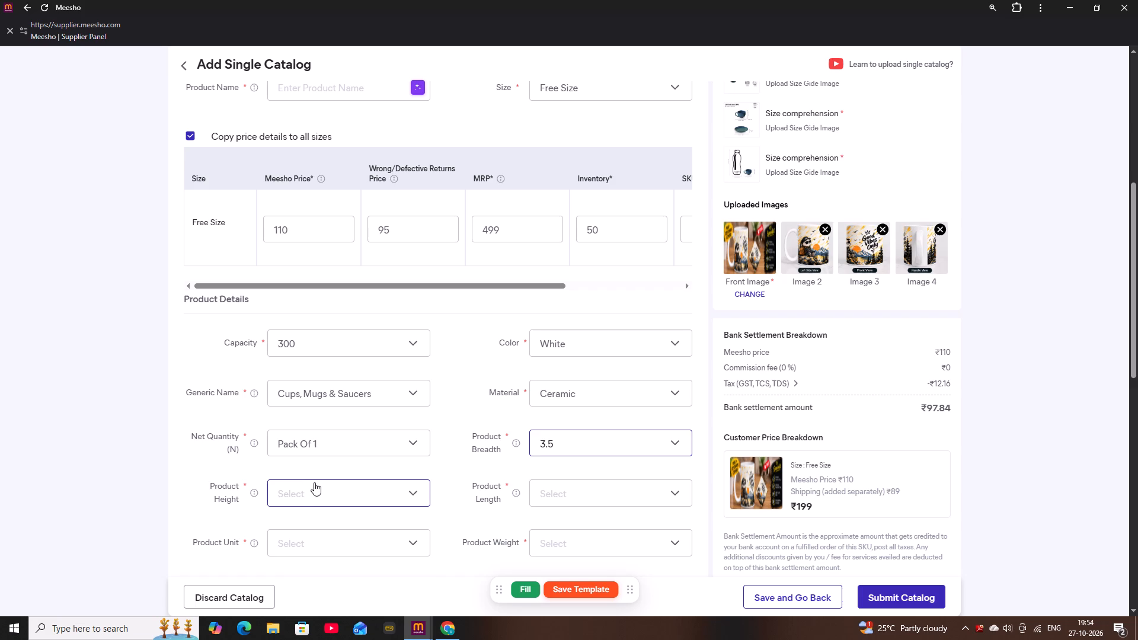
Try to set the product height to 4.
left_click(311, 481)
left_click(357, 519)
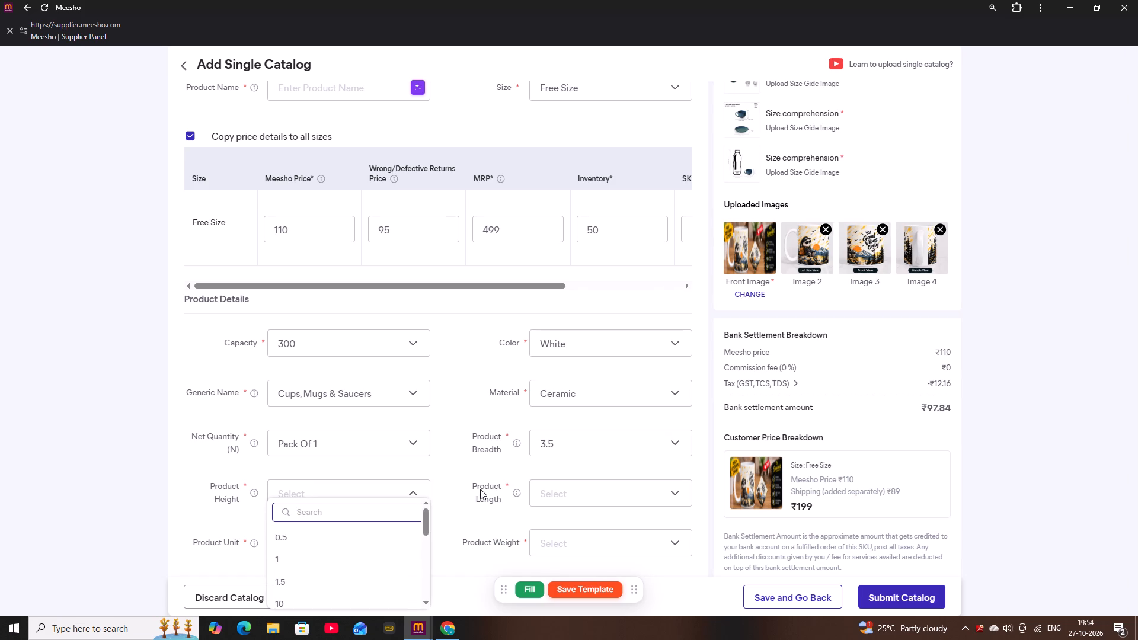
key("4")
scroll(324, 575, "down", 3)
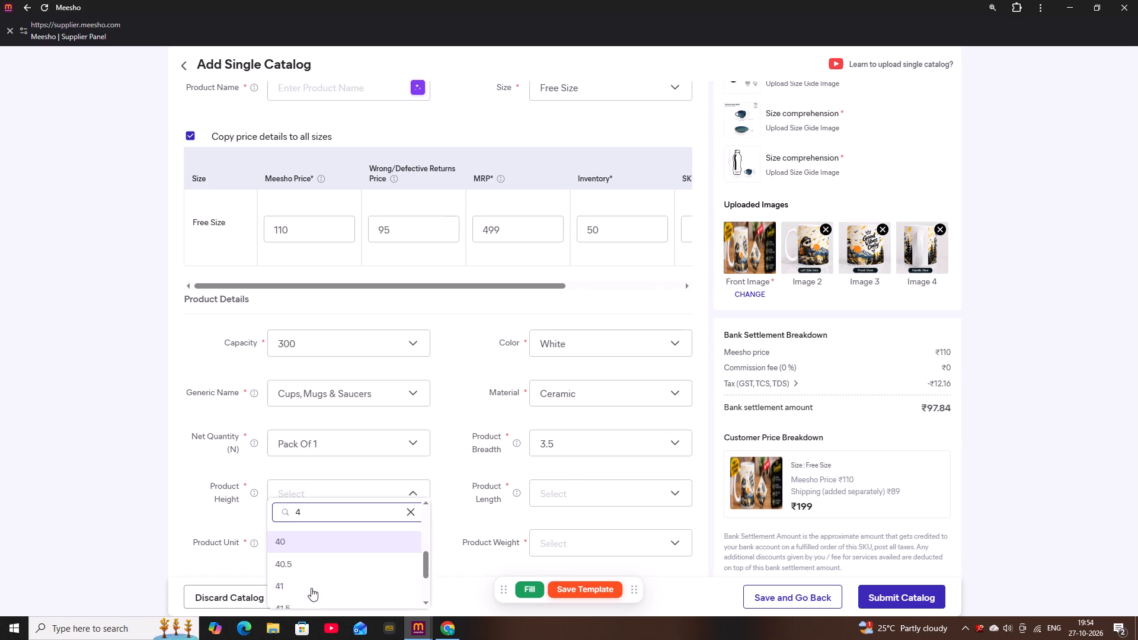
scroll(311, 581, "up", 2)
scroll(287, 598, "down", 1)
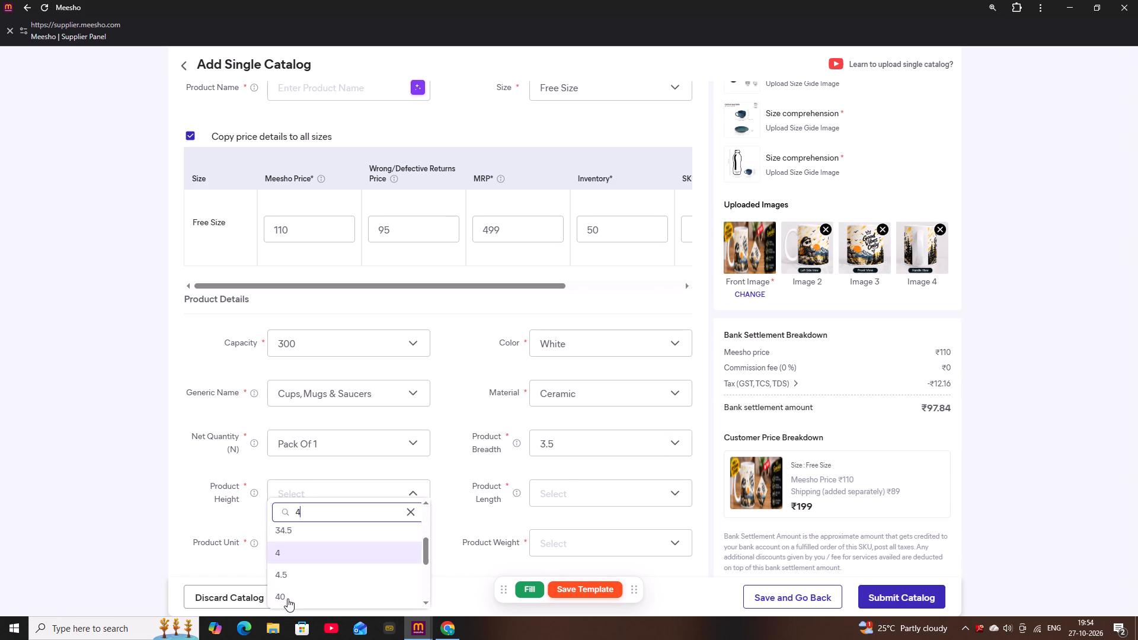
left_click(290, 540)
Change the product height to 4.
left_click(310, 503)
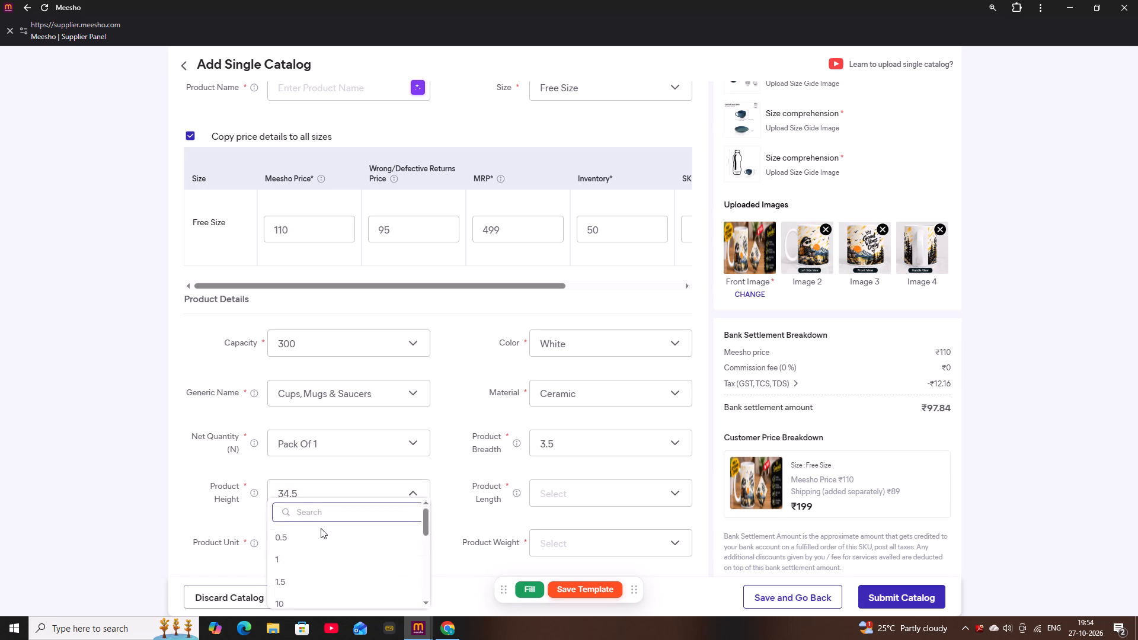
scroll(321, 528, "down", 10)
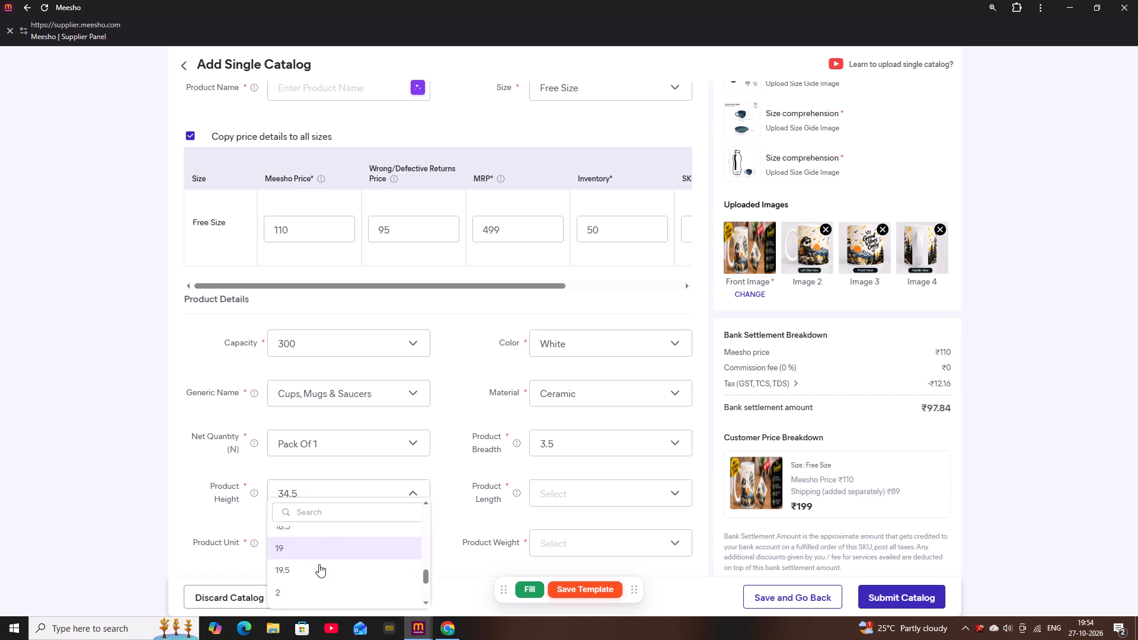
scroll(319, 564, "down", 20)
scroll(319, 564, "down", 3)
scroll(319, 564, "up", 2)
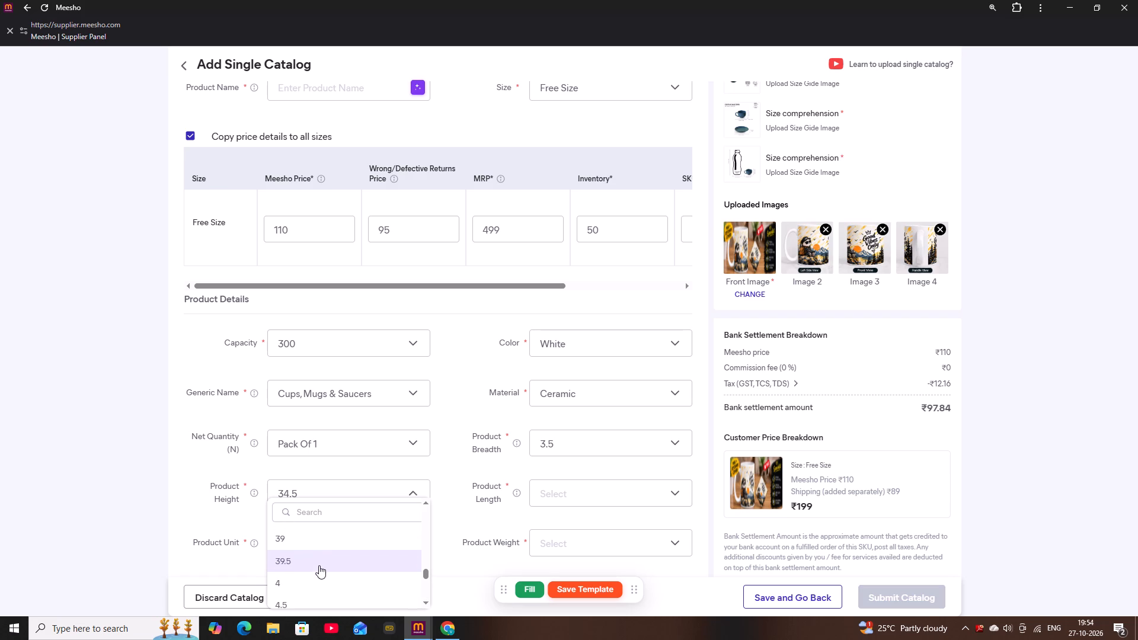
left_click(291, 584)
Switch to YouTube, play Jaat Gelya Yaari from the mix playlist and skip ahead in it.
left_click(446, 626)
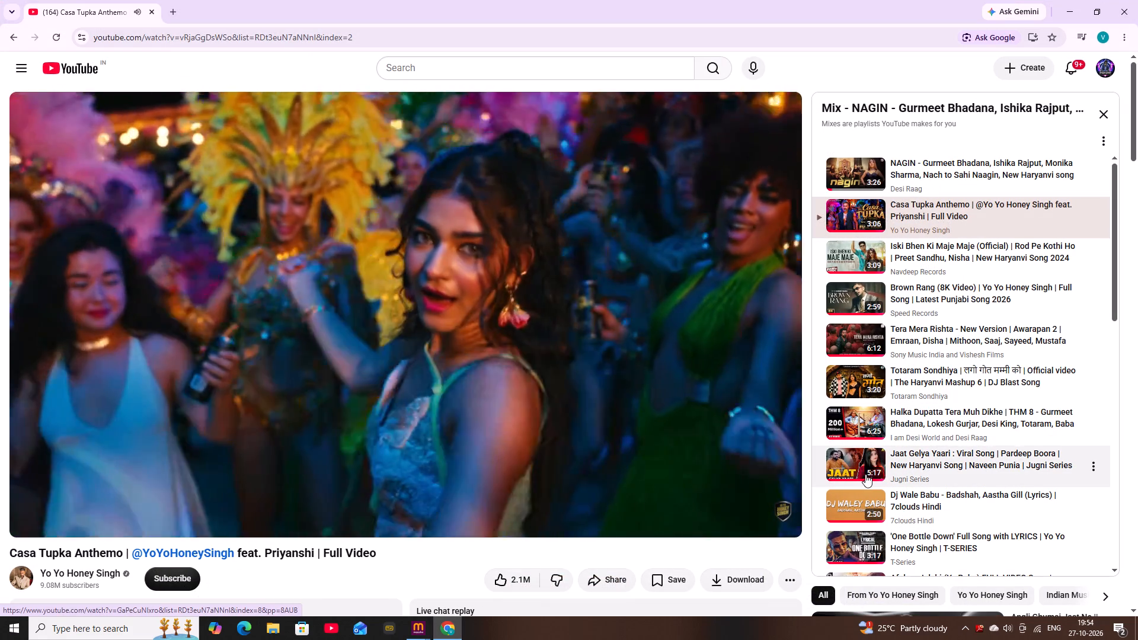
left_click(866, 475)
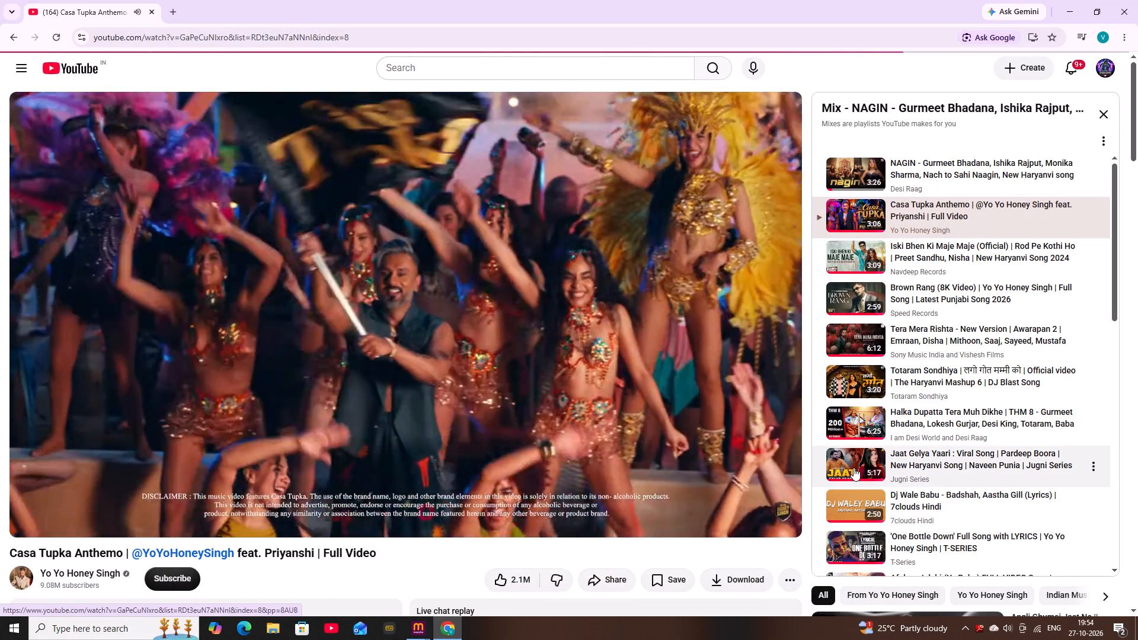
left_click(853, 468)
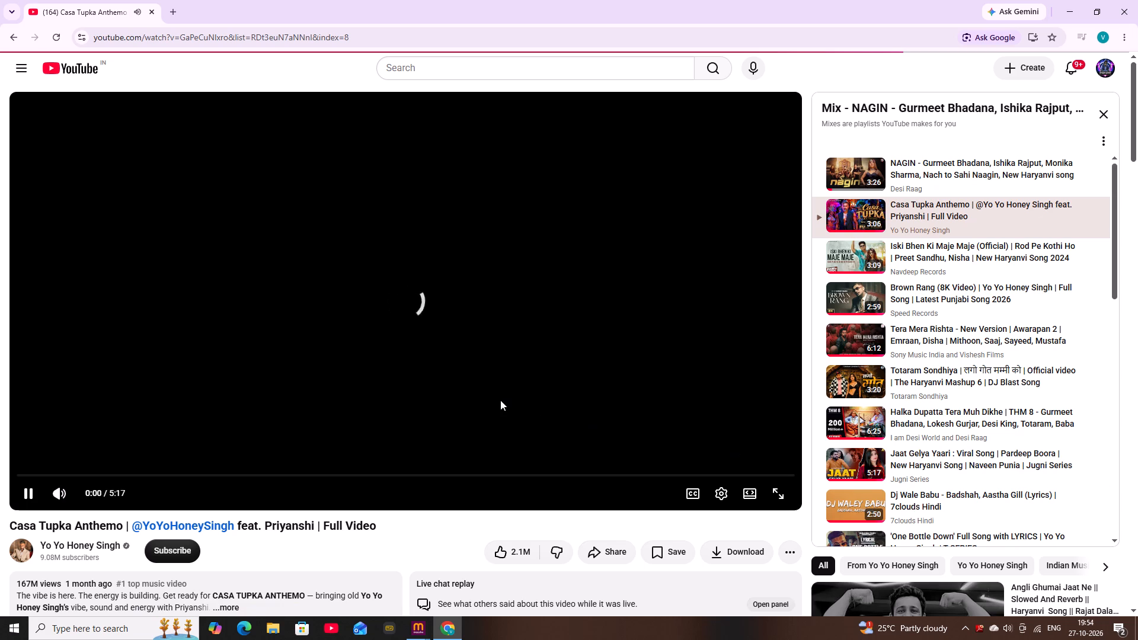
key("Right")
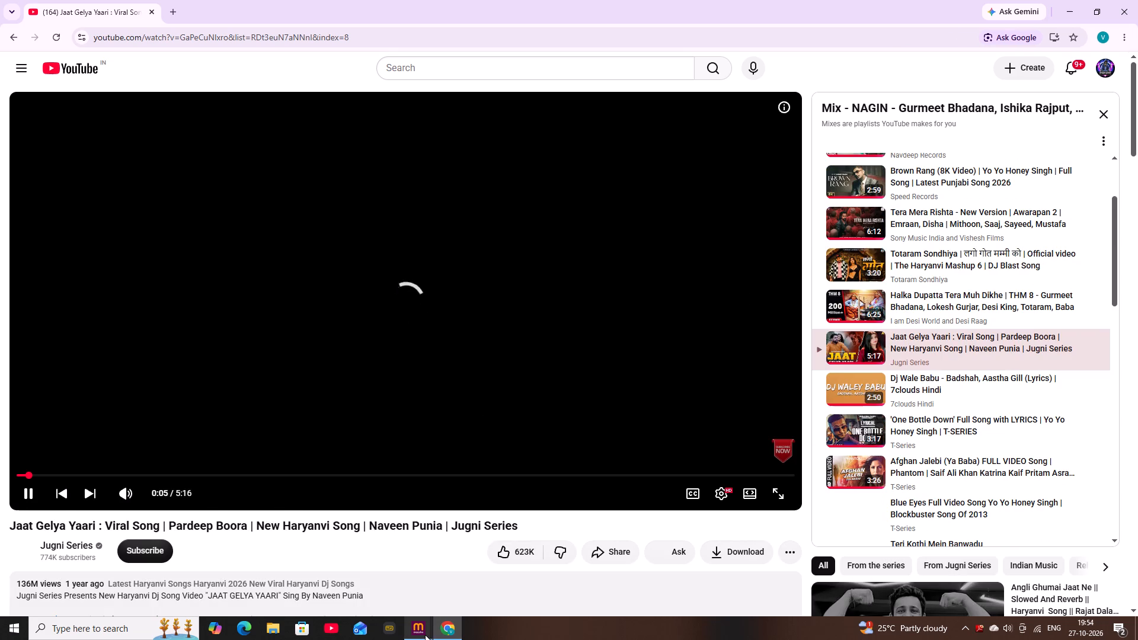
View the Good Vibes Only mug's product details in the other Meesho window and return to the Add Single Catalog form.
left_click(480, 581)
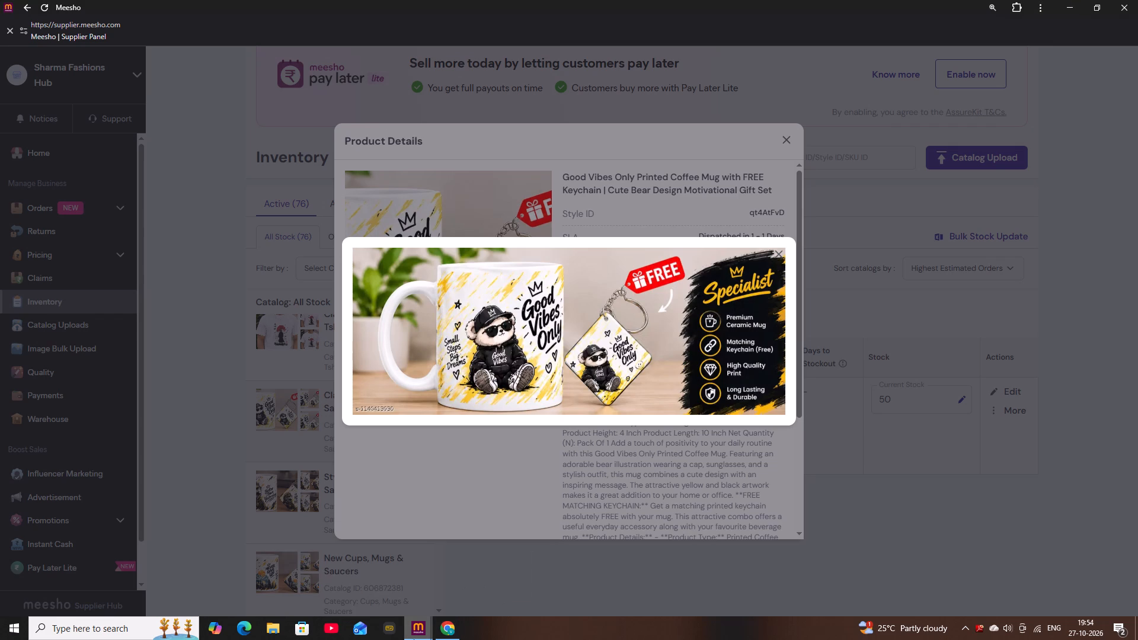
left_click(393, 590)
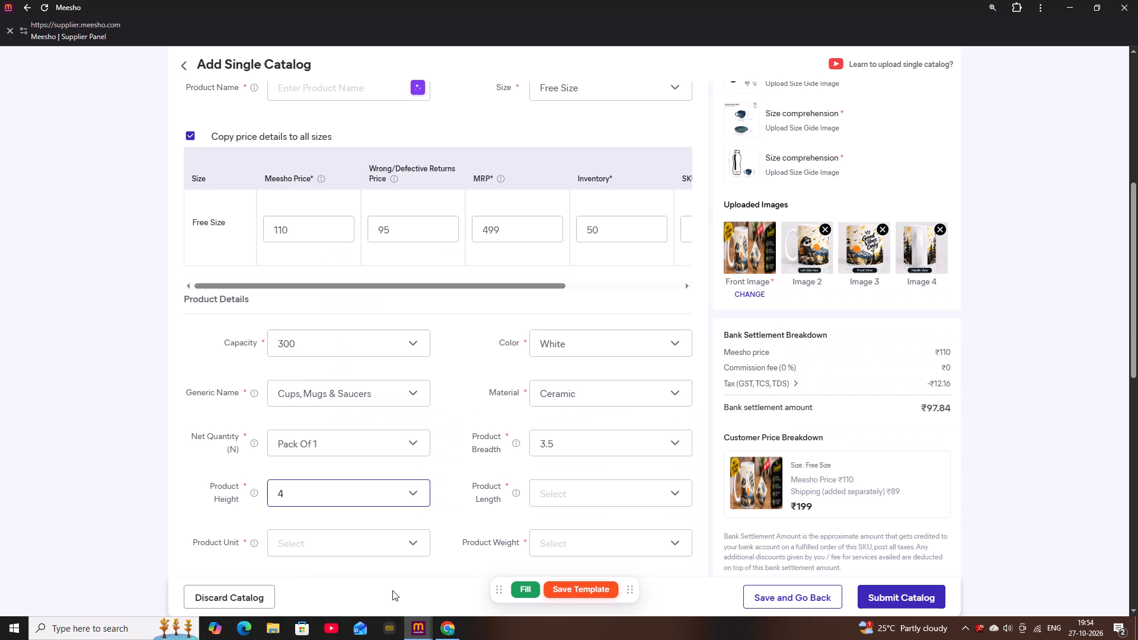
Switch to YouTube and look through the mix playlist, the comments and the recommended videos under Jaat Gelya Yaari.
left_click(438, 631)
left_click(398, 318)
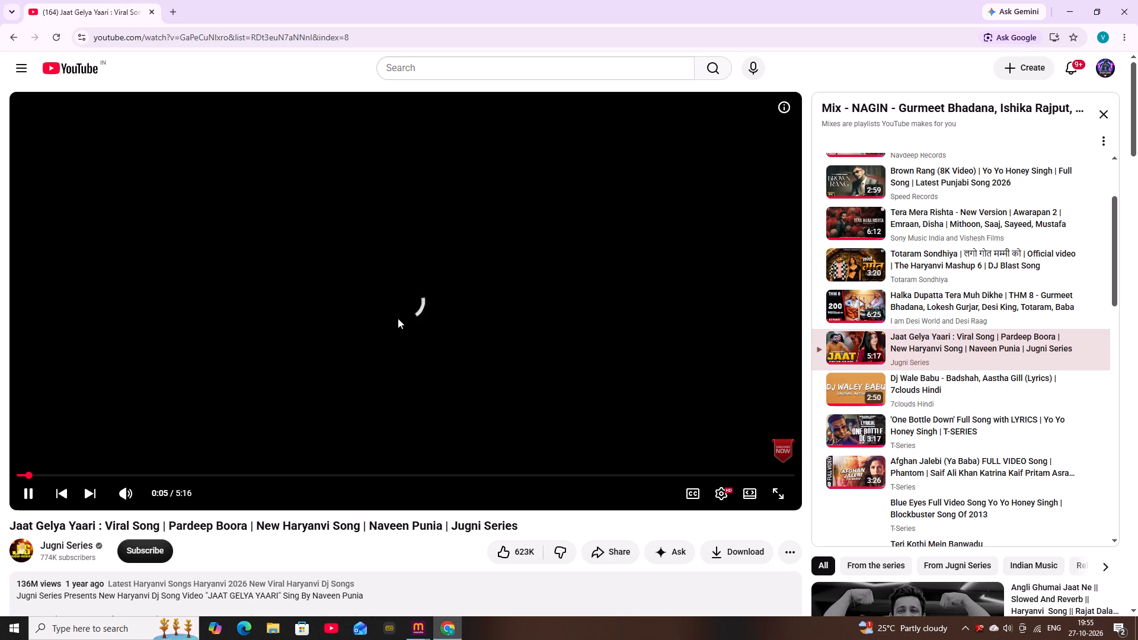
left_click(417, 325)
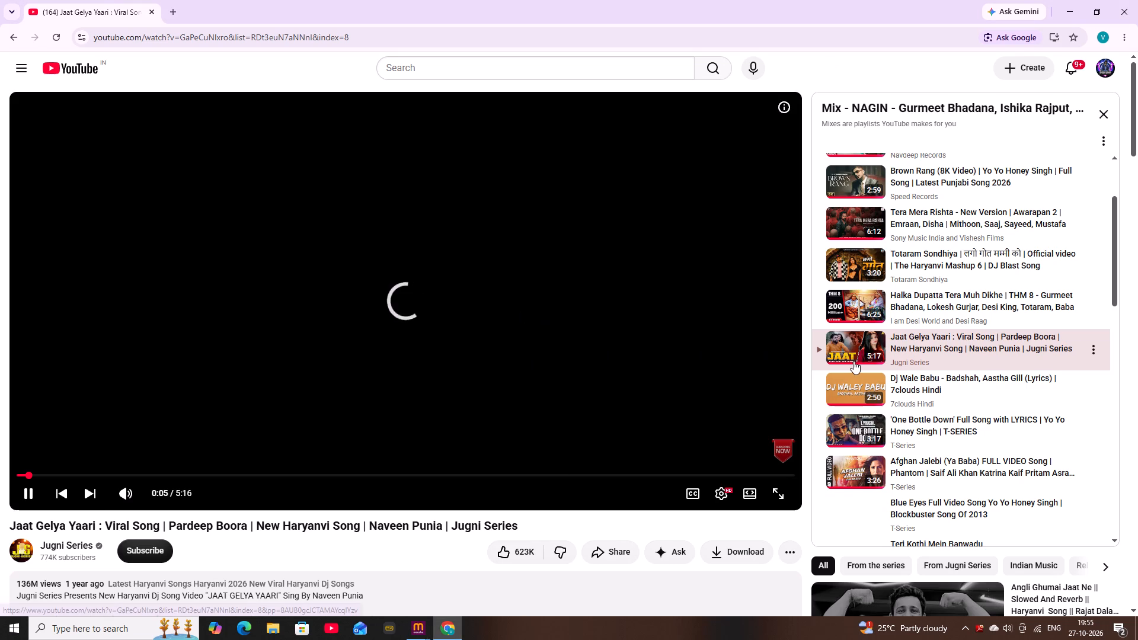
scroll(931, 358, "down", 2)
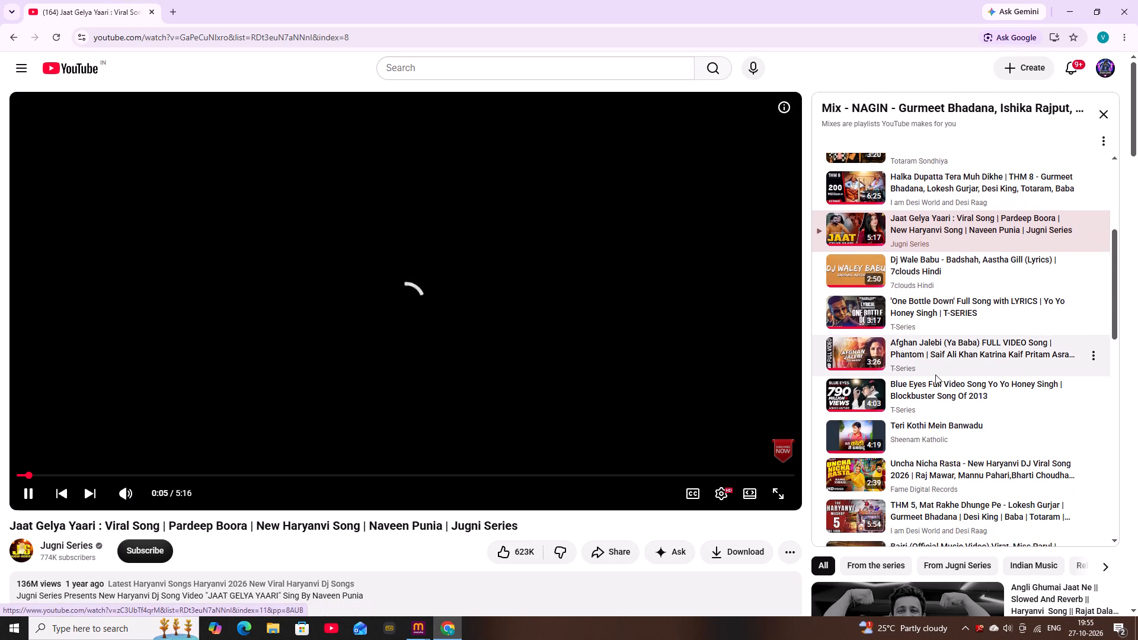
scroll(935, 375, "down", 3)
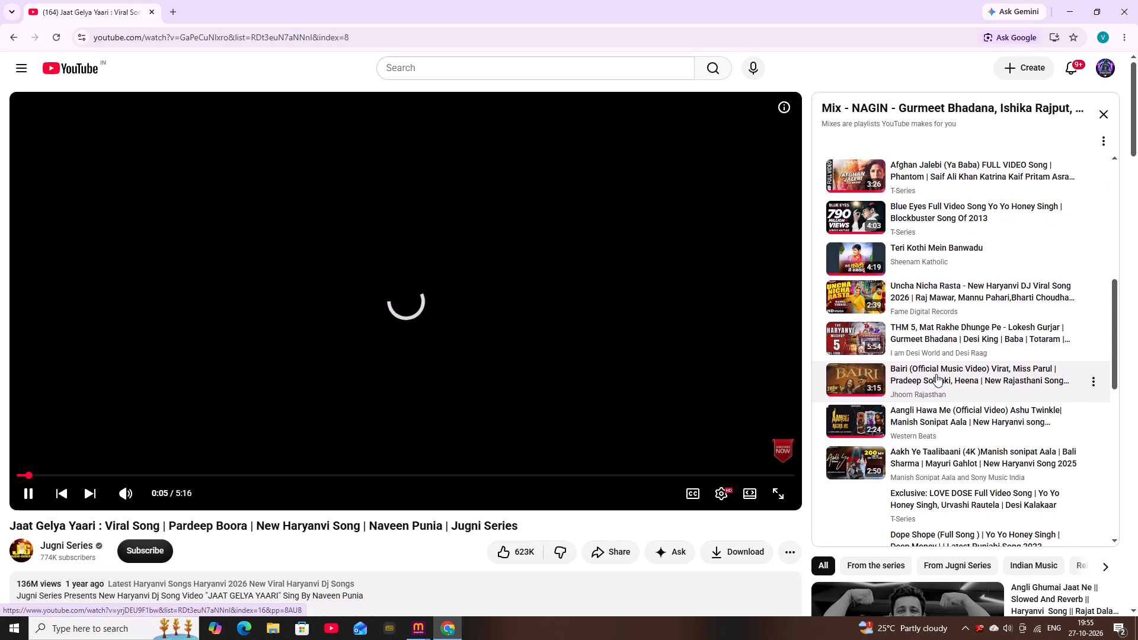
scroll(1011, 639, "down", 3)
scroll(1022, 562, "down", 2)
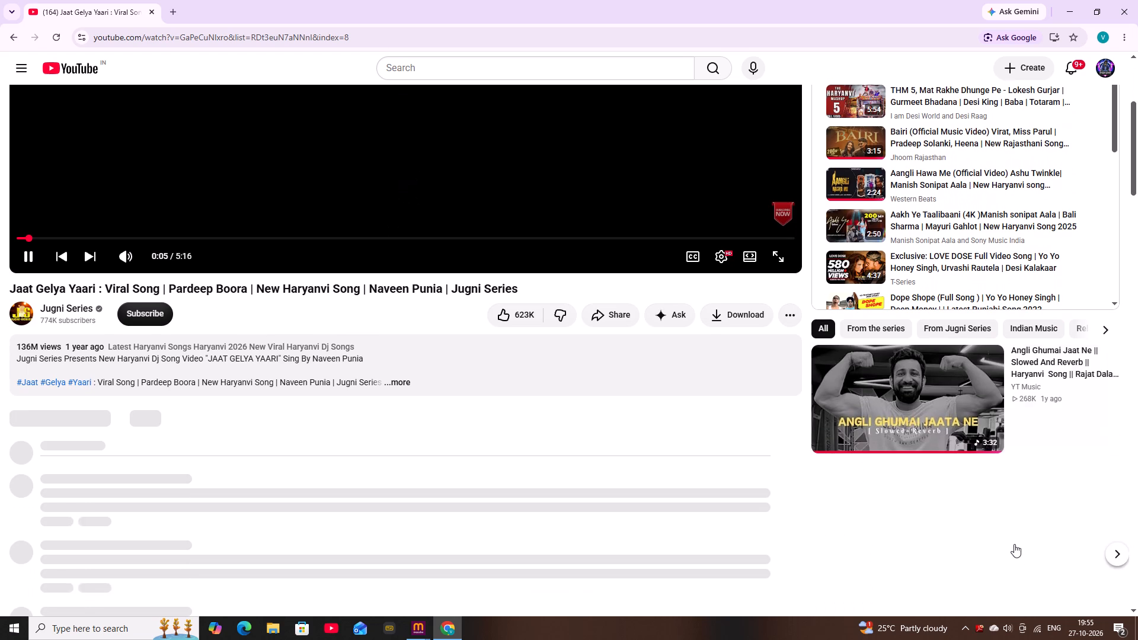
scroll(1014, 544, "down", 8)
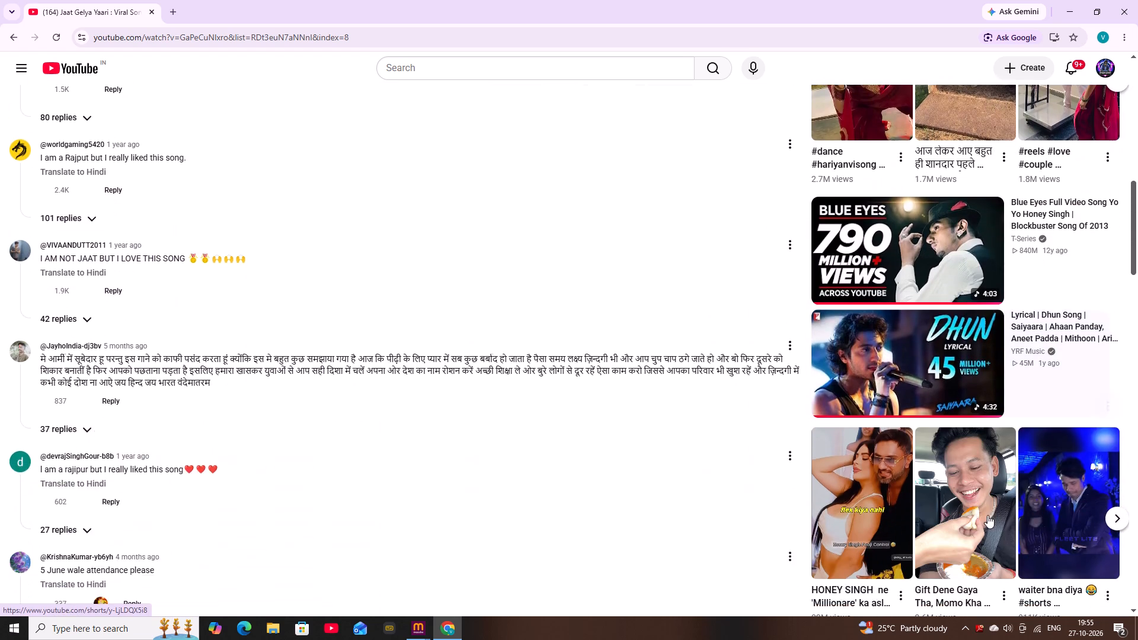
scroll(985, 515, "down", 8)
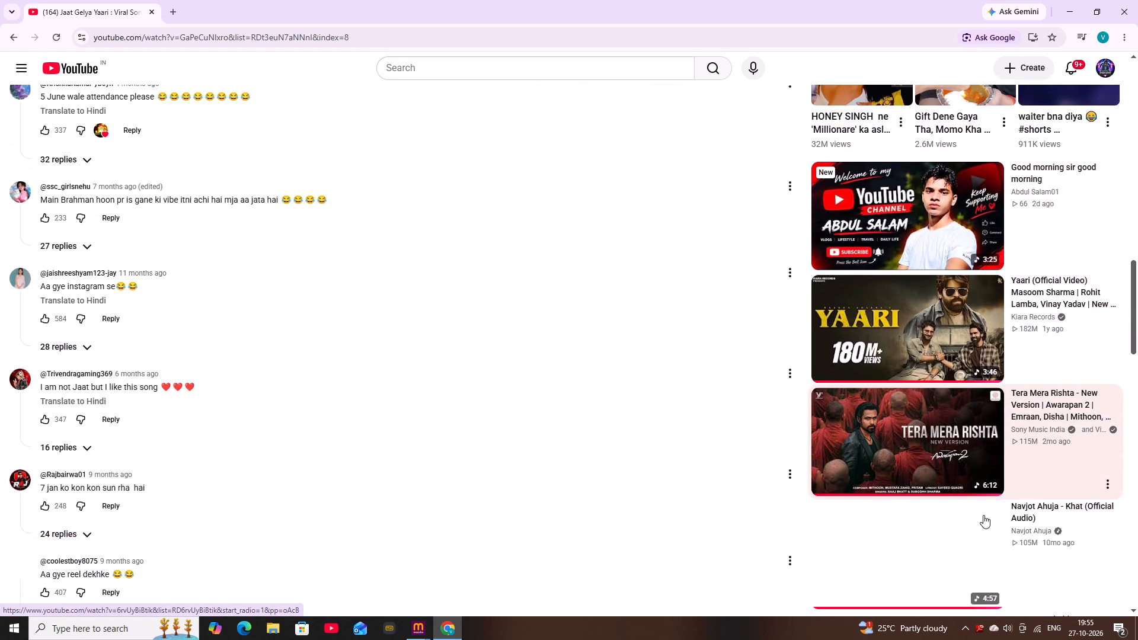
scroll(983, 515, "down", 5)
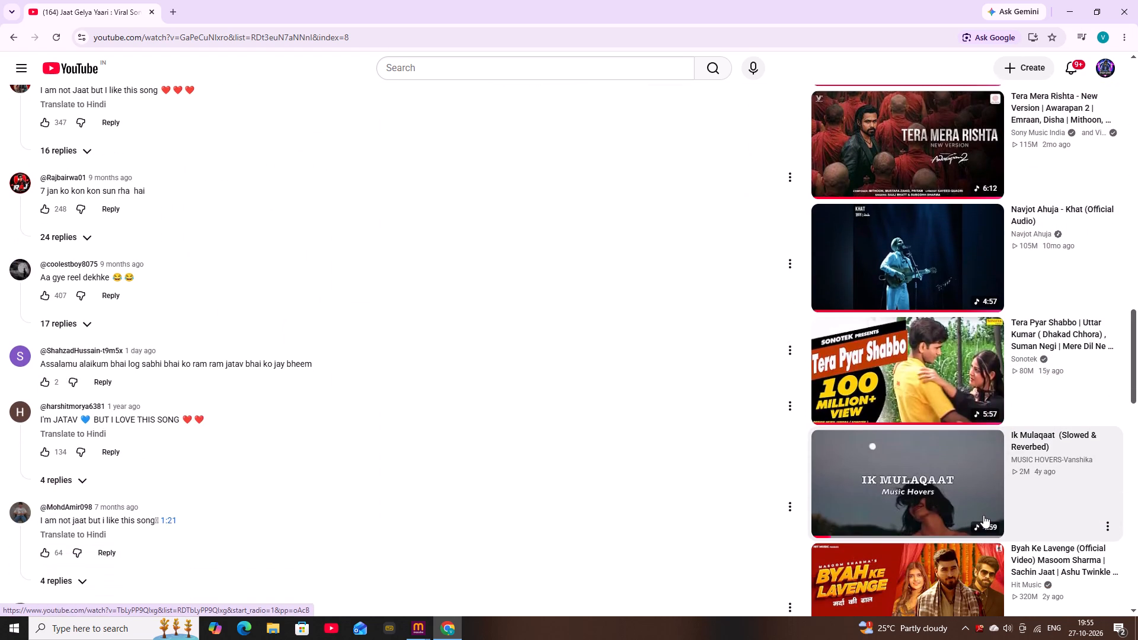
scroll(983, 515, "down", 3)
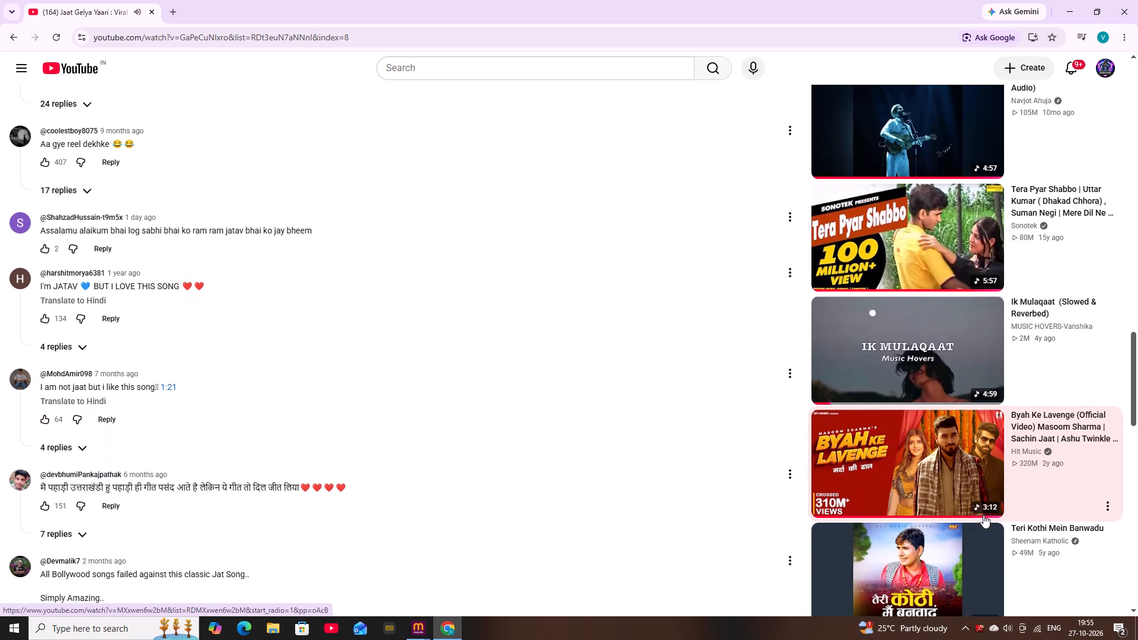
scroll(983, 515, "up", 20)
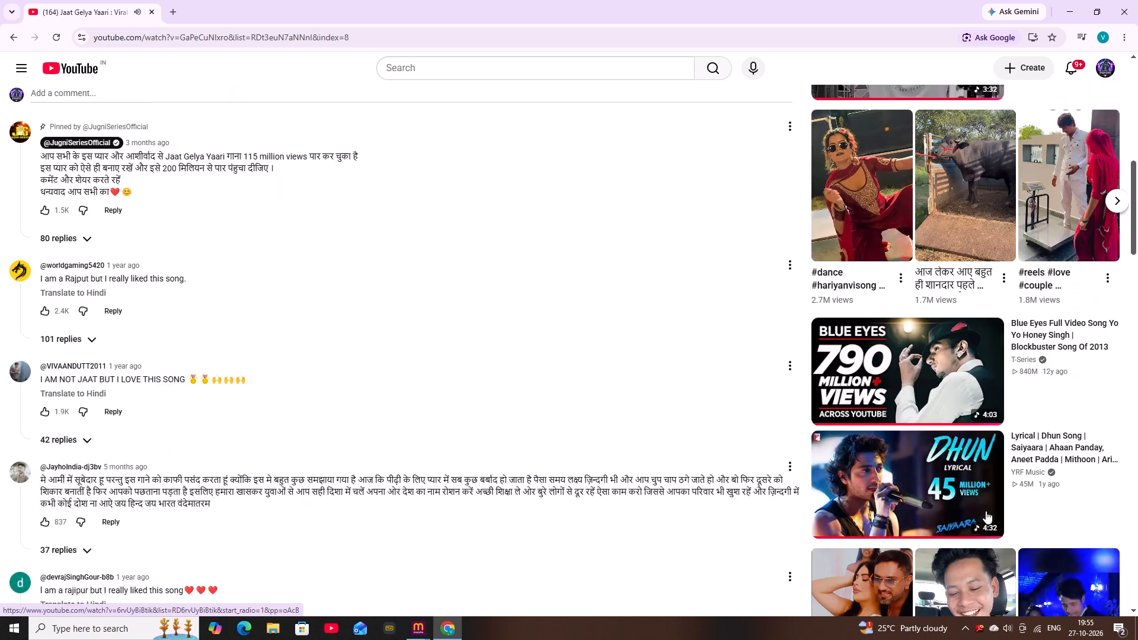
scroll(986, 511, "up", 10)
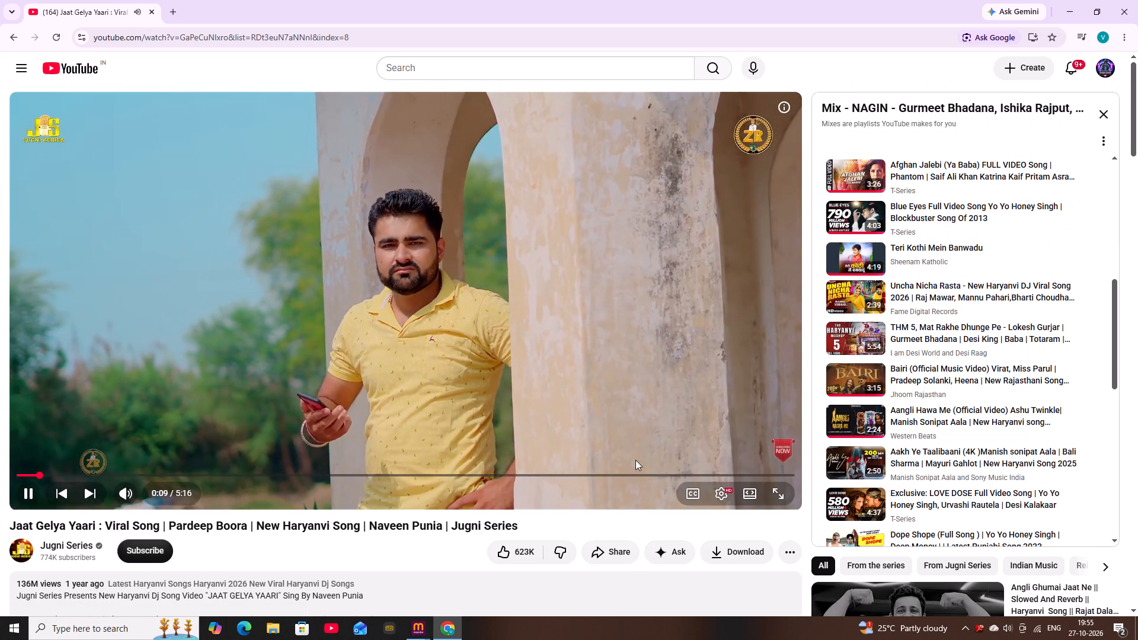
Skip ahead in the Jaat Gelya Yaari video.
key("Right")
key("Right")
key("Right")
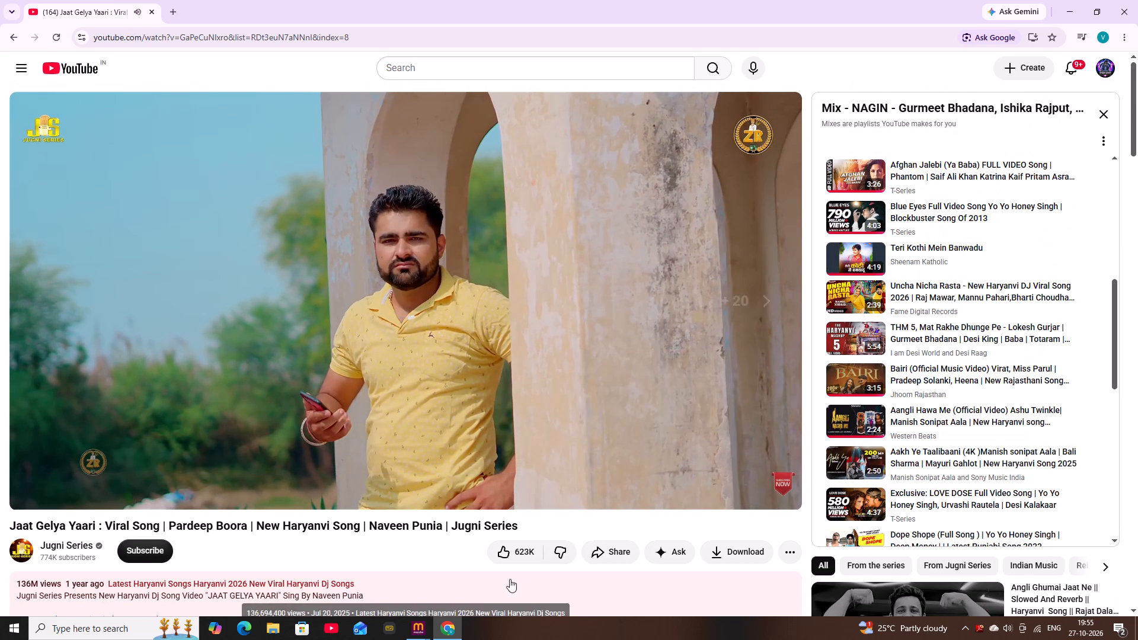
Return to the Meesho Add Single Catalog form and set the product length to 10 with Inch as the product unit.
left_click(417, 632)
left_click(389, 584)
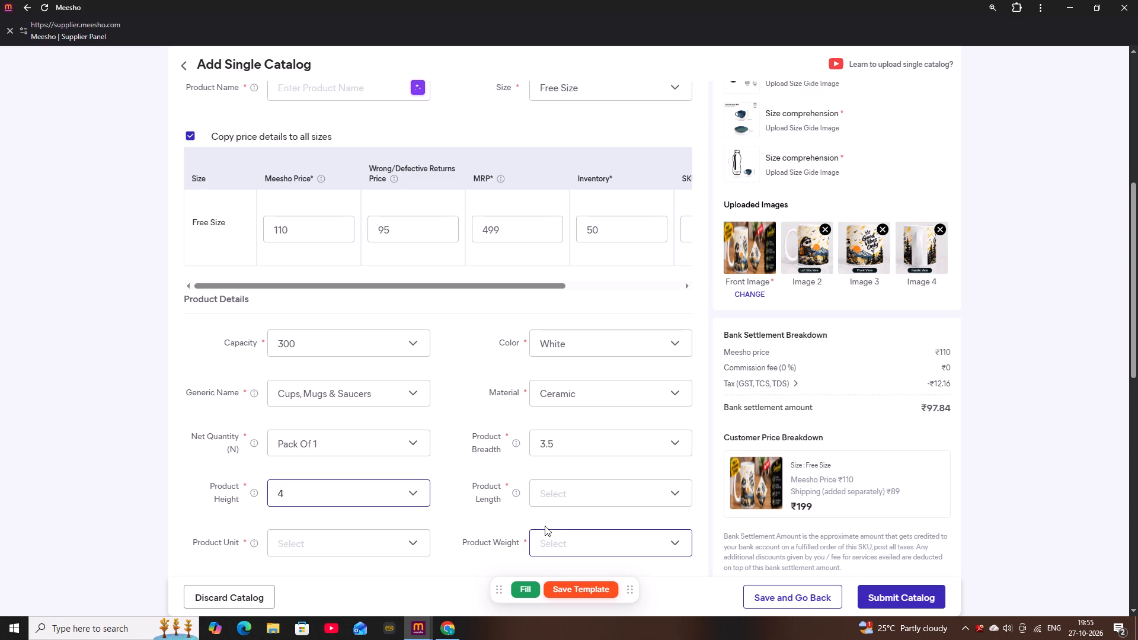
scroll(552, 515, "down", 1)
left_click(581, 440)
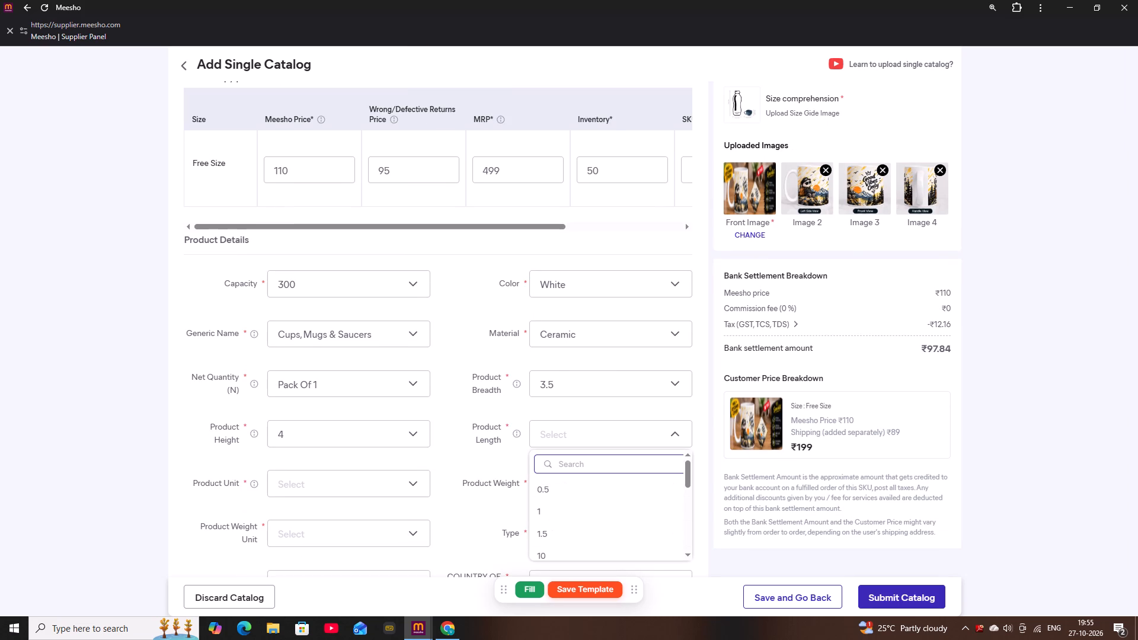
left_click(607, 464)
type("10")
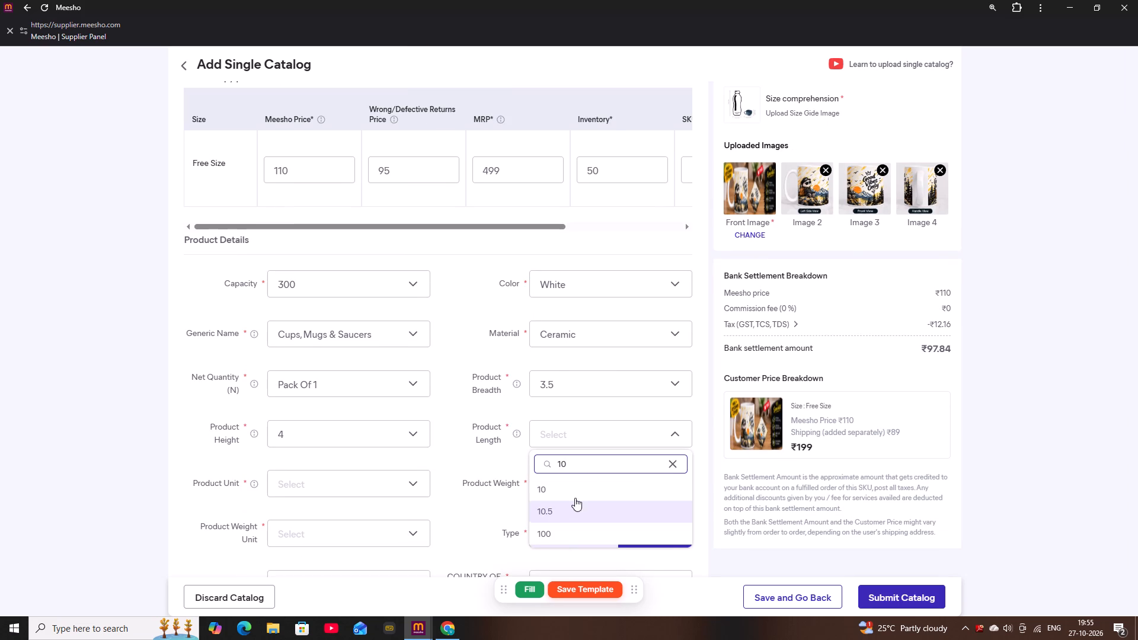
left_click(574, 493)
scroll(598, 473, "down", 1)
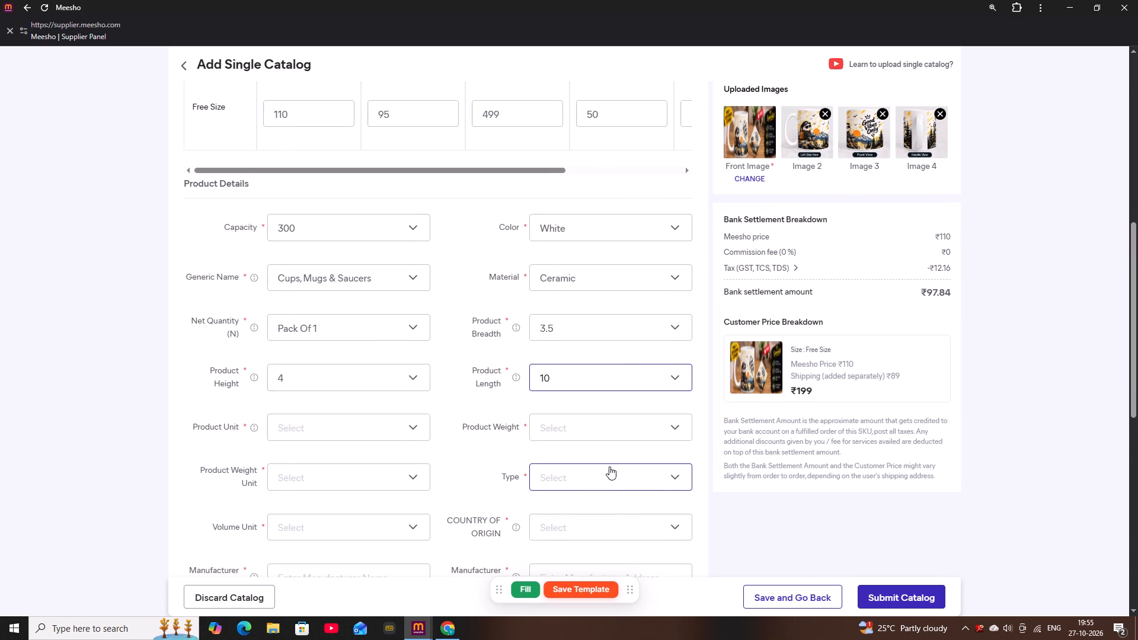
left_click(328, 430)
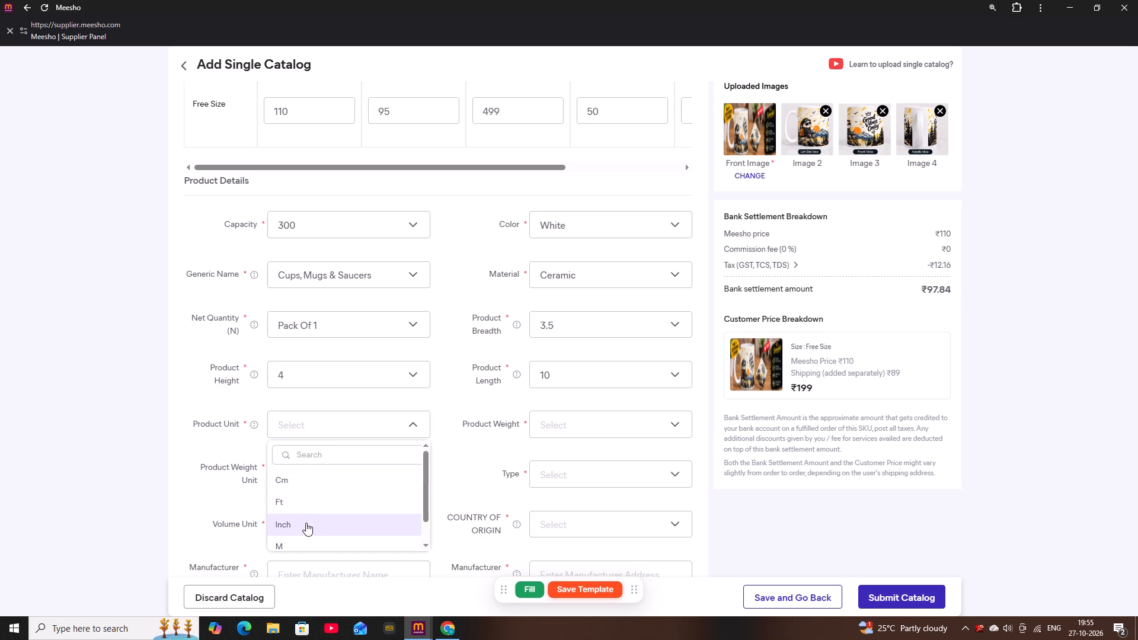
left_click(306, 523)
Set the product weight to 350 with G as the weight unit.
left_click(584, 427)
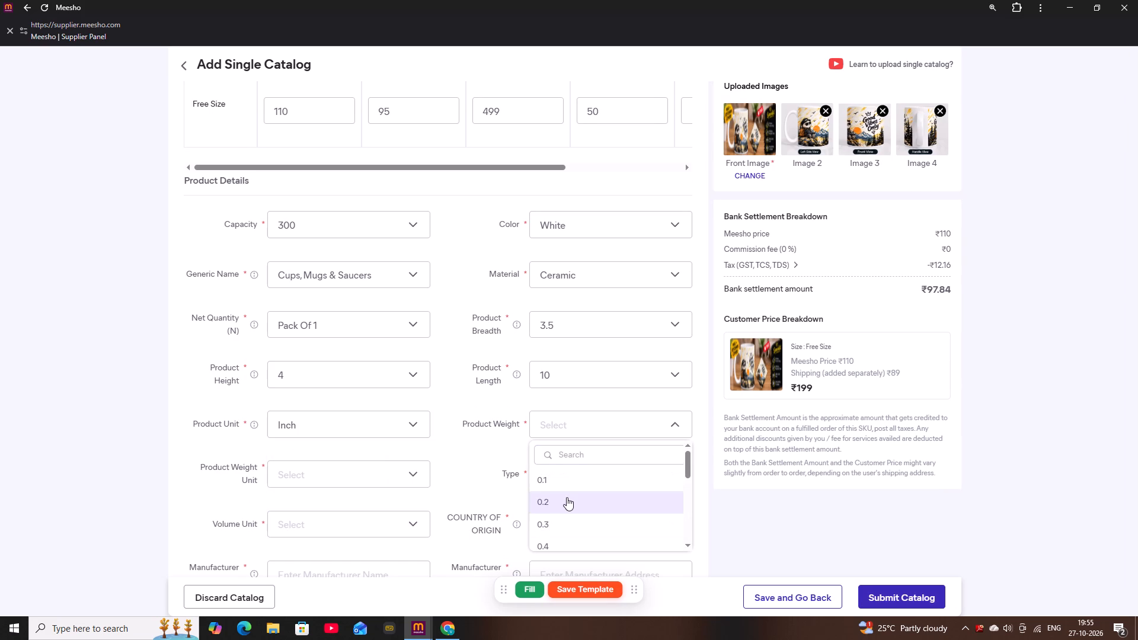
scroll(569, 496, "down", 1)
left_click(574, 459)
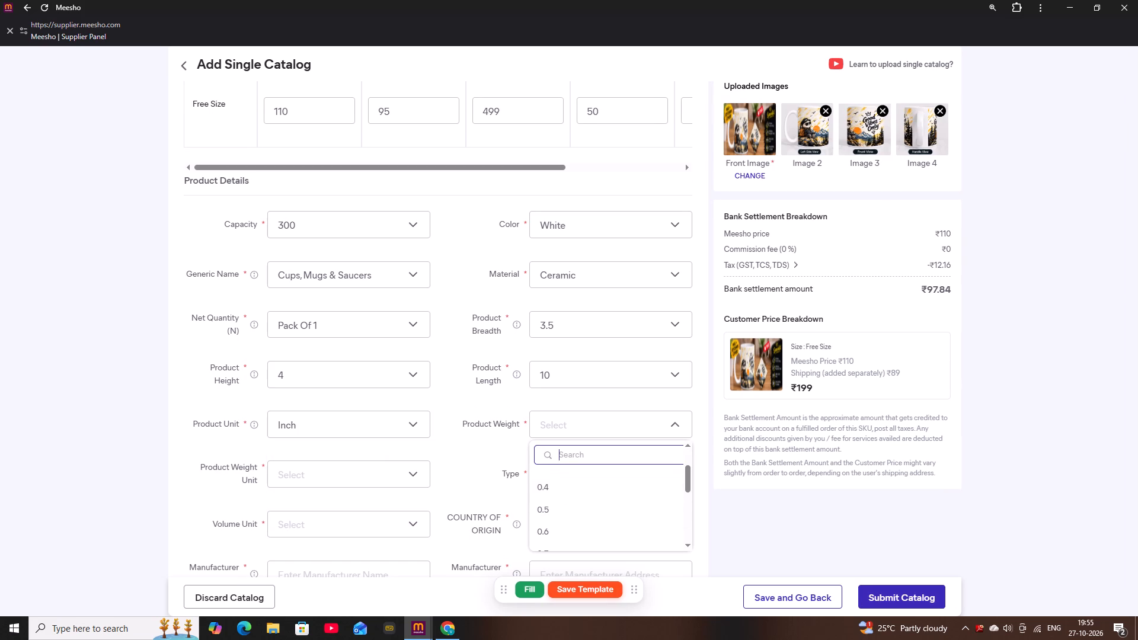
type("350")
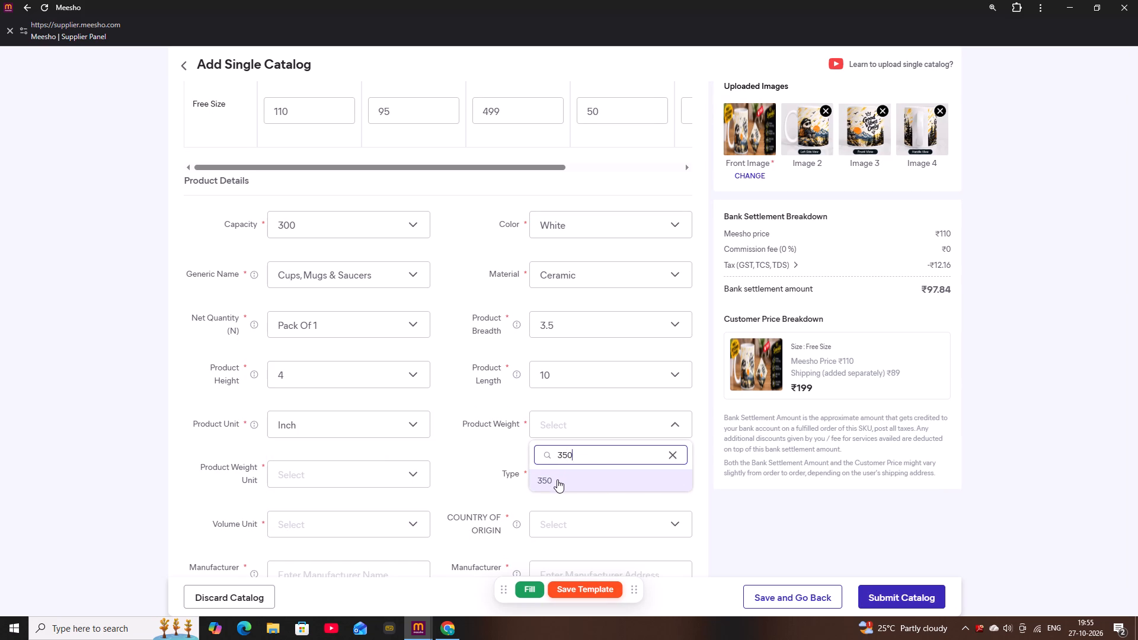
left_click(557, 479)
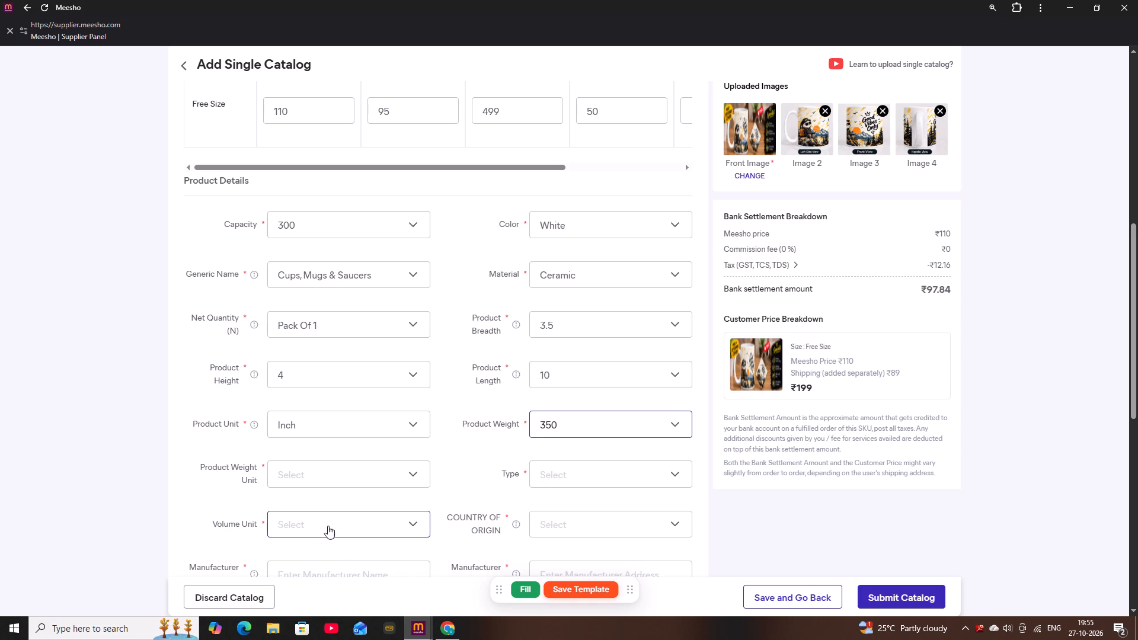
left_click(344, 466)
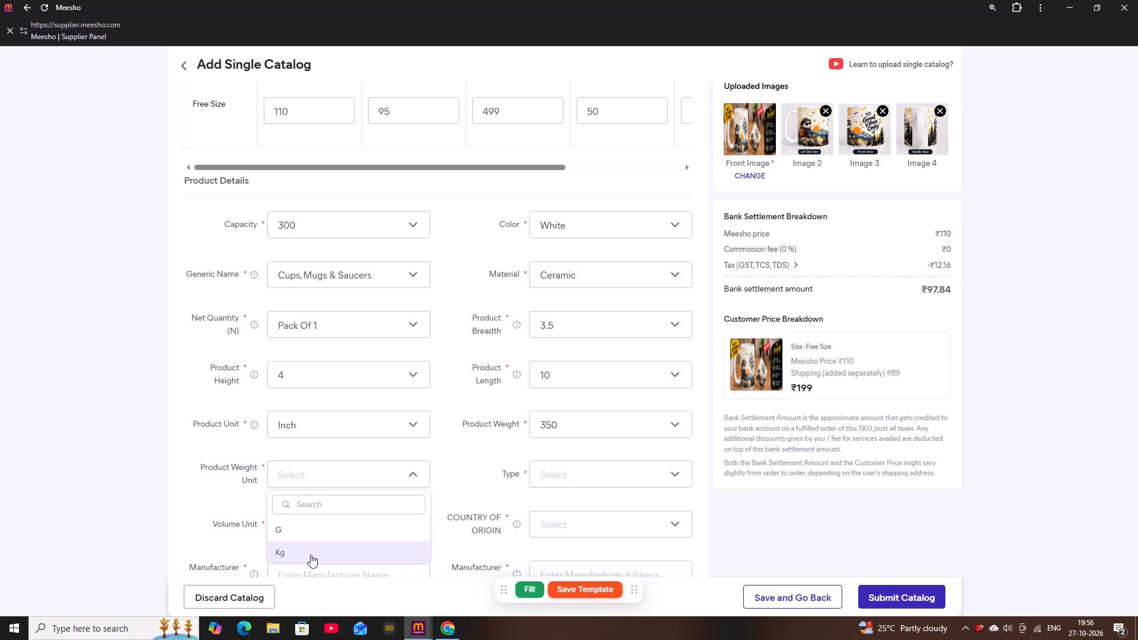
left_click(312, 534)
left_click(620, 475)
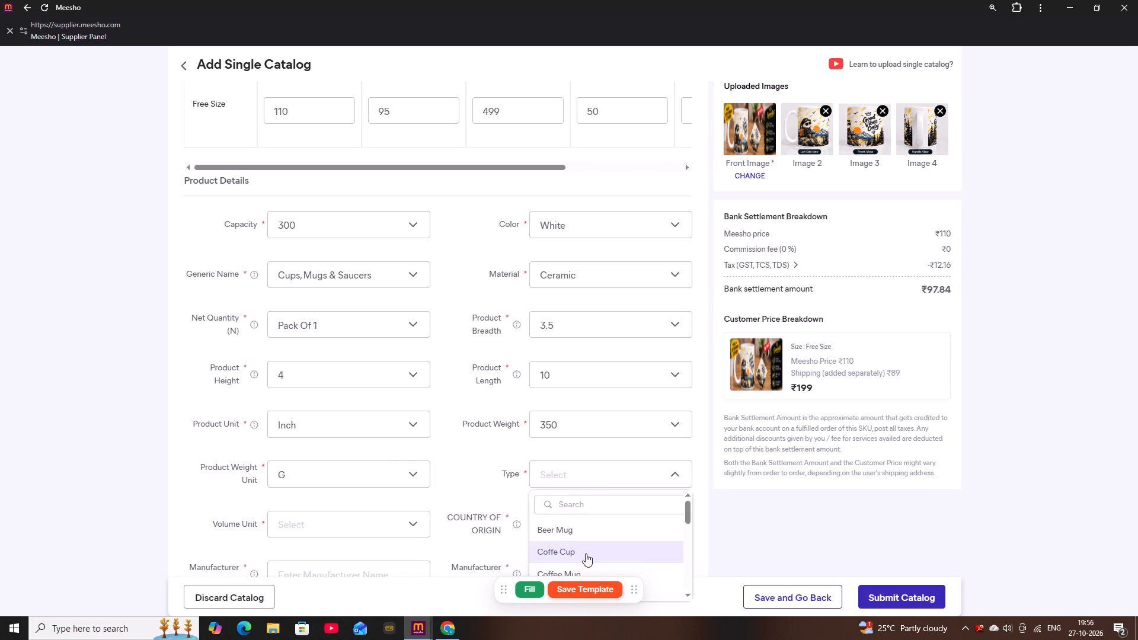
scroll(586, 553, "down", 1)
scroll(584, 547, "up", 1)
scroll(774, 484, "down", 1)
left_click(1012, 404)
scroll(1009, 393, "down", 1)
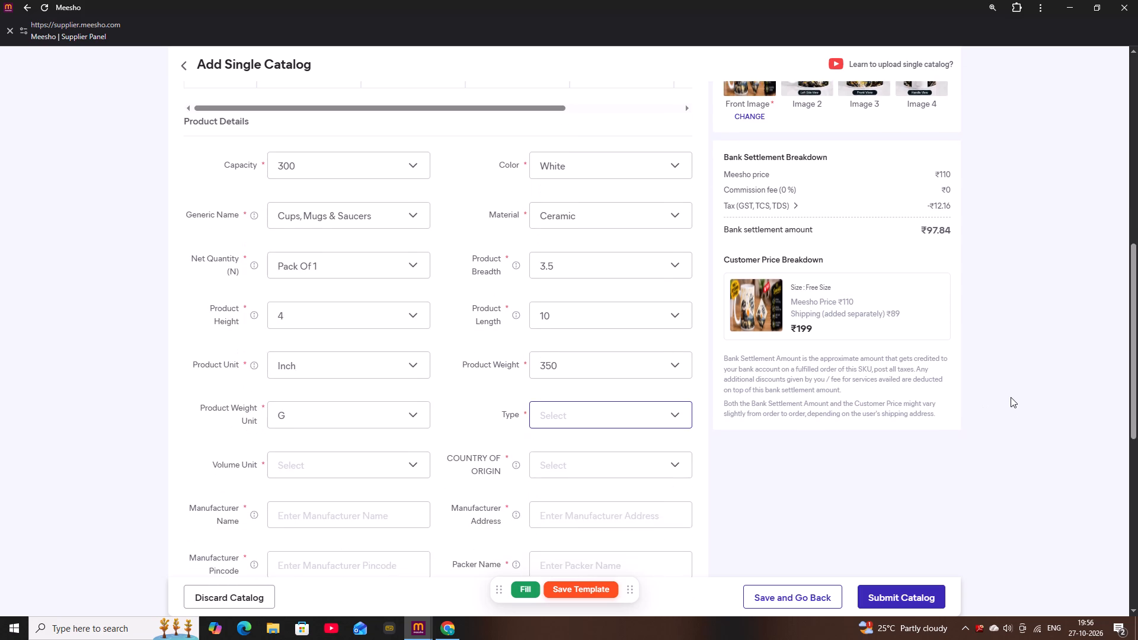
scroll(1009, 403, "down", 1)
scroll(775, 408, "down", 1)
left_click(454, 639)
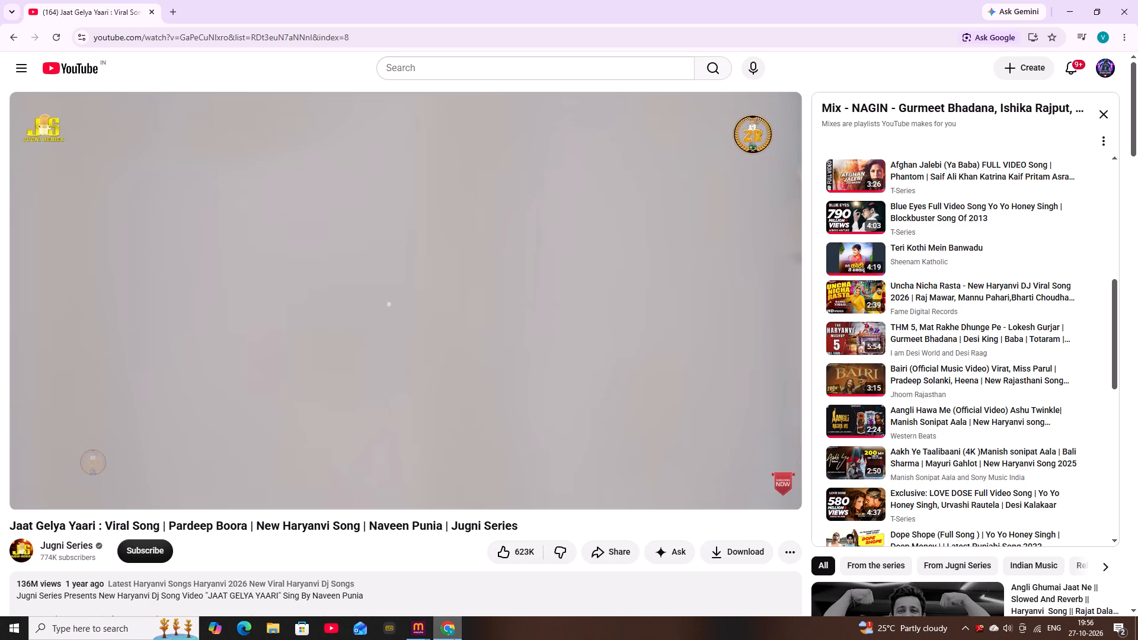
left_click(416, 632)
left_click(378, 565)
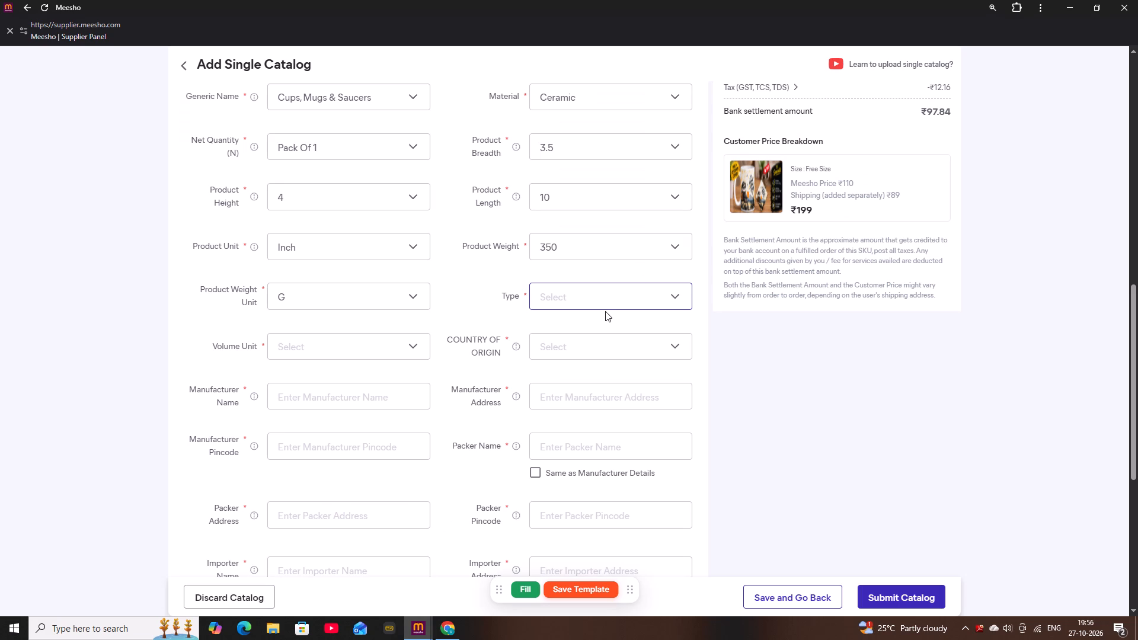
Set the type to Coffee Mug, the volume unit to ml and the country of origin to India.
left_click(603, 307)
left_click(580, 401)
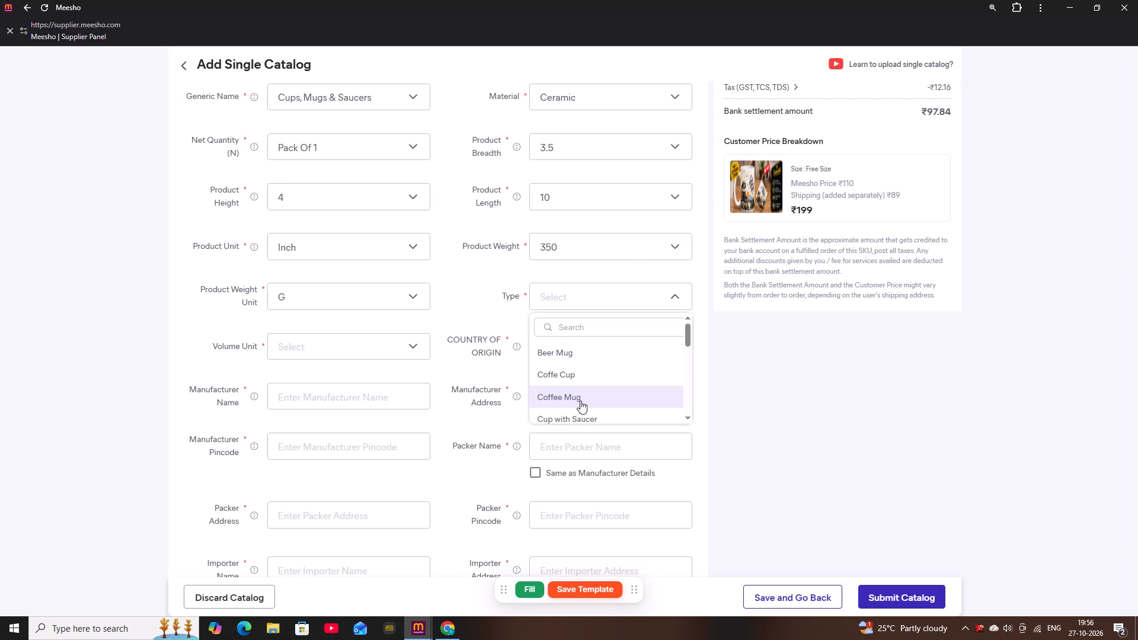
left_click(347, 353)
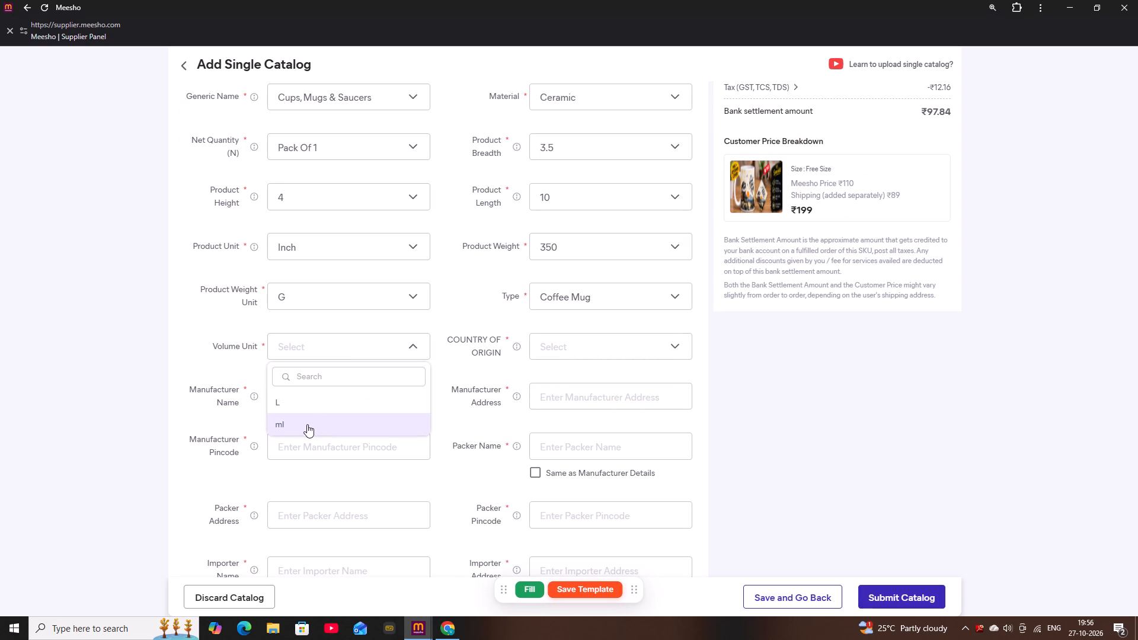
left_click(307, 424)
left_click(622, 348)
left_click(574, 402)
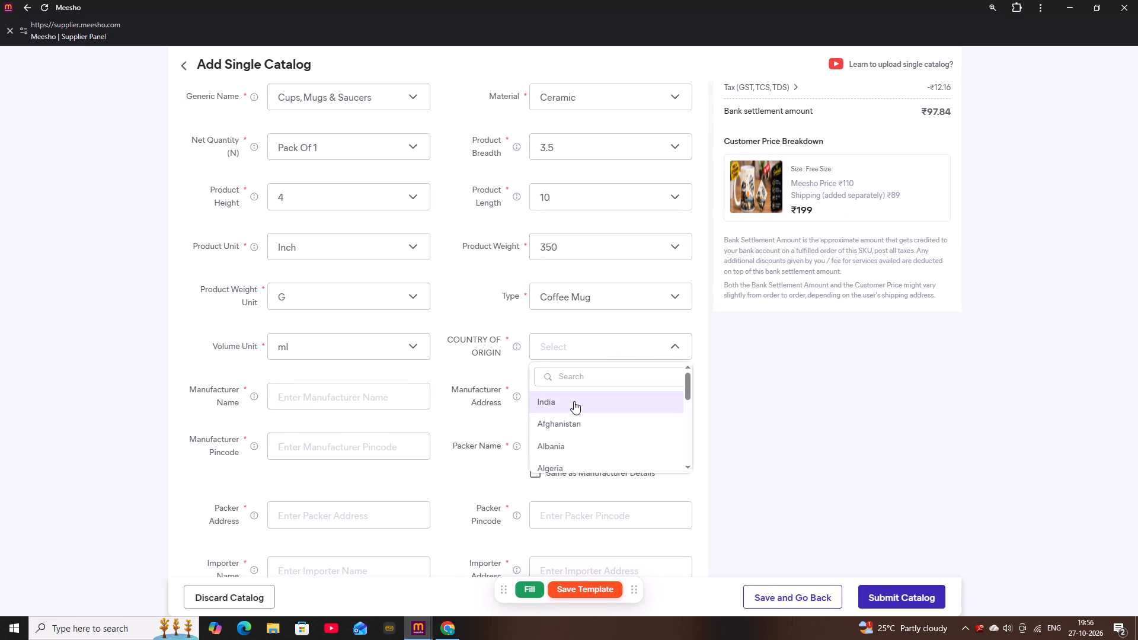
Fill in the manufacturer details with the name Sharma Fashions Hub, the saved manufacturer address and its pincode.
left_click(380, 397)
left_click(359, 494)
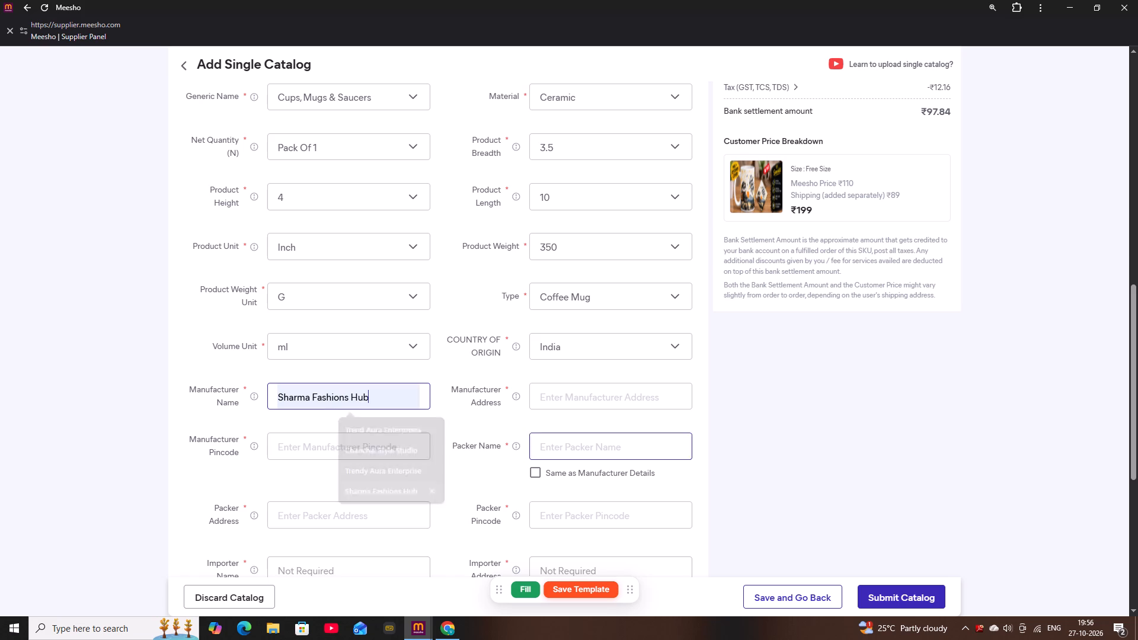
left_click(647, 398)
left_click(663, 428)
left_click(342, 449)
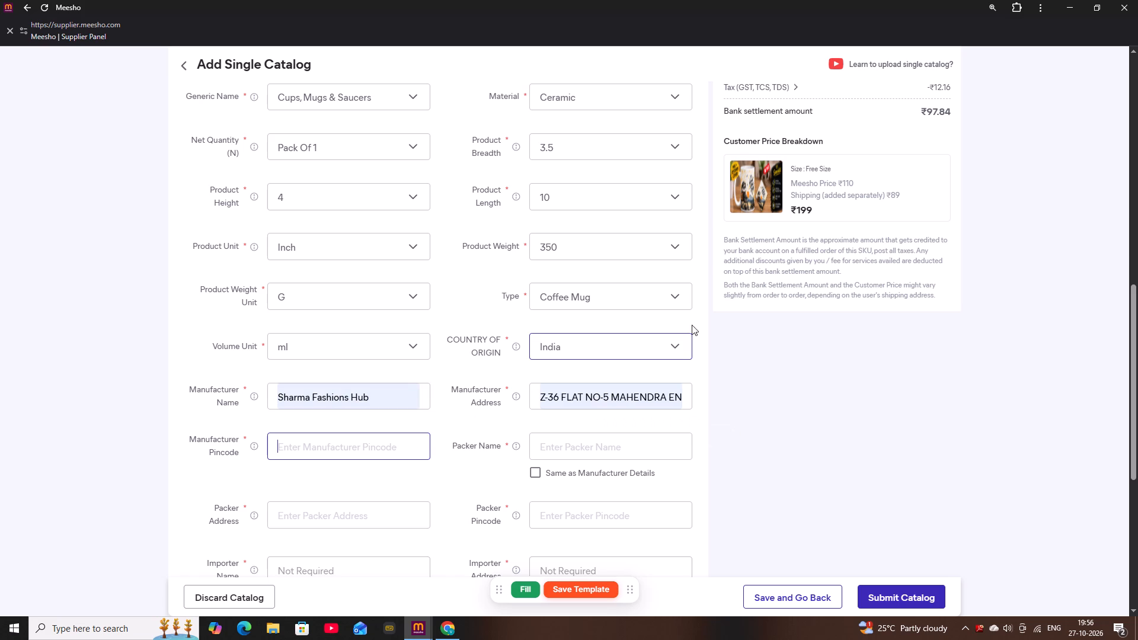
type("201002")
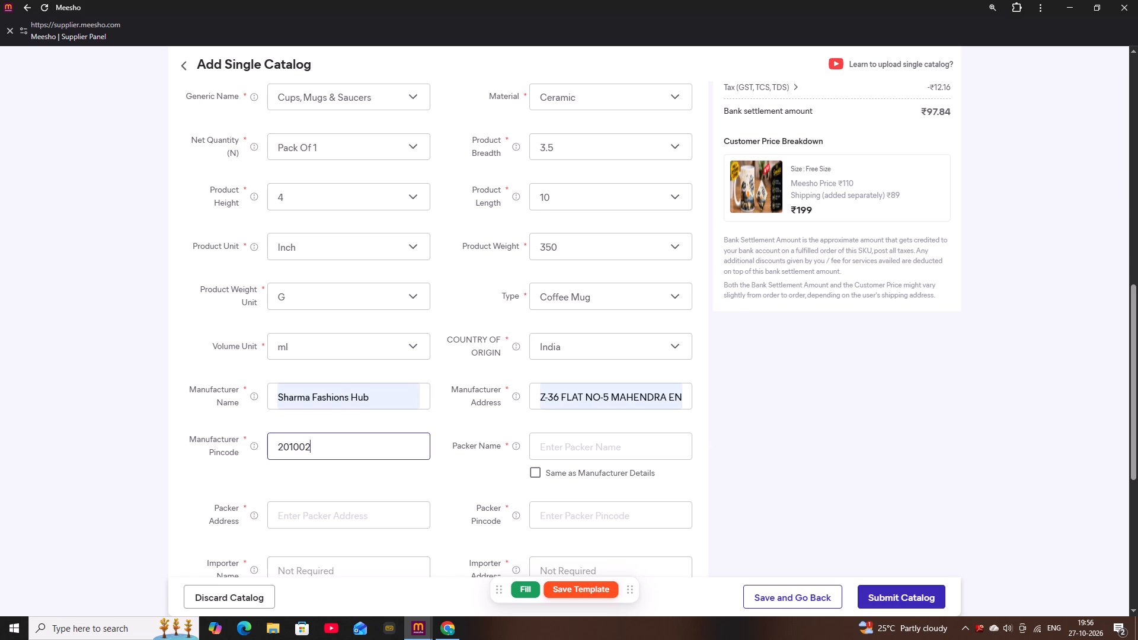
Set the packer name, address and pincode to be the same as the manufacturer details.
left_click(578, 452)
left_click(532, 472)
scroll(771, 418, "down", 2)
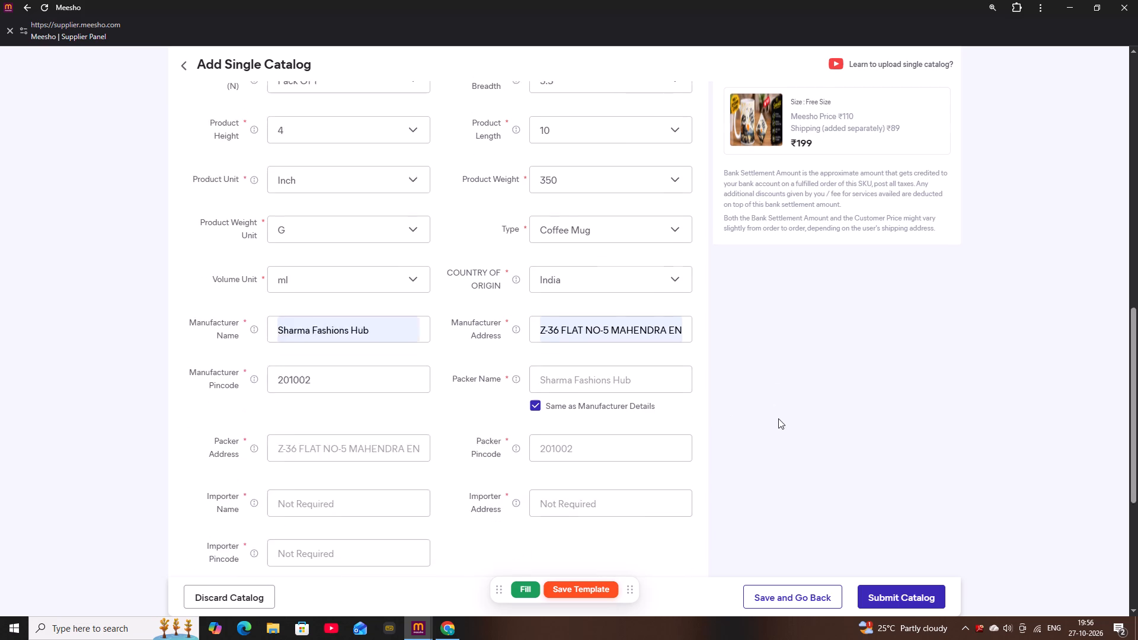
Set the Add Ons attribute under Other Attributes to Key Chain.
scroll(781, 407, "down", 3)
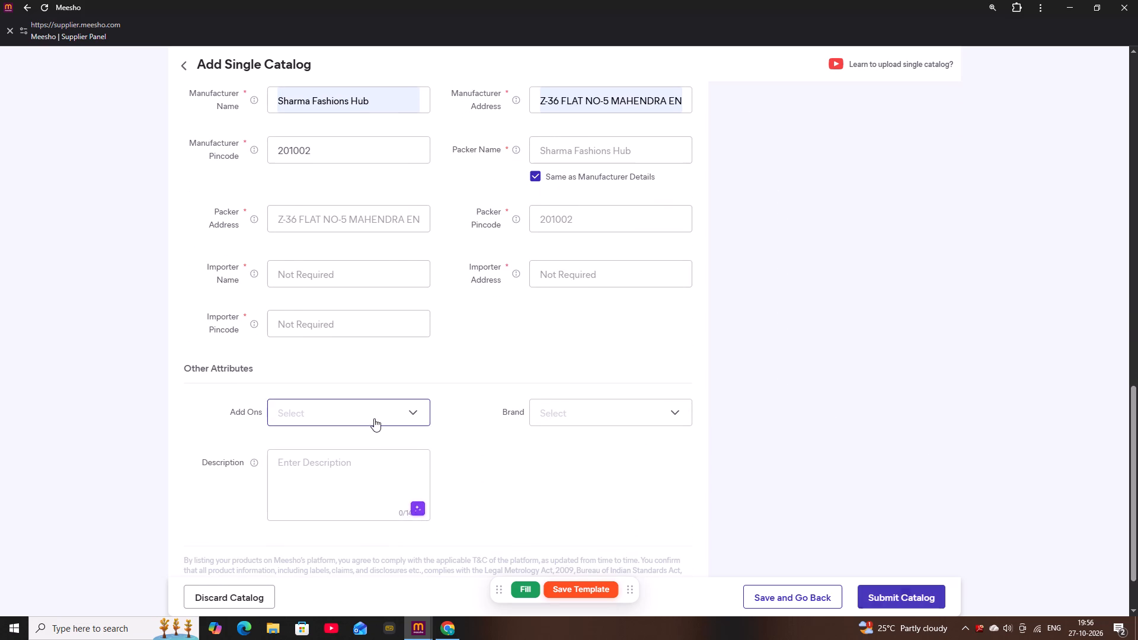
left_click(374, 417)
scroll(365, 447, "down", 1)
left_click(341, 486)
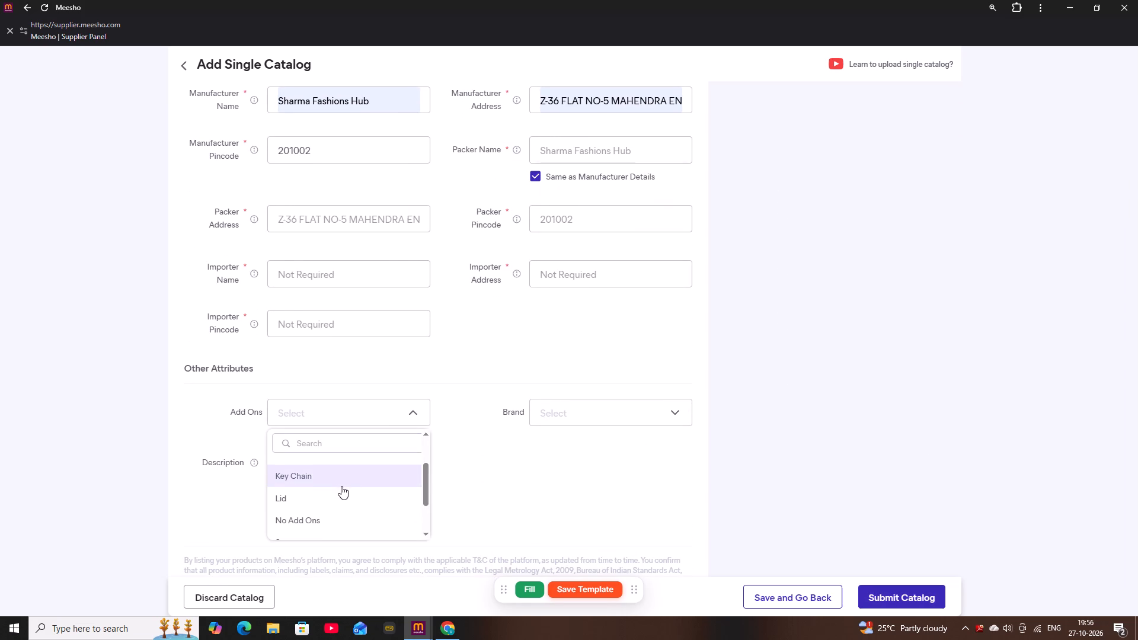
Review the catalog form's product details, price row, uploaded images and customer price breakdown.
scroll(611, 423, "up", 2)
scroll(768, 431, "up", 3)
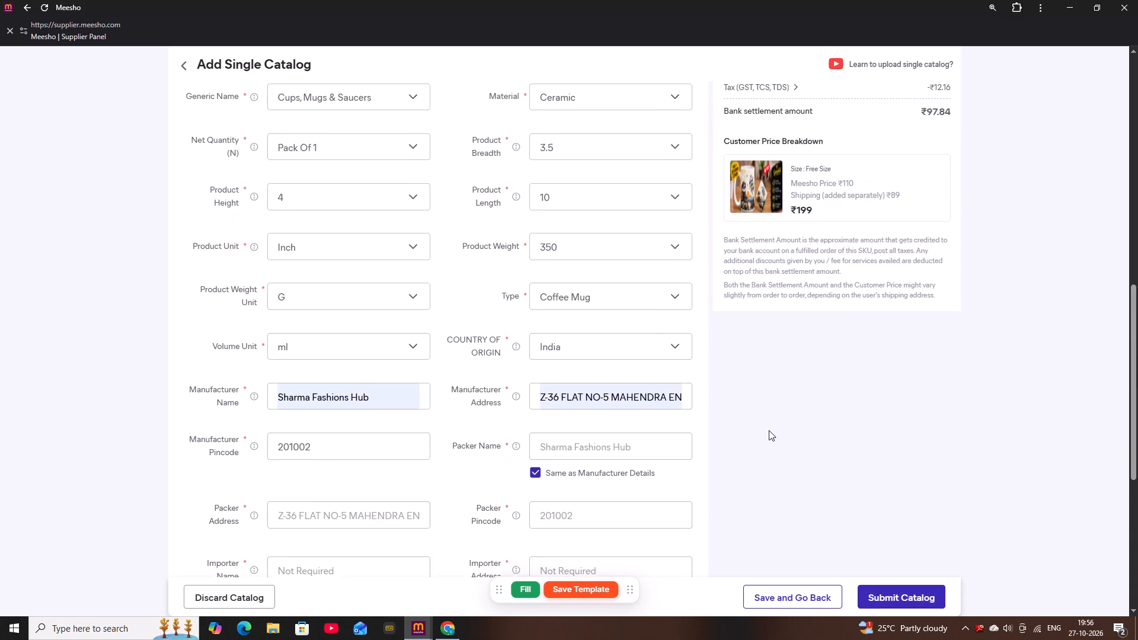
scroll(775, 427, "up", 6)
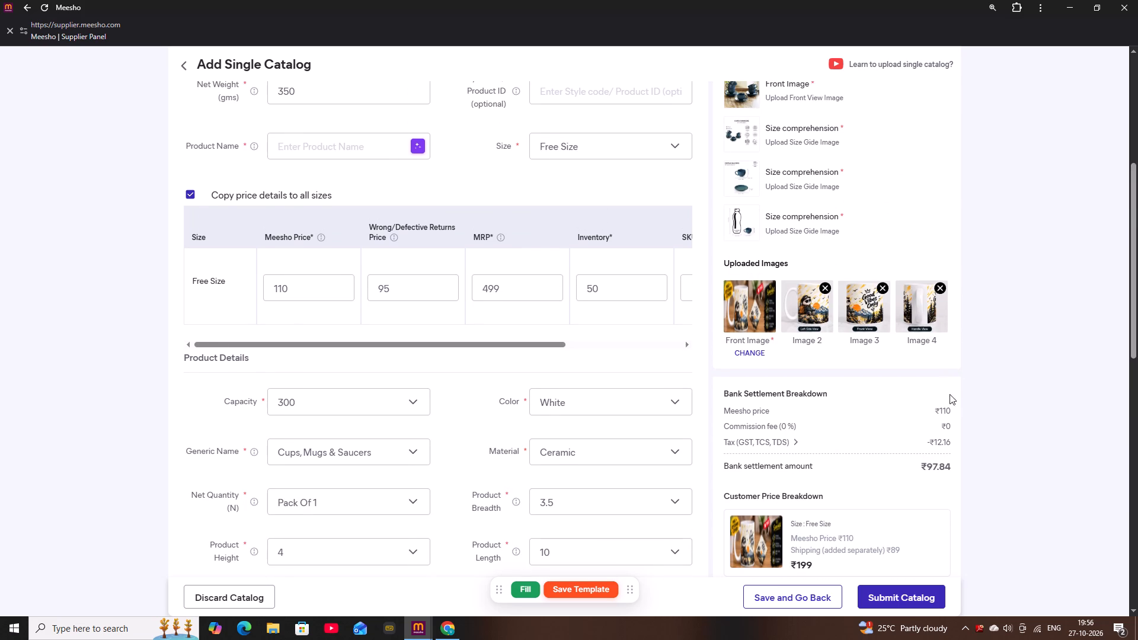
scroll(733, 408, "up", 3)
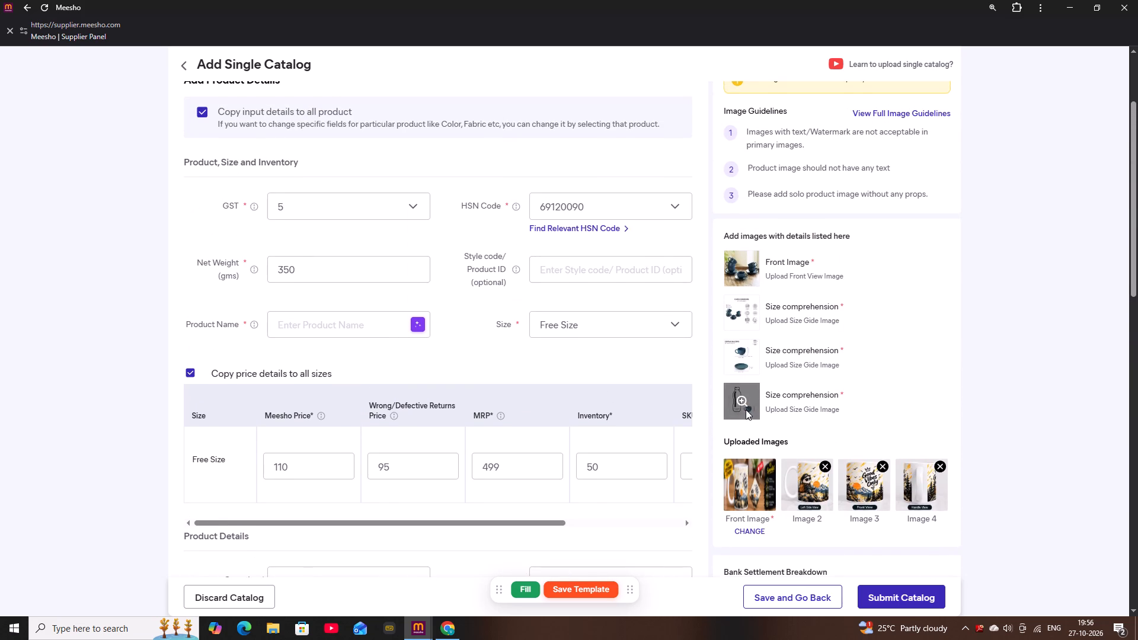
scroll(746, 409, "up", 1)
scroll(1075, 160, "down", 1)
left_click_drag(1135, 194, 1136, 272)
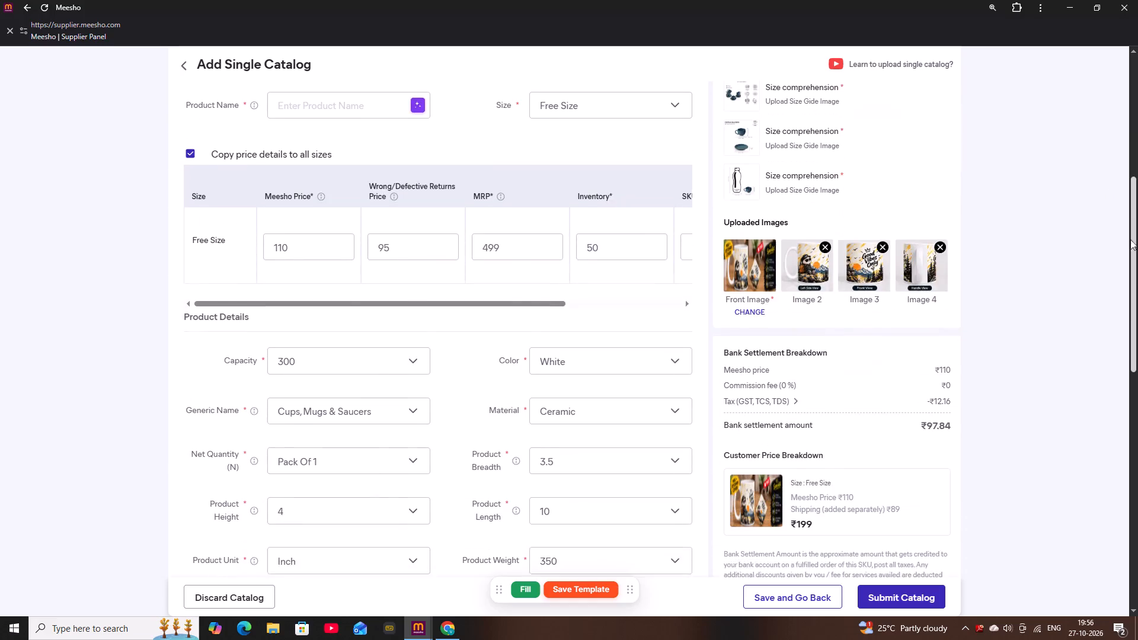
left_click_drag(1137, 248, 1132, 283)
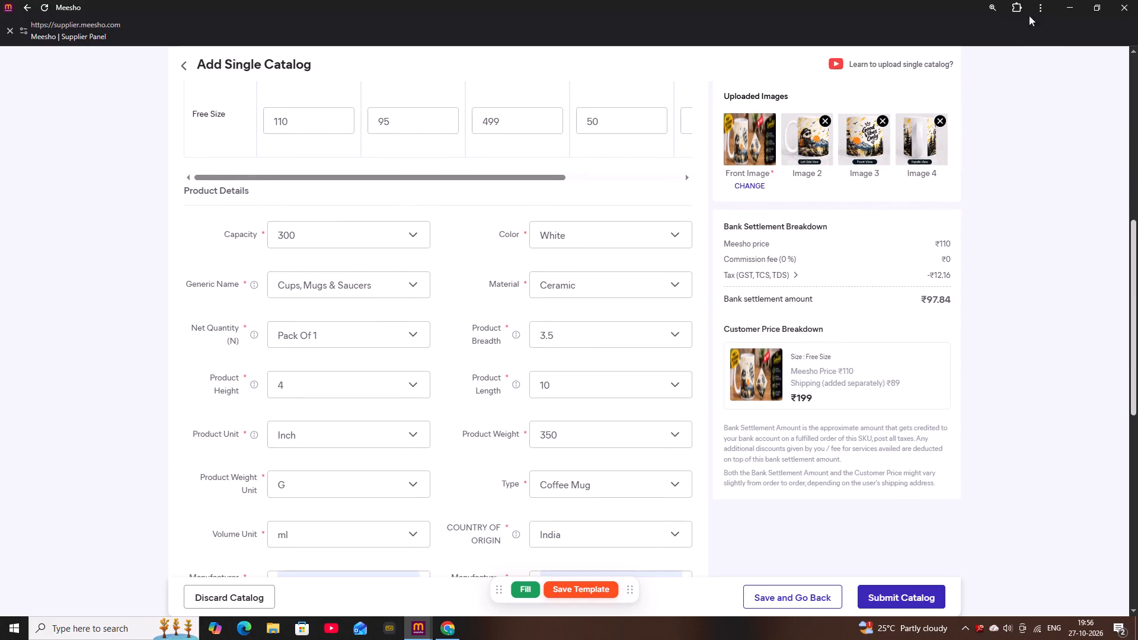
Open the Lisstify extension on the catalog page, sign in to it, and close the Lisstify dashboard window that opens.
left_click(1024, 8)
left_click(1008, 13)
left_click(1012, 7)
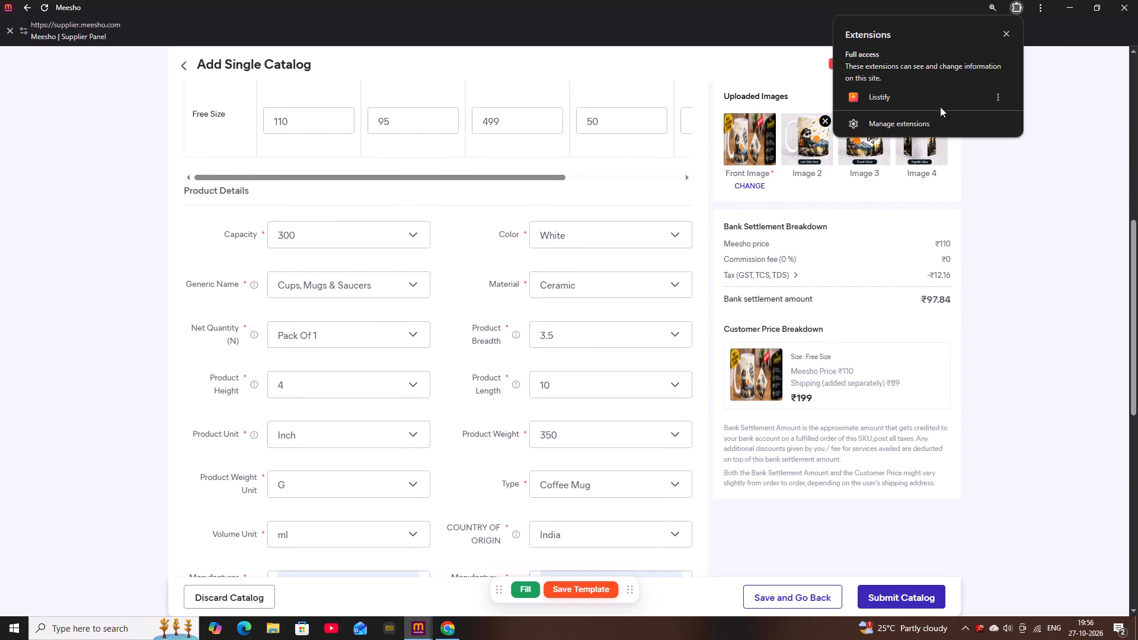
left_click(940, 100)
left_click(1077, 155)
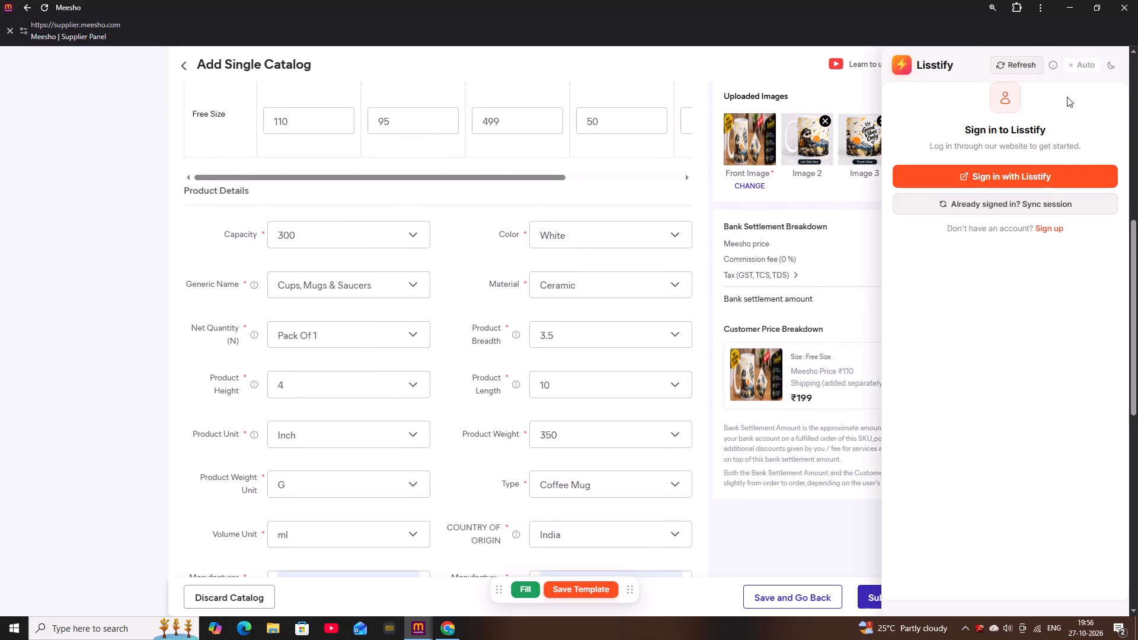
left_click(1029, 177)
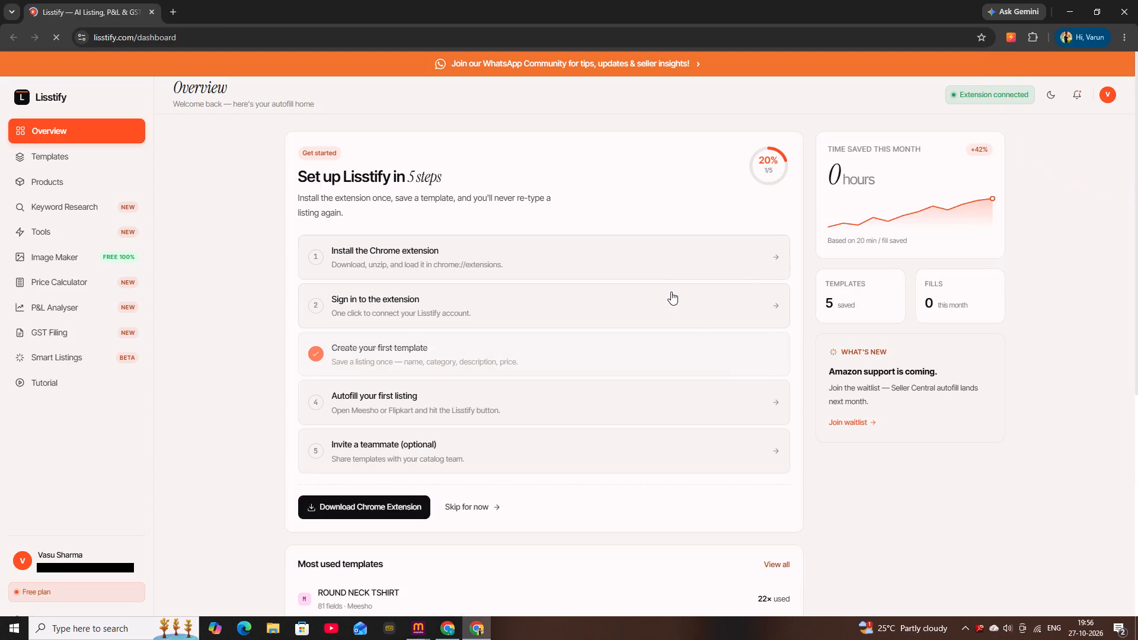
left_click(1134, 0)
View the images of the Gifting Mugs batch from Oct 27, 3:52 PM in the Lisstify image library.
left_click(1069, 161)
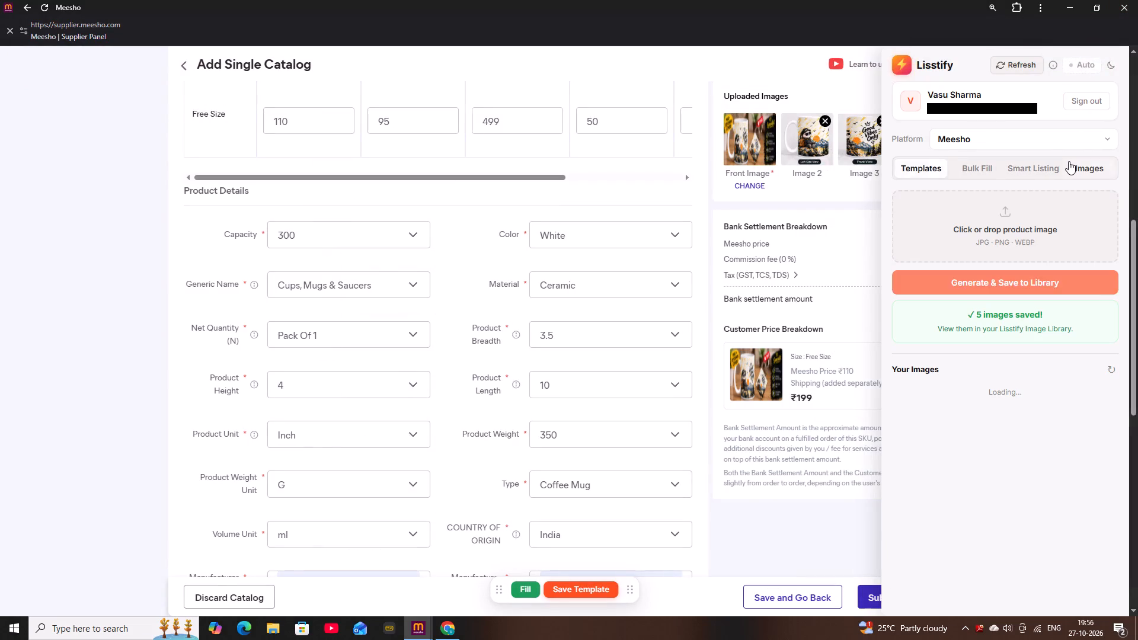
scroll(1019, 372, "down", 1)
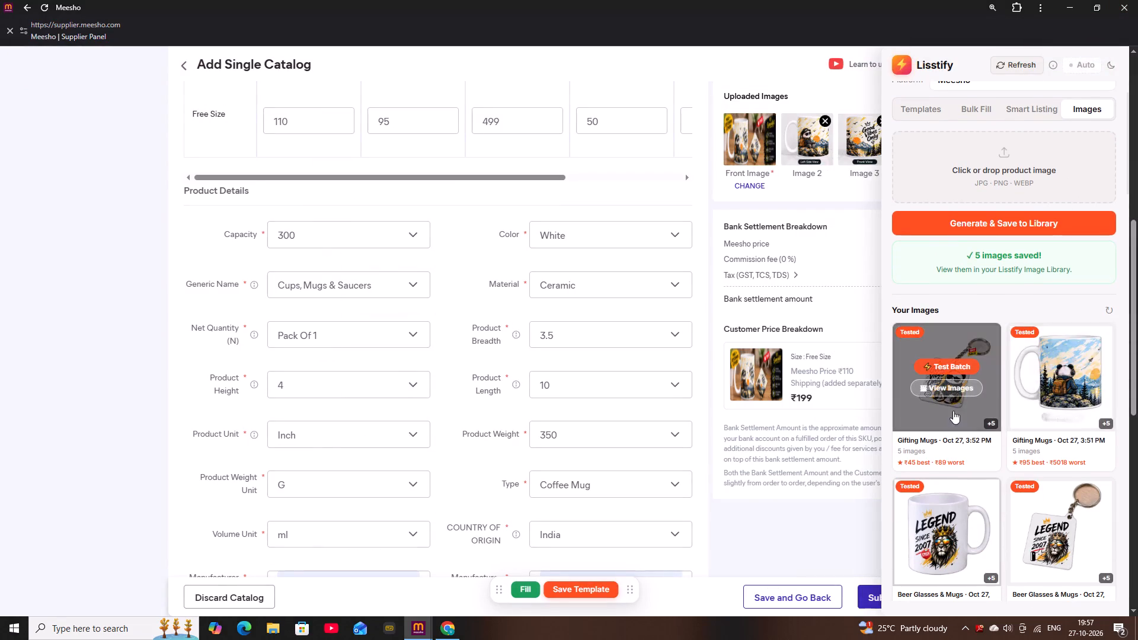
left_click(961, 388)
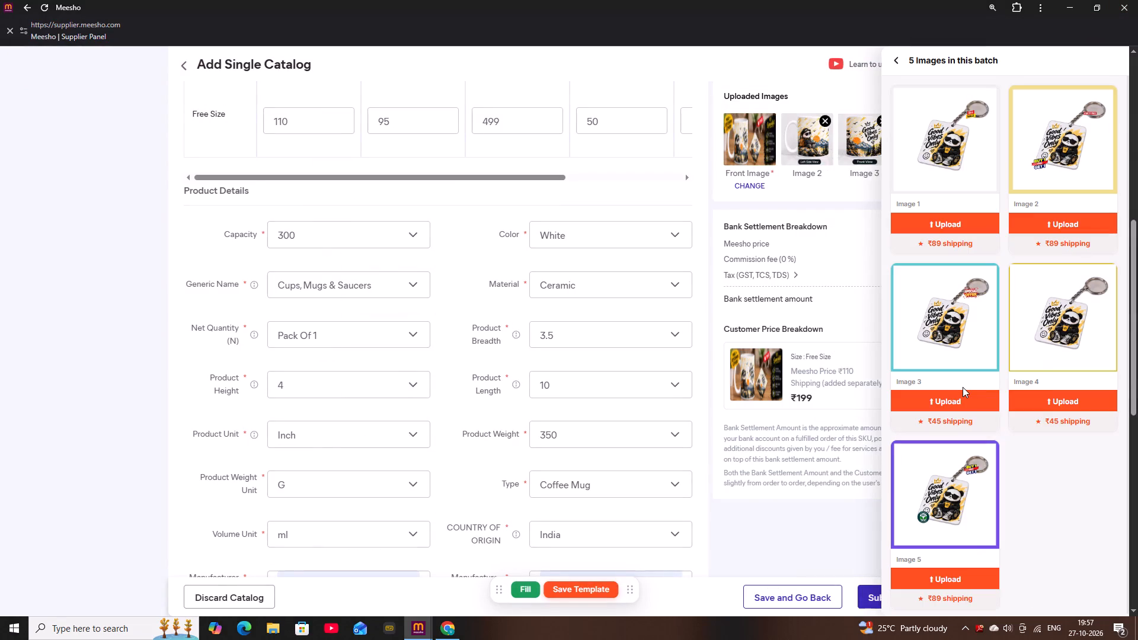
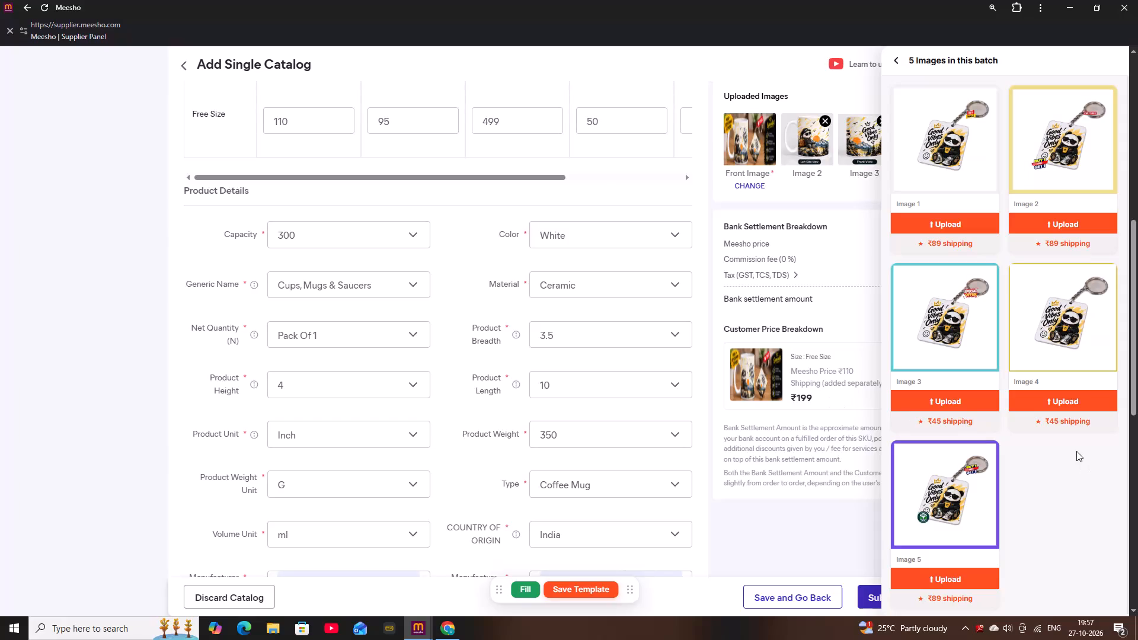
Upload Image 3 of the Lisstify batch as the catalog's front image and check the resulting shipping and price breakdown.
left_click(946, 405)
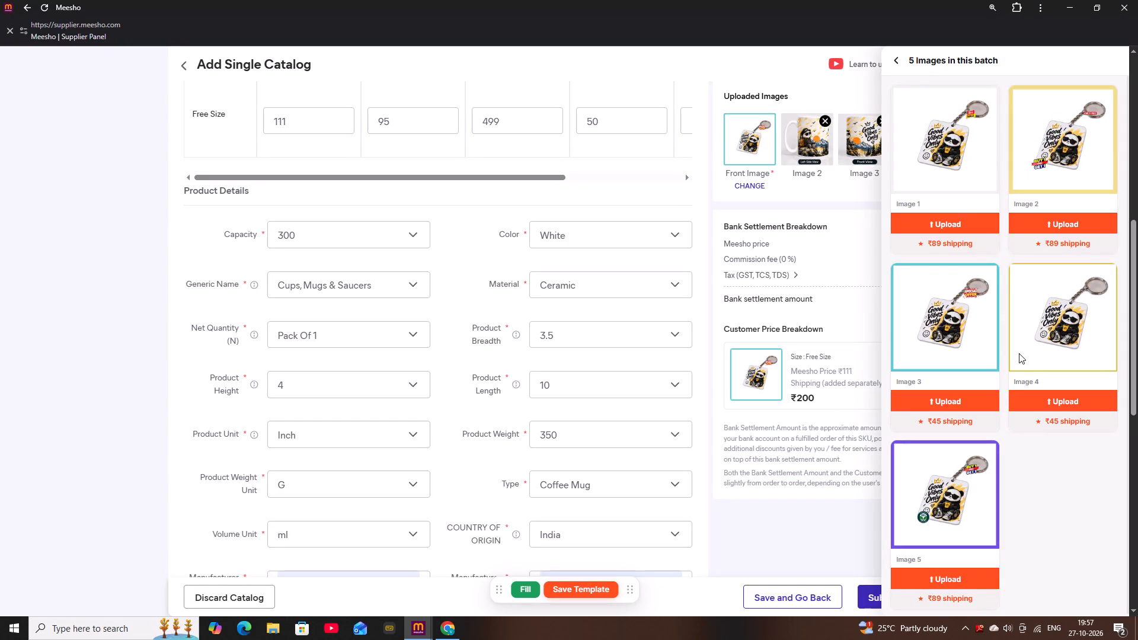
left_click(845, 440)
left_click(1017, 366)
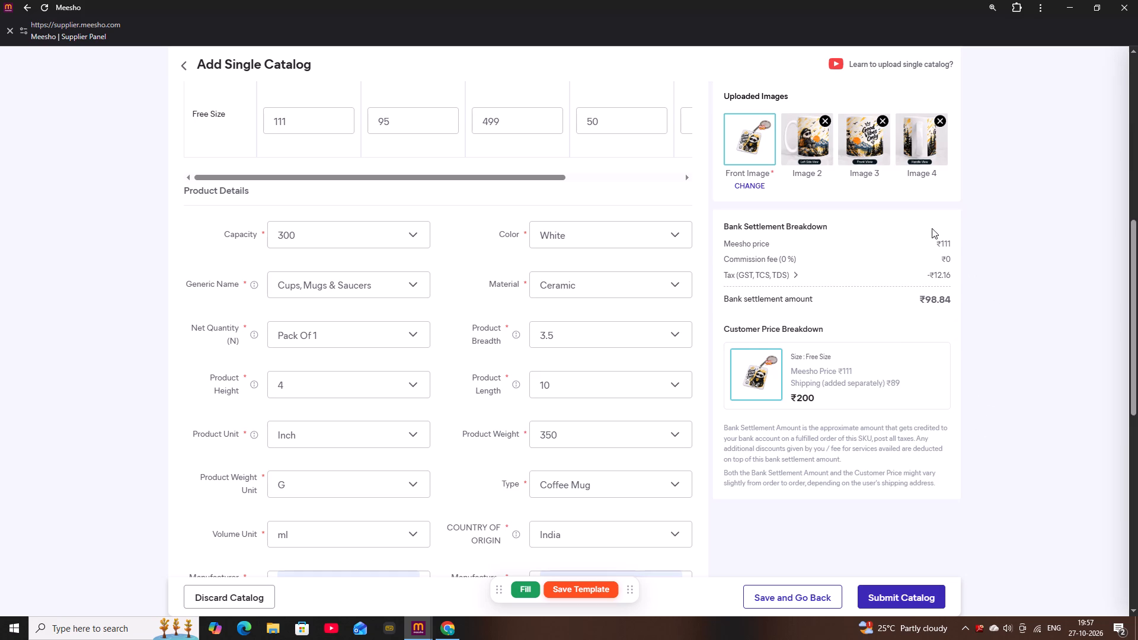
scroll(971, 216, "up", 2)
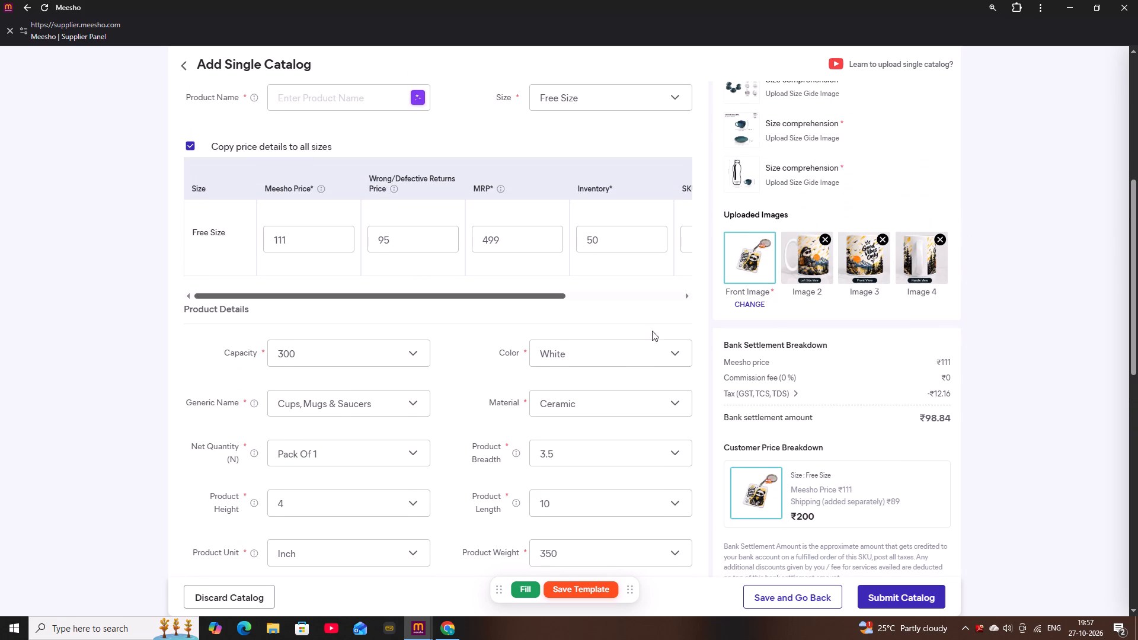
Upload Image 4 of the Lisstify batch as the catalog's front image and refresh the price breakdown to check its shipping charge.
left_click(1019, 11)
left_click(941, 97)
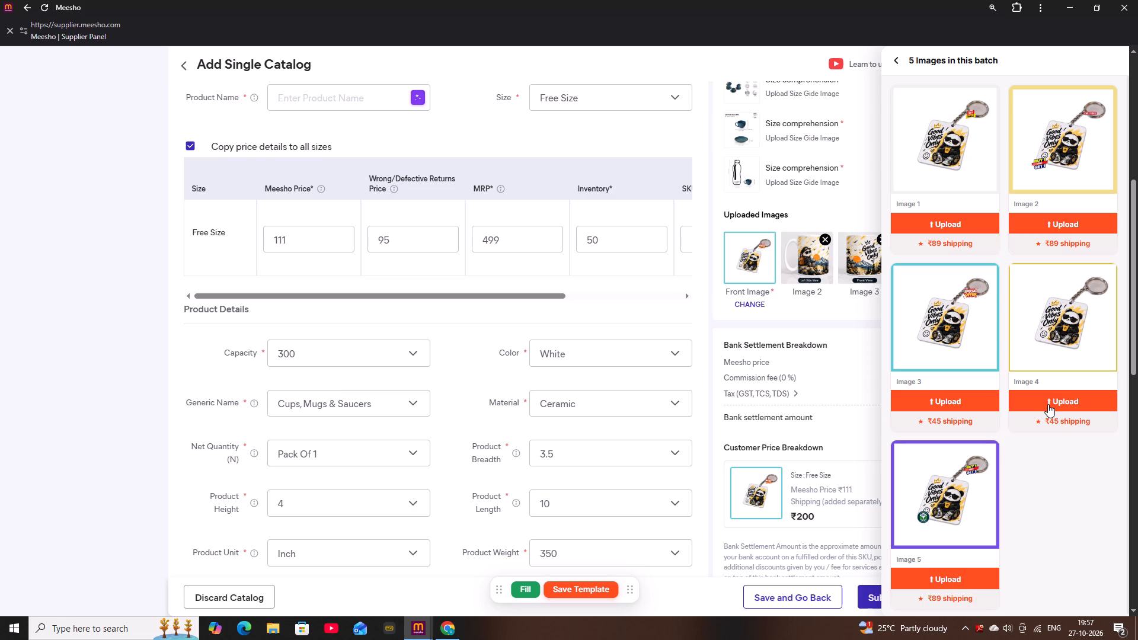
left_click(1048, 404)
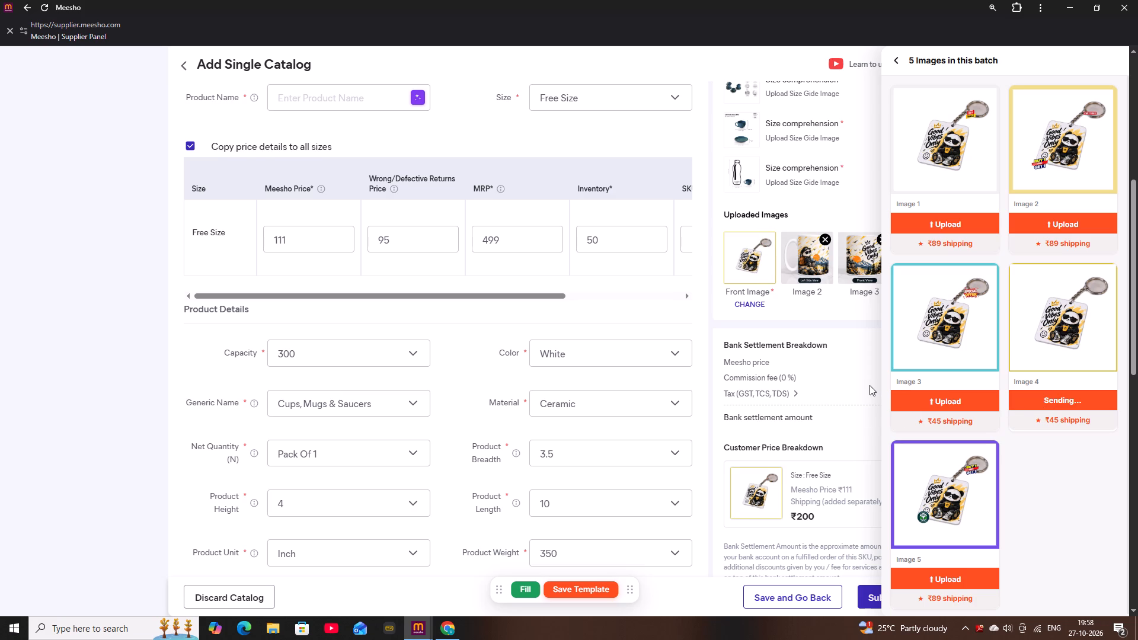
left_click(870, 382)
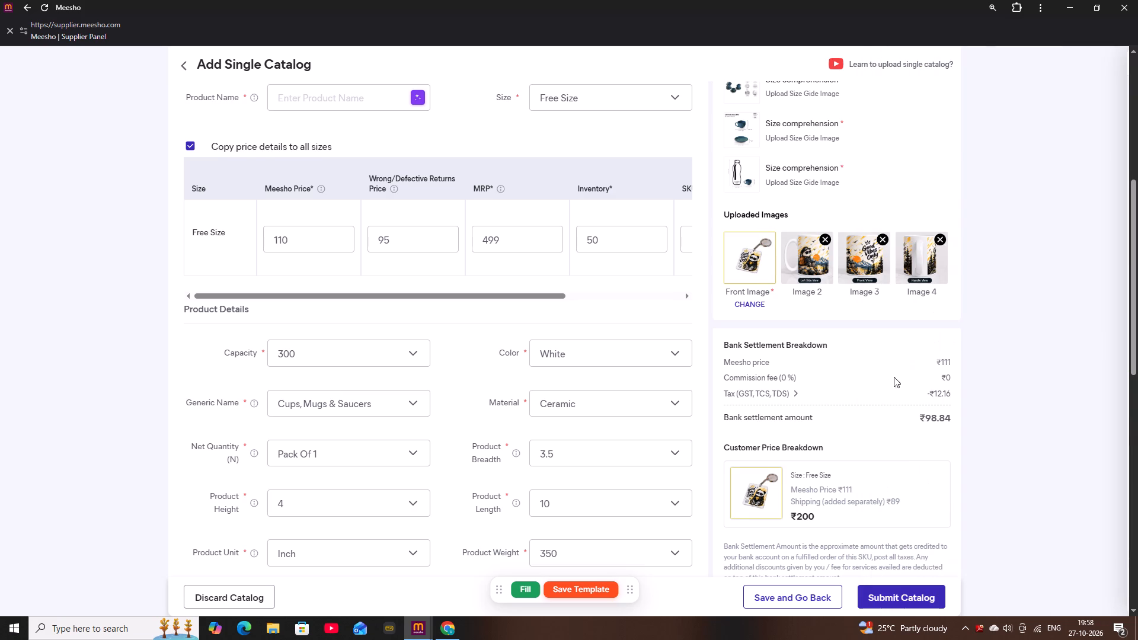
left_click(1027, 319)
left_click(300, 230)
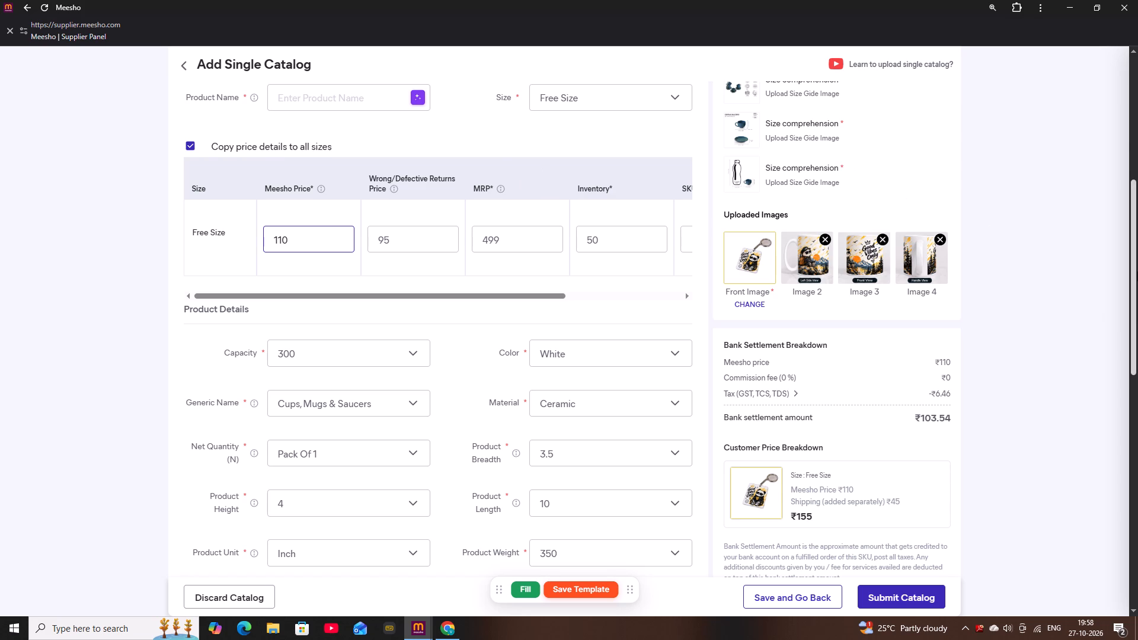
left_click_drag(1137, 271, 1137, 284)
left_click_drag(1137, 284, 1137, 236)
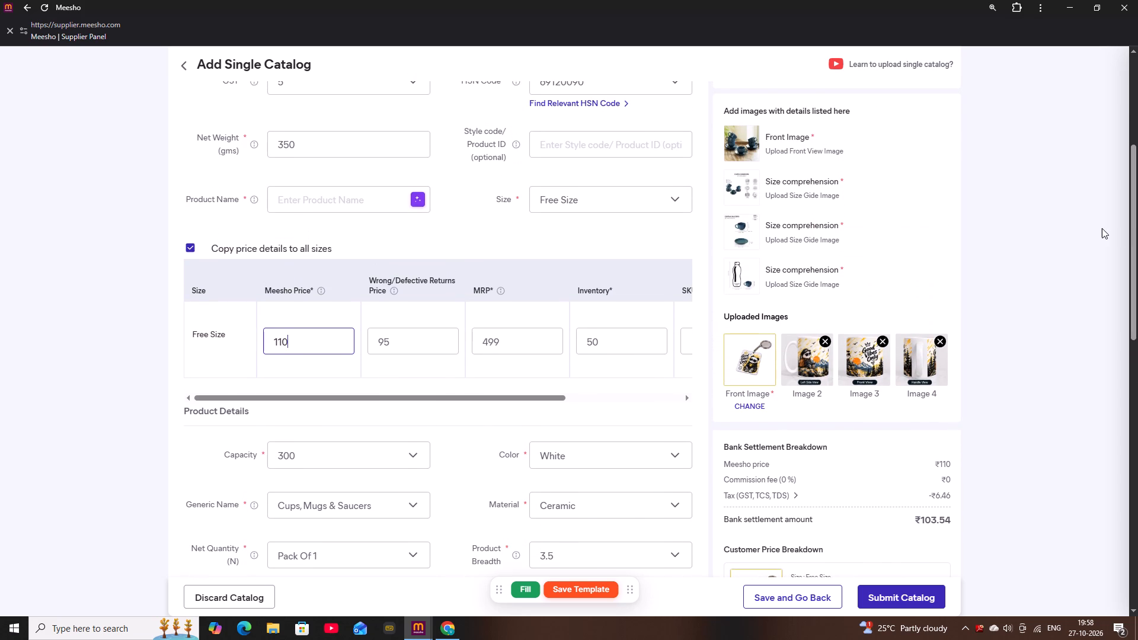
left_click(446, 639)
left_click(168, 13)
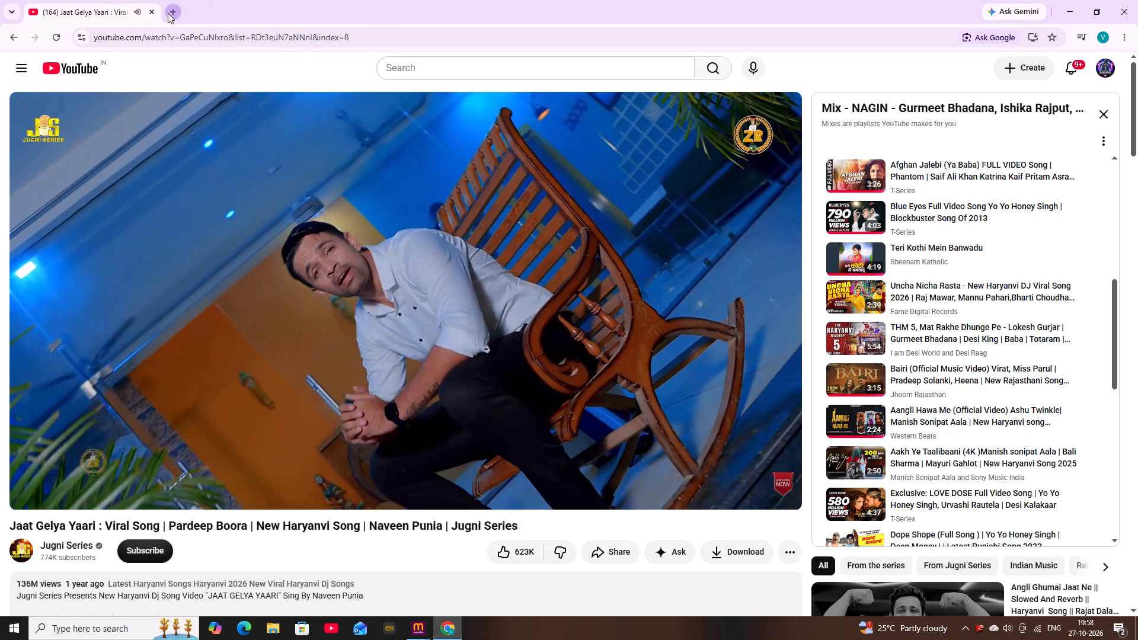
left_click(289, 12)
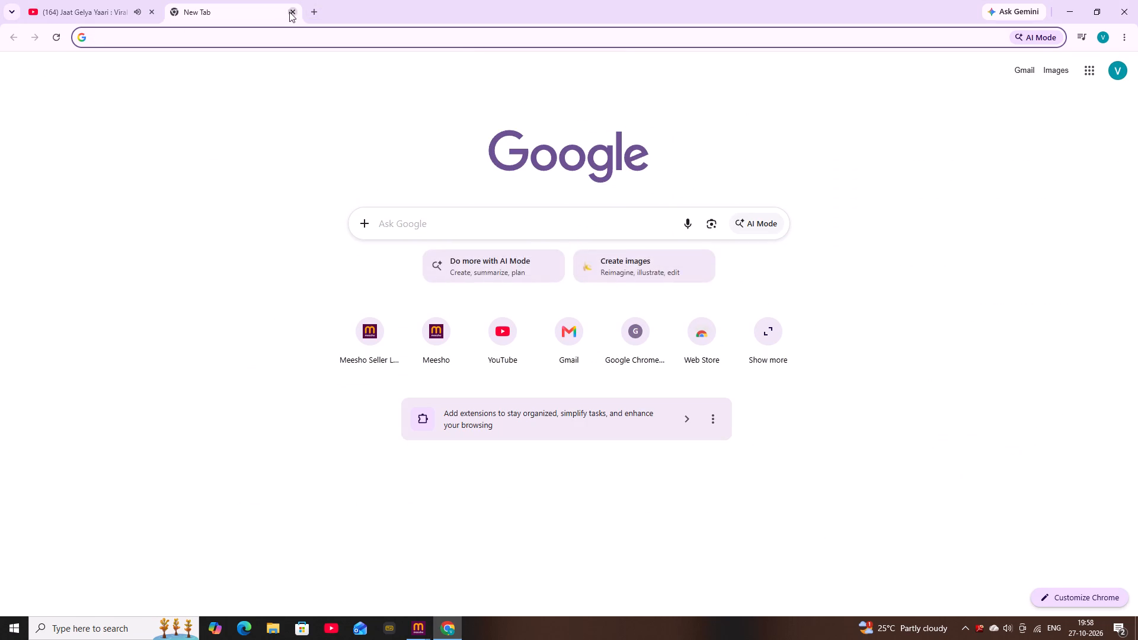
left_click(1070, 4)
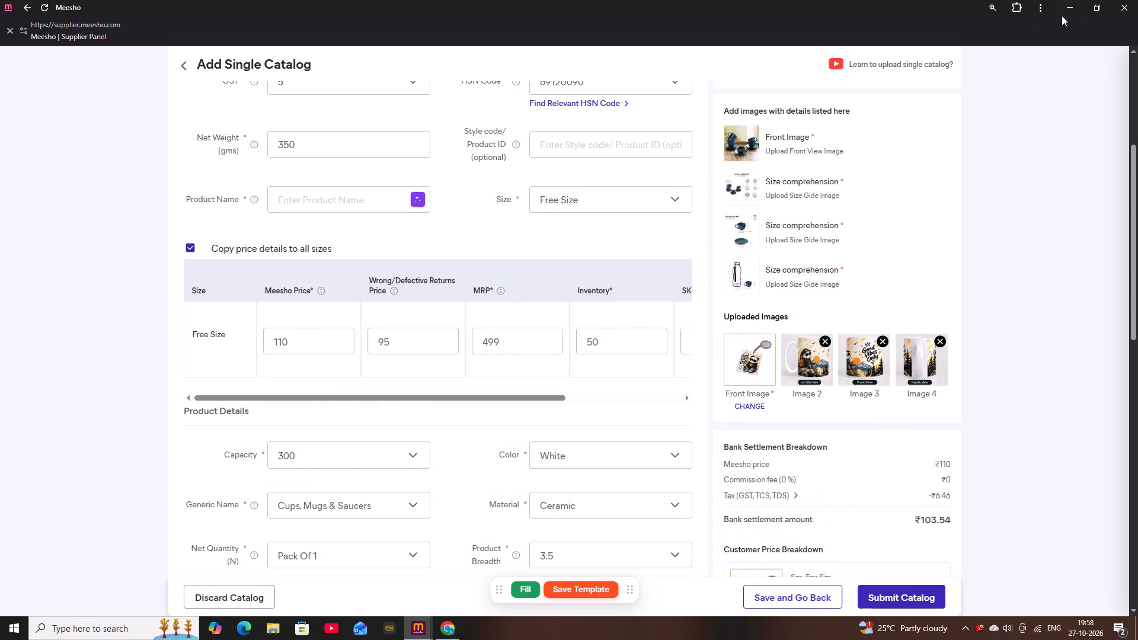
left_click(1070, 13)
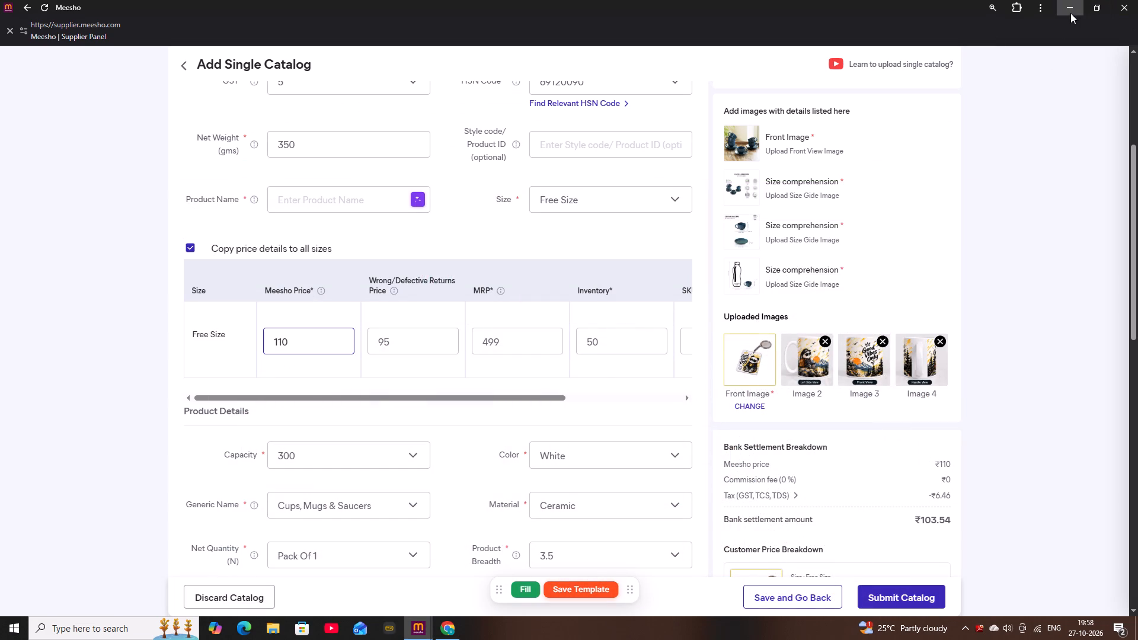
left_click(782, 138)
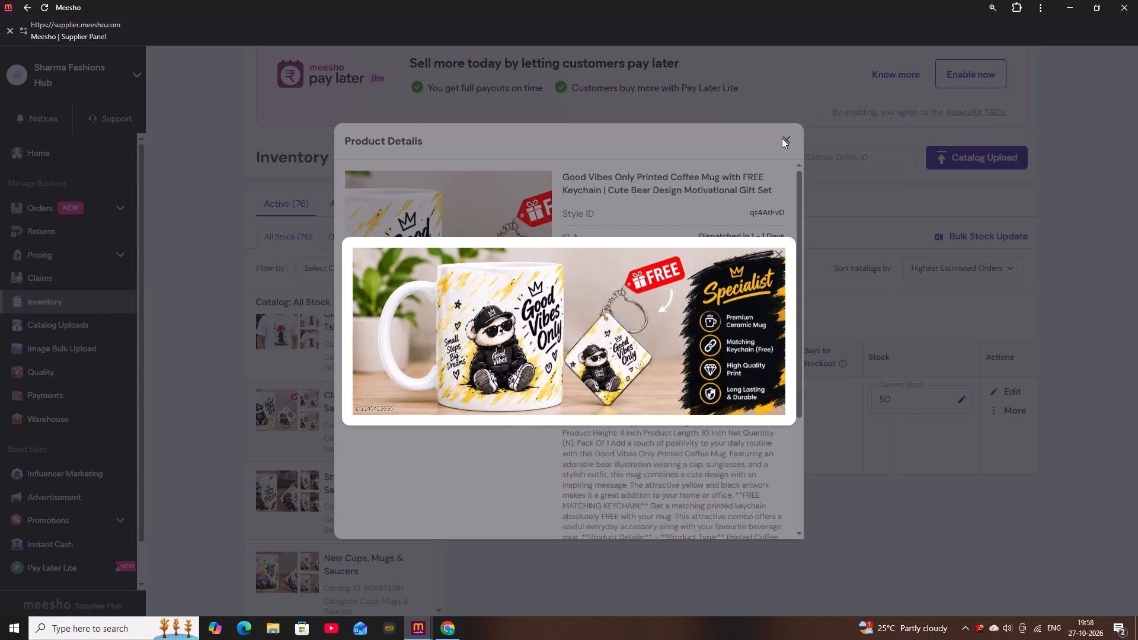
left_click(781, 138)
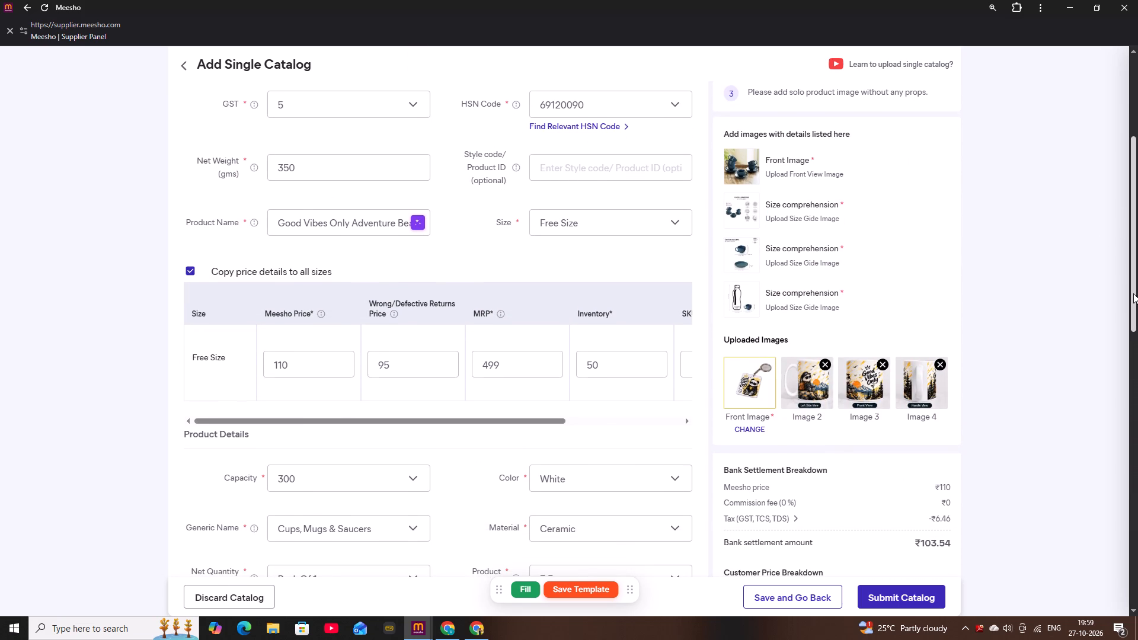
left_click_drag(1133, 293, 1133, 240)
left_click_drag(1133, 241, 1136, 270)
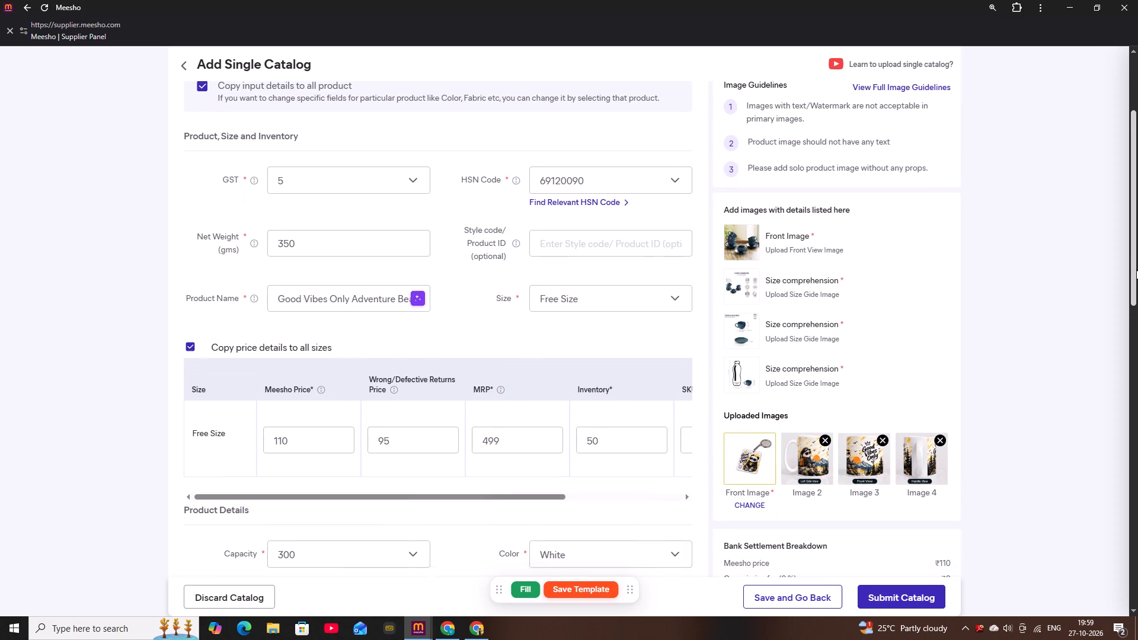
left_click_drag(1136, 270, 1137, 310)
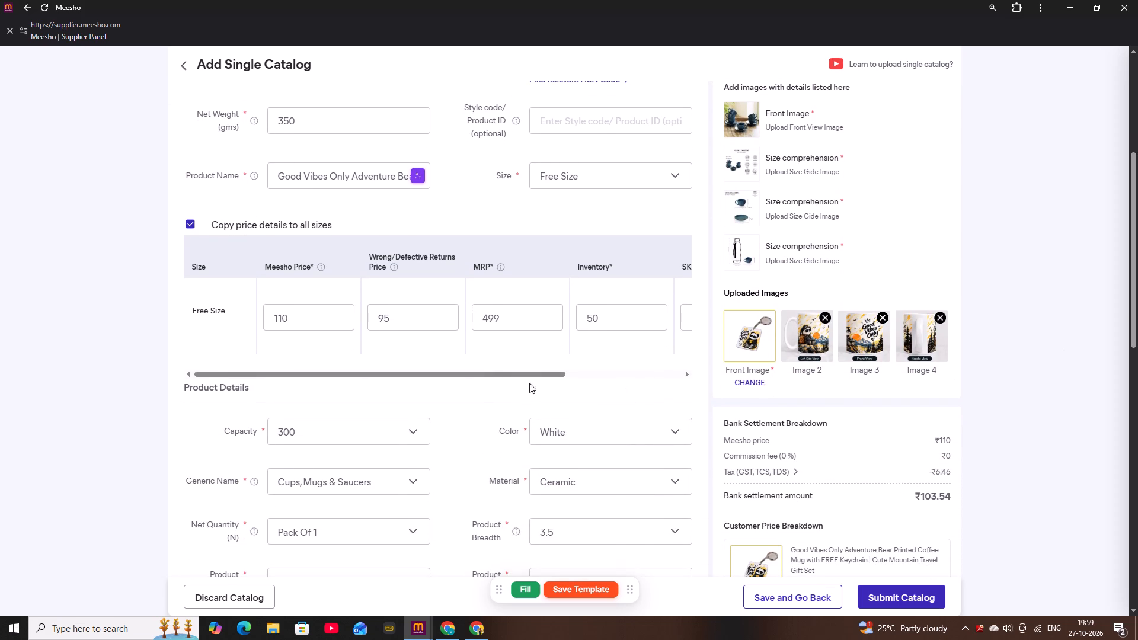
left_click_drag(522, 375, 512, 397)
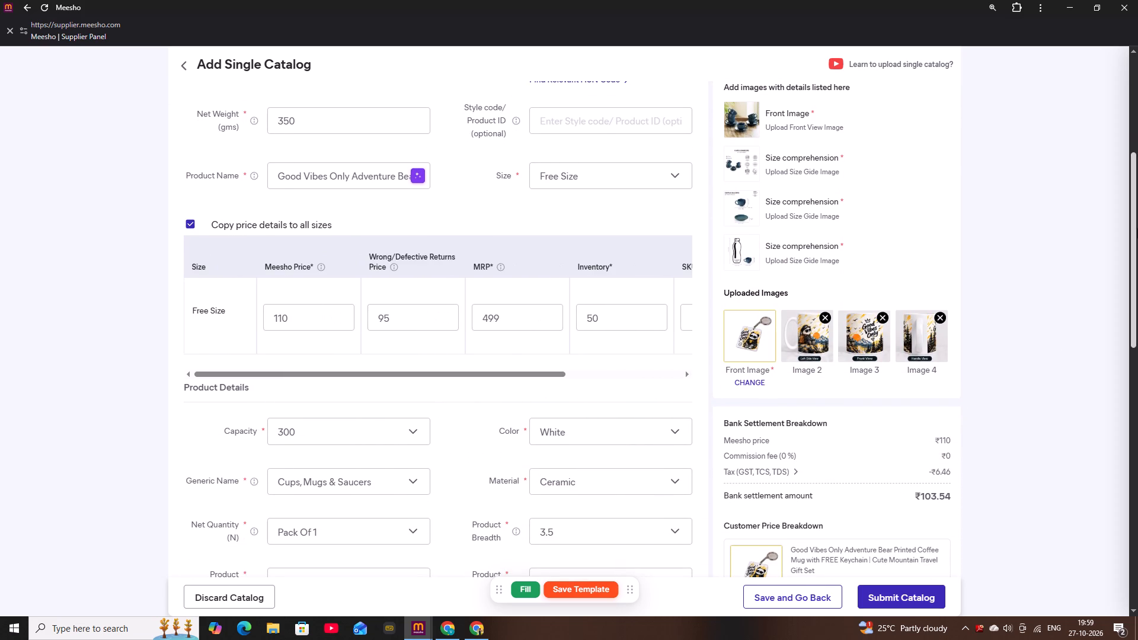
left_click_drag(1137, 228, 1137, 329)
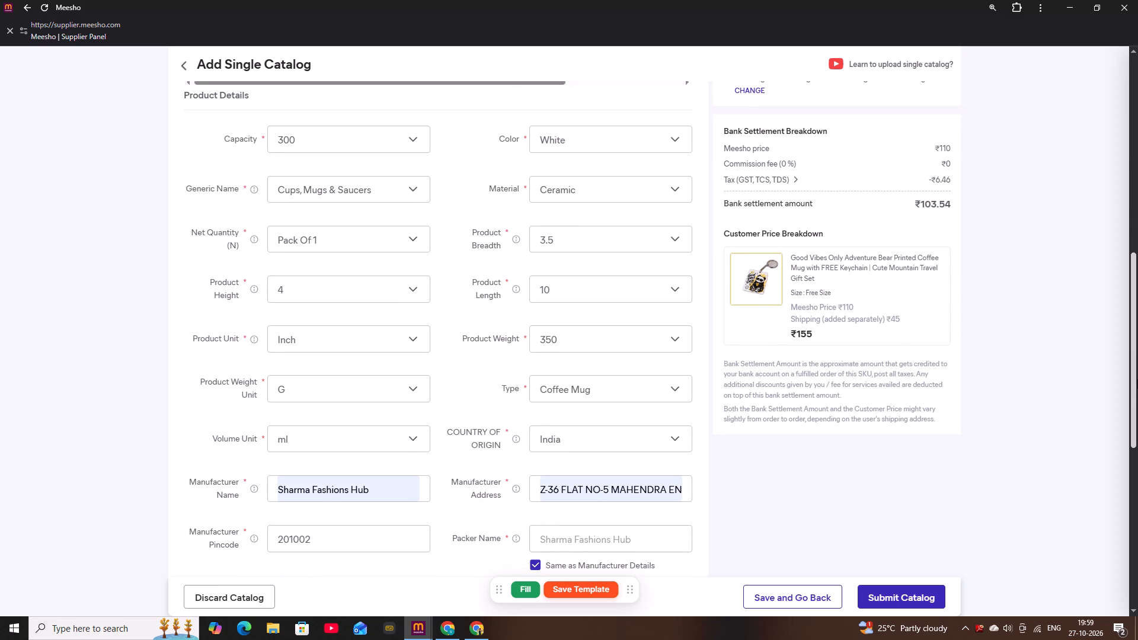
left_click_drag(1135, 389, 1137, 458)
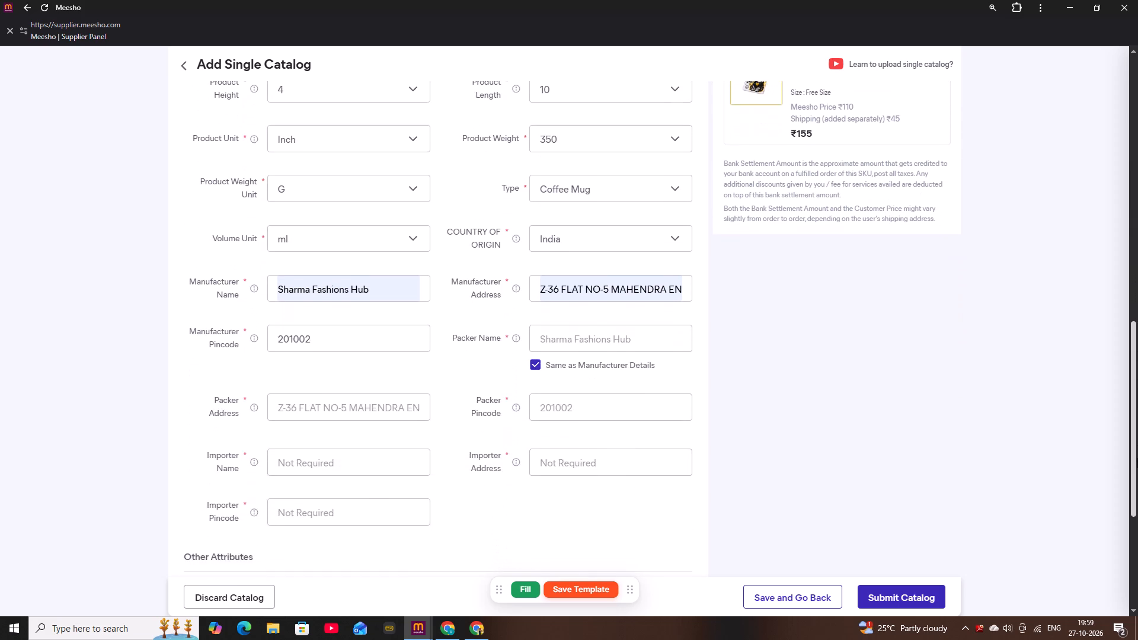
left_click_drag(1137, 458, 1137, 613)
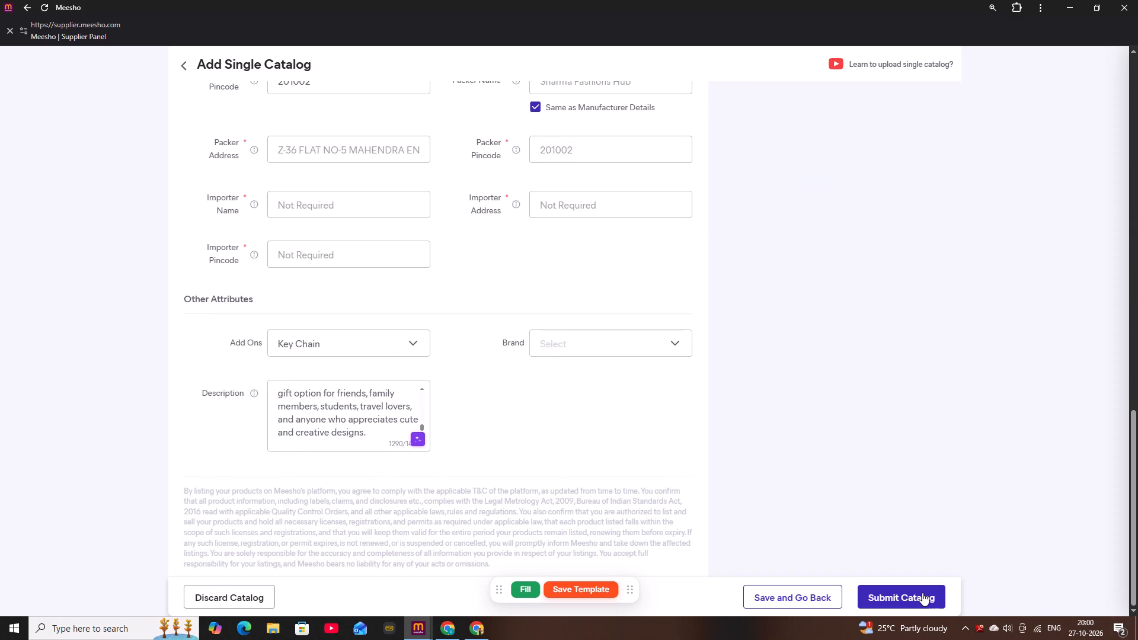
Submit the mug catalog, declaring that all products are not branded or illegal to sell, and dismiss the new-catalog visibility steps.
left_click(922, 593)
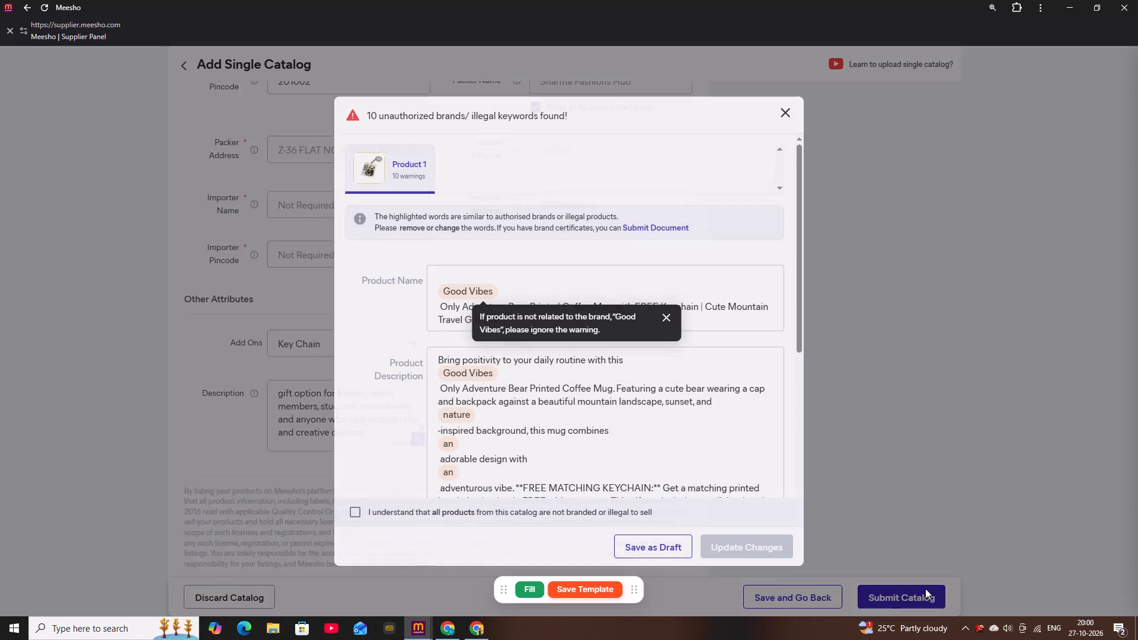
left_click(353, 513)
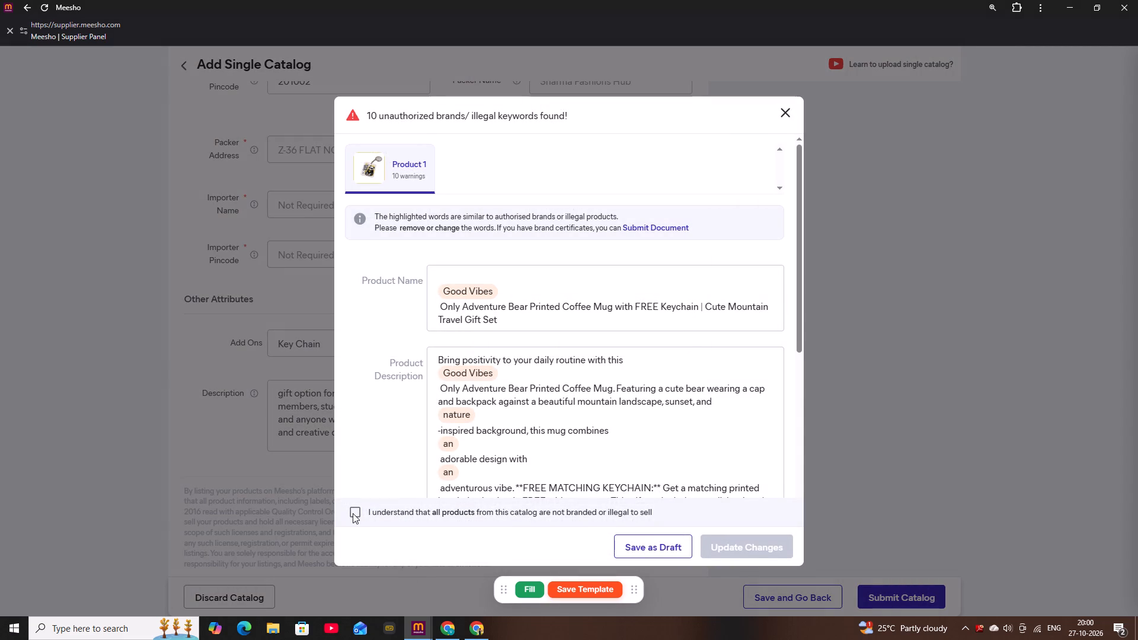
left_click(353, 513)
scroll(526, 457, "down", 2)
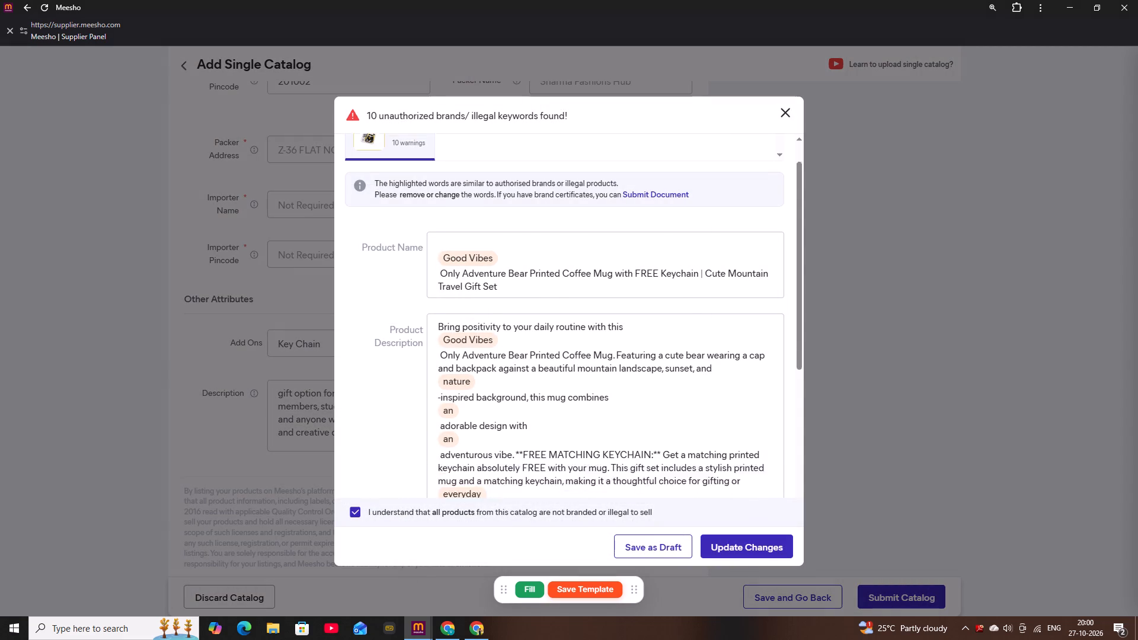
scroll(567, 456, "down", 6)
scroll(666, 449, "up", 3)
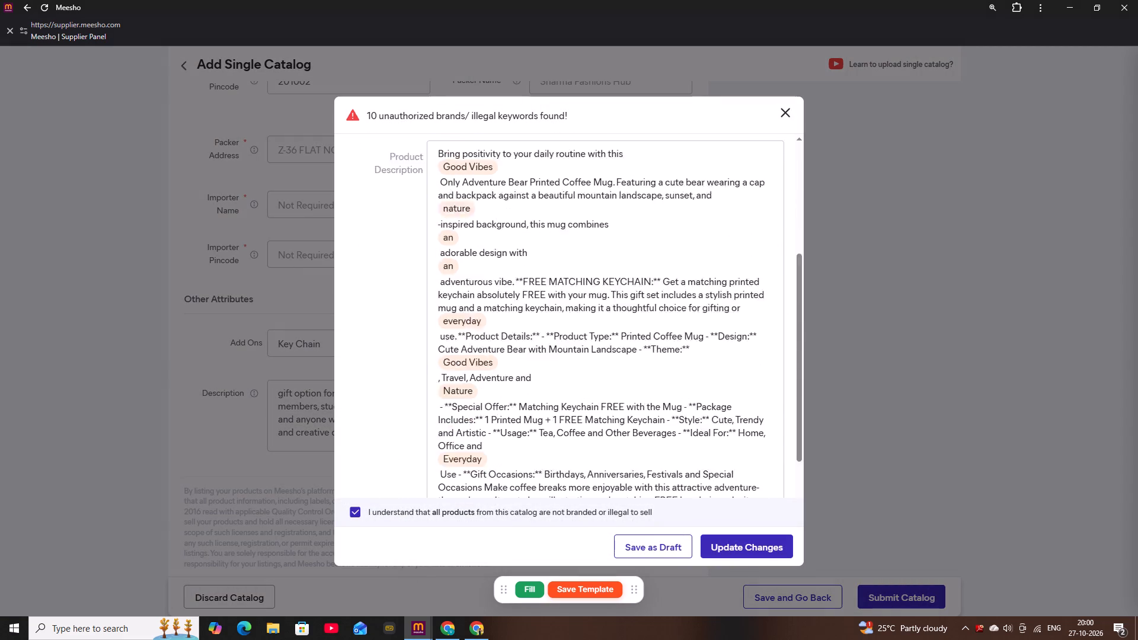
left_click(755, 544)
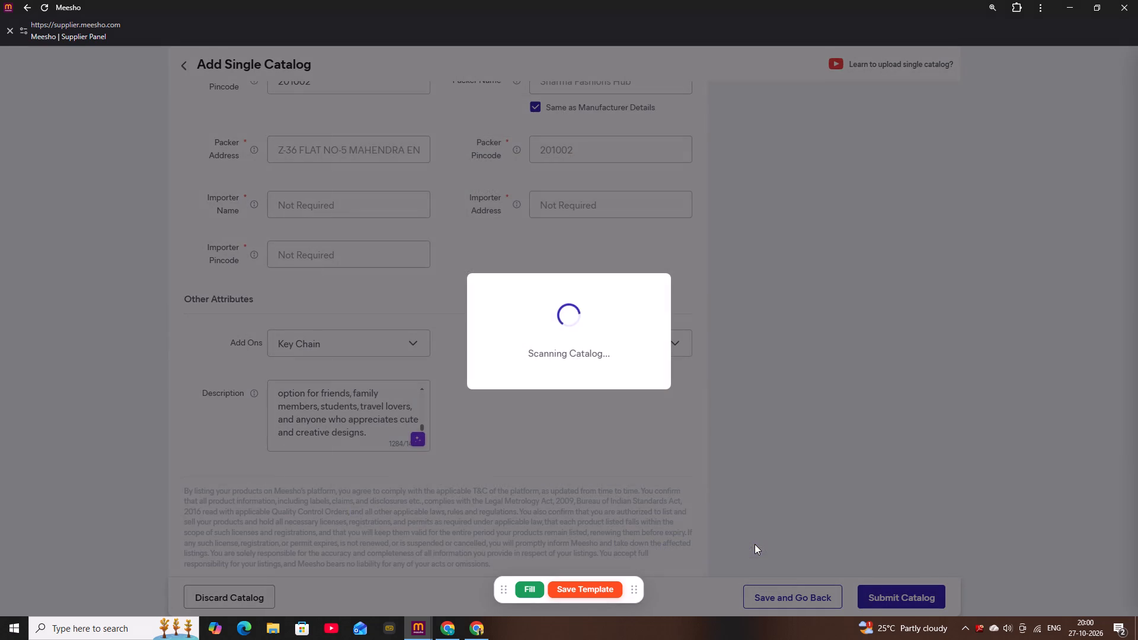
left_click(664, 360)
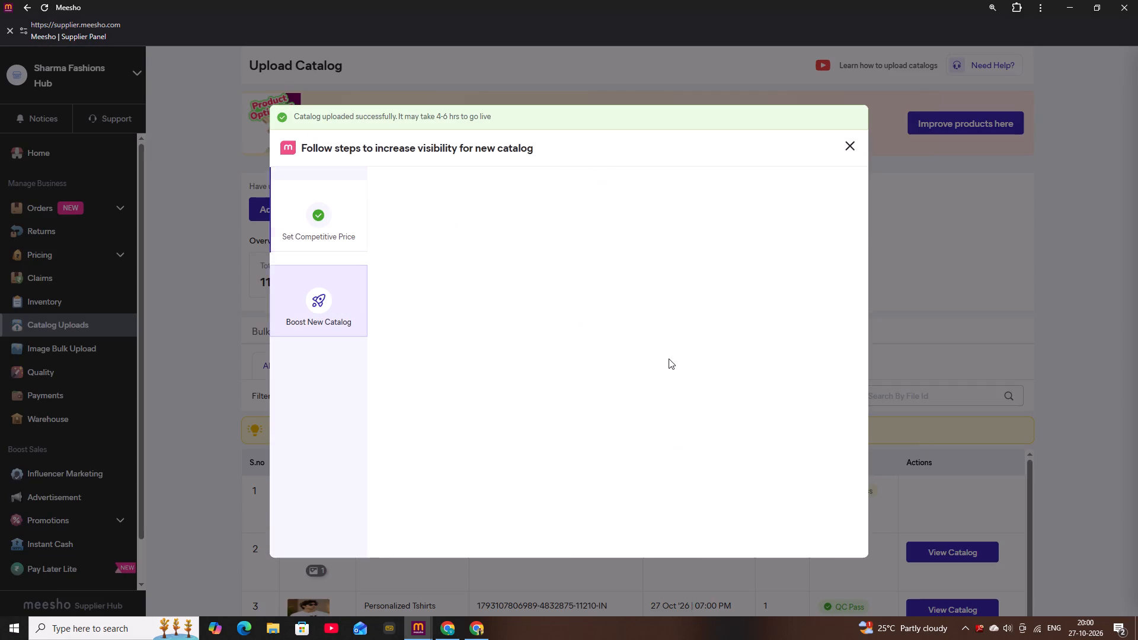
left_click(850, 145)
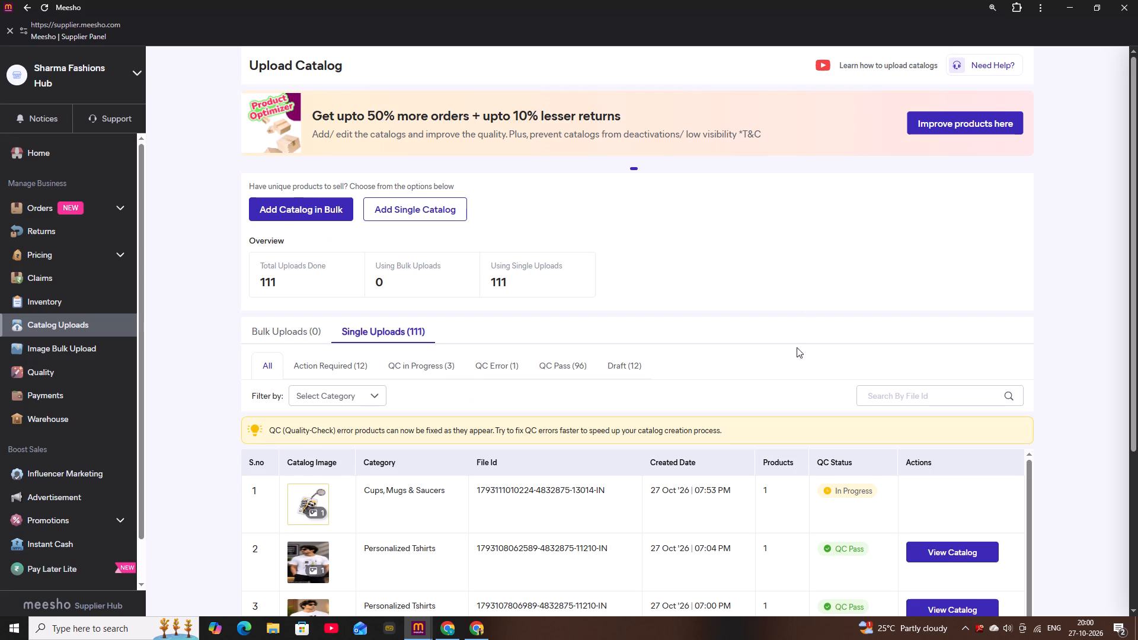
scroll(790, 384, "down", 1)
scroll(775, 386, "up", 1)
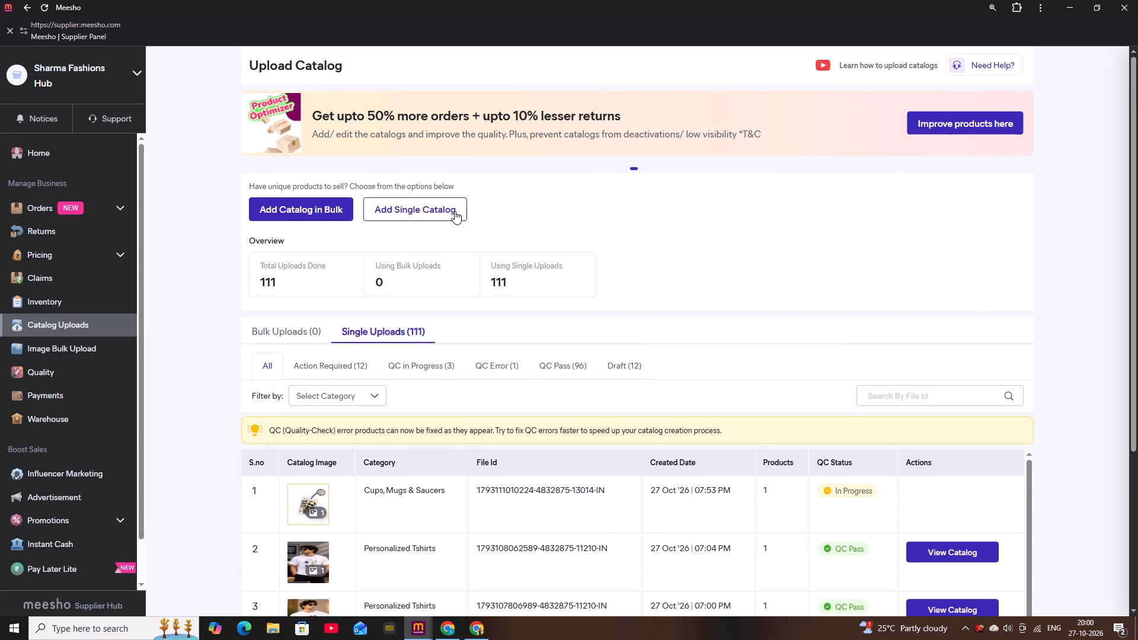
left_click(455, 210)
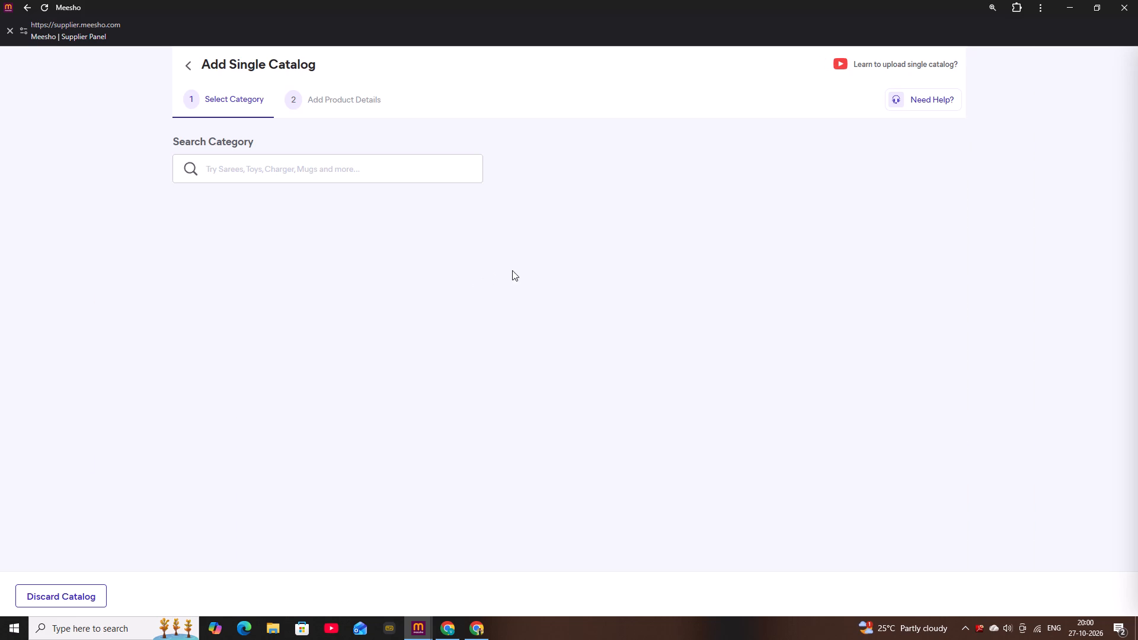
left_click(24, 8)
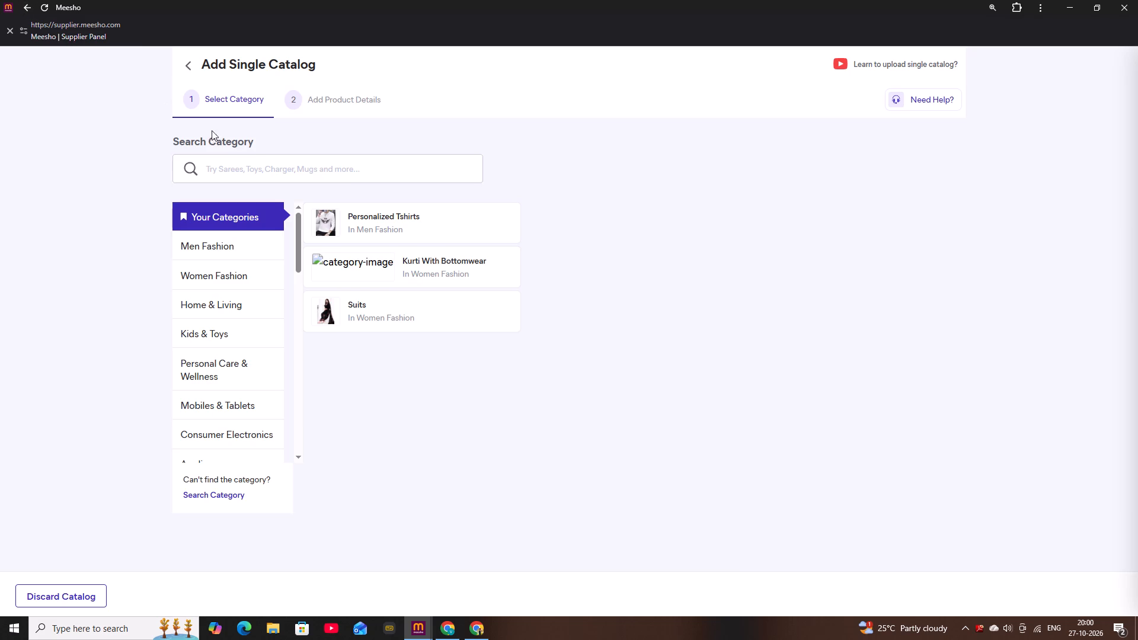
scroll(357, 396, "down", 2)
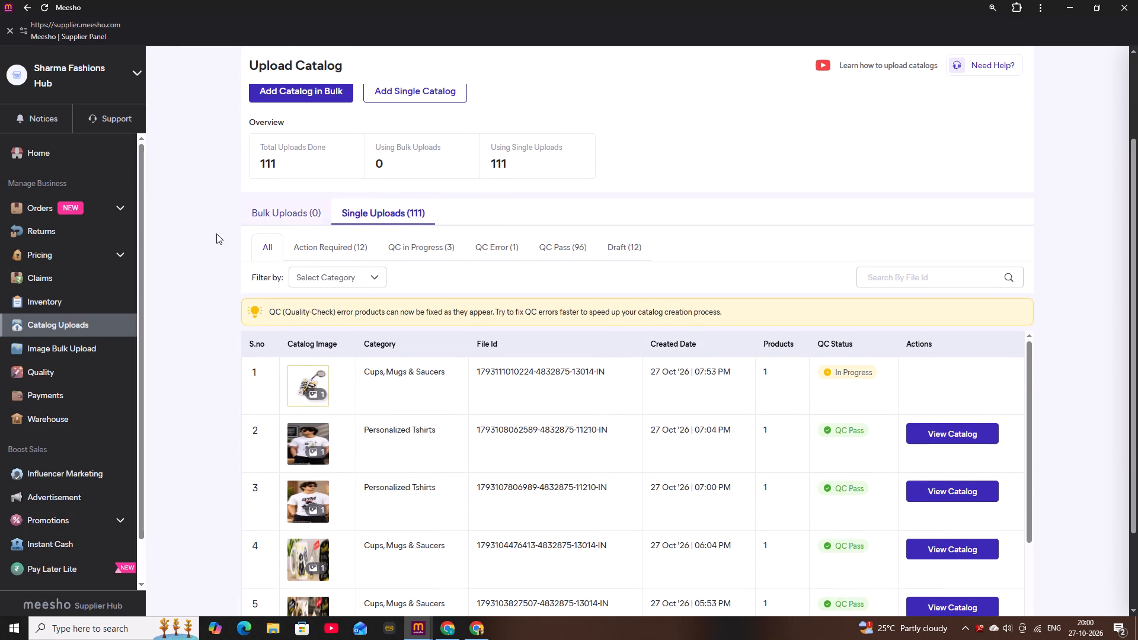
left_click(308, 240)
Switch to the YouTube window and pause the Jaat Gelya Yaari video.
left_click(445, 633)
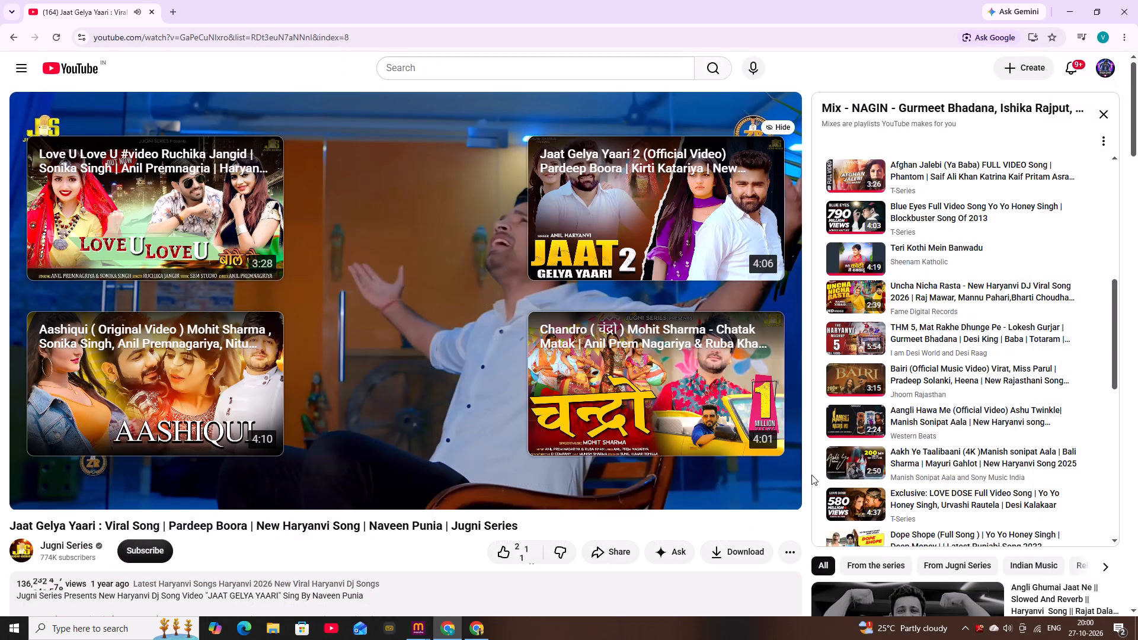
left_click(369, 305)
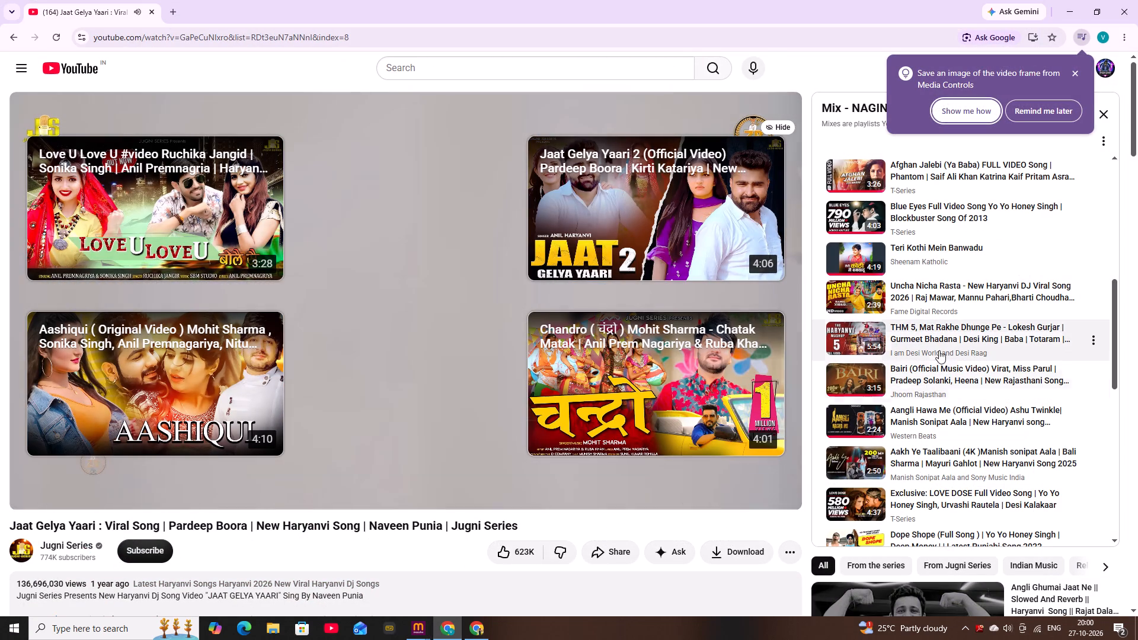
Look through the remaining songs in the Mix playlist beside the paused Jaat Gelya Yaari video.
scroll(881, 228, "down", 1)
scroll(920, 348, "down", 1)
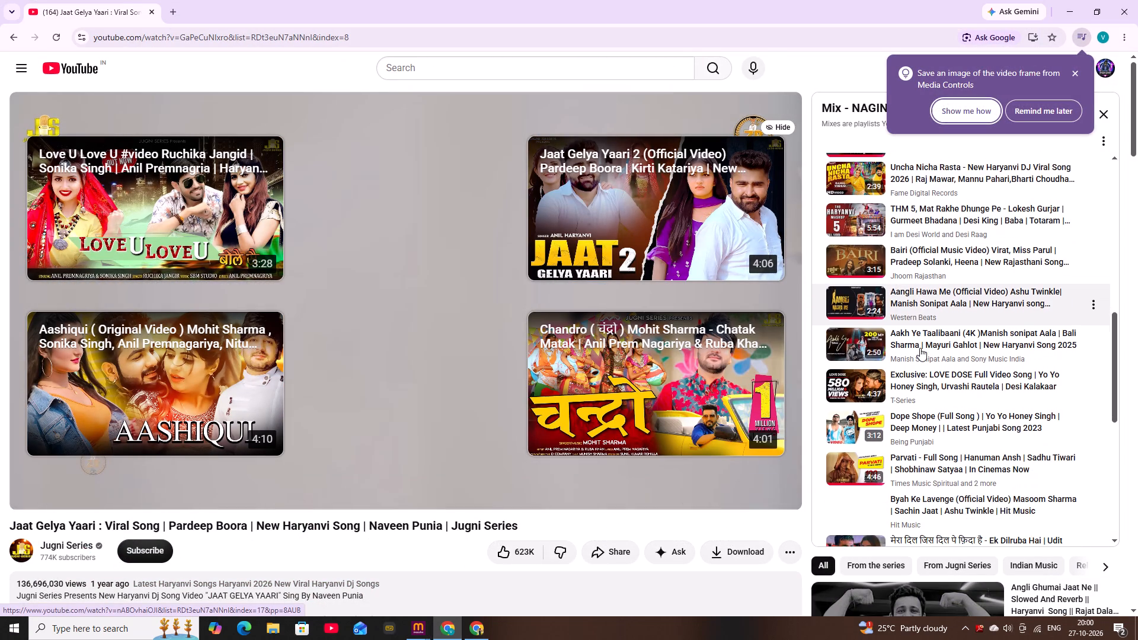
scroll(920, 348, "down", 6)
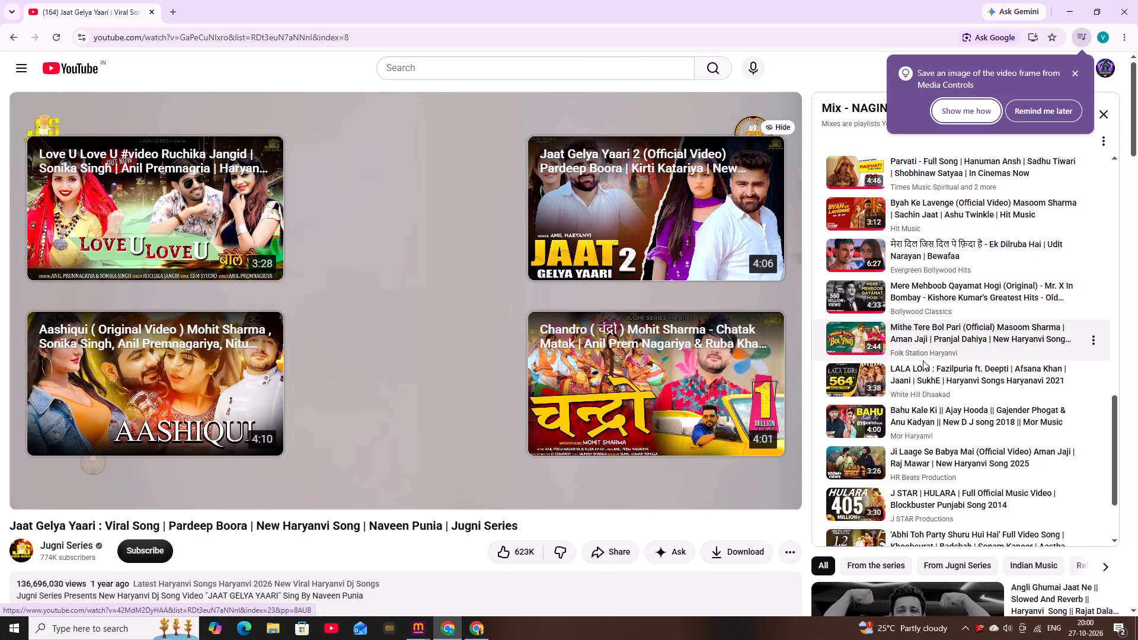
scroll(923, 360, "down", 6)
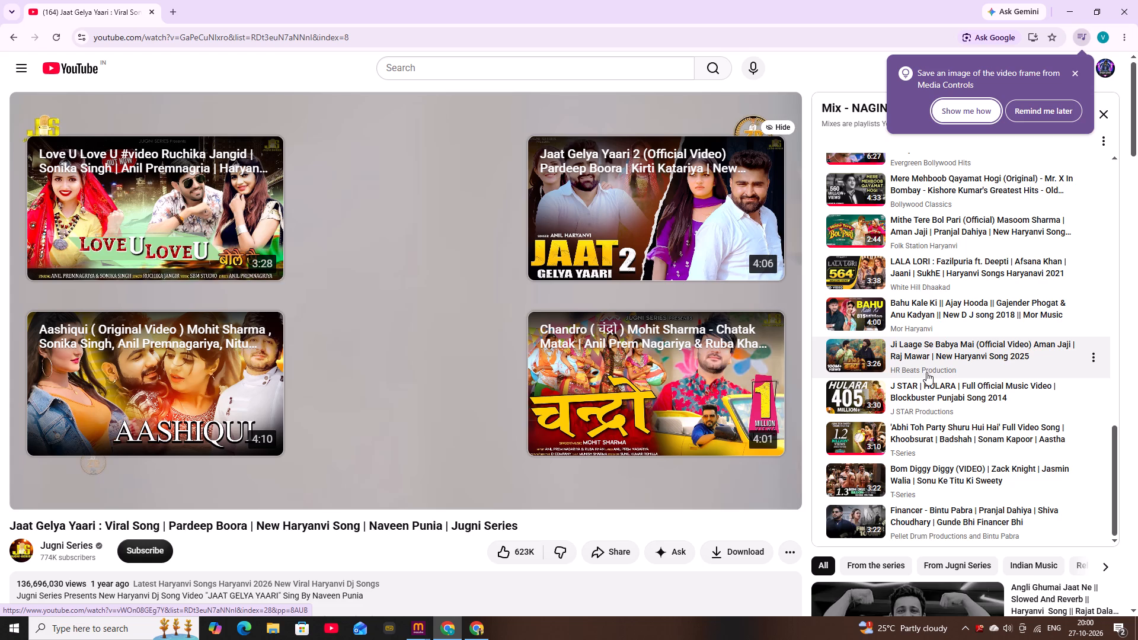
Browse the recommended song videos listed further down the Jaat Gelya Yaari watch page.
scroll(926, 379, "down", 11)
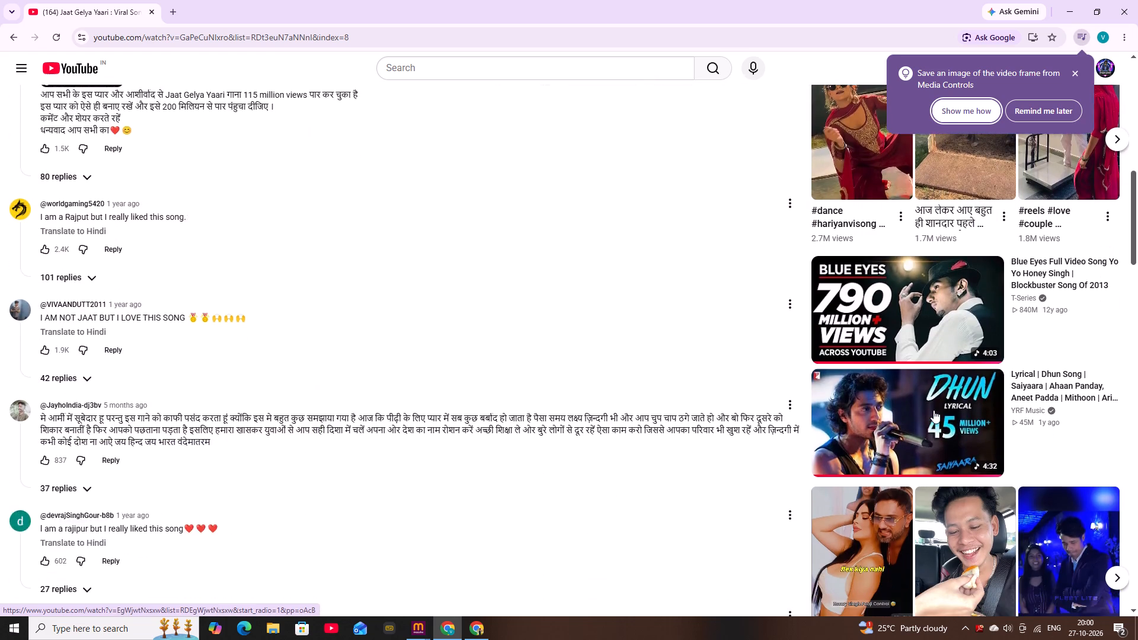
scroll(934, 410, "down", 16)
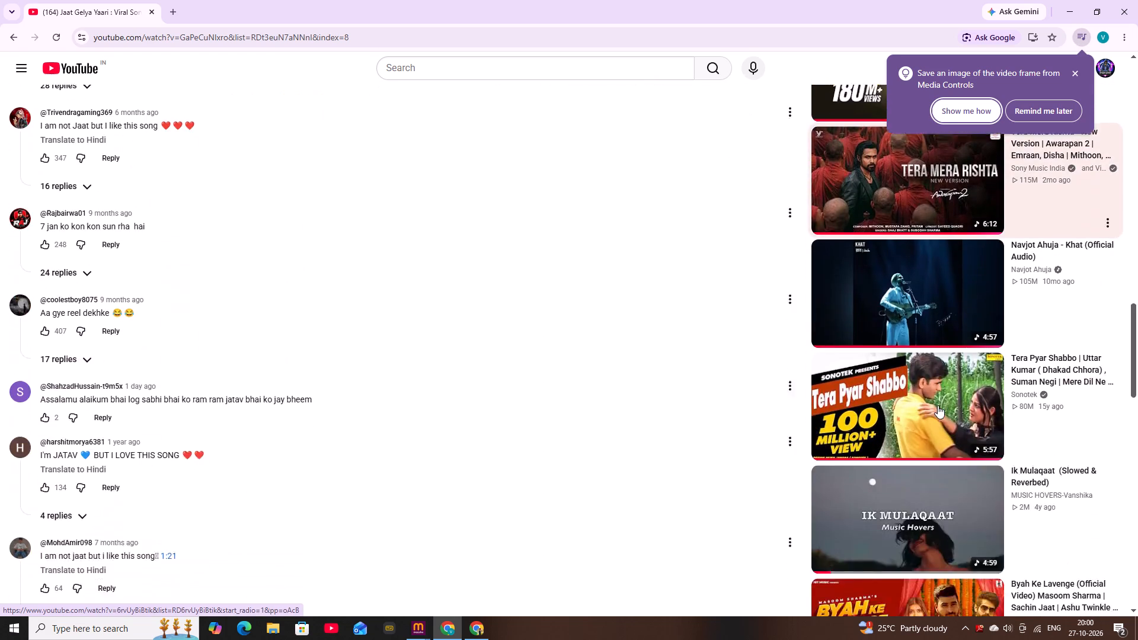
scroll(938, 405, "down", 8)
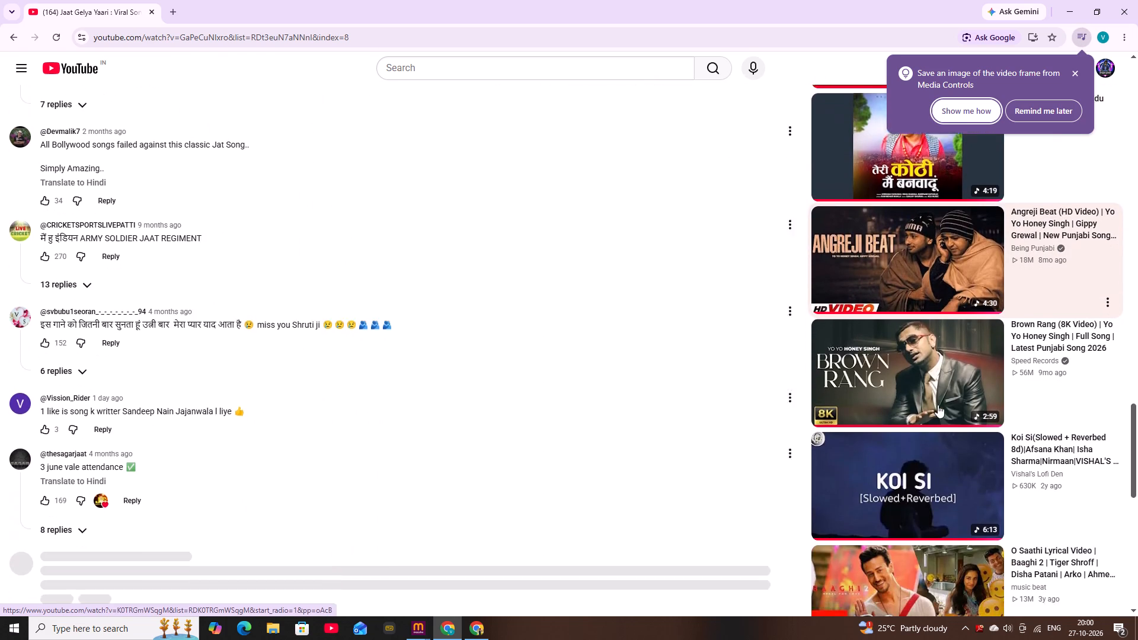
scroll(938, 405, "down", 7)
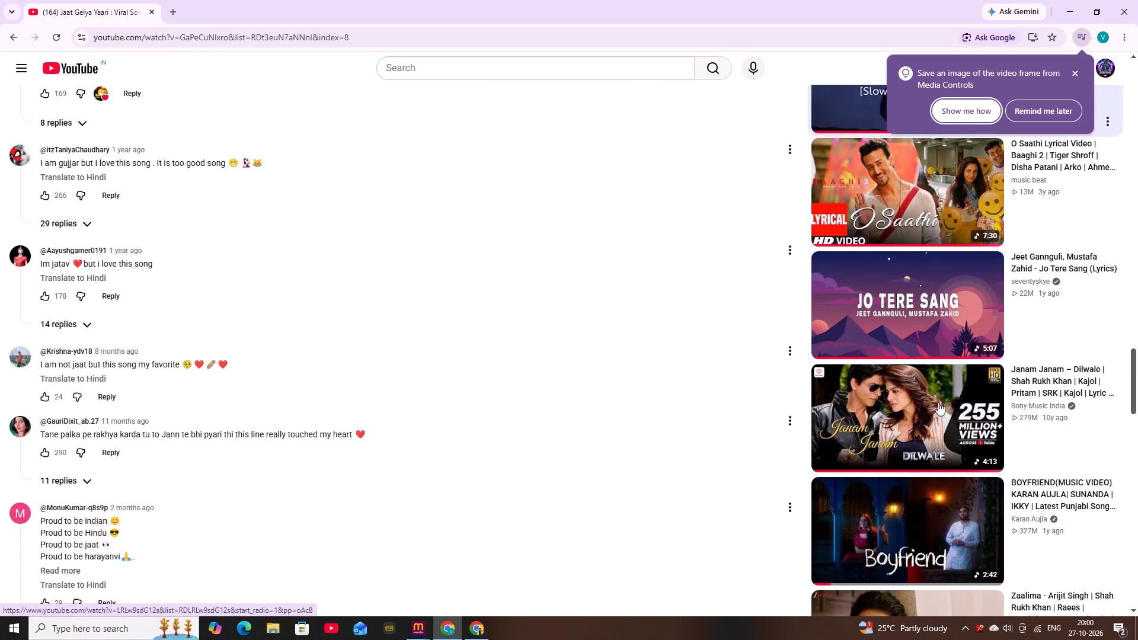
scroll(938, 402, "down", 7)
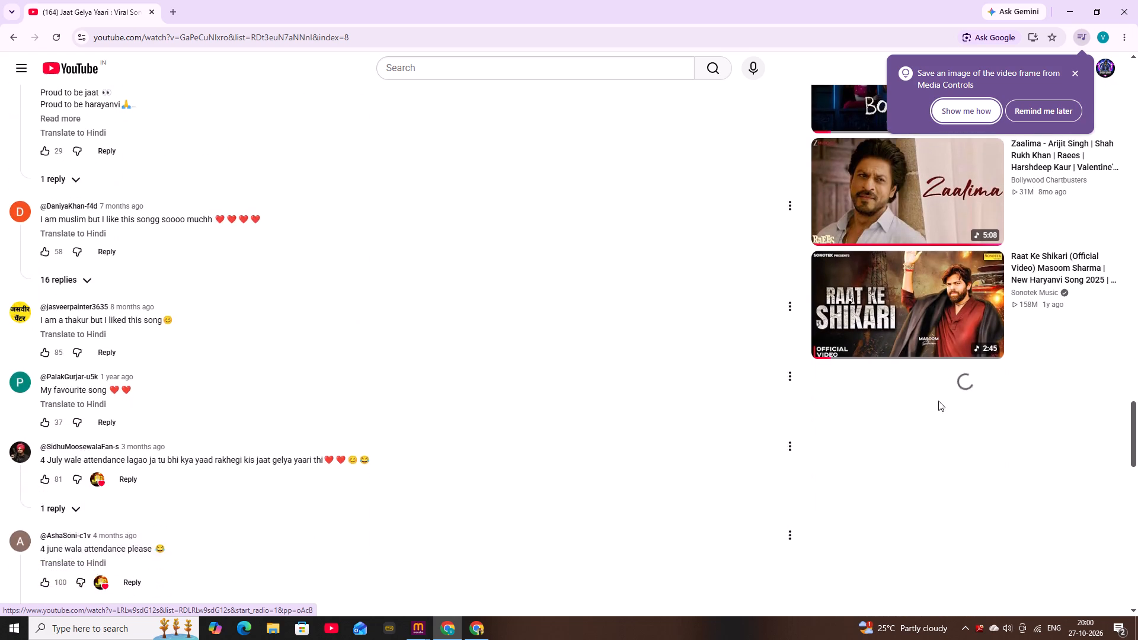
scroll(938, 399, "up", 1)
scroll(938, 399, "down", 5)
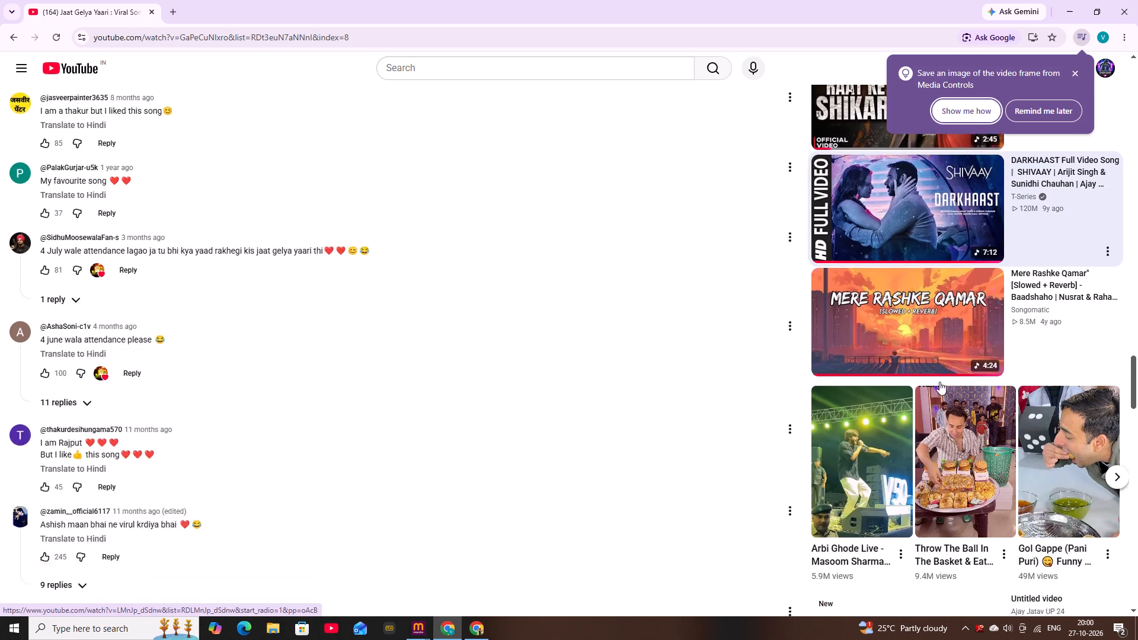
scroll(939, 382, "down", 2)
scroll(939, 382, "up", 2)
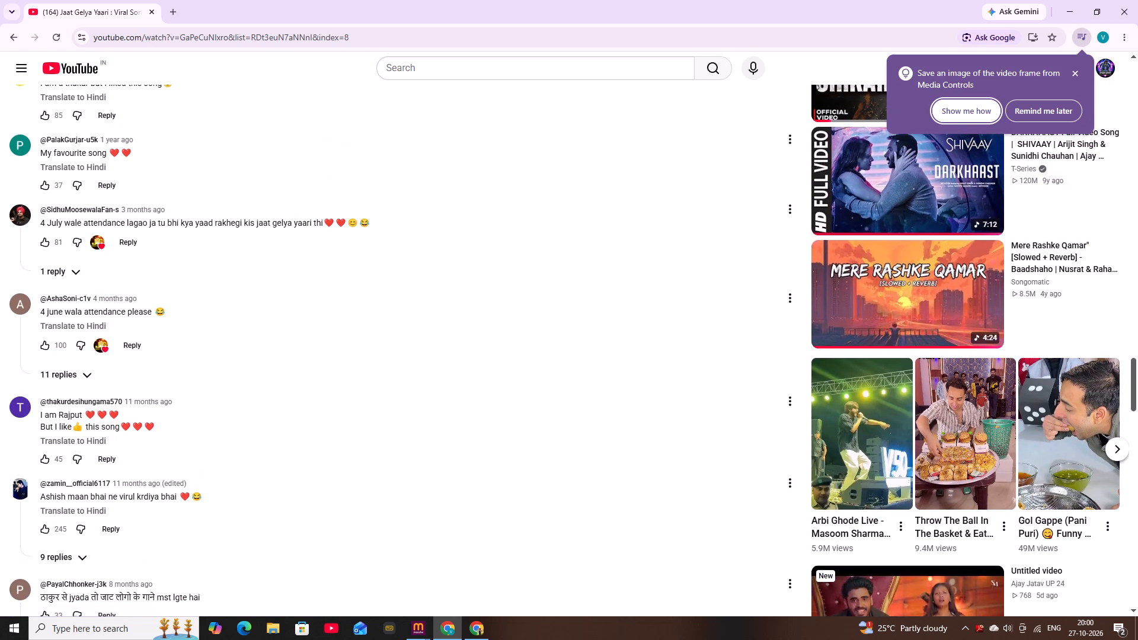
Search YouTube for husn and play the Anuv Jain - HUSN (Lyrics) video.
left_click(501, 73)
type("husm")
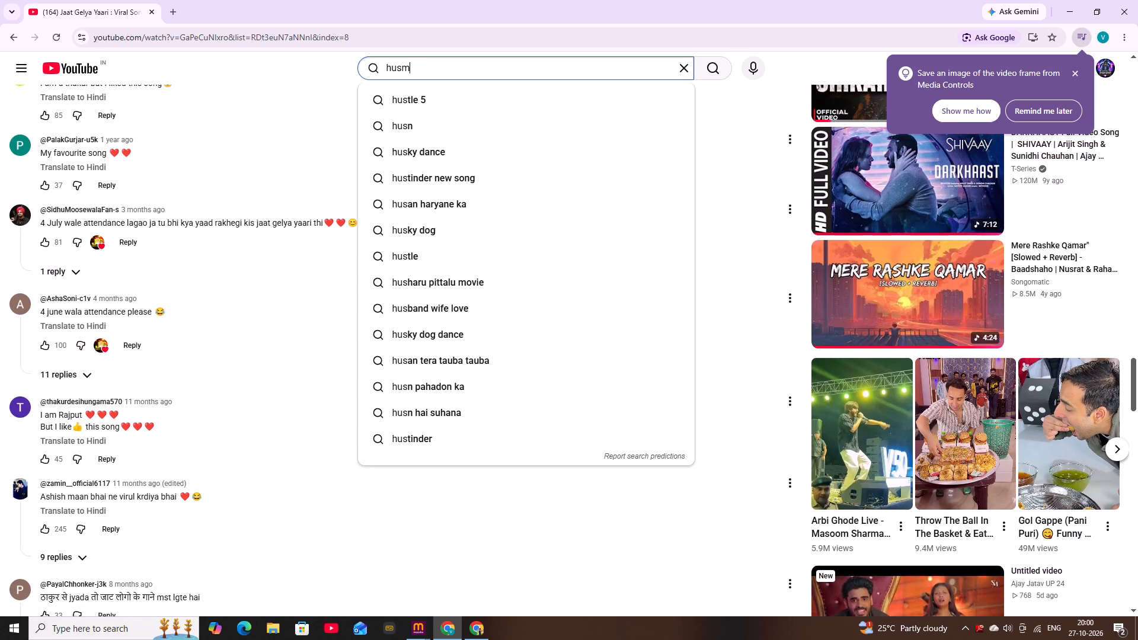
key("BackSpace")
key("n")
key("Return")
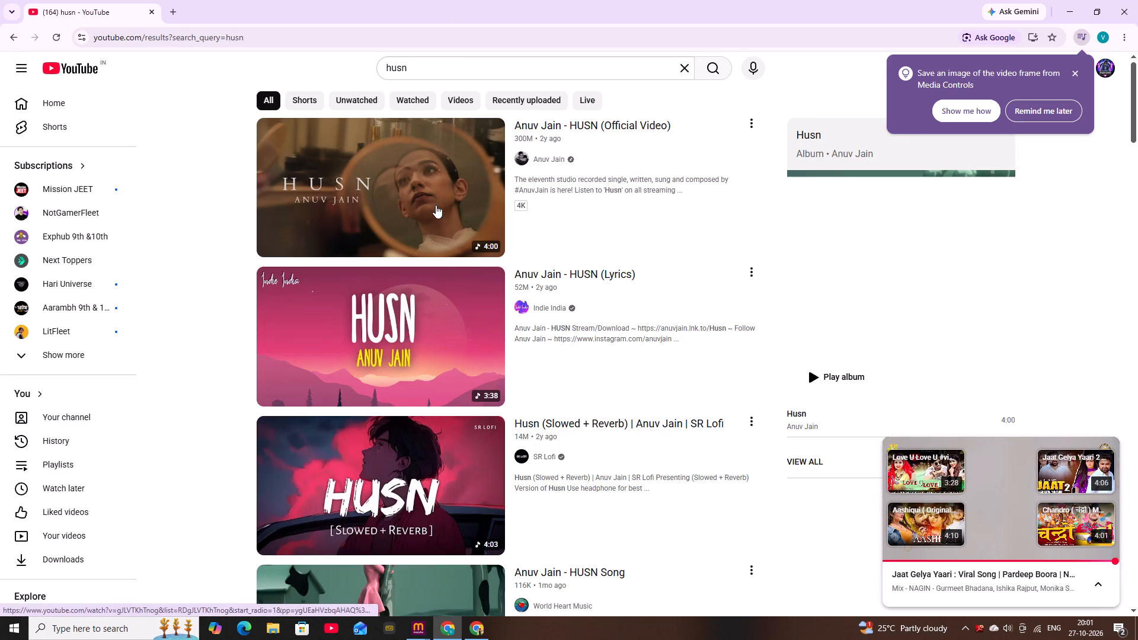
left_click(421, 304)
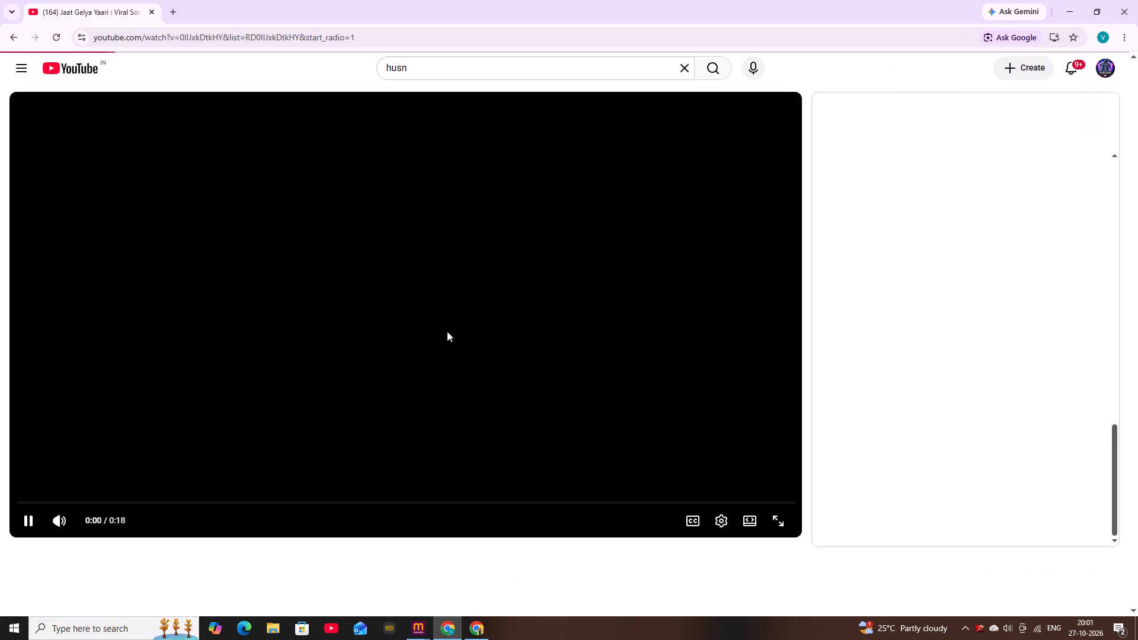
Reload the HUSN (Lyrics) page twice and skip the song ahead a few seconds.
left_click(50, 37)
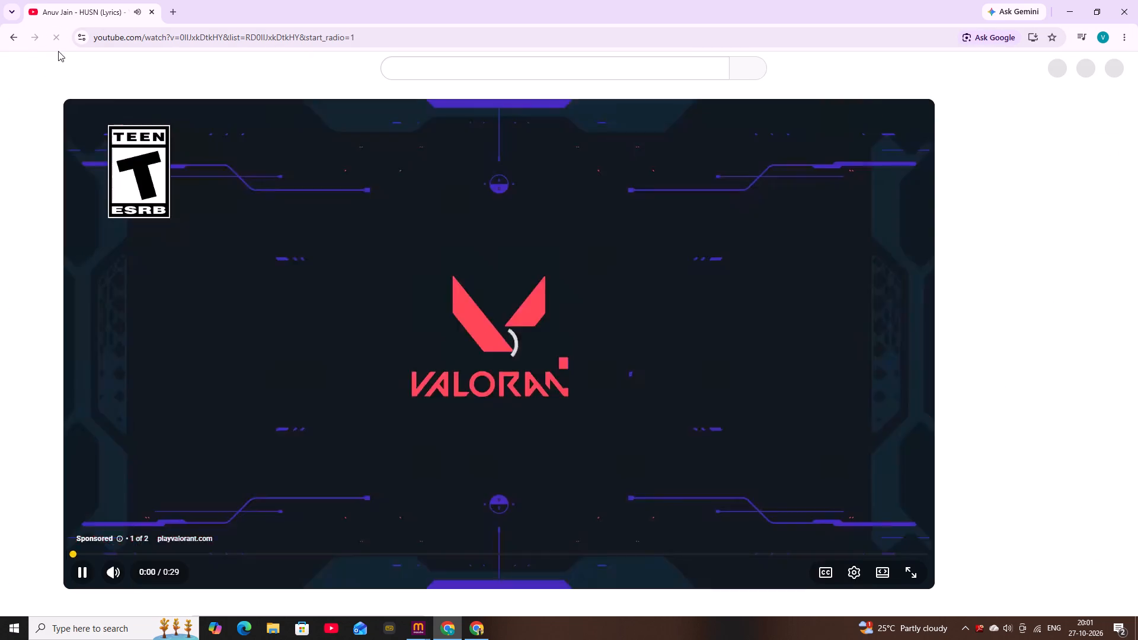
left_click(58, 39)
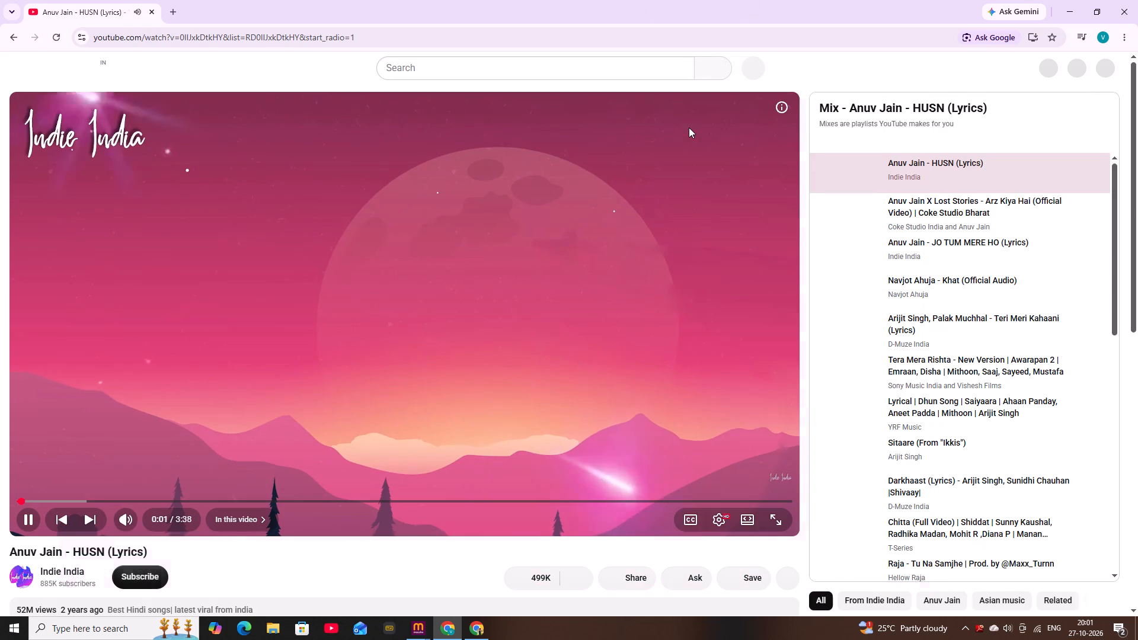
key("Right")
key("Right")
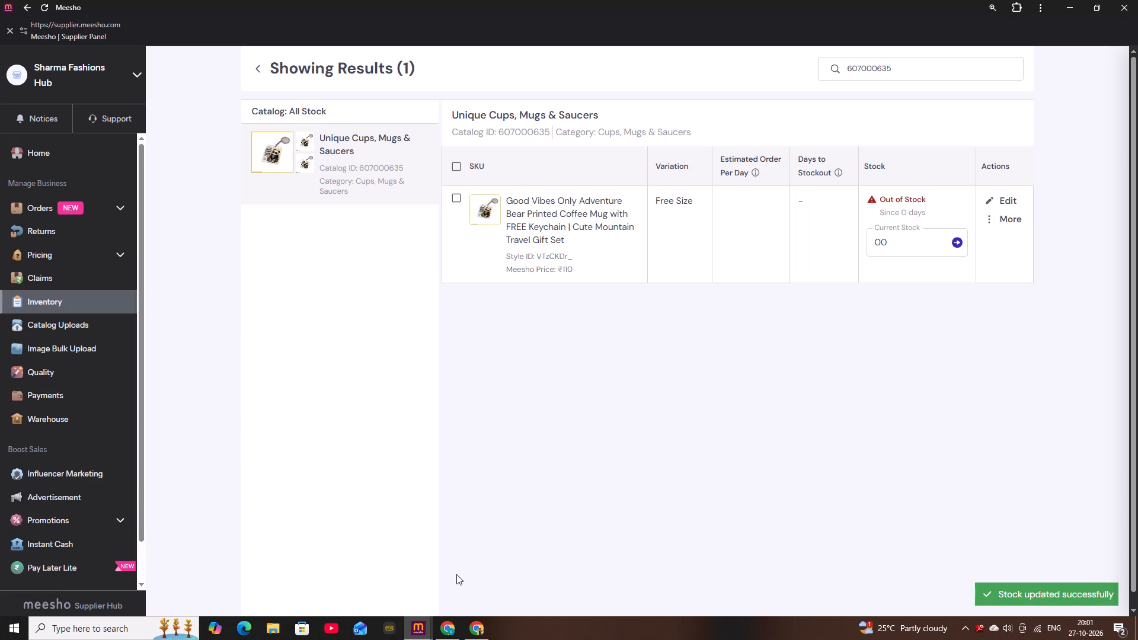
left_click(986, 219)
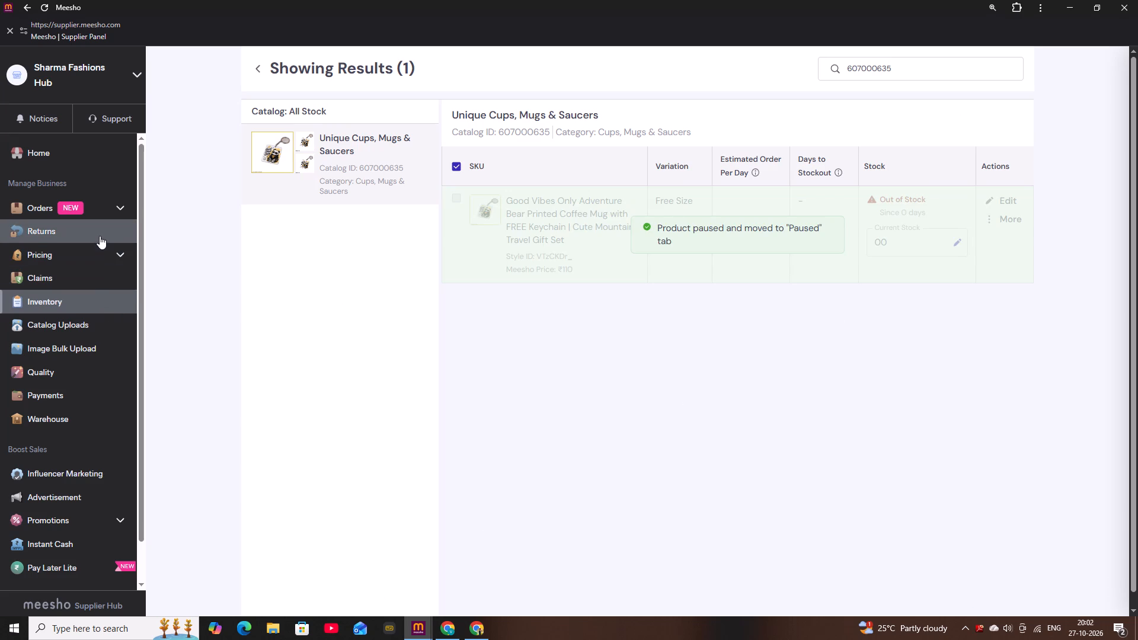
Start a new single catalog in the Cups, Mugs & Saucers category from Catalog Uploads and begin adding product images.
left_click(91, 328)
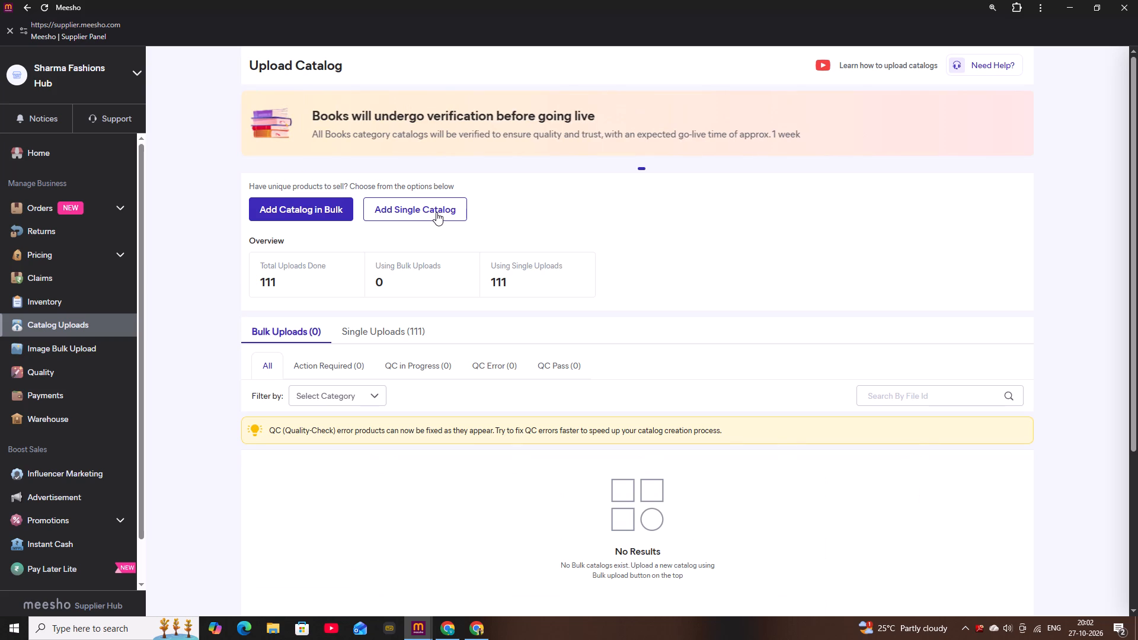
left_click(436, 212)
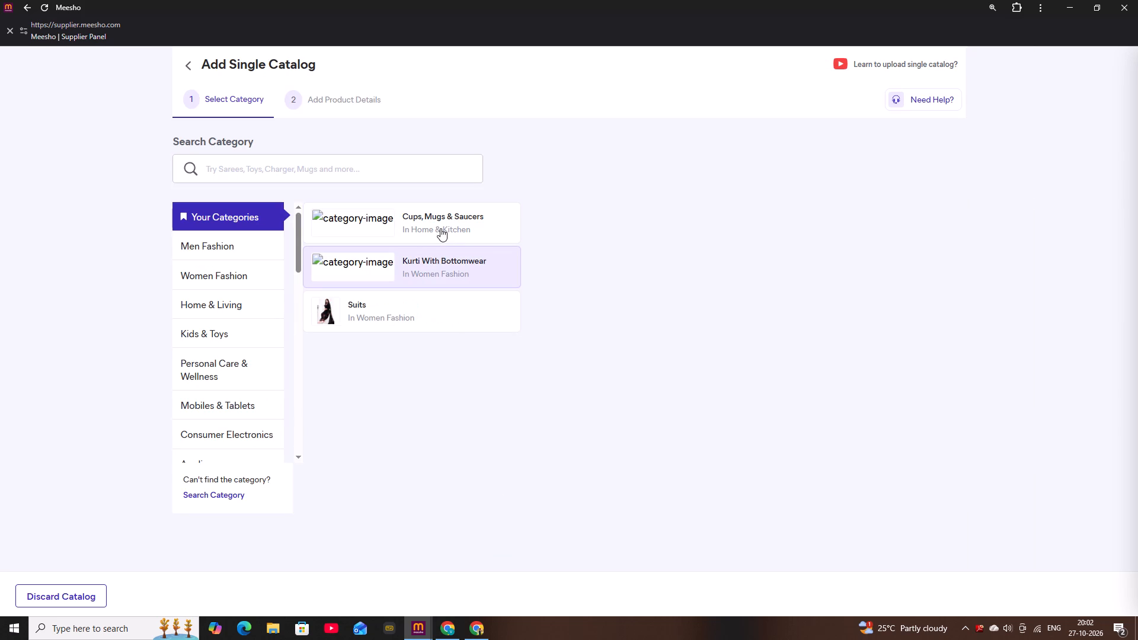
left_click(440, 226)
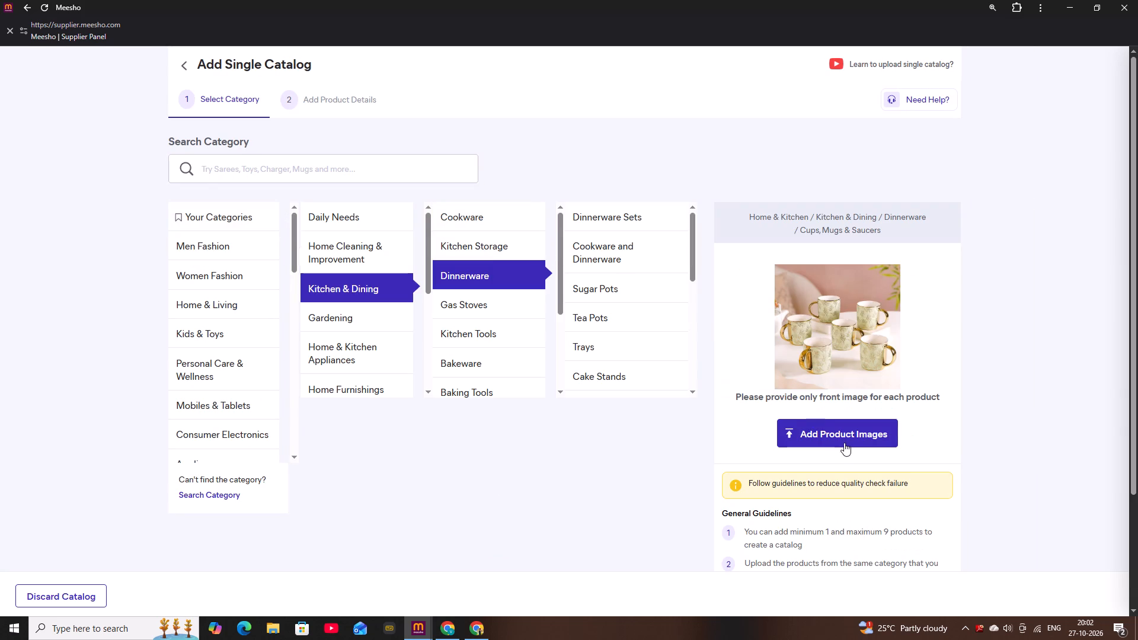
left_click(844, 440)
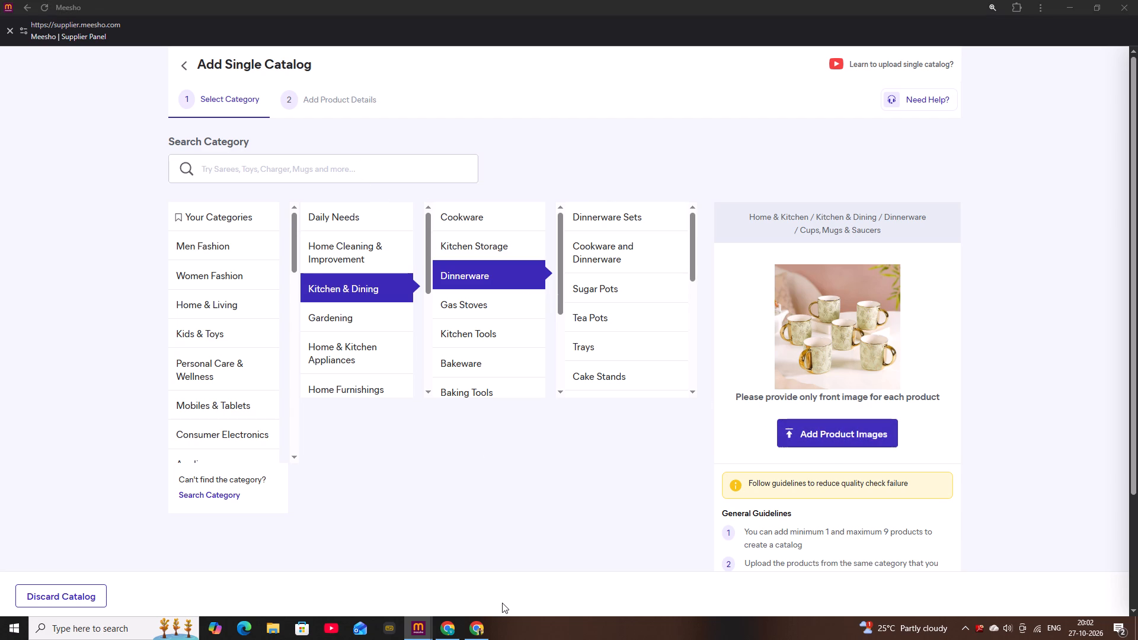
Switch to the YouTube window and skip the HUSN song ahead 5 seconds.
left_click(449, 629)
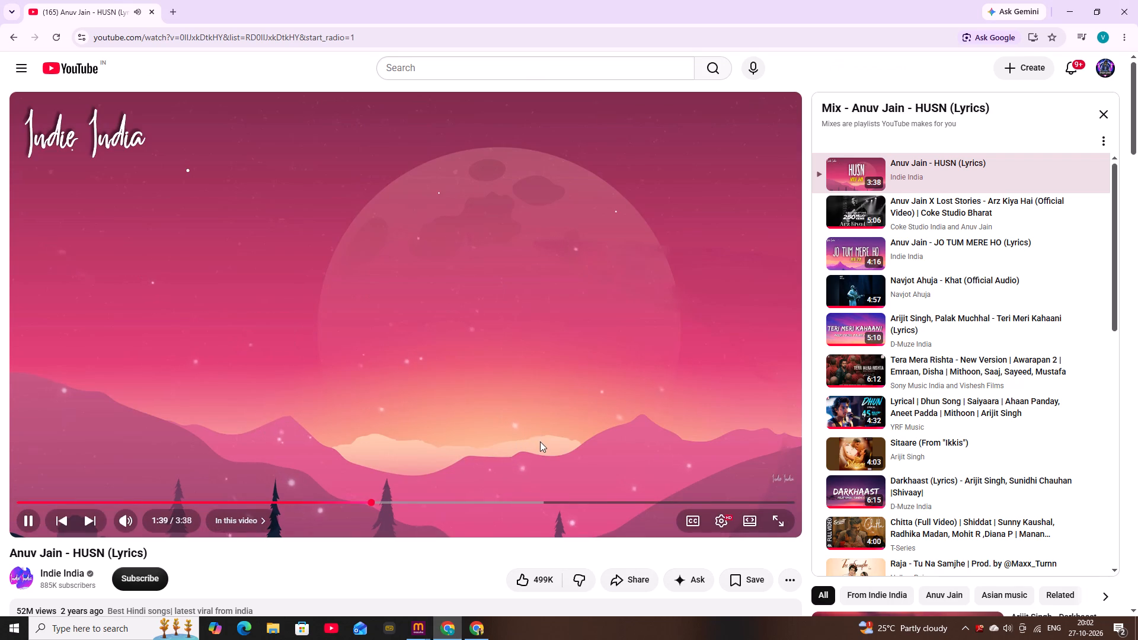
key("Right")
Return to the Meesho catalog window, add image 17 from CUP MOCKUPS as the product's front image, and continue to the product details.
left_click(424, 634)
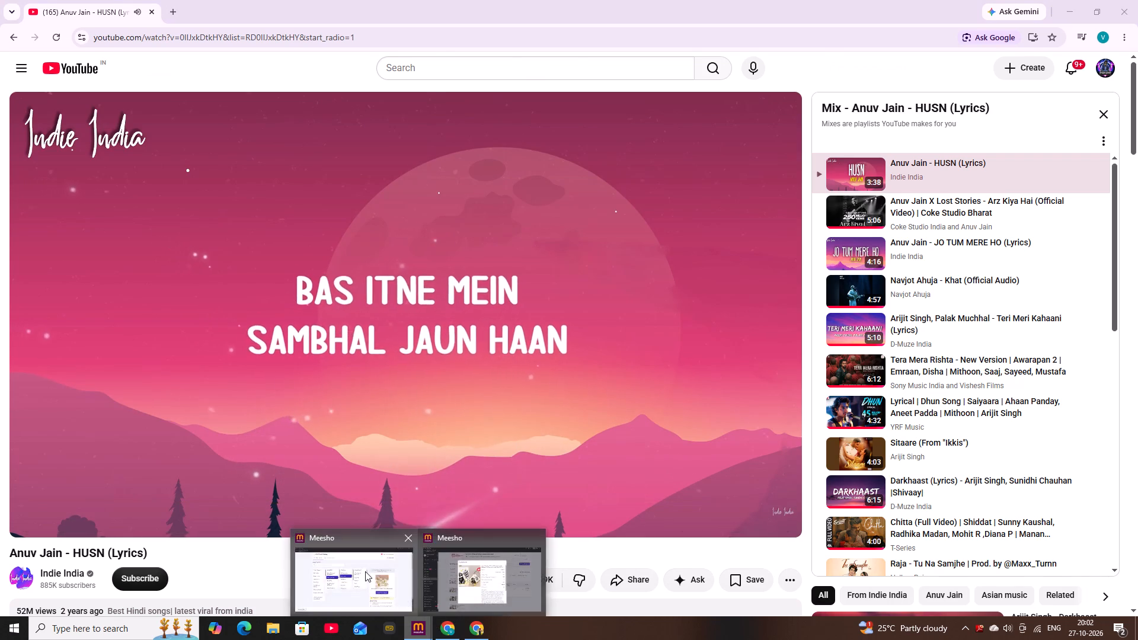
left_click(365, 571)
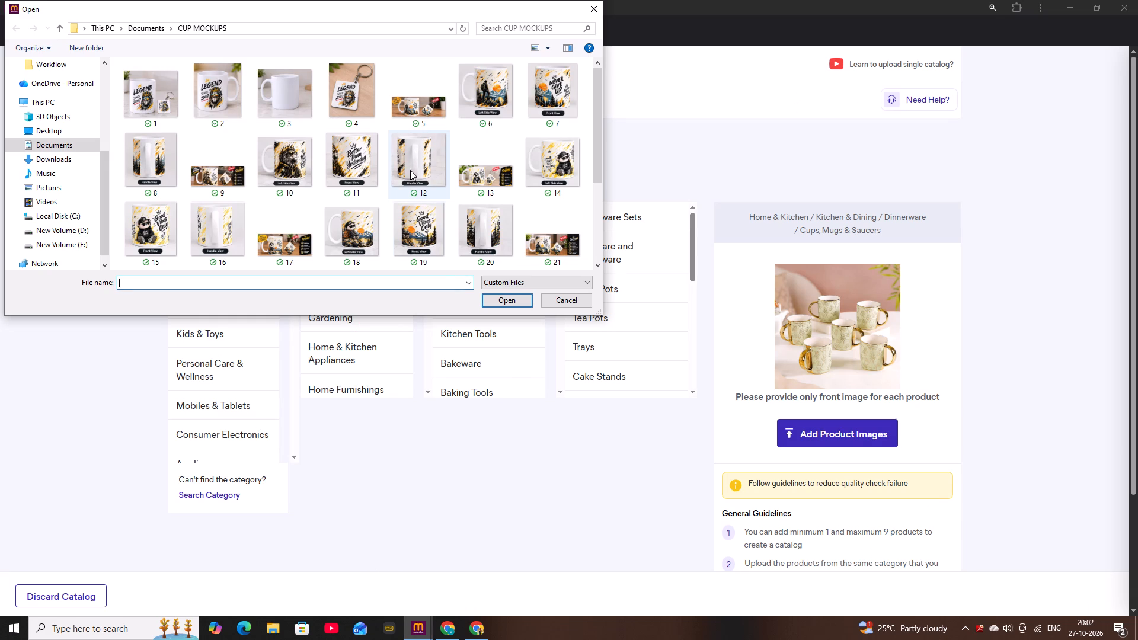
left_click(294, 239)
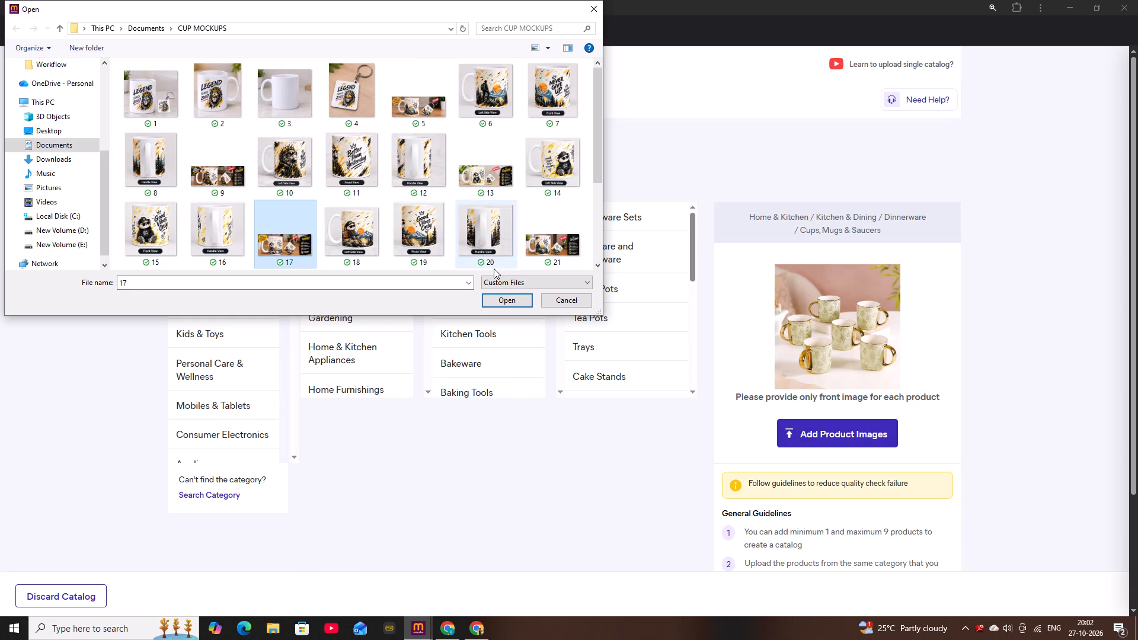
left_click(500, 295)
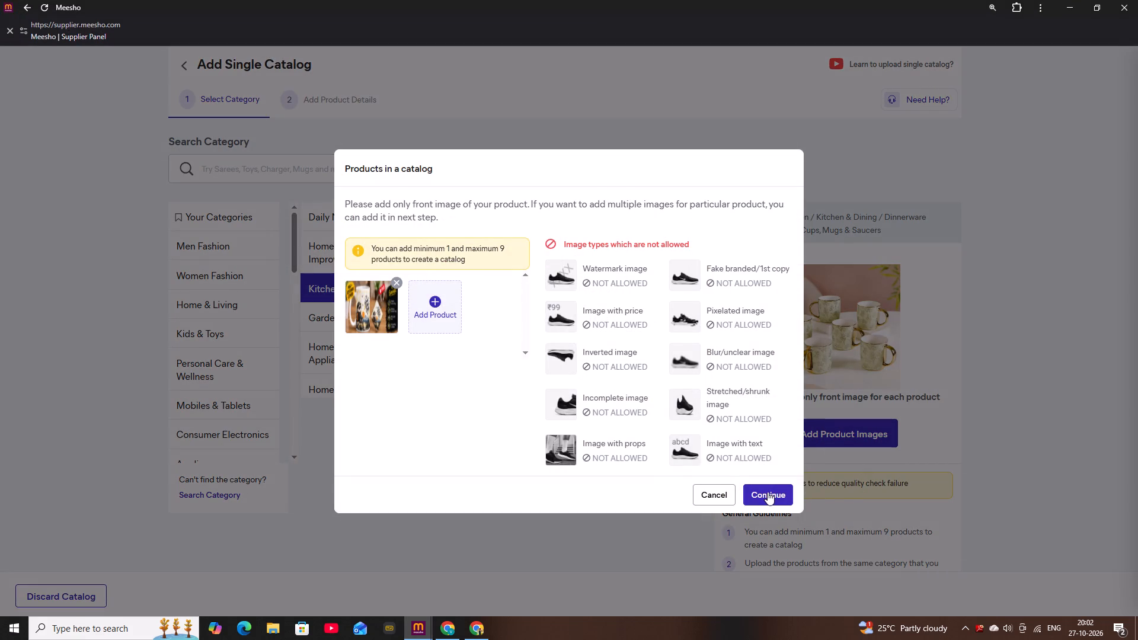
left_click(768, 492)
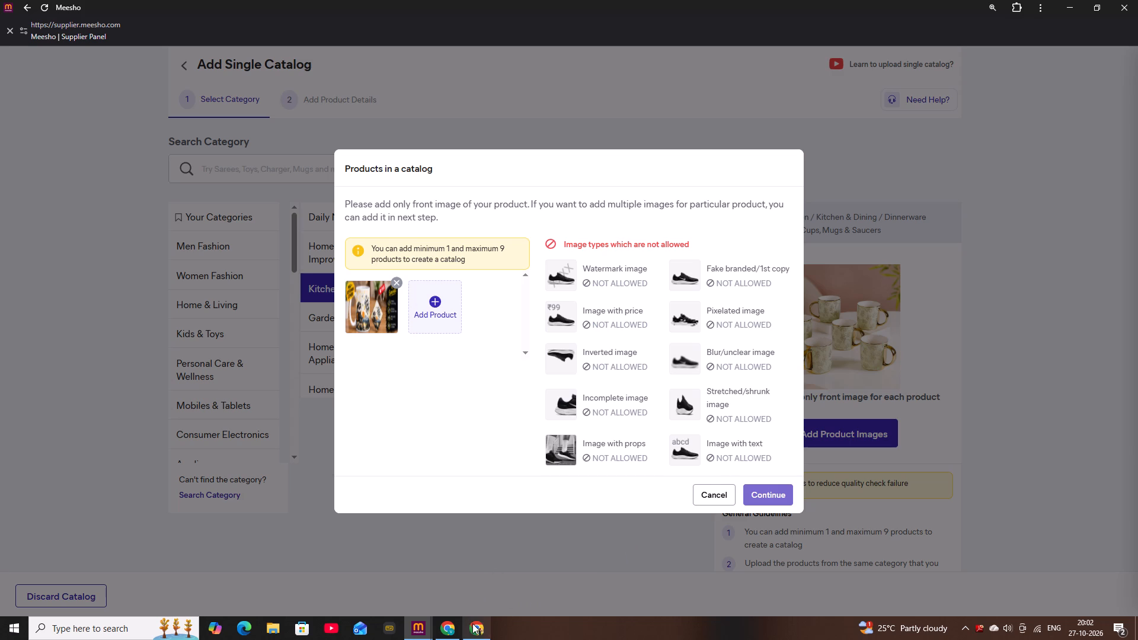
left_click(622, 174)
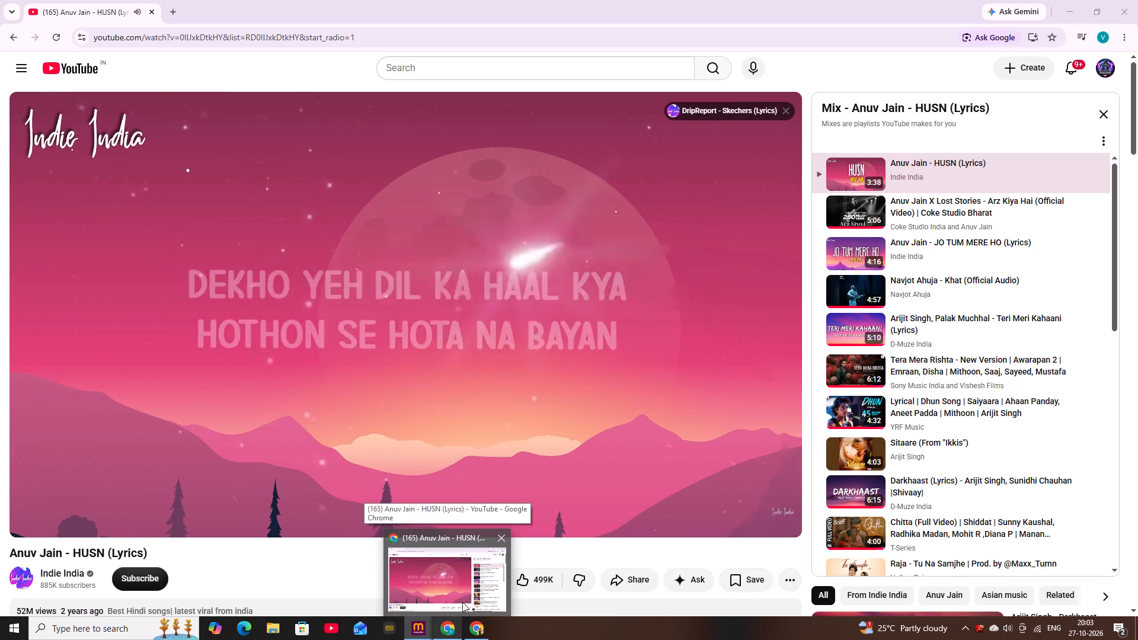
Switch to the YouTube window, browse the recommended songs, and search for thm 5.
left_click(476, 587)
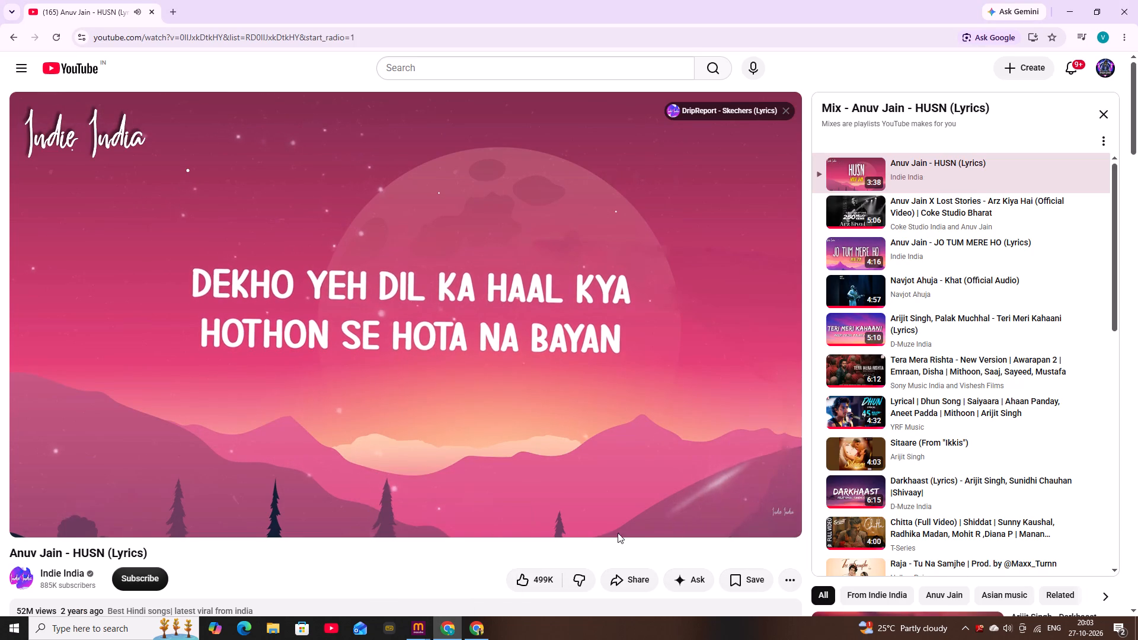
scroll(886, 475, "down", 6)
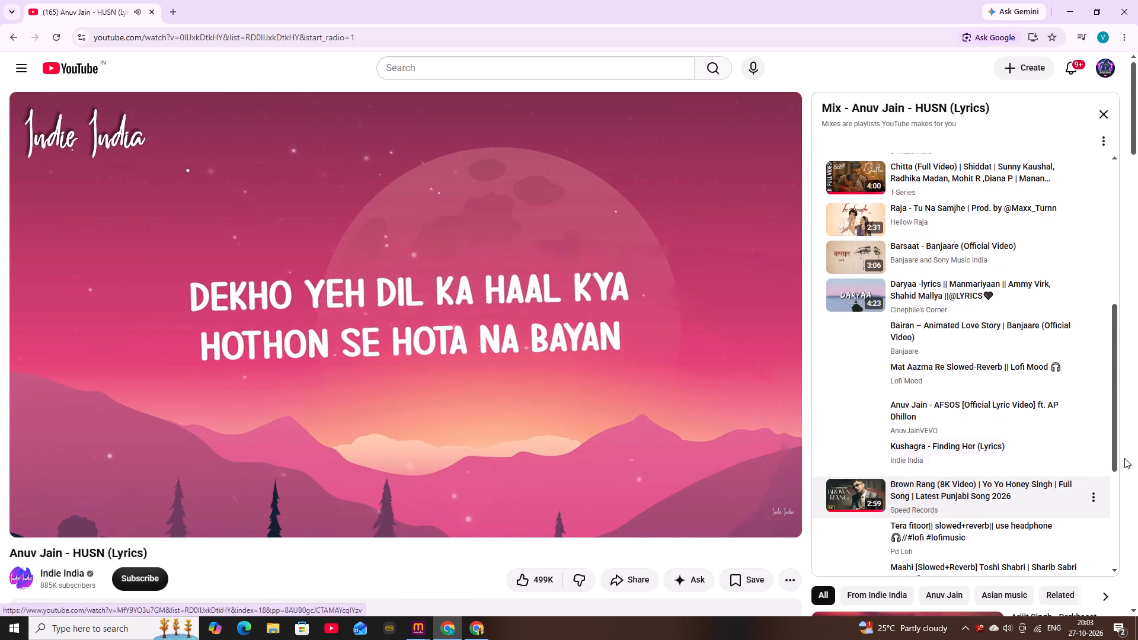
left_click_drag(1137, 409, 1137, 494)
scroll(1021, 421, "down", 1)
scroll(1015, 419, "up", 2)
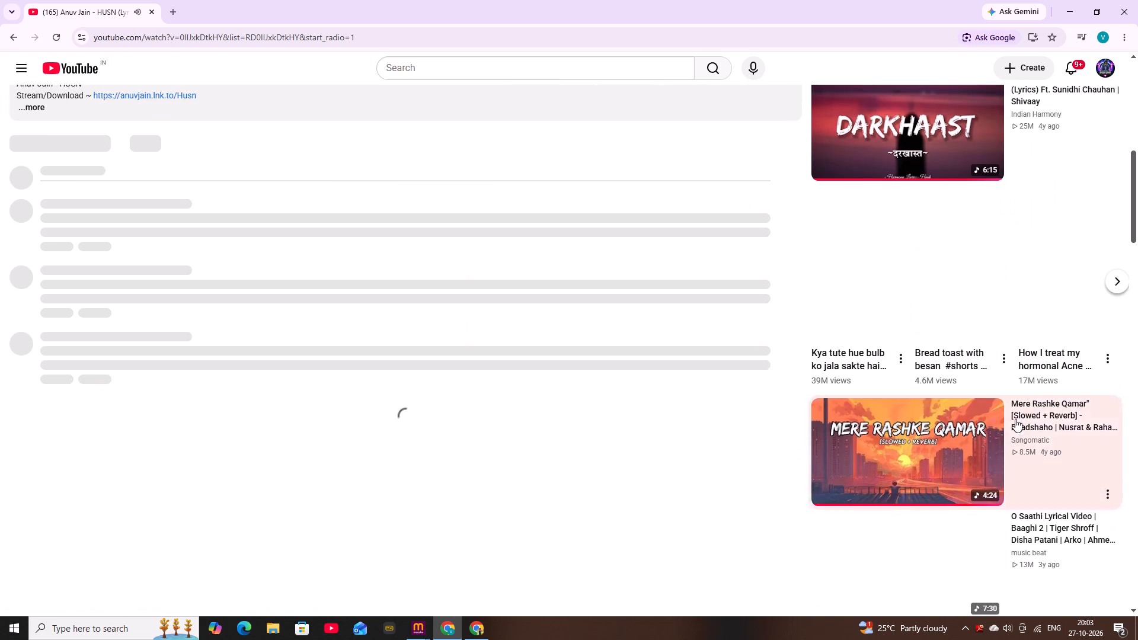
scroll(1015, 419, "up", 4)
left_click(513, 68)
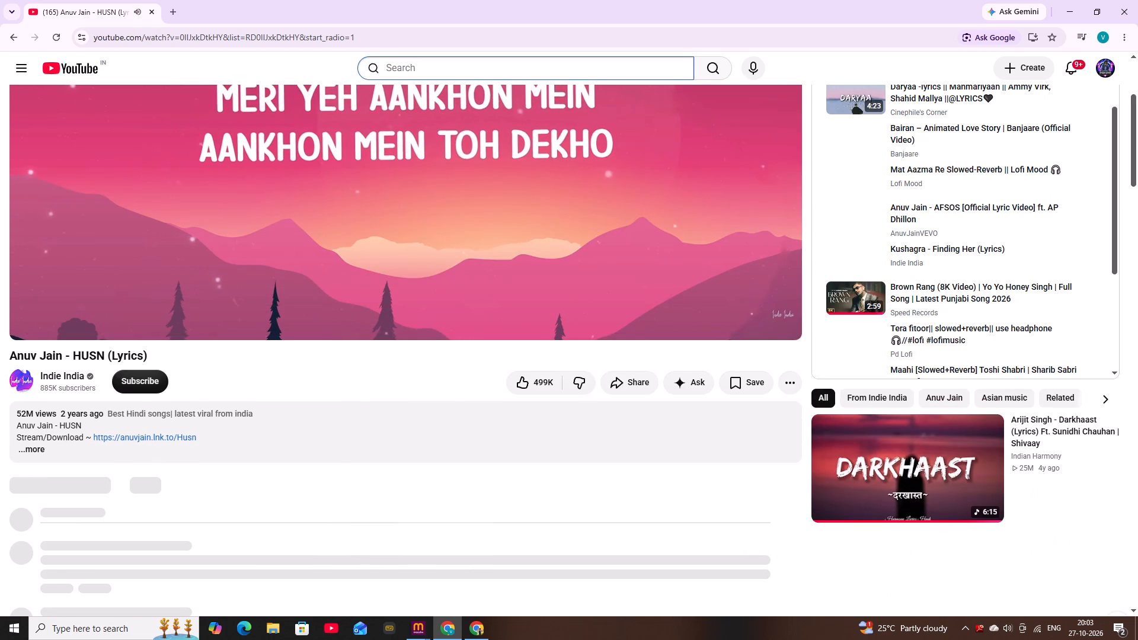
type("thm 5")
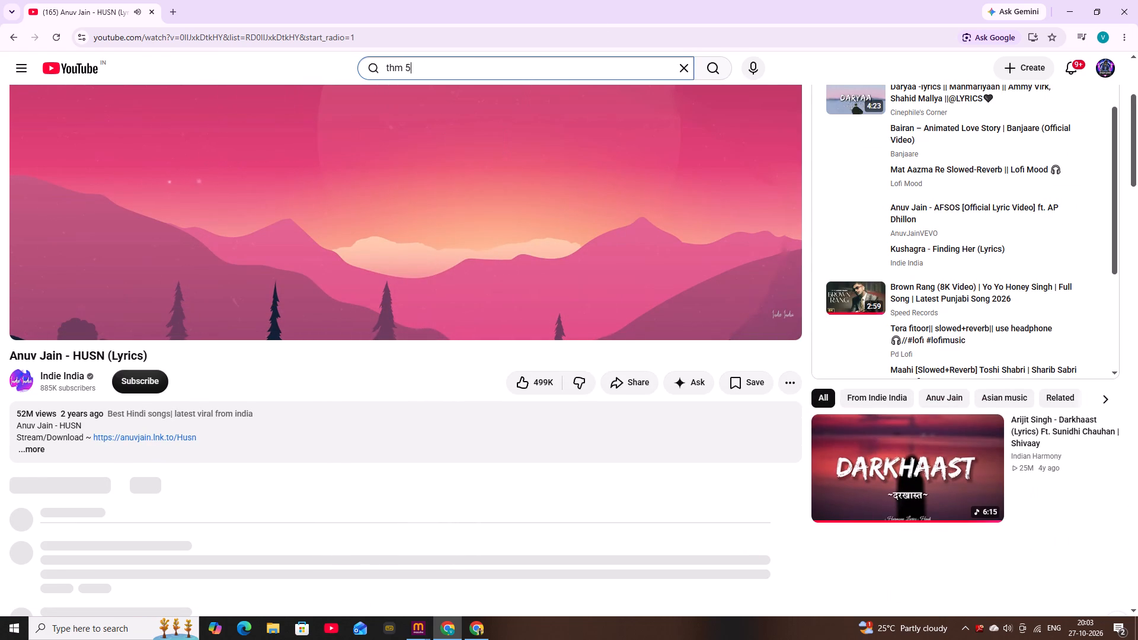
left_click(717, 68)
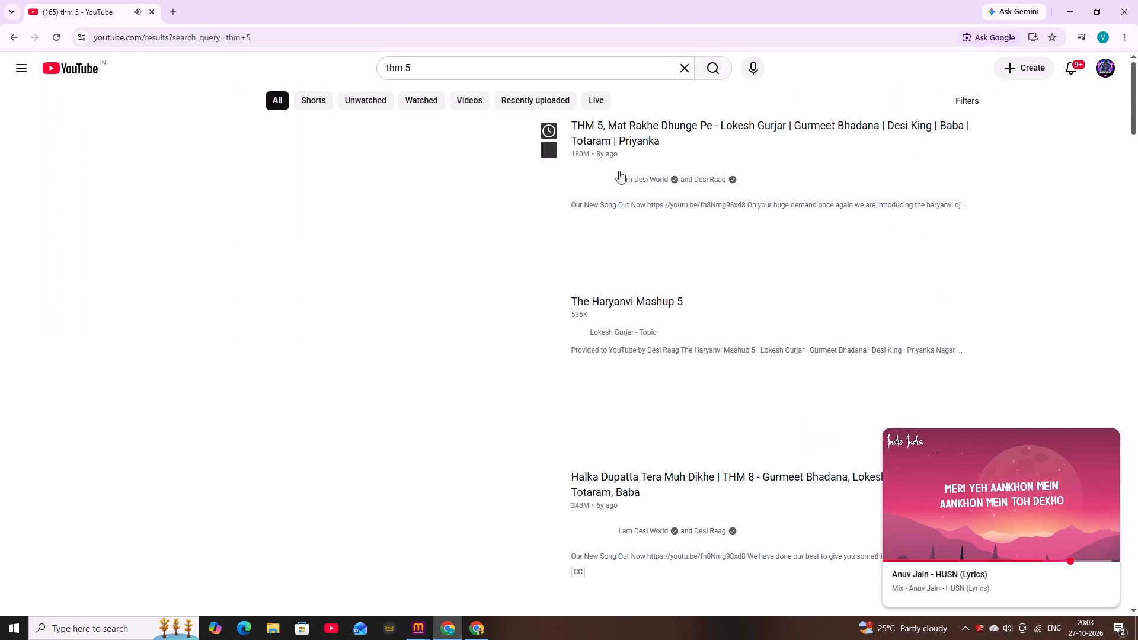
Play the THM 5, Mat Rakhe Dhunge Pe video and skip ahead 15 seconds.
left_click(465, 180)
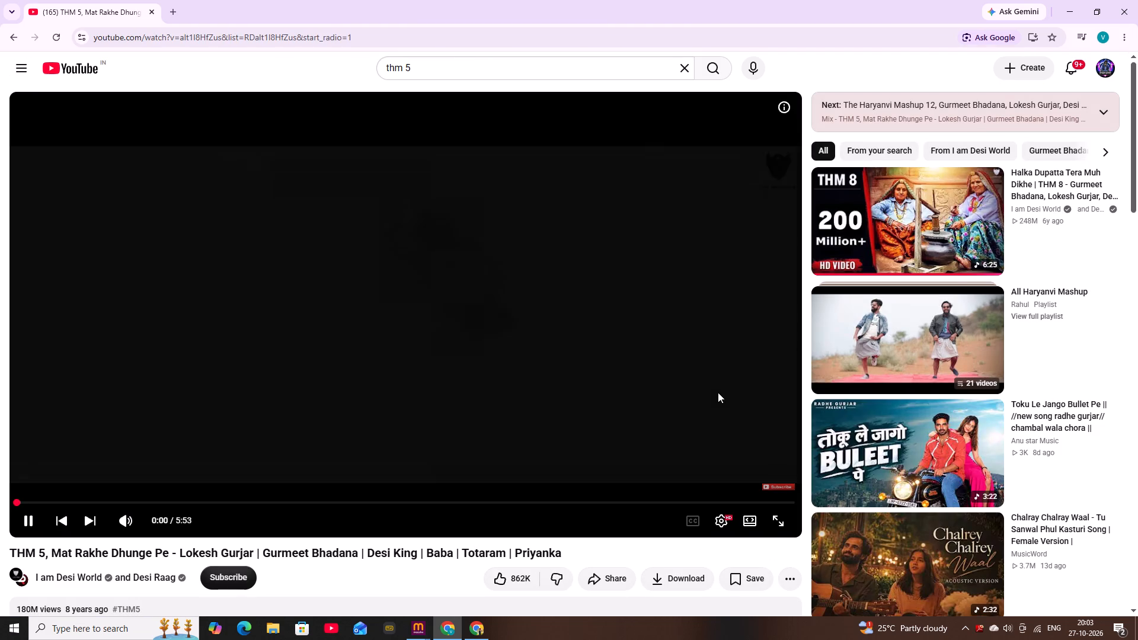
key("Right")
key("Right")
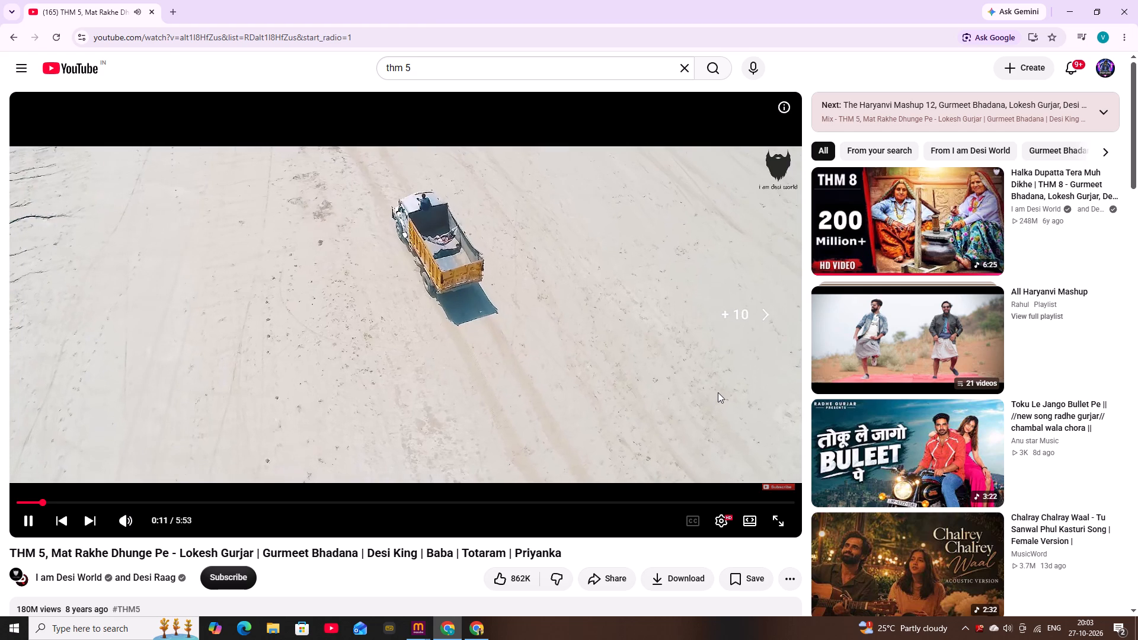
key("Right")
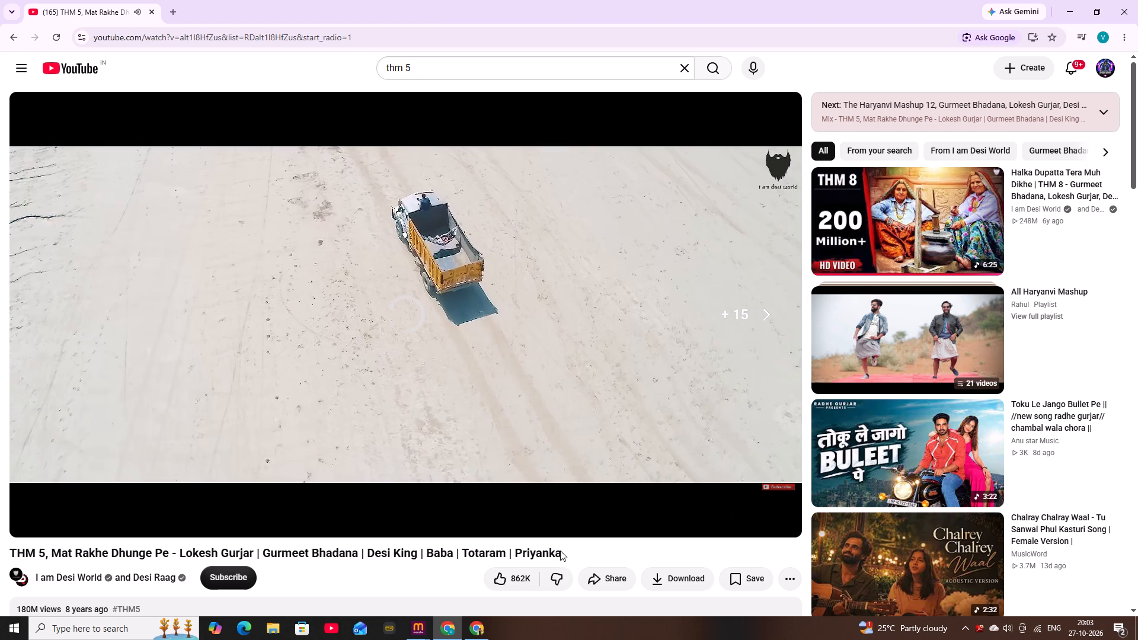
Return to the Meesho Add Single Catalog window and set GST to 5 and the HSN code to 69120090.
left_click(427, 637)
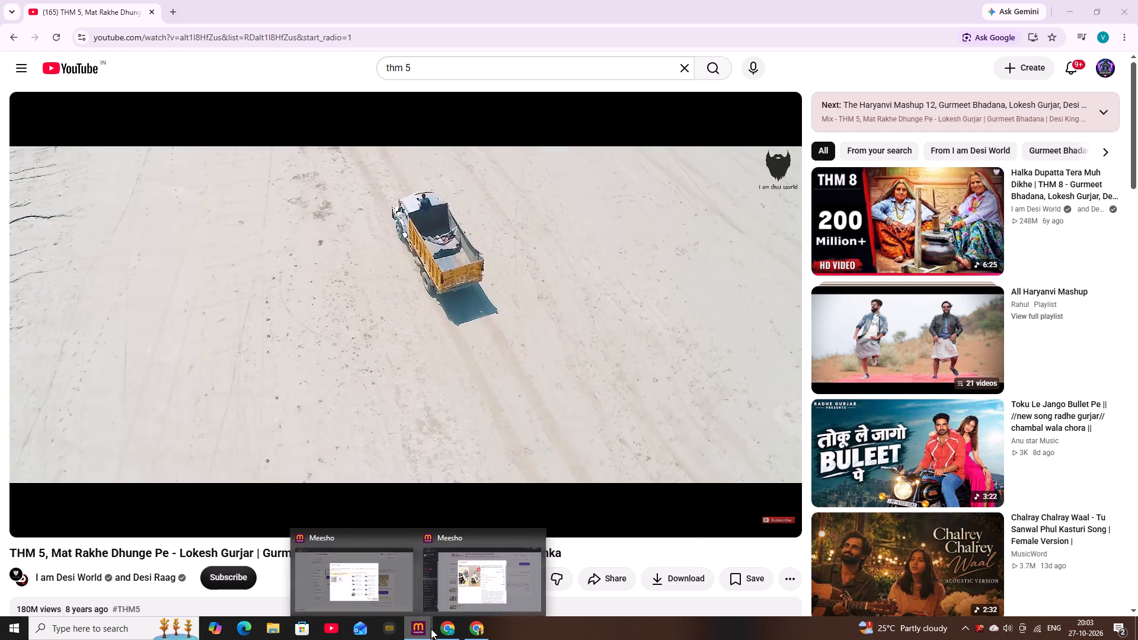
left_click(341, 583)
left_click(379, 341)
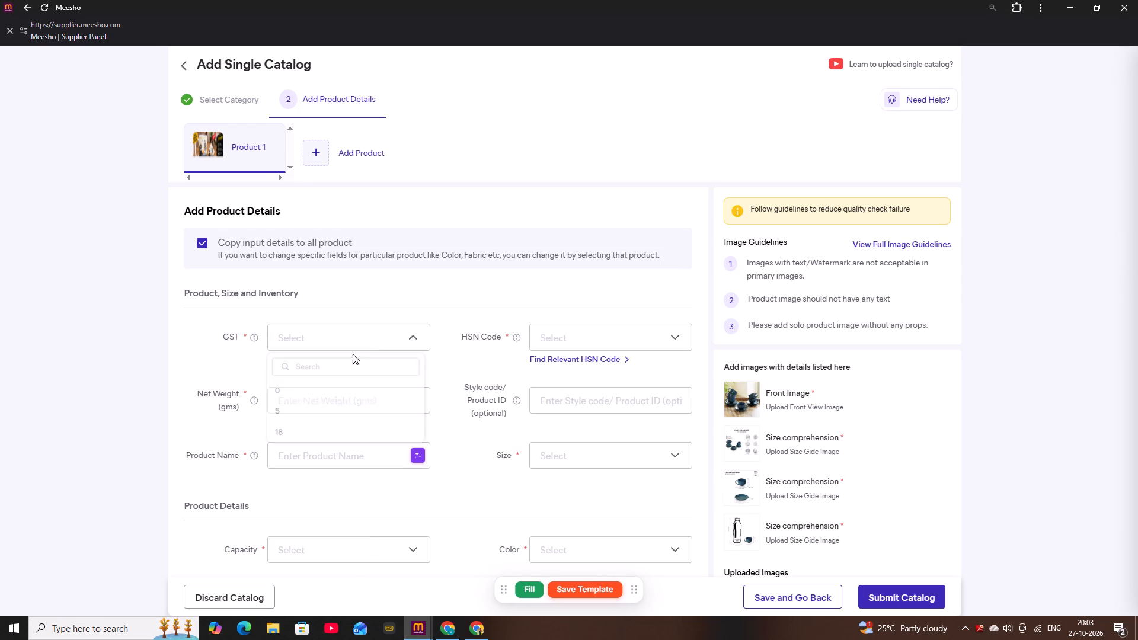
left_click(286, 411)
left_click(589, 331)
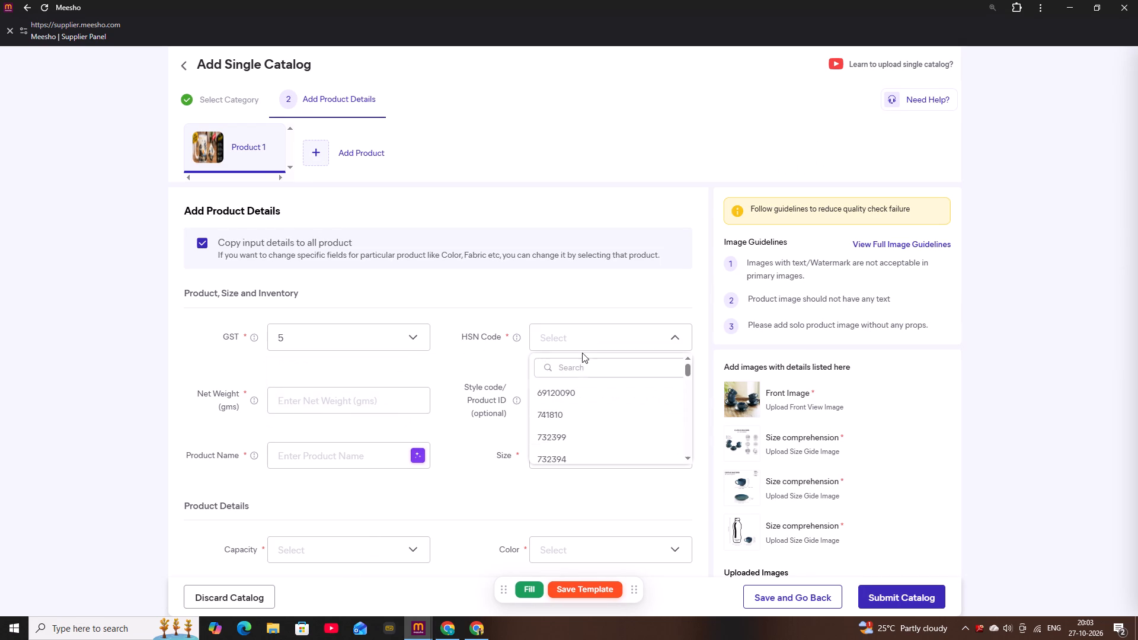
left_click(561, 394)
Set the mug's net weight to 350 grams and apply Free Size as its size.
scroll(833, 403, "down", 2)
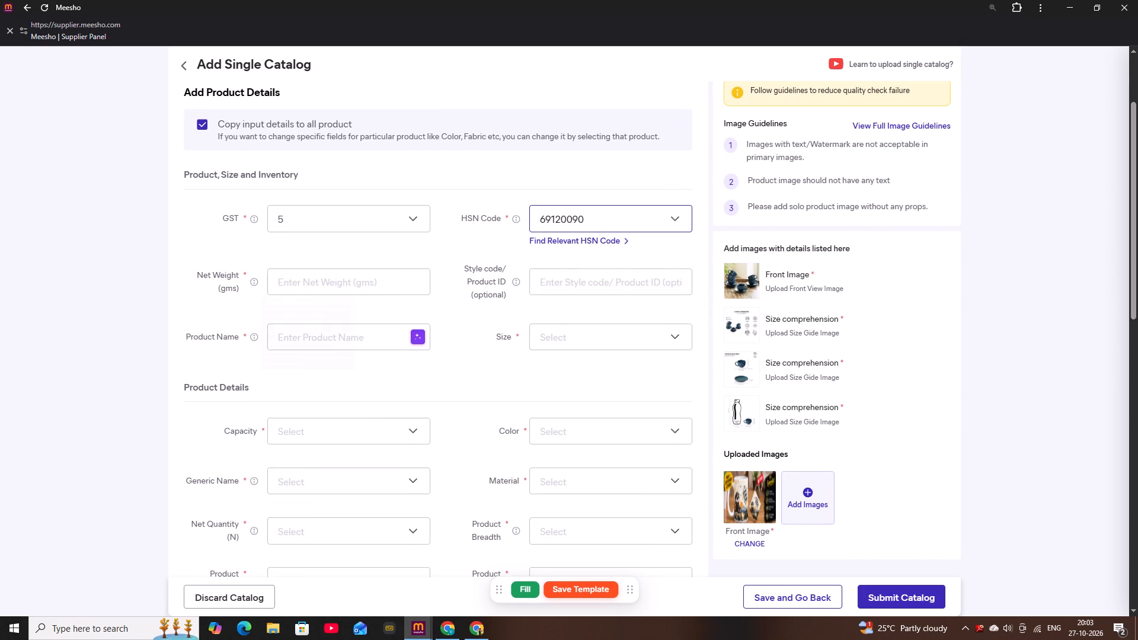
left_click(328, 276)
type("350")
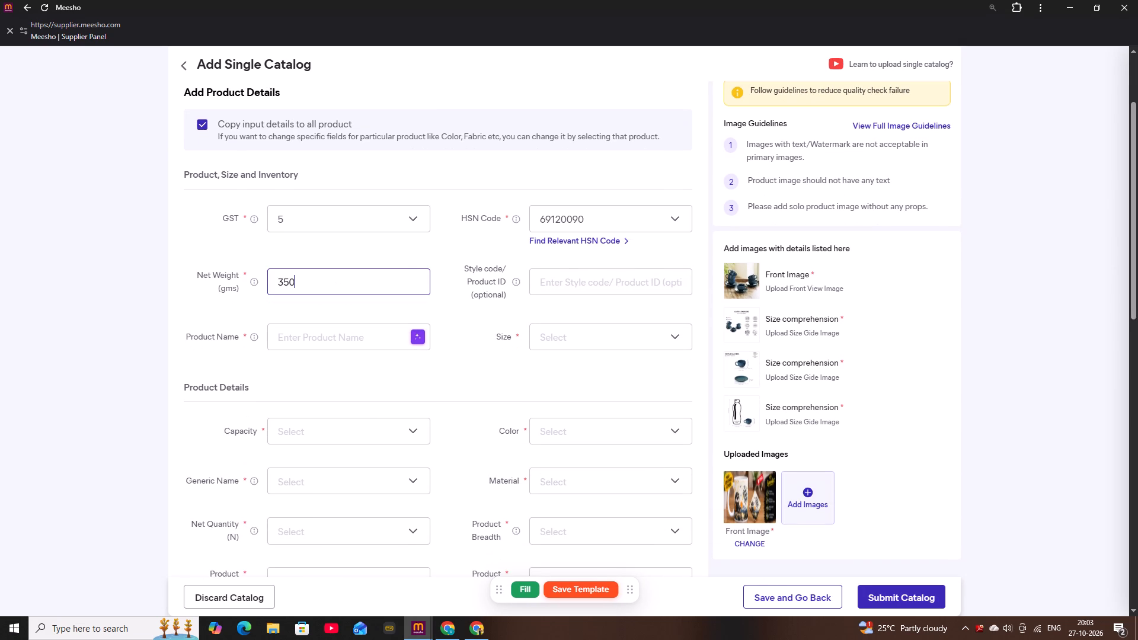
left_click(617, 316)
left_click(616, 320)
left_click(618, 346)
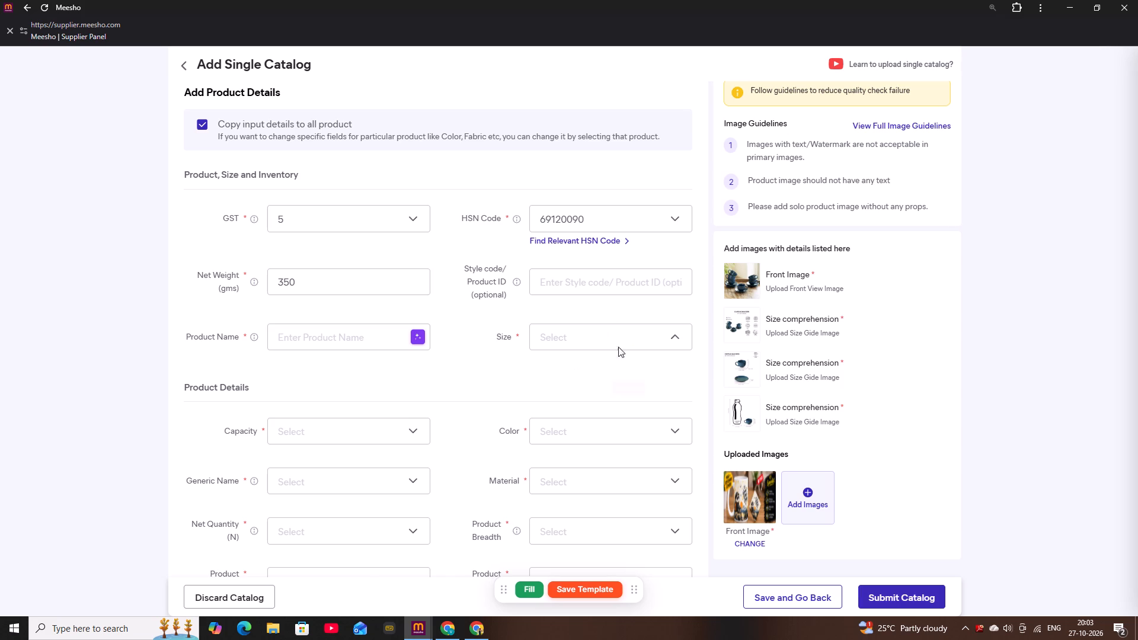
left_click(544, 376)
left_click(682, 409)
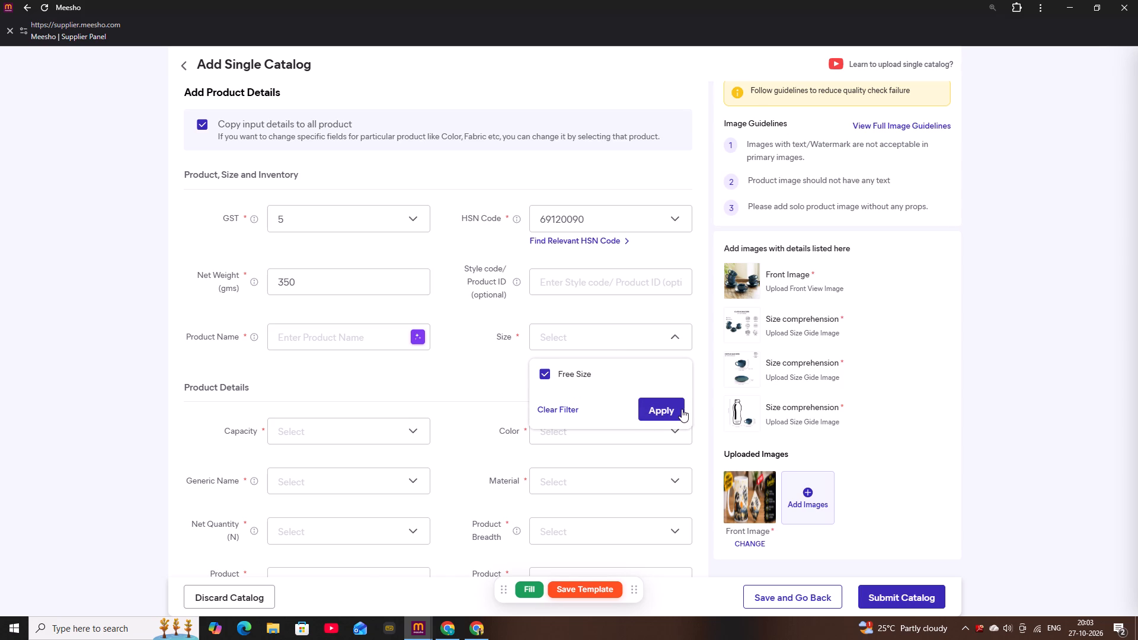
Set the Meesho price for Free Size to 110.
scroll(561, 379, "down", 1)
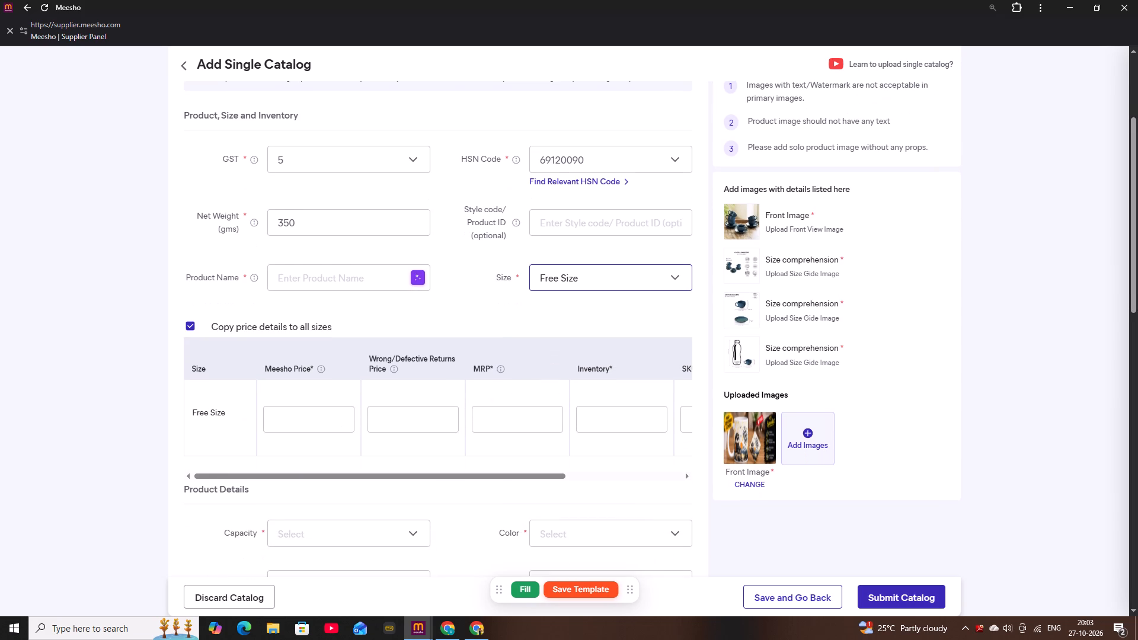
left_click(334, 420)
type("110")
Add images 18, 19 and 20 from the CUP MOCKUPS folder to the product's uploaded images.
left_click(801, 441)
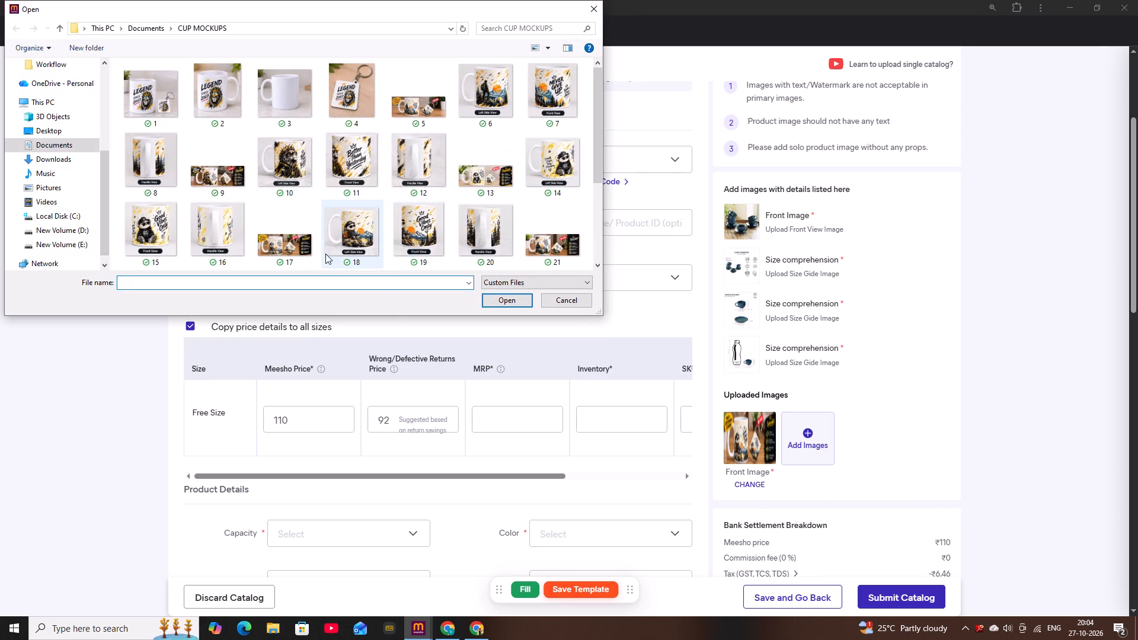
left_click_drag(318, 244, 421, 238)
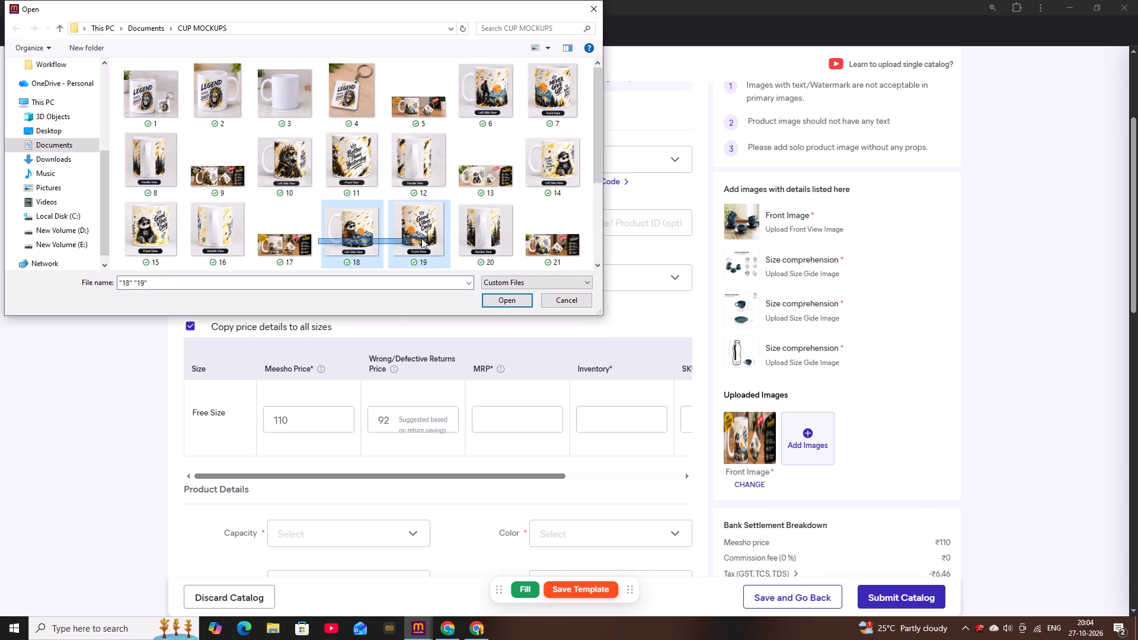
left_click_drag(421, 238, 488, 242)
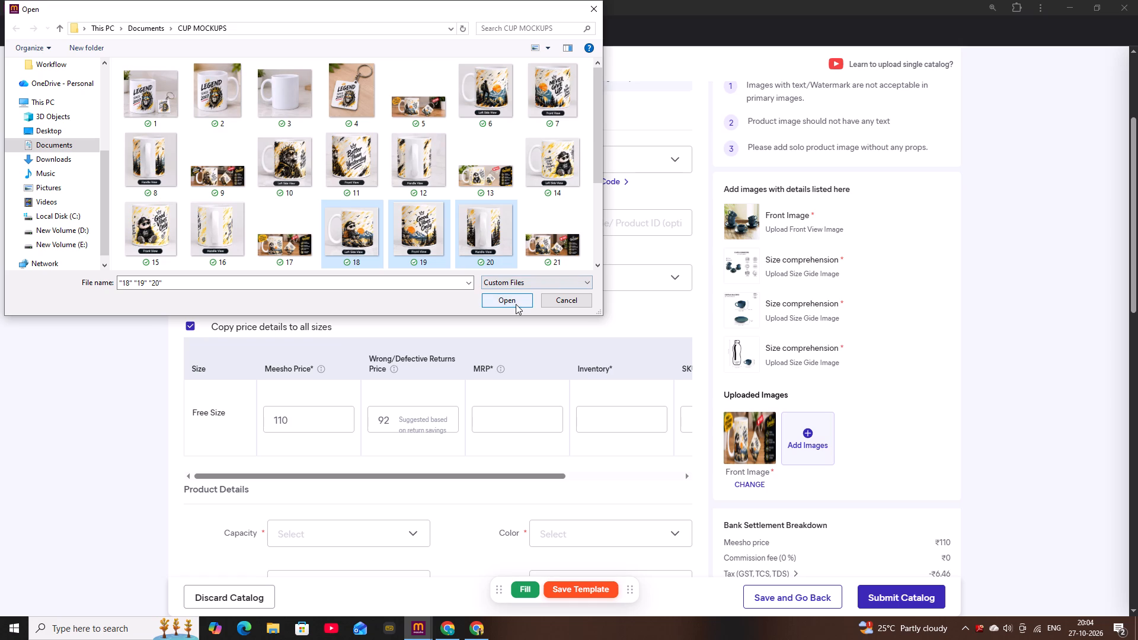
left_click(515, 300)
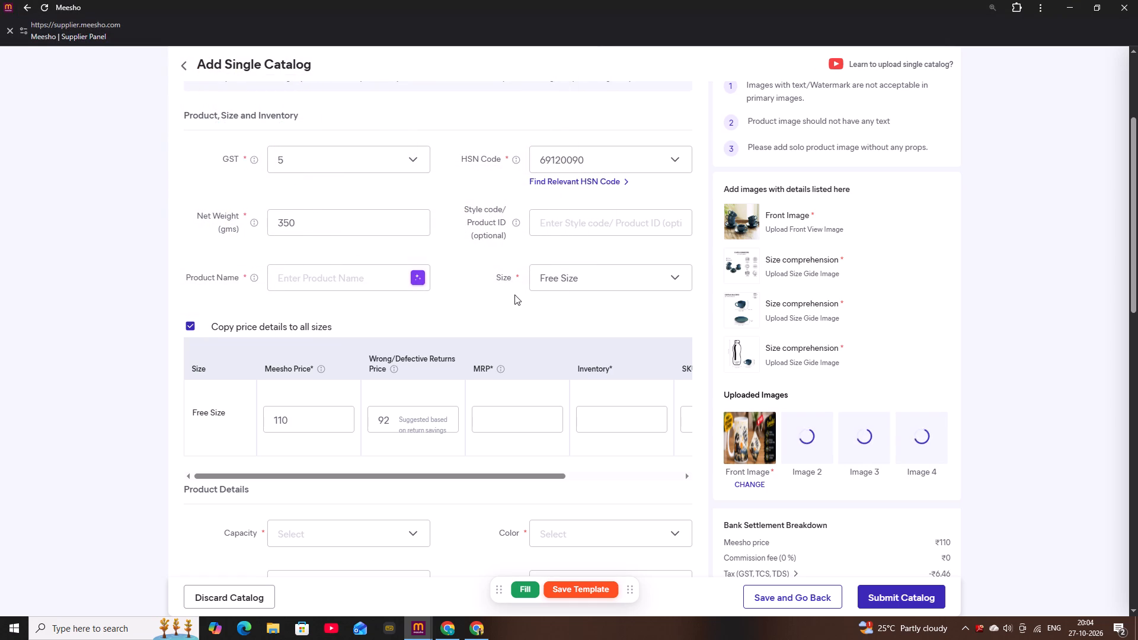
Set the Free Size wrong/defective returns price to 95, MRP to 499 and inventory to 50.
scroll(514, 297, "down", 2)
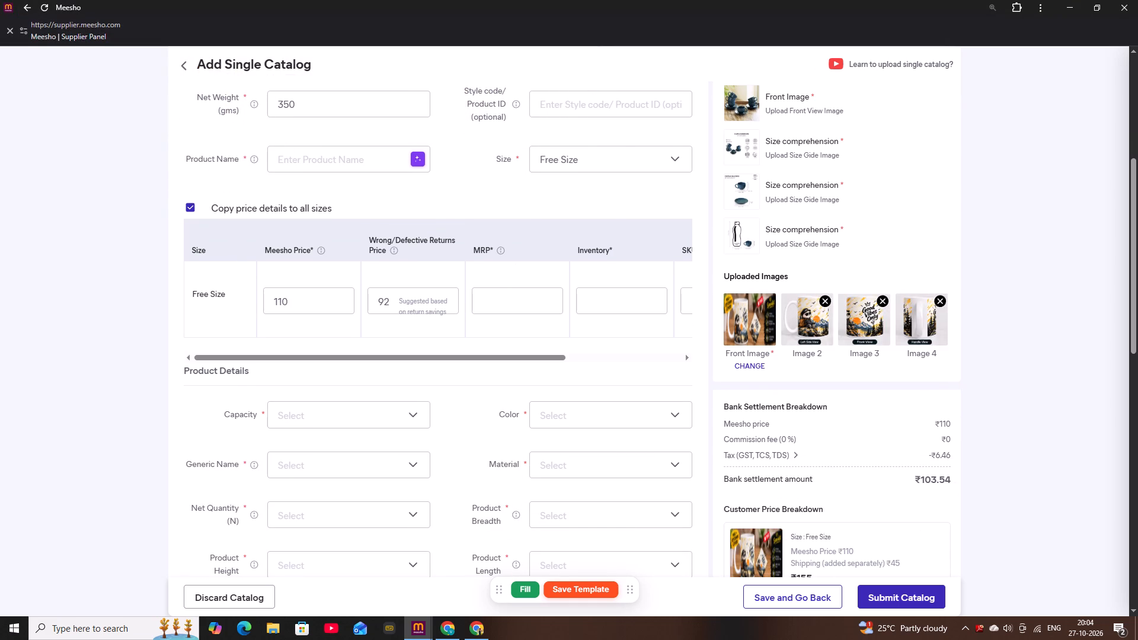
left_click(389, 296)
key("BackSpace")
key("5")
left_click(511, 312)
type("499")
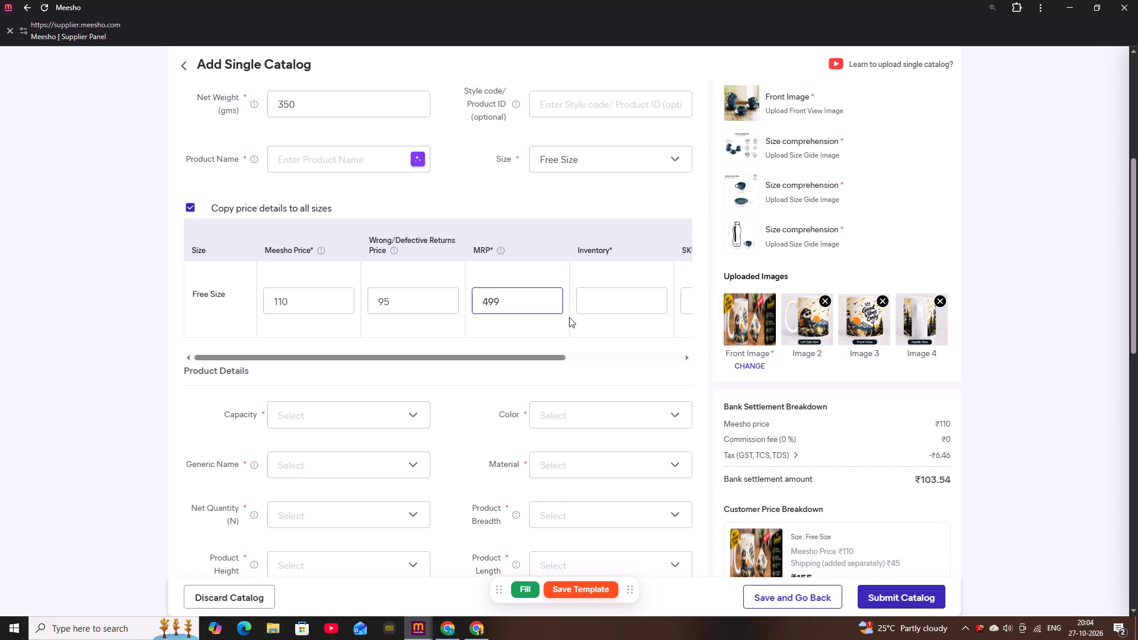
left_click(590, 296)
type("50")
Set the mug's capacity to 350 and its color to White in the product details.
left_click_drag(1137, 316, 1099, 385)
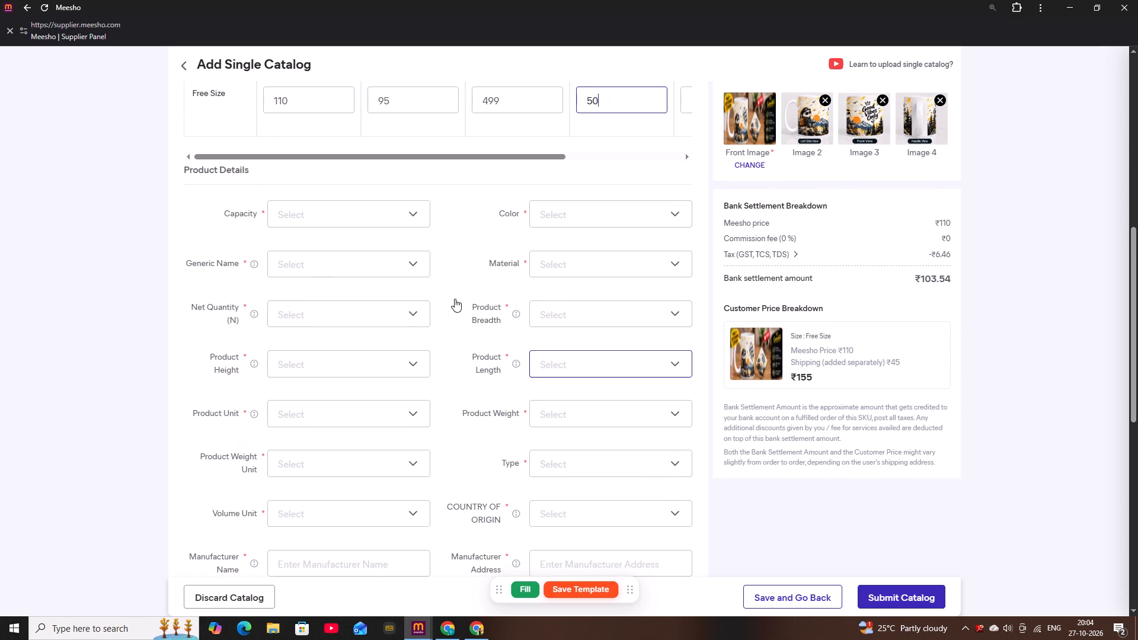
left_click(341, 219)
left_click(315, 247)
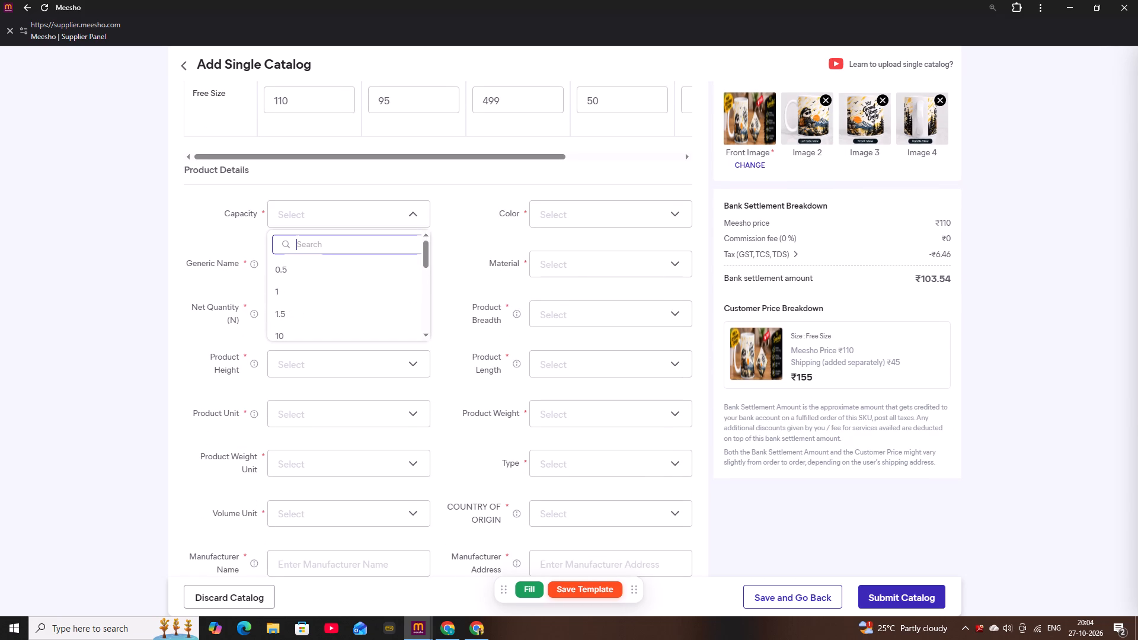
type("35")
left_click(289, 292)
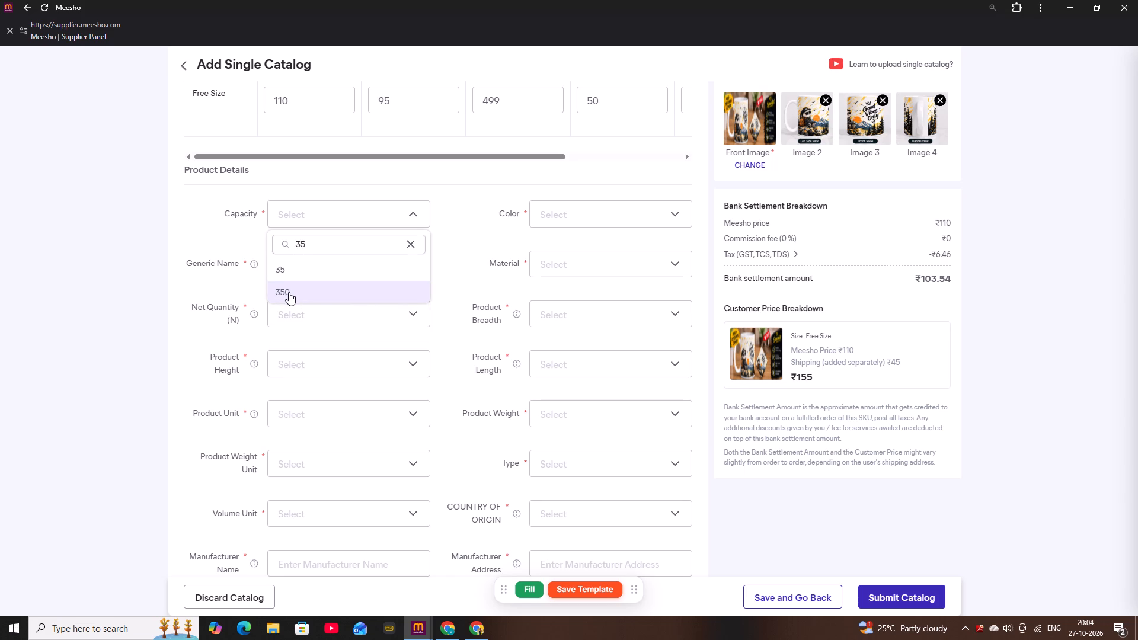
left_click(579, 208)
left_click(579, 238)
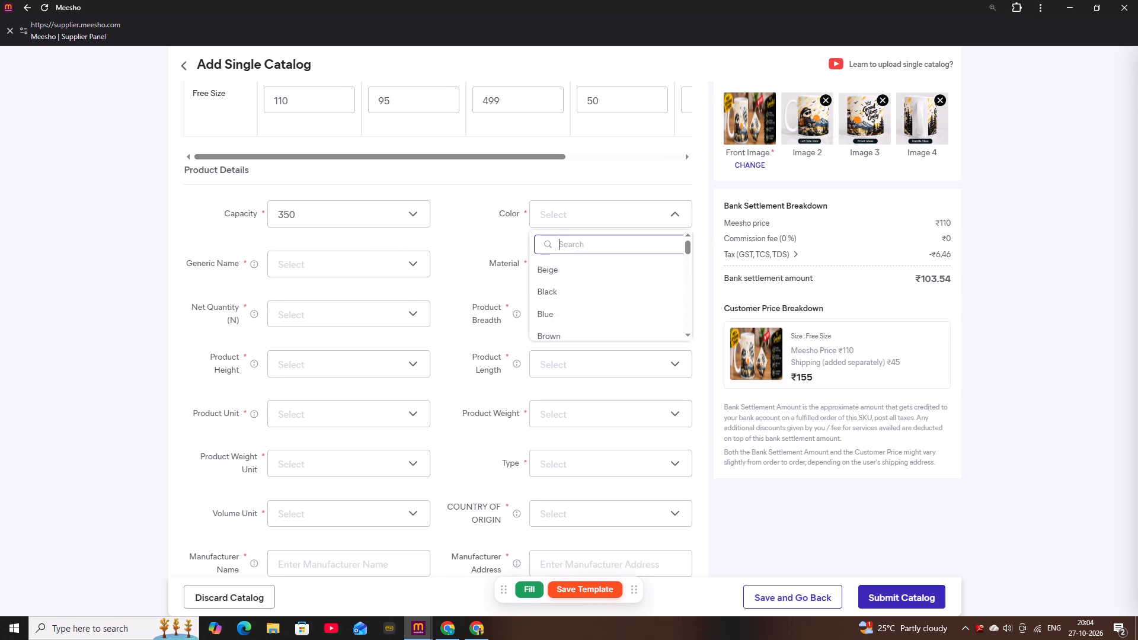
type("whi")
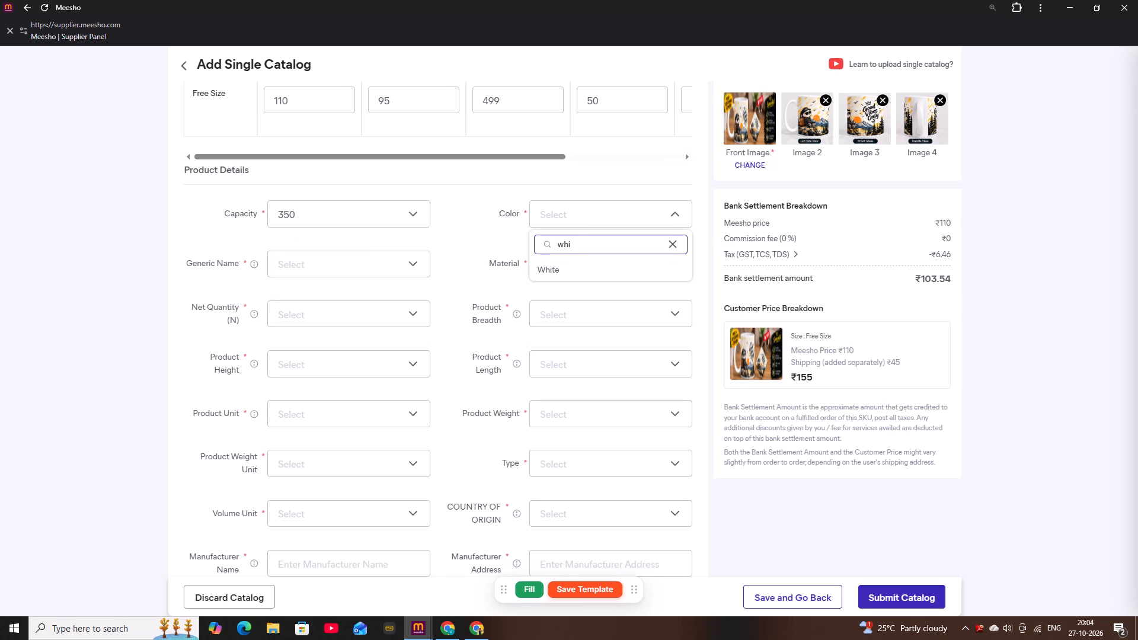
left_click(581, 268)
Set the generic name to Cups, Mugs & Saucers, the material to Ceramic and the net quantity to Pack Of 1.
left_click(388, 267)
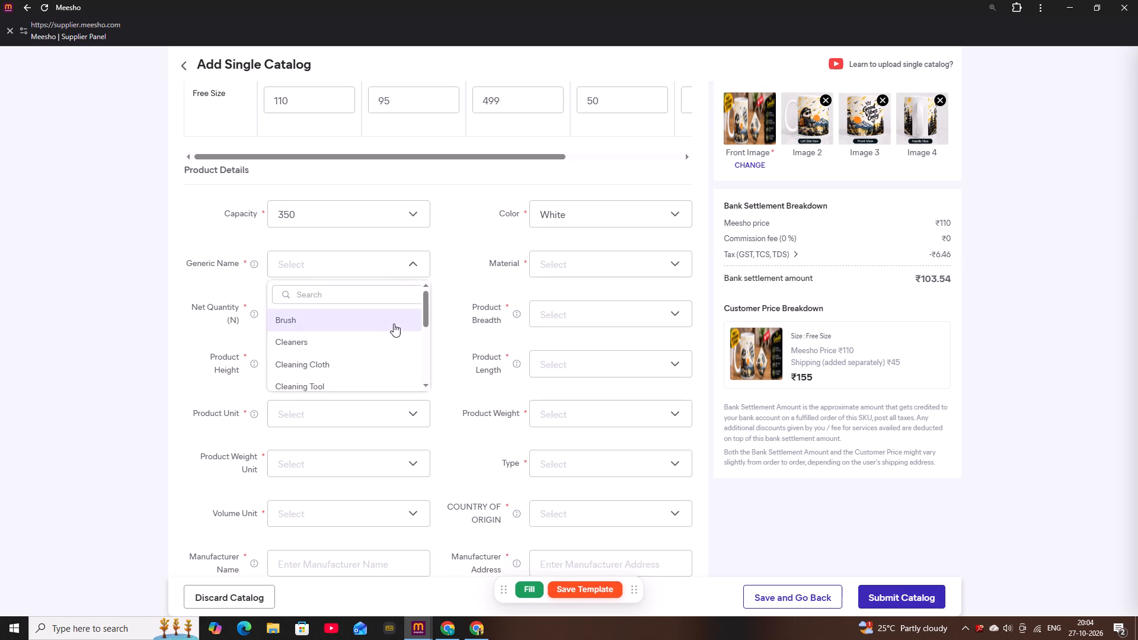
scroll(385, 327, "down", 1)
left_click(351, 353)
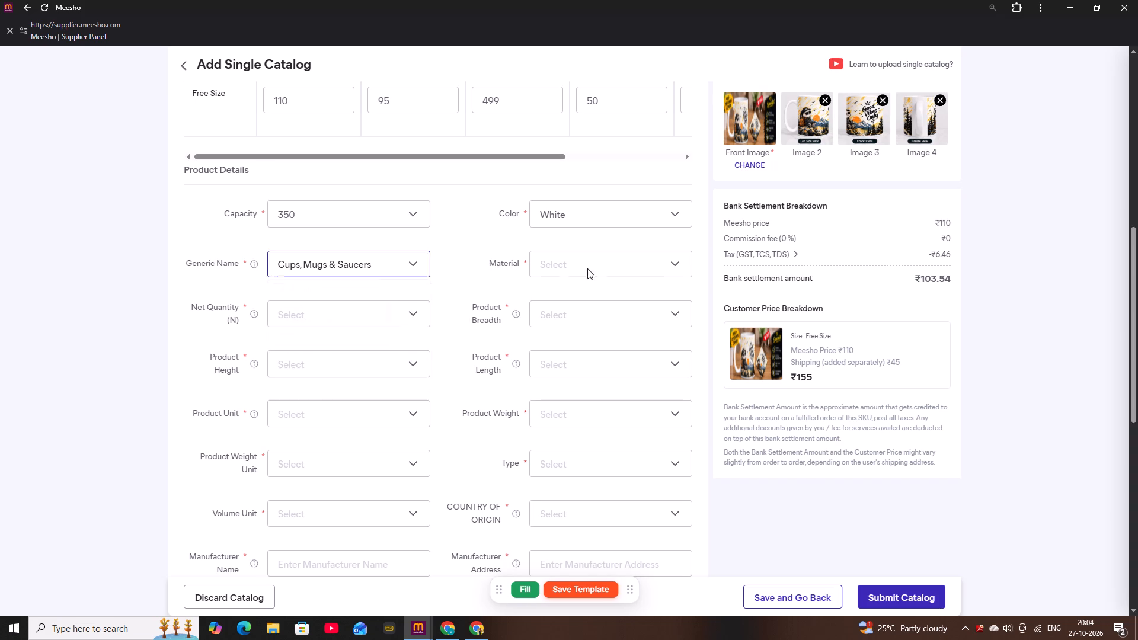
left_click(587, 268)
scroll(575, 336, "down", 1)
left_click(570, 343)
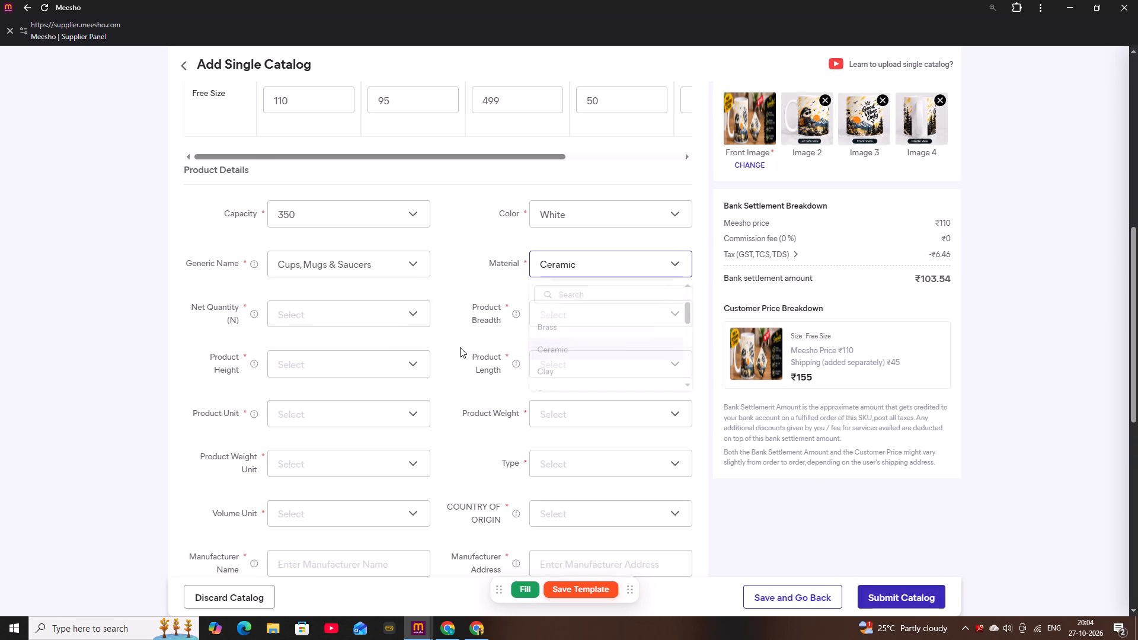
left_click(373, 321)
left_click(309, 400)
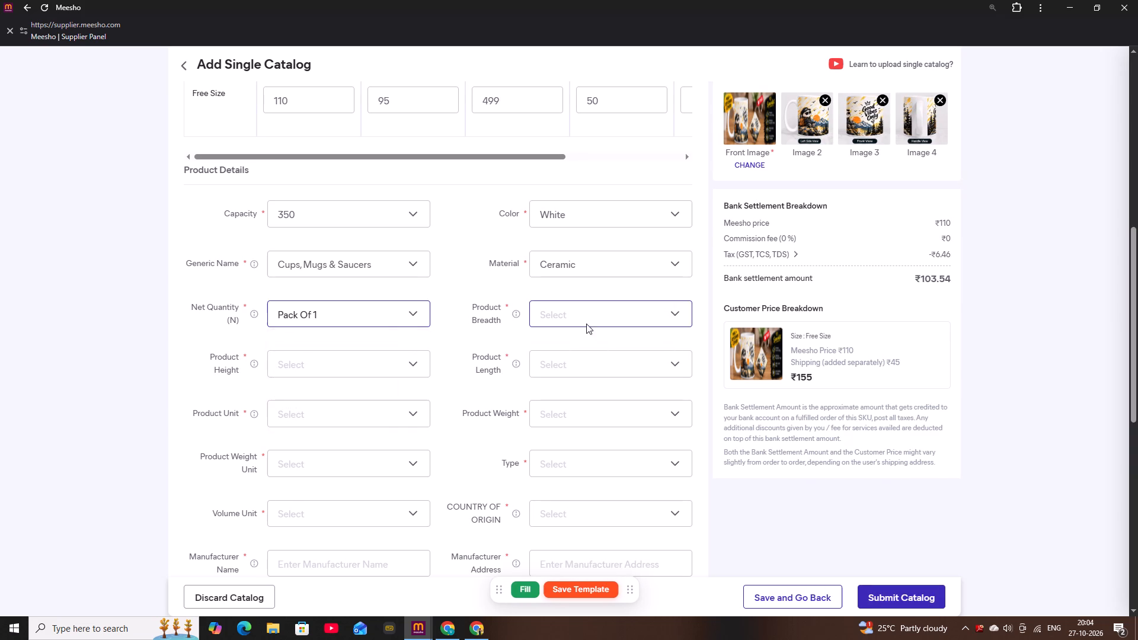
Set the product breadth to 3.5.
left_click(586, 324)
scroll(574, 391, "down", 1)
left_click(591, 344)
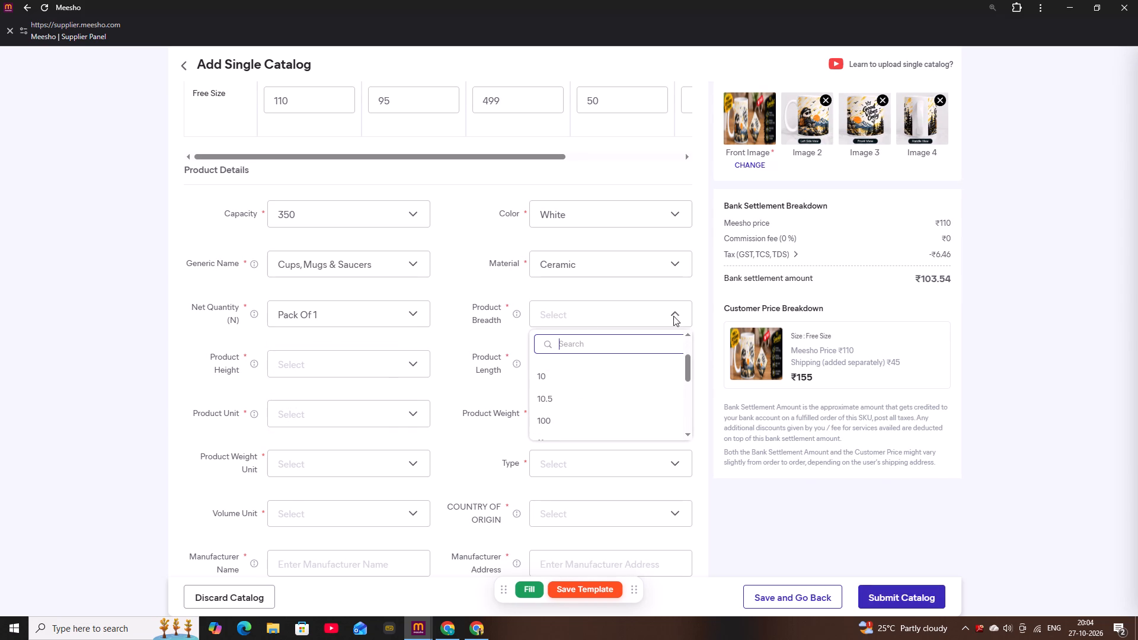
type("3.5")
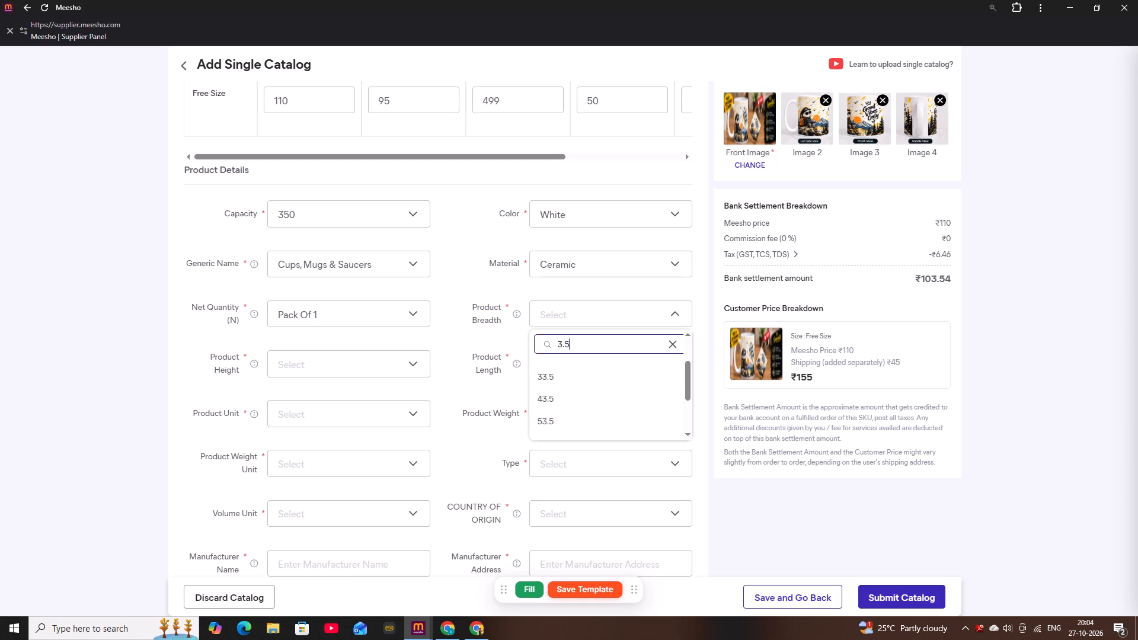
scroll(610, 393, "down", 1)
scroll(610, 393, "up", 1)
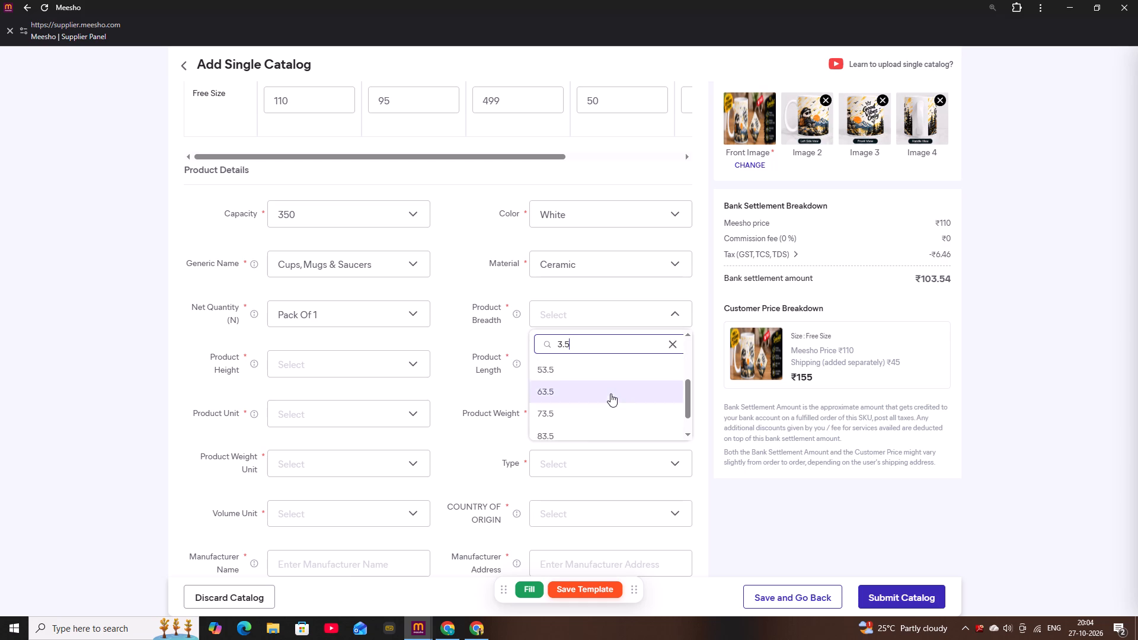
scroll(610, 393, "up", 4)
left_click(578, 409)
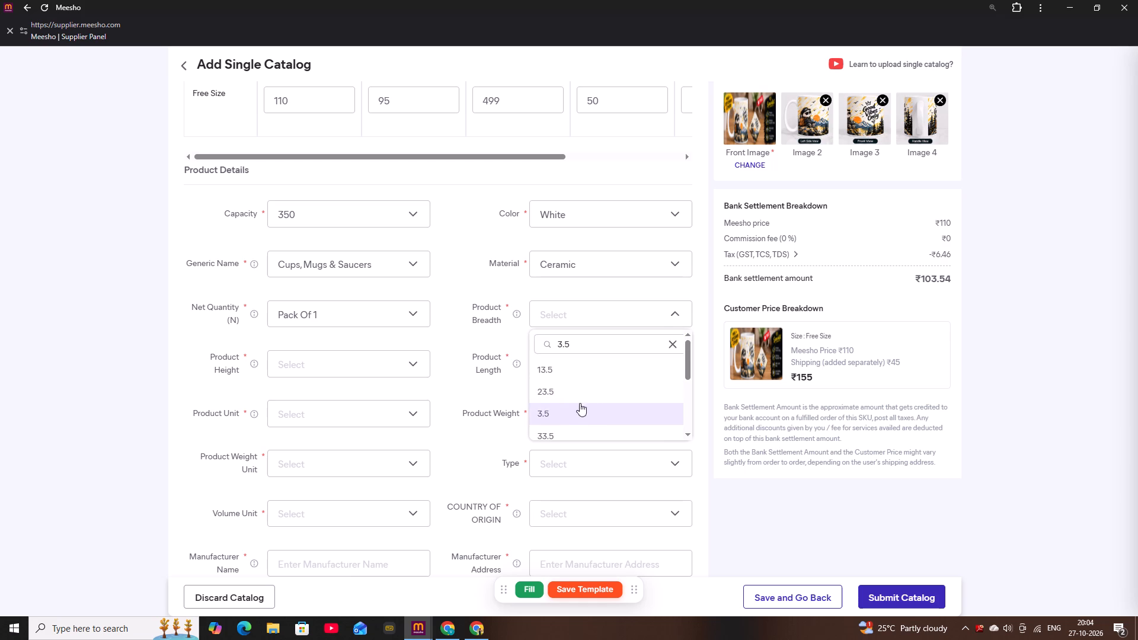
Set the product height to 4 and the product length to 10, with Inch as the product unit.
left_click(363, 360)
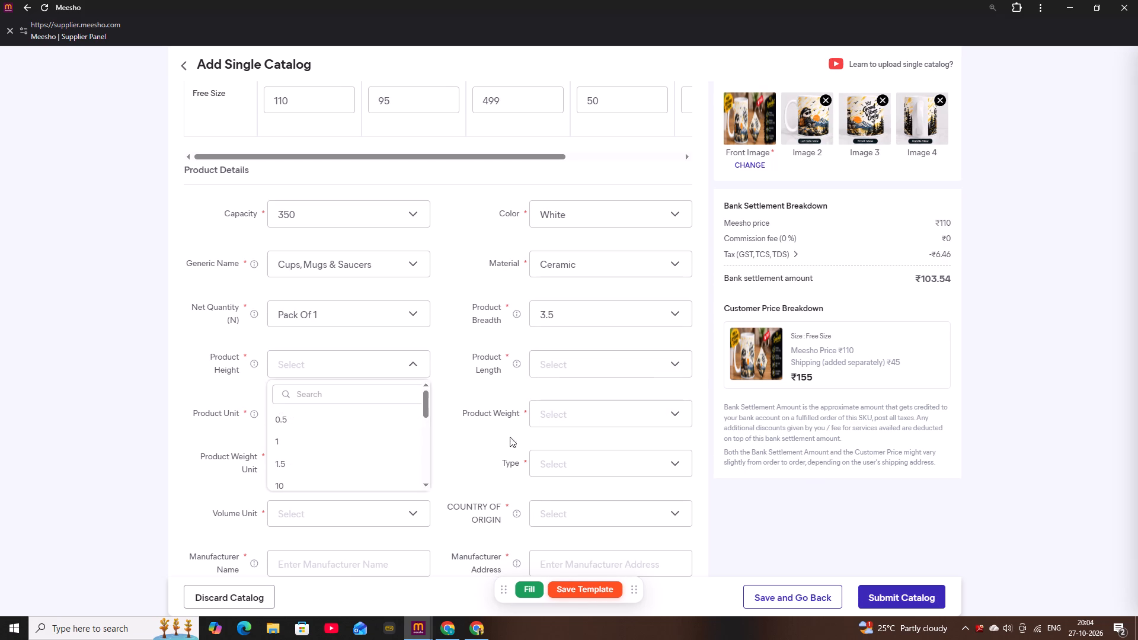
left_click(318, 400)
key("4")
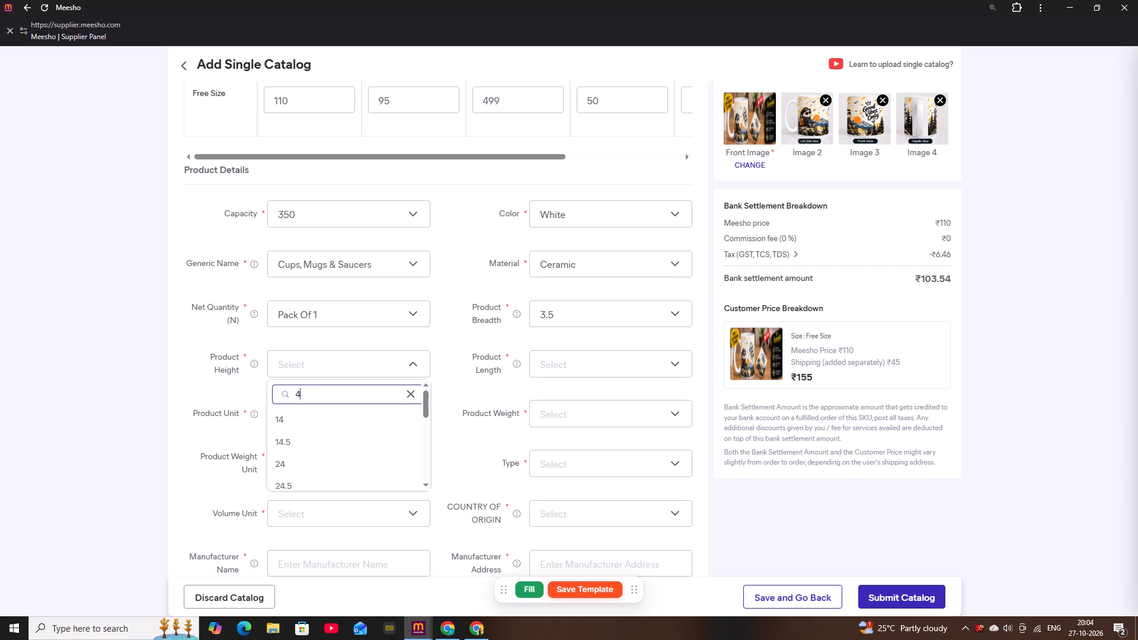
scroll(305, 452, "down", 2)
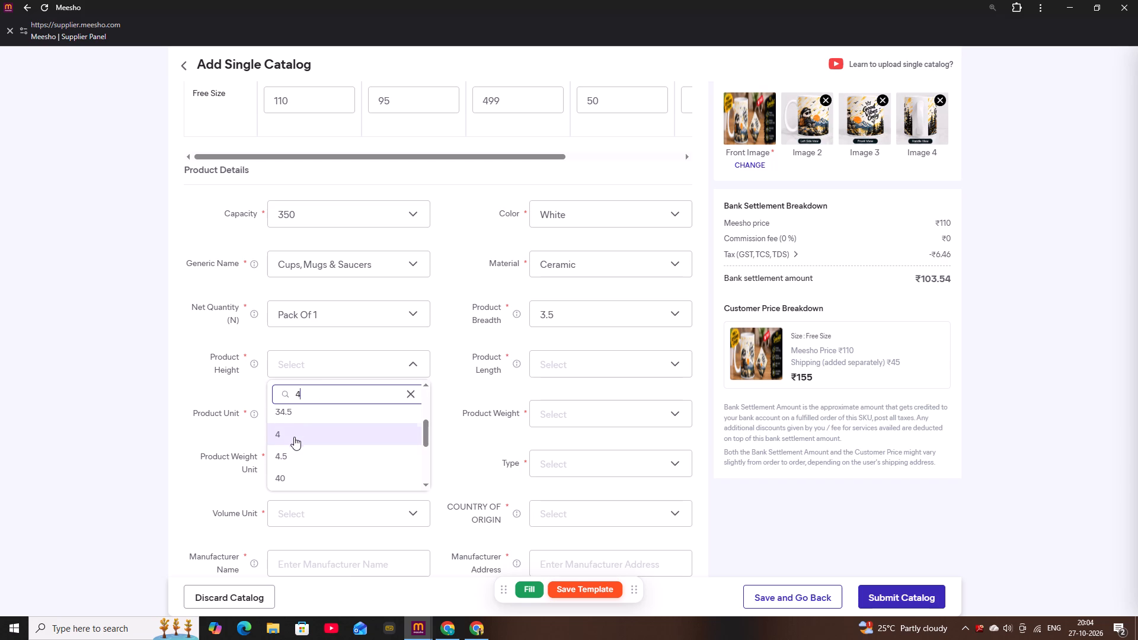
left_click(294, 435)
left_click(576, 376)
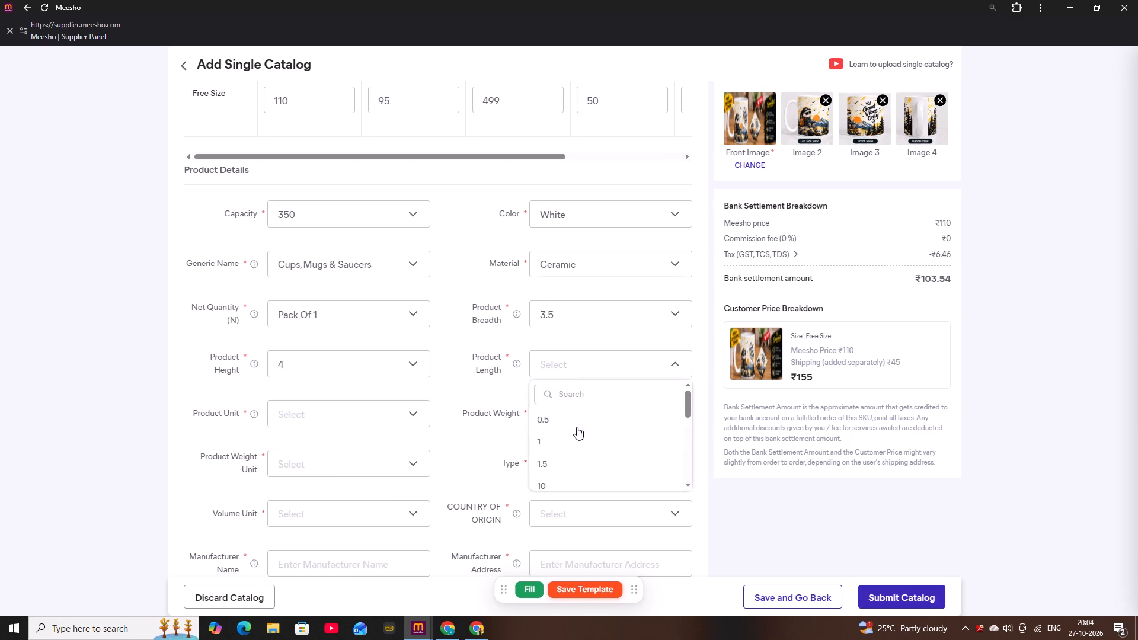
left_click(586, 398)
type("10")
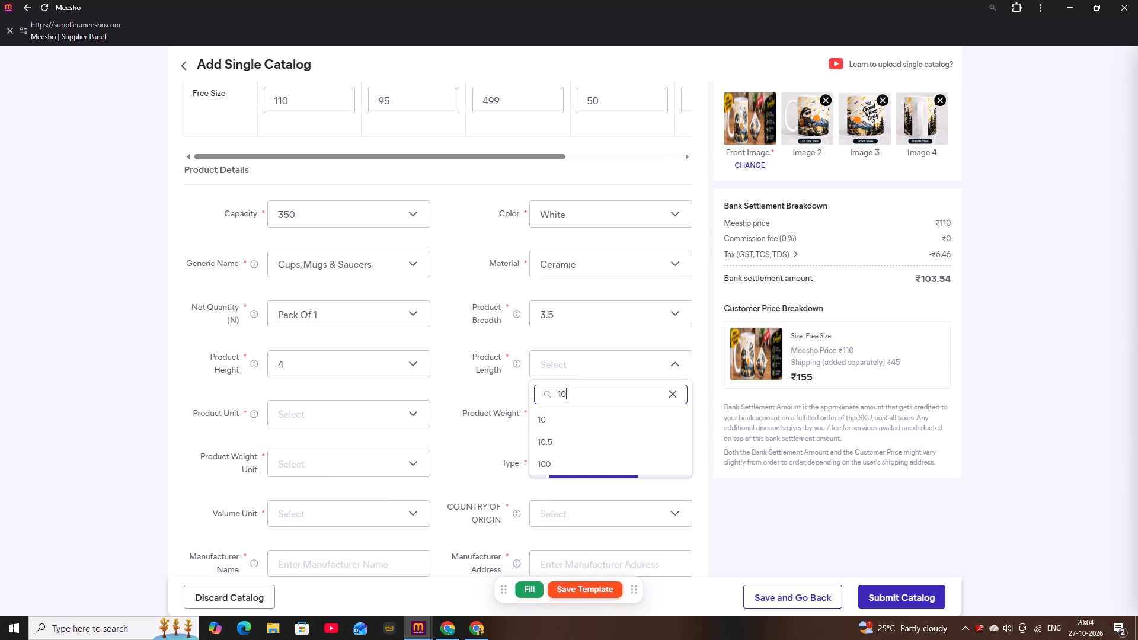
left_click(556, 423)
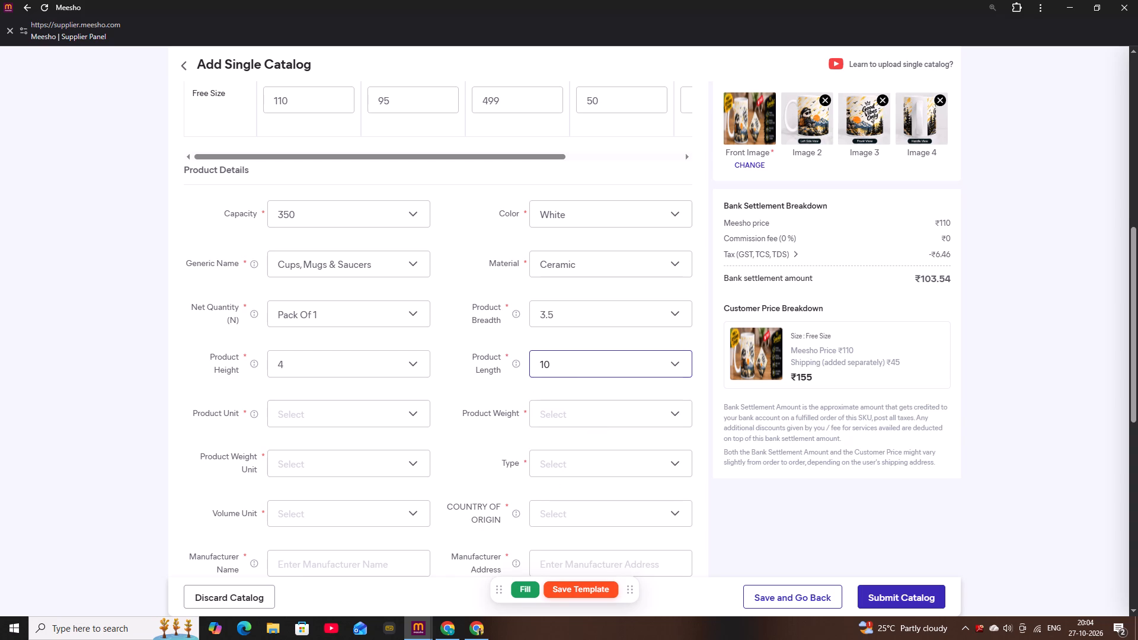
left_click(340, 412)
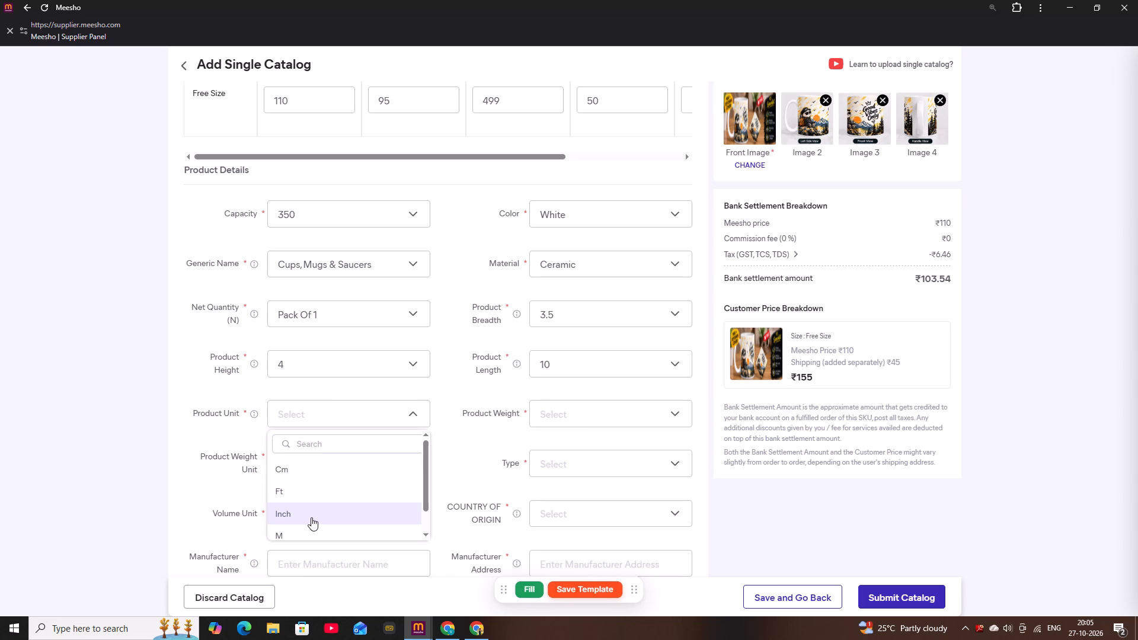
left_click(311, 517)
Set the product weight to 350 with G as the weight unit.
left_click(599, 423)
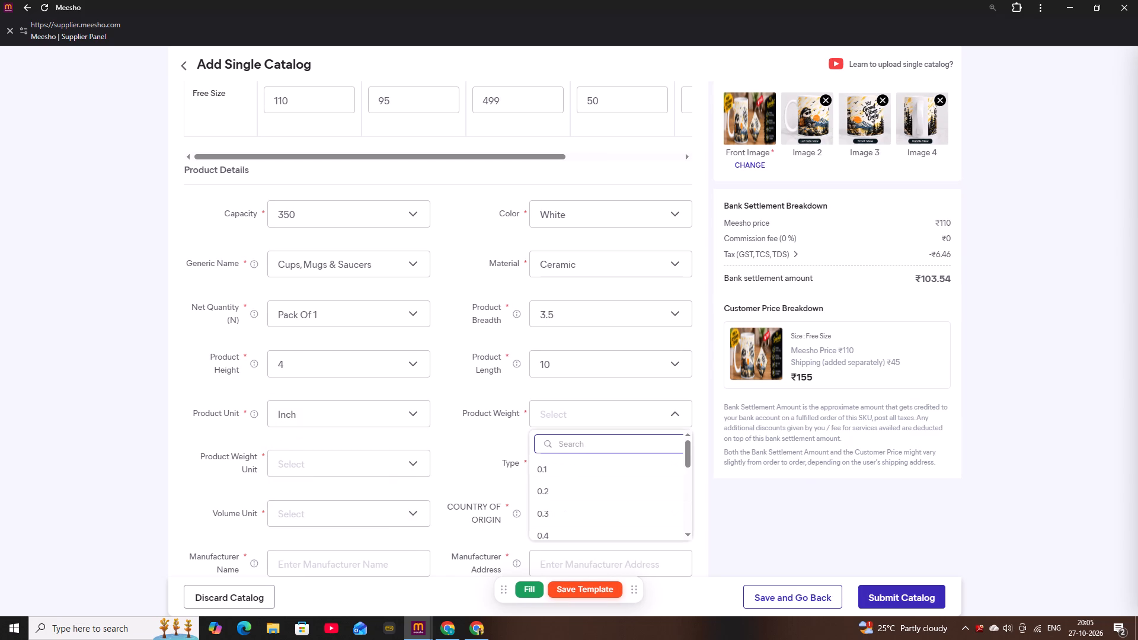
left_click(576, 450)
type("350")
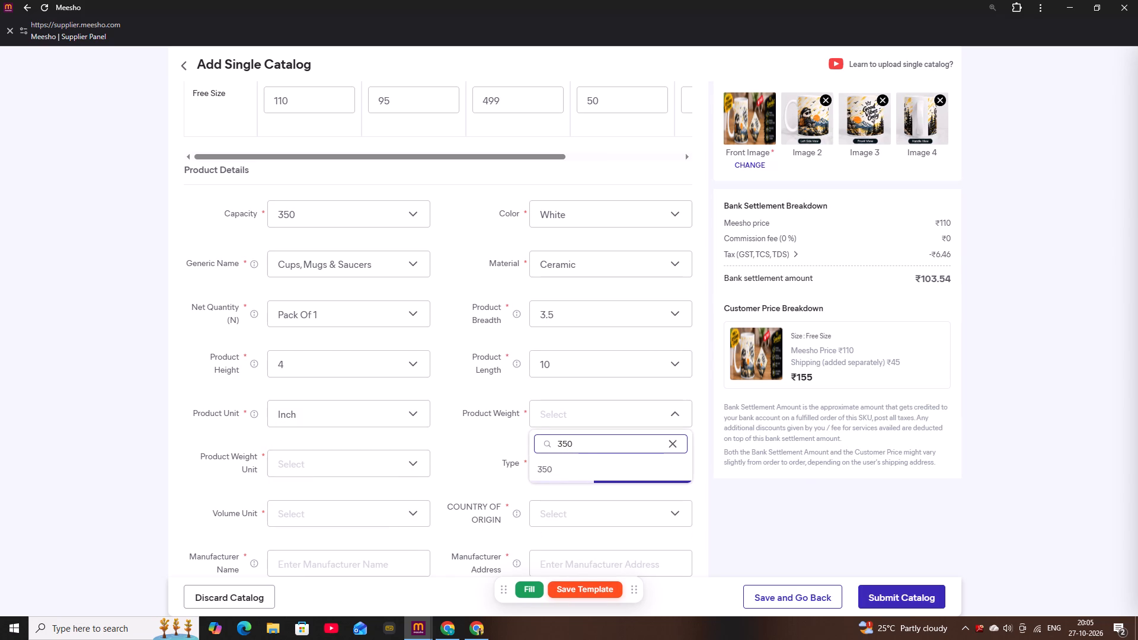
left_click(554, 472)
left_click(328, 460)
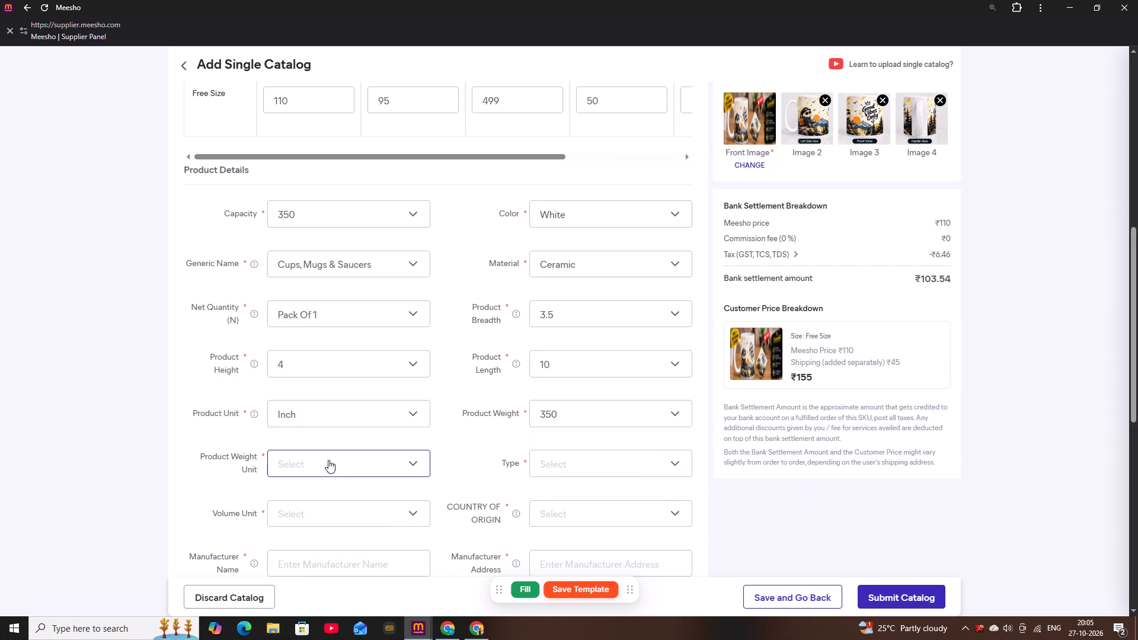
left_click(300, 524)
Set the type to Coffee Mug, the volume unit to ml and the country of origin to India.
left_click(596, 463)
scroll(573, 547, "down", 1)
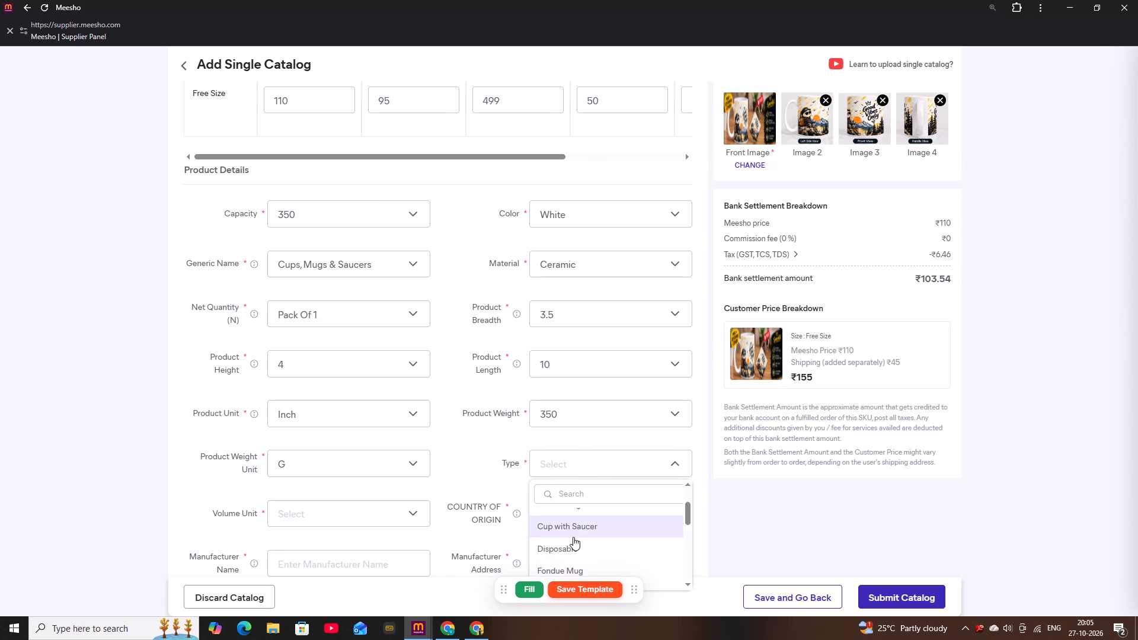
scroll(573, 536, "up", 1)
left_click(576, 556)
scroll(884, 498, "down", 1)
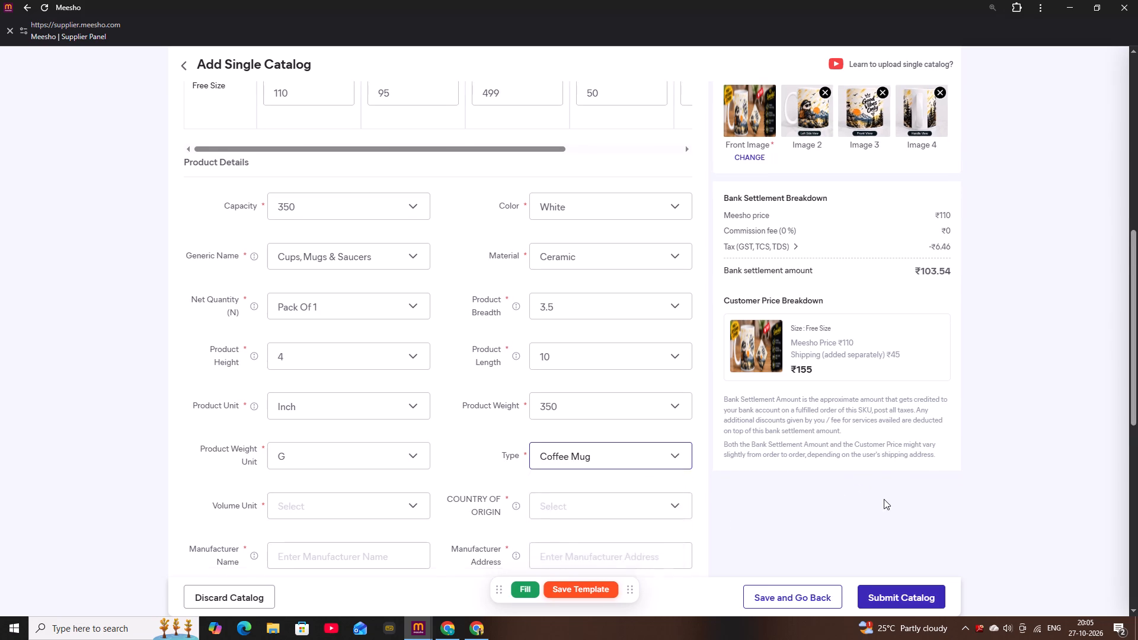
scroll(884, 499, "down", 2)
left_click(353, 329)
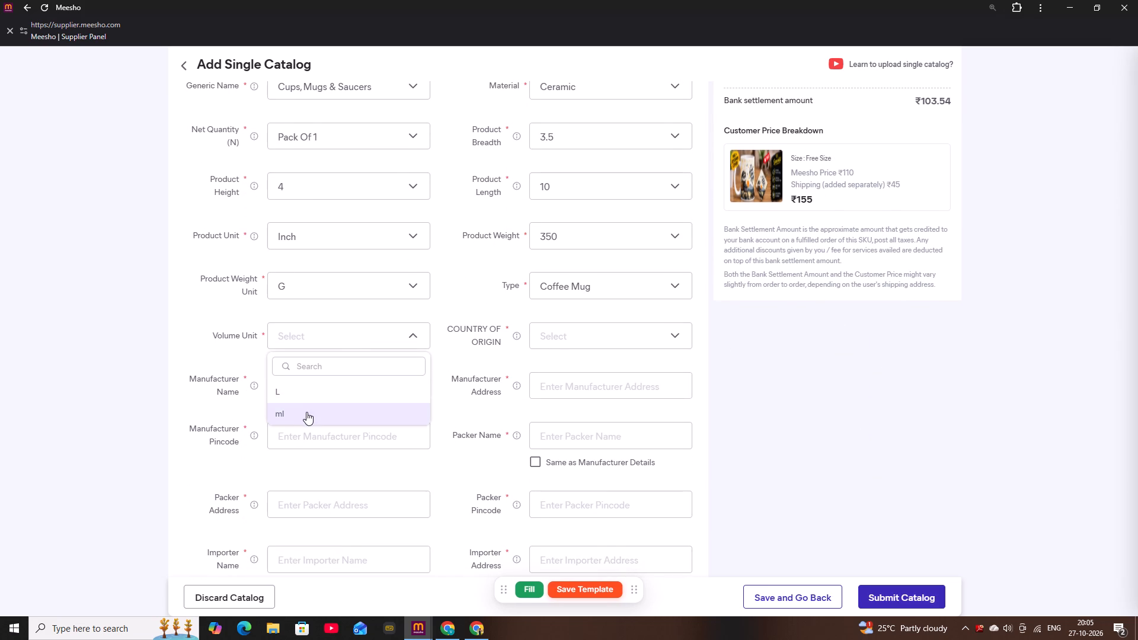
left_click(306, 412)
left_click(570, 345)
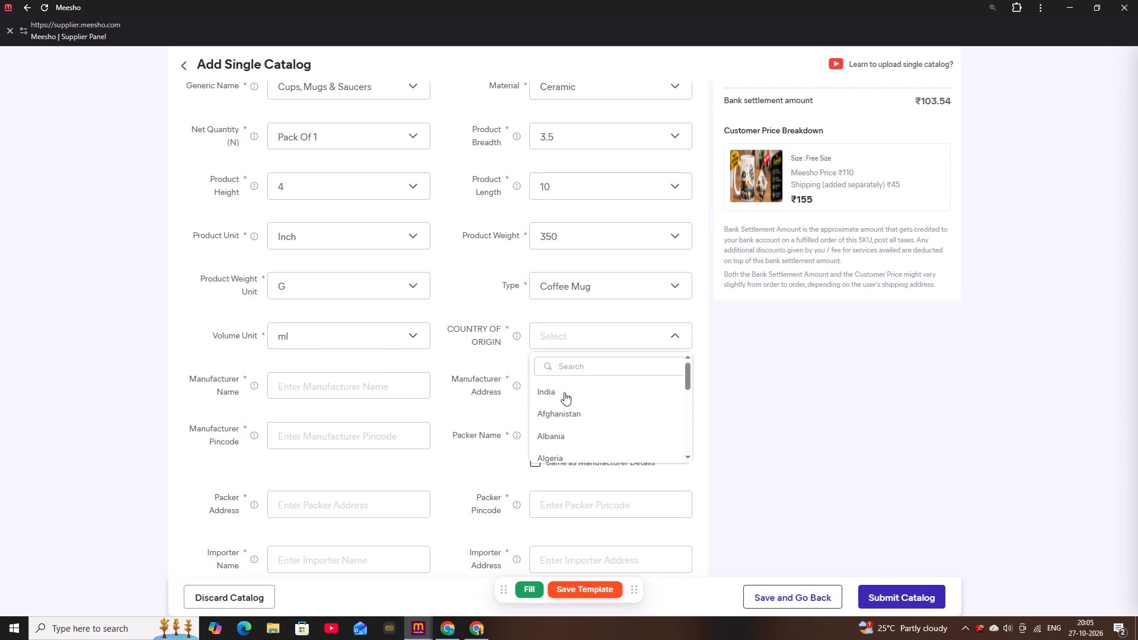
left_click(564, 392)
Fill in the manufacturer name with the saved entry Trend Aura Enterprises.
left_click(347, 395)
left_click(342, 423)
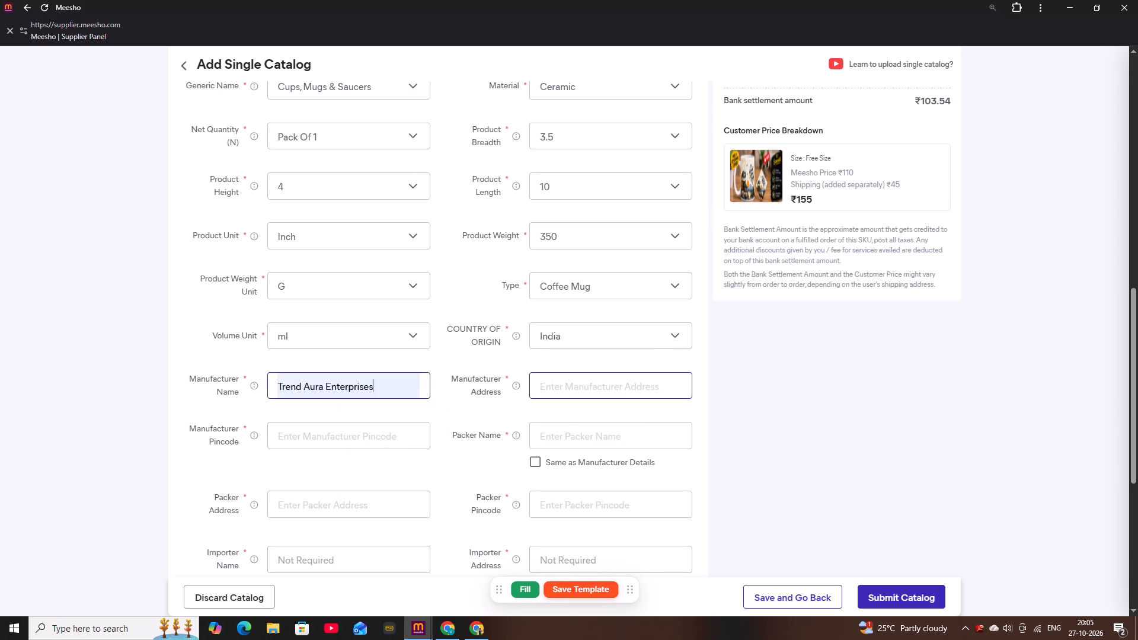
Fill in the saved manufacturer address and enter the manufacturer pincode.
left_click(625, 379)
left_click(619, 418)
left_click(308, 457)
double_click(371, 428)
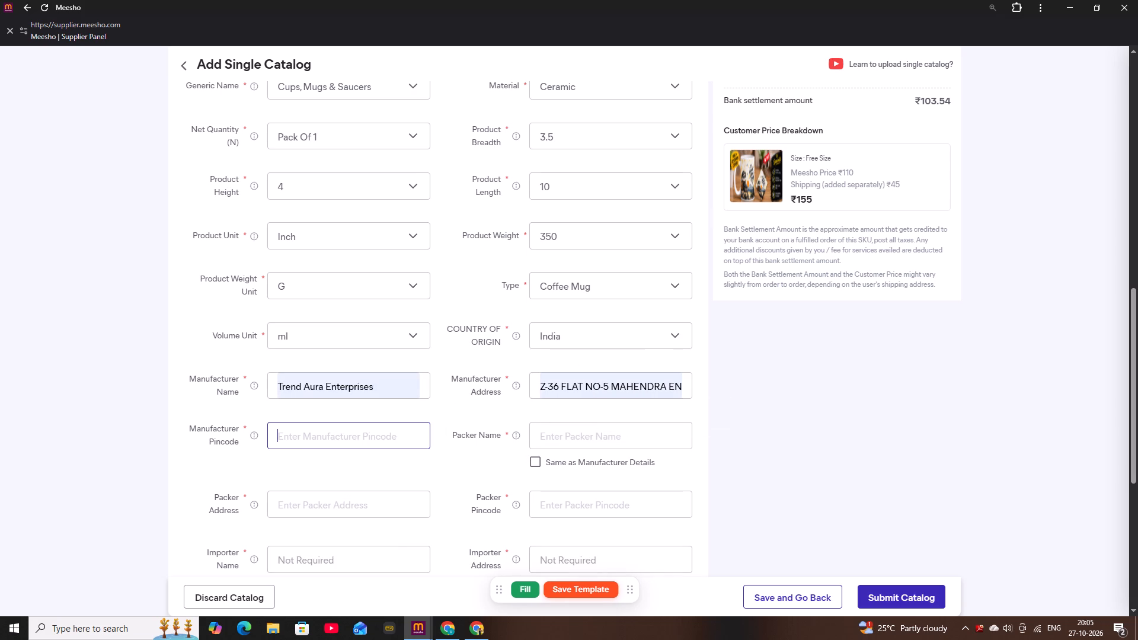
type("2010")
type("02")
Clear the manufacturer name and replace it with the saved entry Sharma Fashions Hub.
left_click(388, 369)
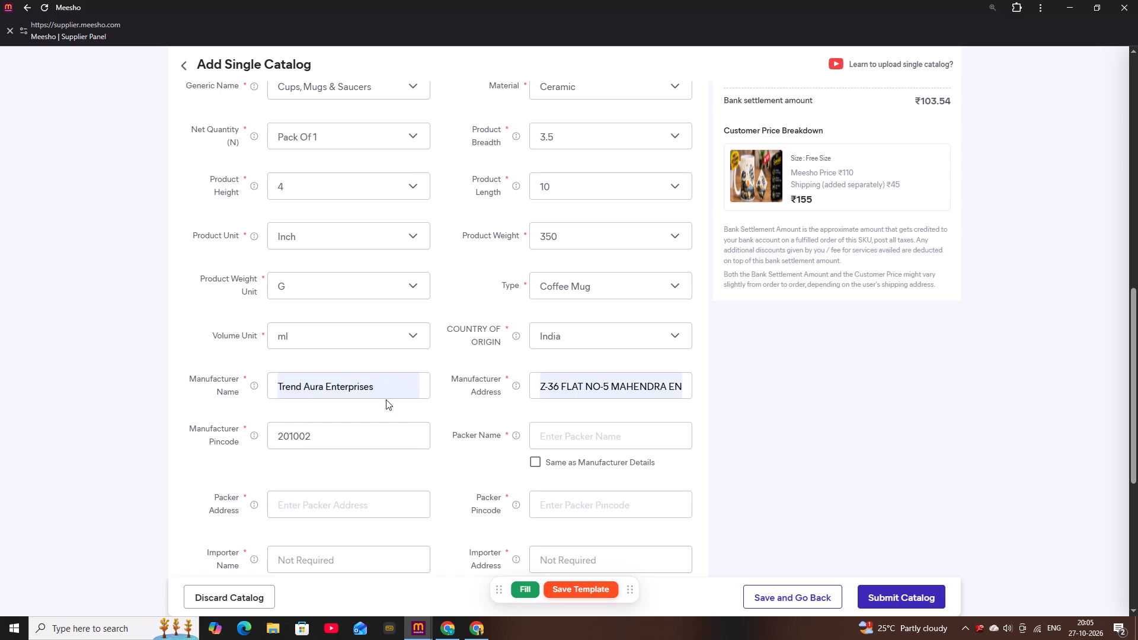
left_click(386, 399)
left_click(386, 396)
key("BackSpace")
key("BackSpace")
key("BackSpace")
key("BackSpace")
key("BackSpace")
key("BackSpace")
key("BackSpace")
key("BackSpace")
key("BackSpace")
key("BackSpace")
key("BackSpace")
key("BackSpace")
key("BackSpace")
key("BackSpace")
key("BackSpace")
key("BackSpace")
key("BackSpace")
key("BackSpace")
key("BackSpace")
key("BackSpace")
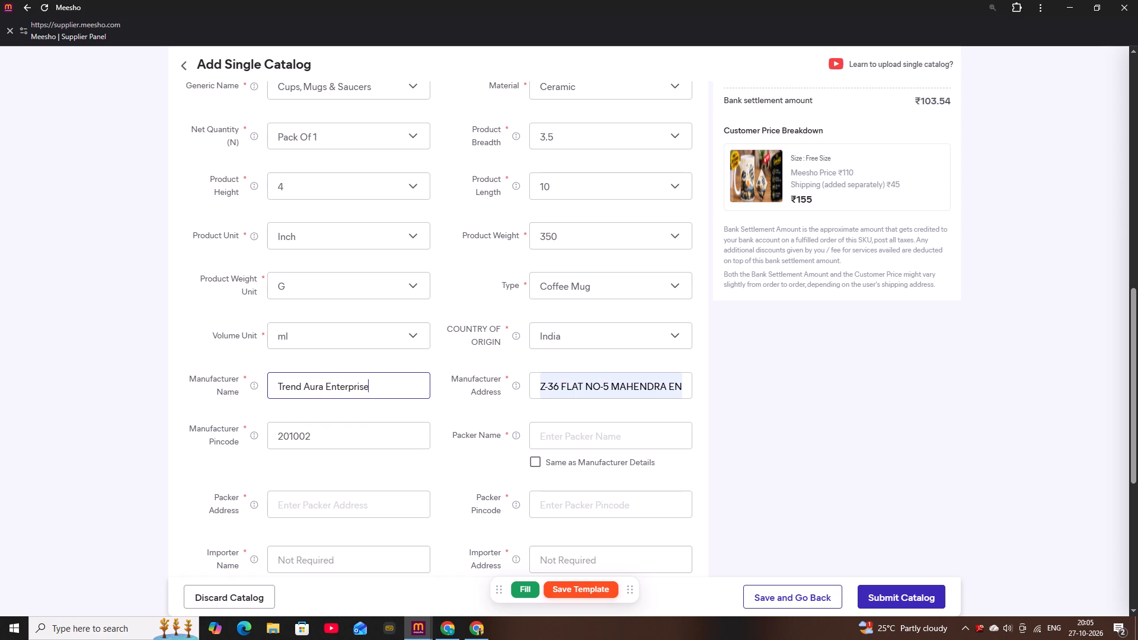
key("BackSpace")
key("BackSpace")
key("BackSpace")
key("BackSpace")
key("BackSpace")
key("BackSpace")
key("BackSpace")
key("BackSpace")
key("BackSpace")
key("BackSpace")
key("BackSpace")
key("BackSpace")
key("BackSpace")
key("BackSpace")
key("BackSpace")
key("BackSpace")
key("BackSpace")
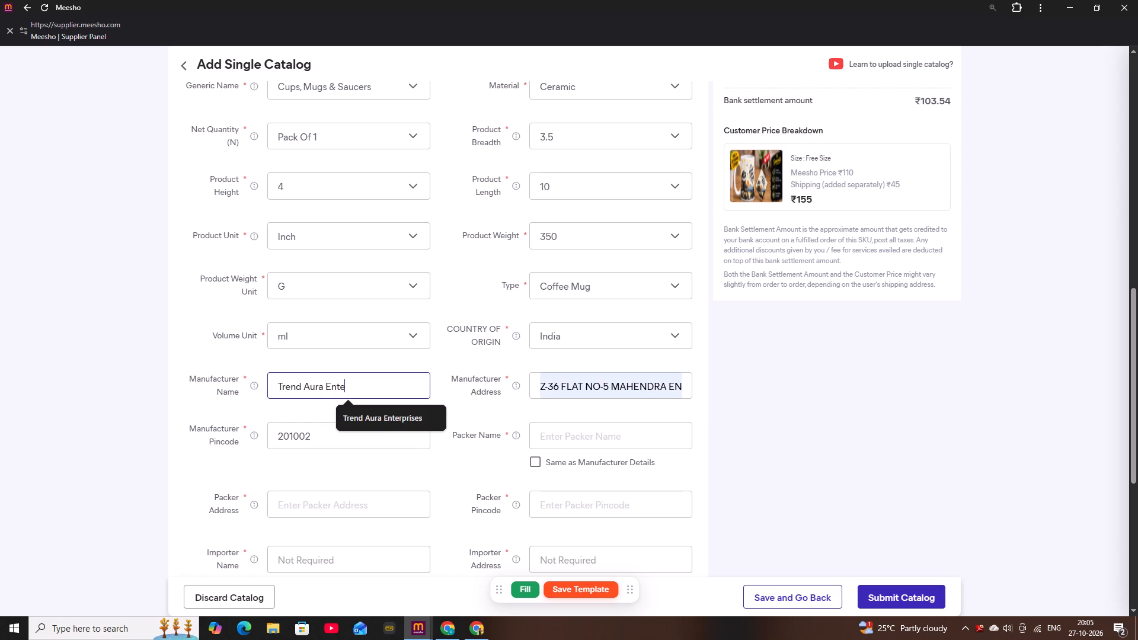
key("BackSpace")
key("BackSpace")
key("BackSpace")
left_click(343, 409)
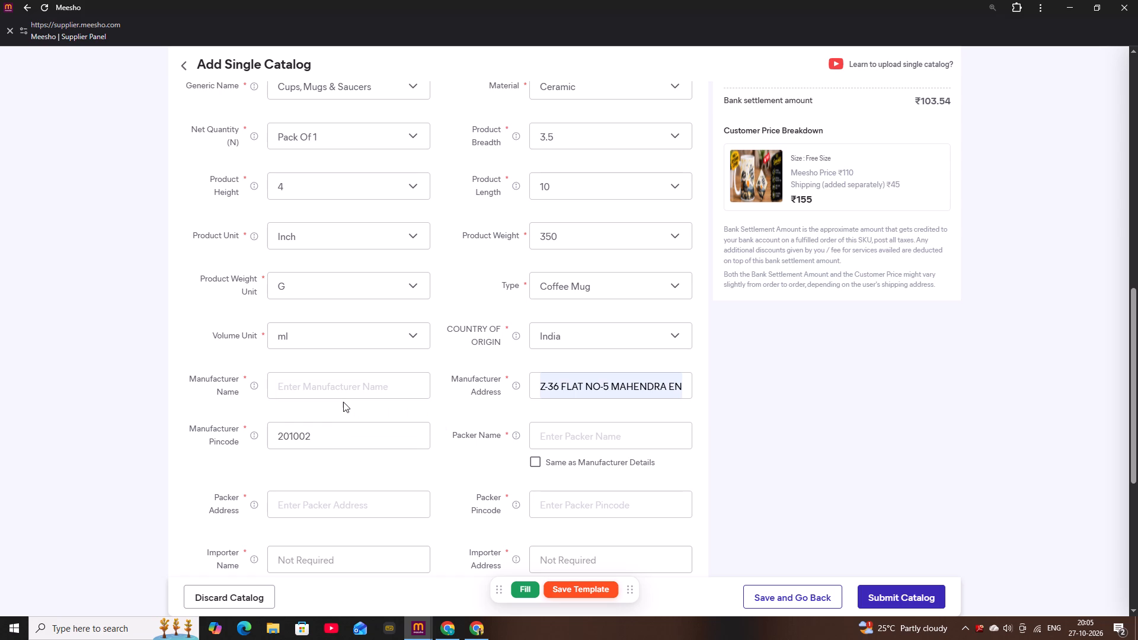
left_click(352, 381)
left_click(360, 477)
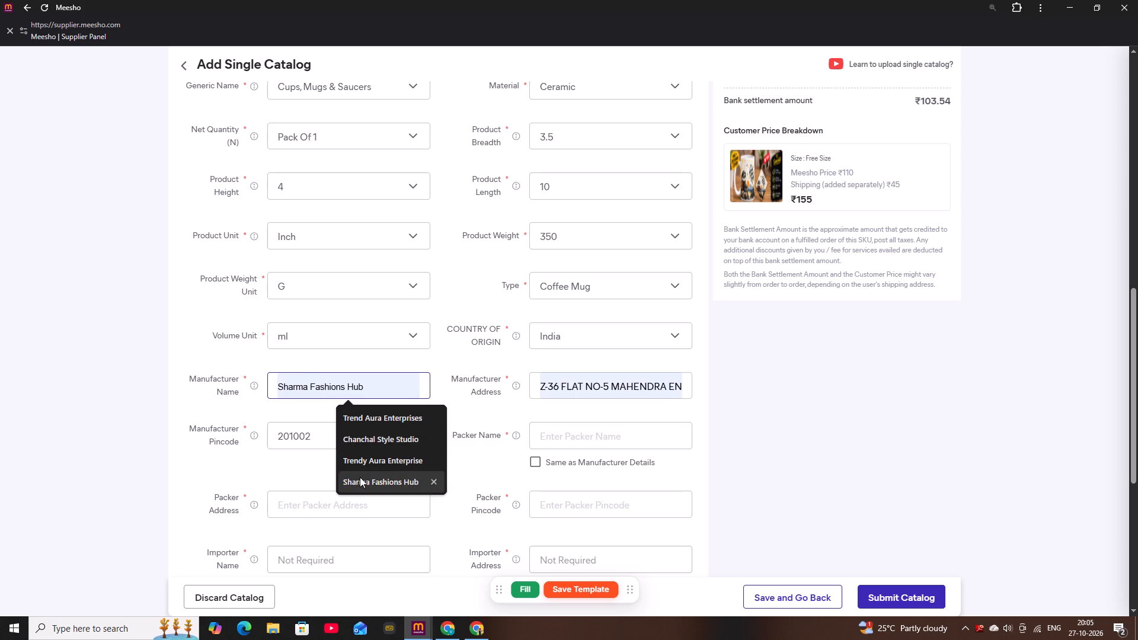
Reuse the manufacturer details as the packer name, address and pincode with the Same as Manufacturer Details option.
scroll(513, 442, "down", 1)
scroll(658, 430, "down", 1)
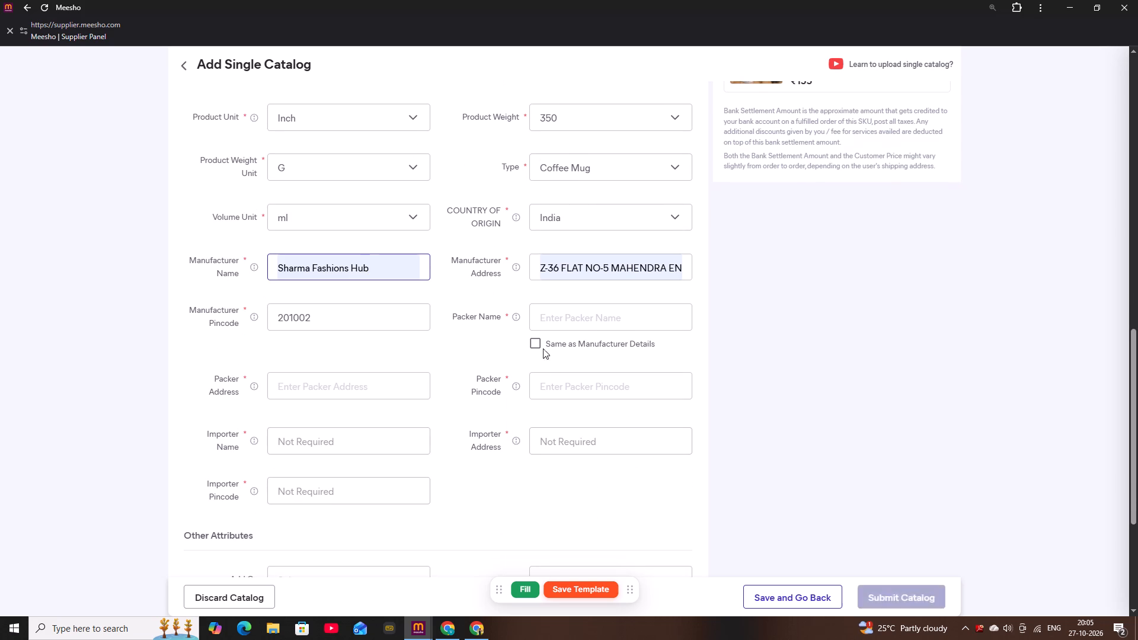
left_click(536, 342)
Replace the mug catalog's front image with keychain Image 4, marked ₹45 shipping, from the extension's five-image batch.
left_click_drag(1137, 485, 1127, 275)
left_click_drag(1127, 248, 1127, 230)
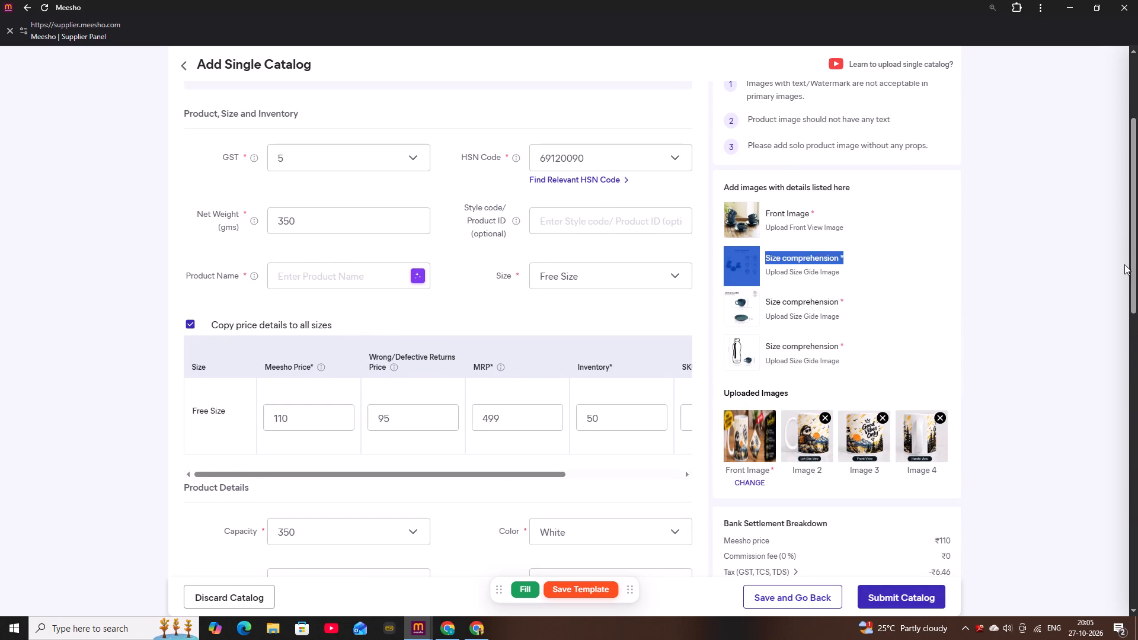
left_click(1122, 266)
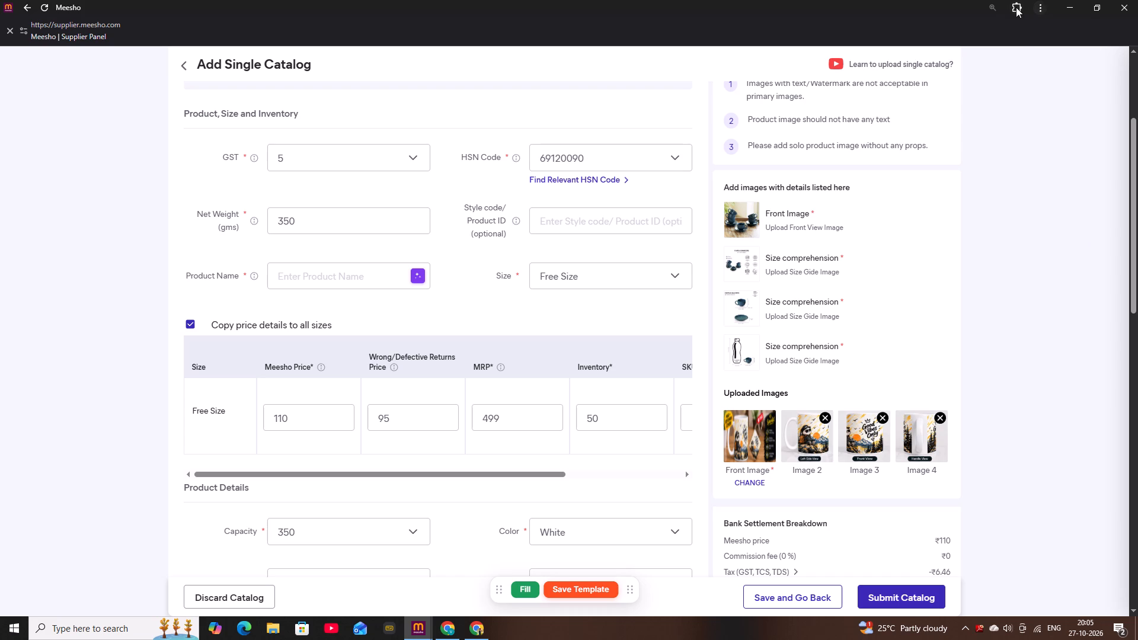
left_click(1016, 7)
left_click(934, 97)
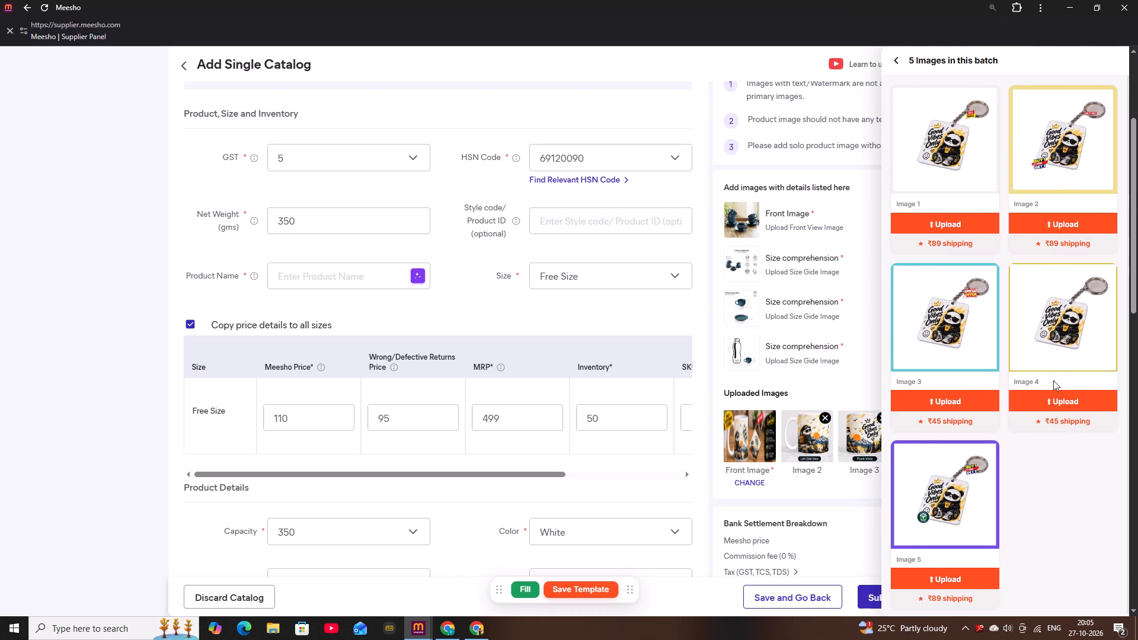
left_click(1054, 397)
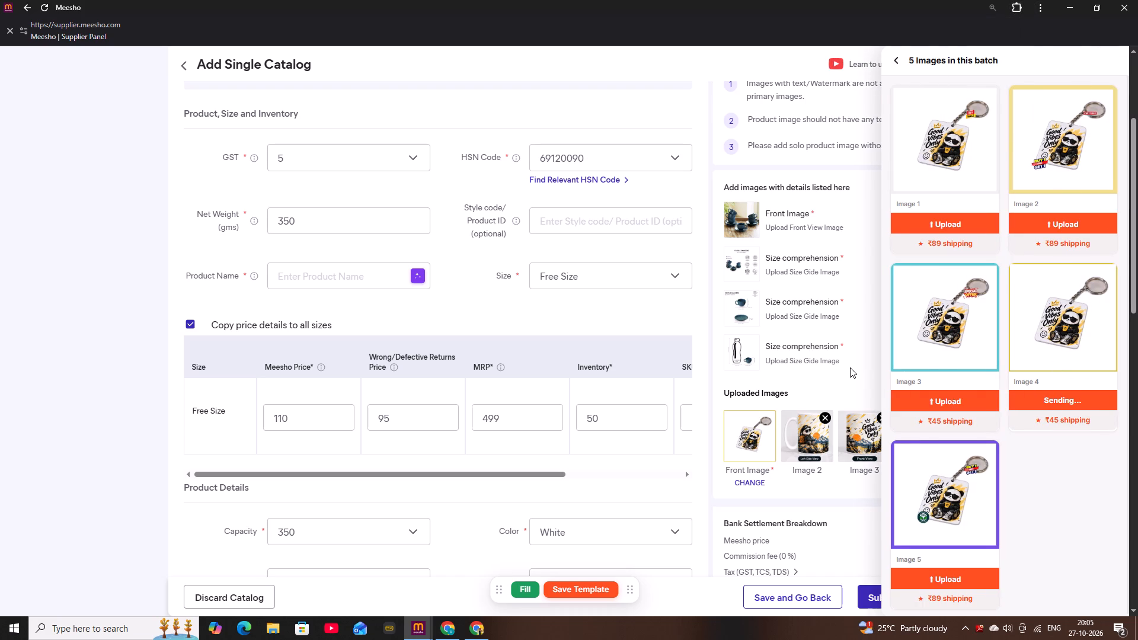
left_click(860, 375)
Copy the Good Vibes Only Adventure Bear mug's product description from ChatGPT and paste it into the Meesho catalog's Description.
left_click_drag(1130, 308, 1128, 392)
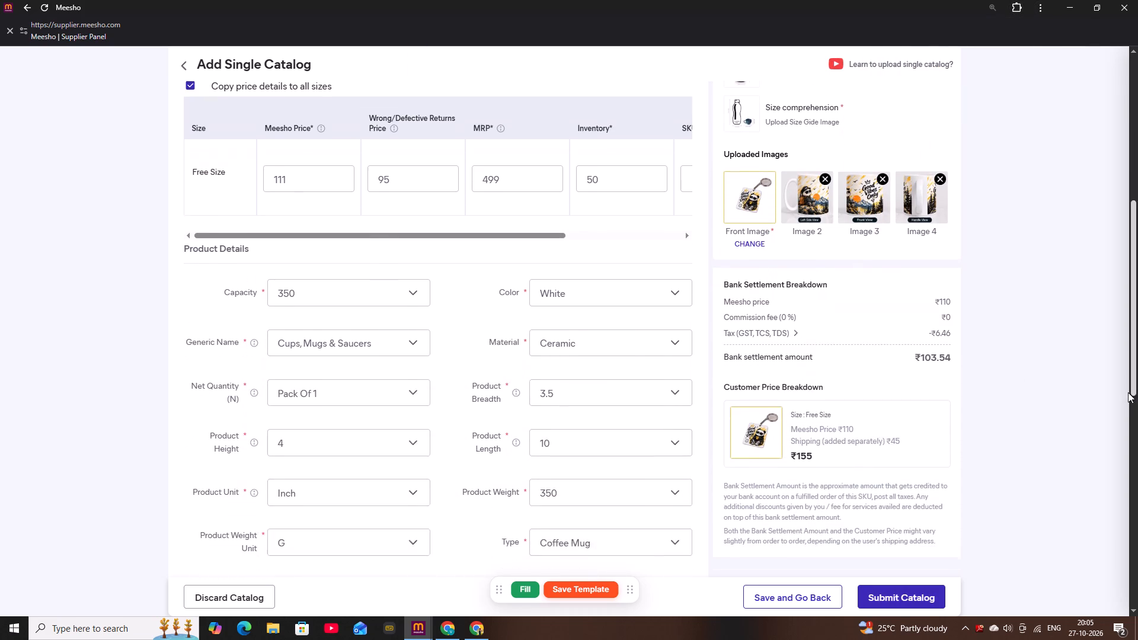
left_click_drag(1128, 392, 1128, 399)
left_click_drag(1136, 332, 1134, 351)
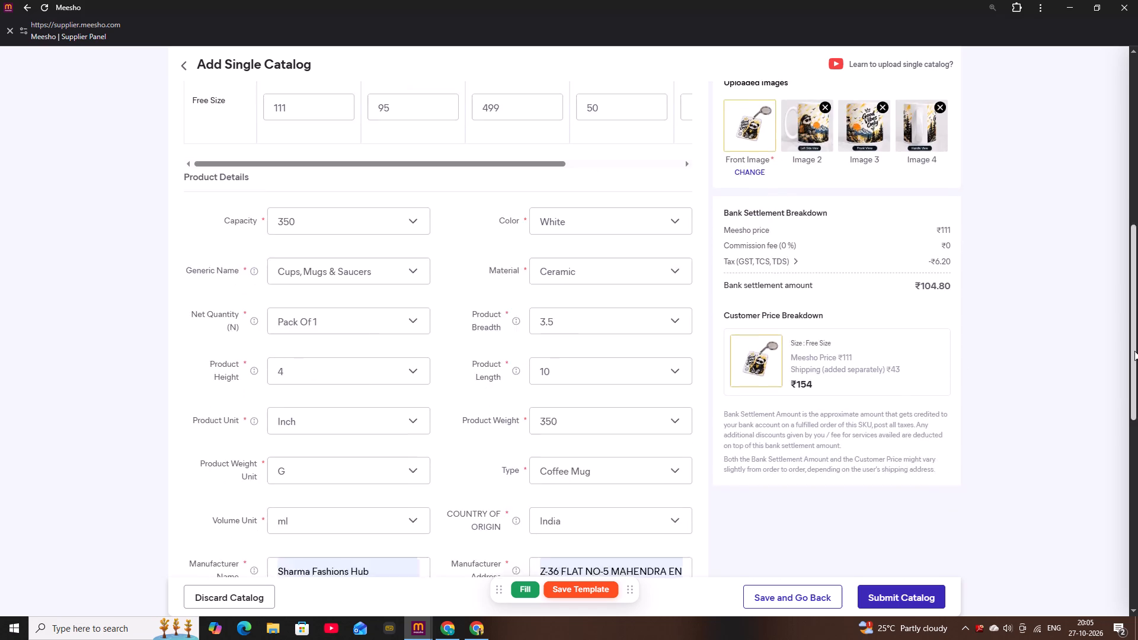
left_click_drag(1134, 351, 1126, 295)
left_click_drag(1127, 252, 1133, 391)
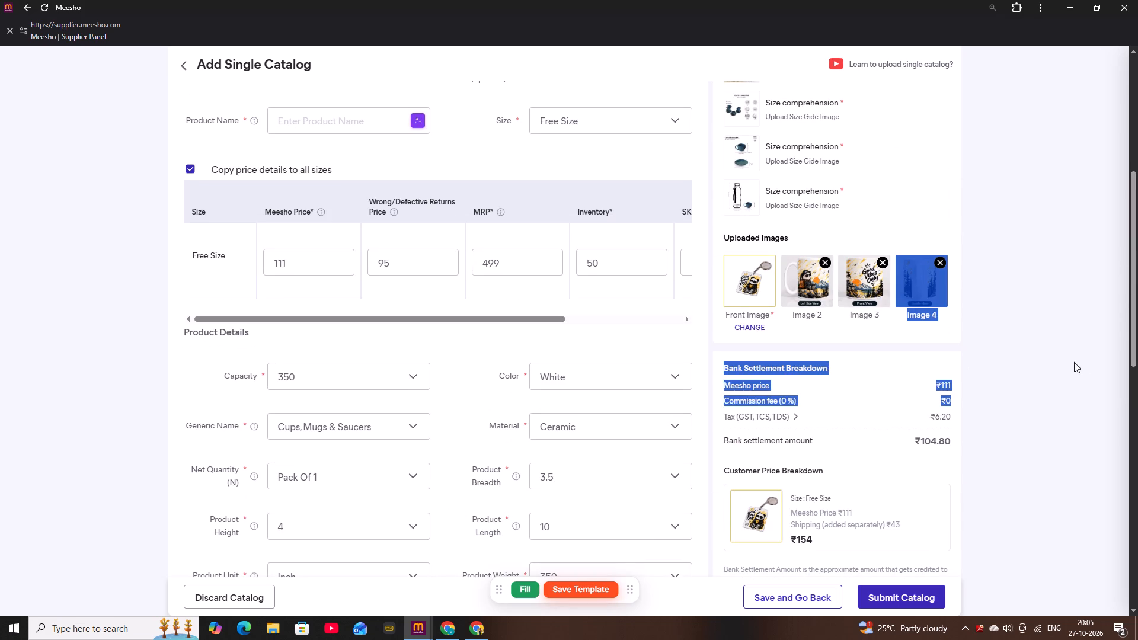
left_click(1074, 362)
left_click_drag(1137, 297, 1082, 594)
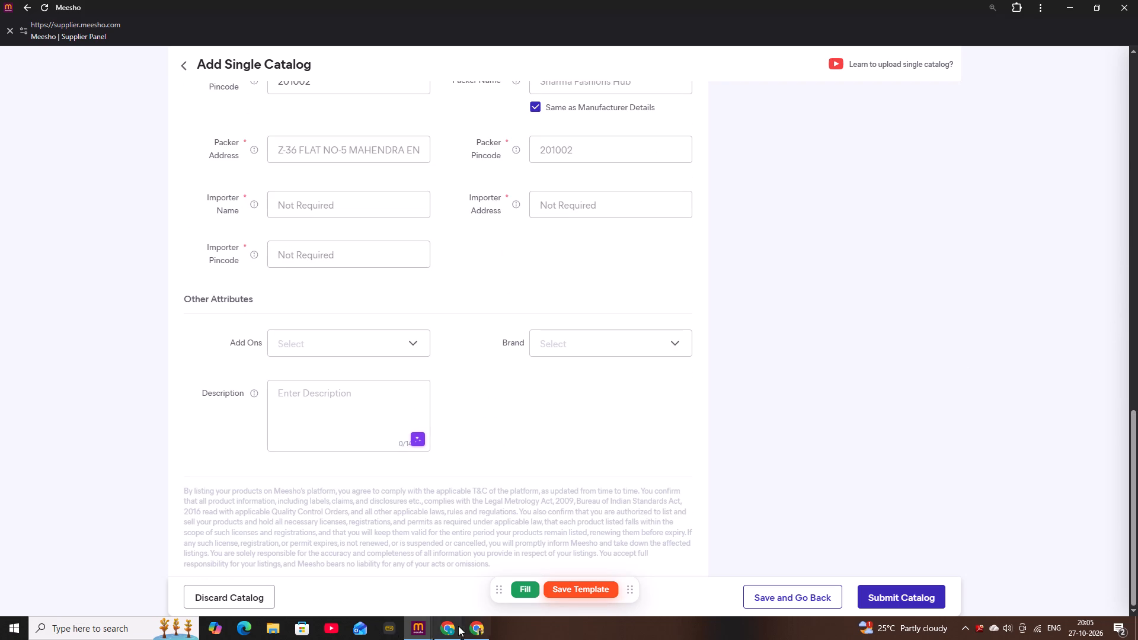
left_click(467, 626)
left_click(887, 283)
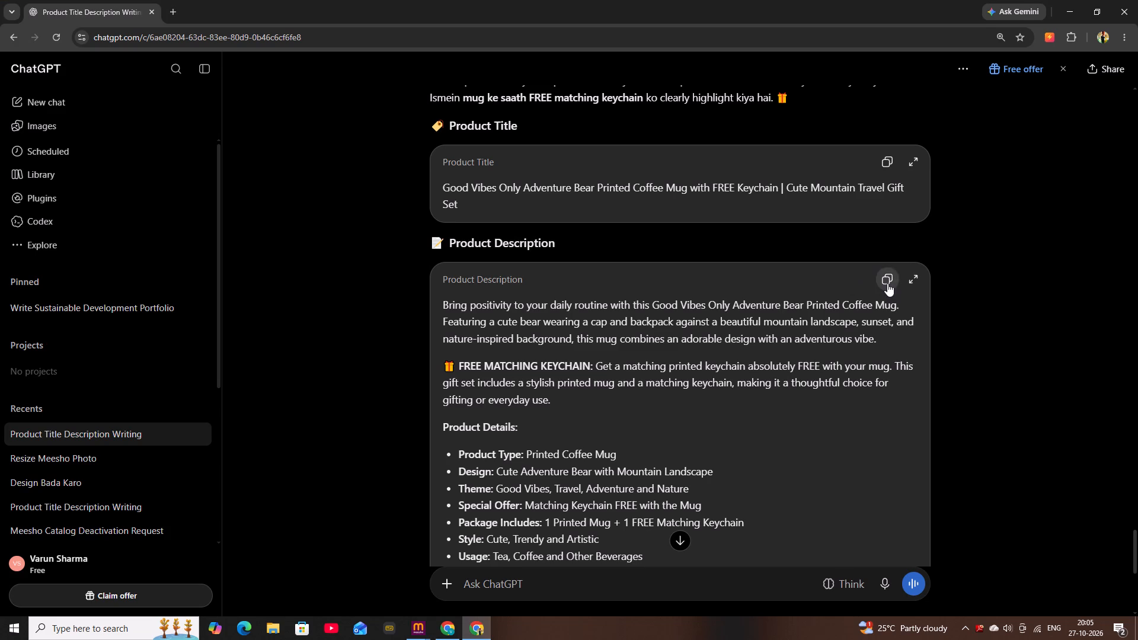
left_click(418, 632)
left_click(389, 585)
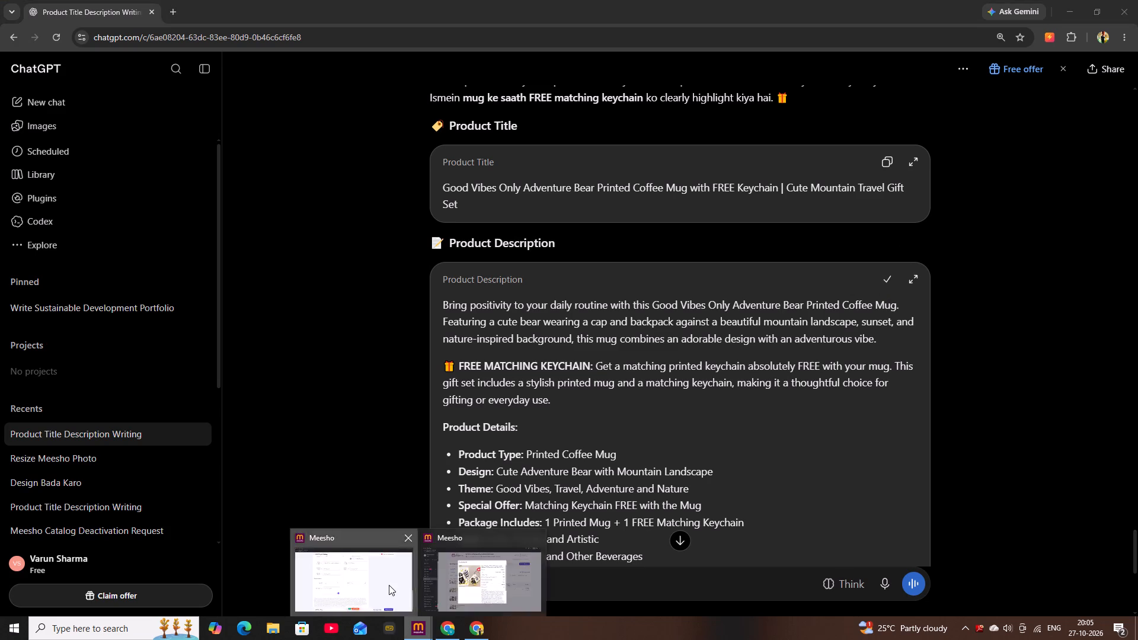
left_click(397, 397)
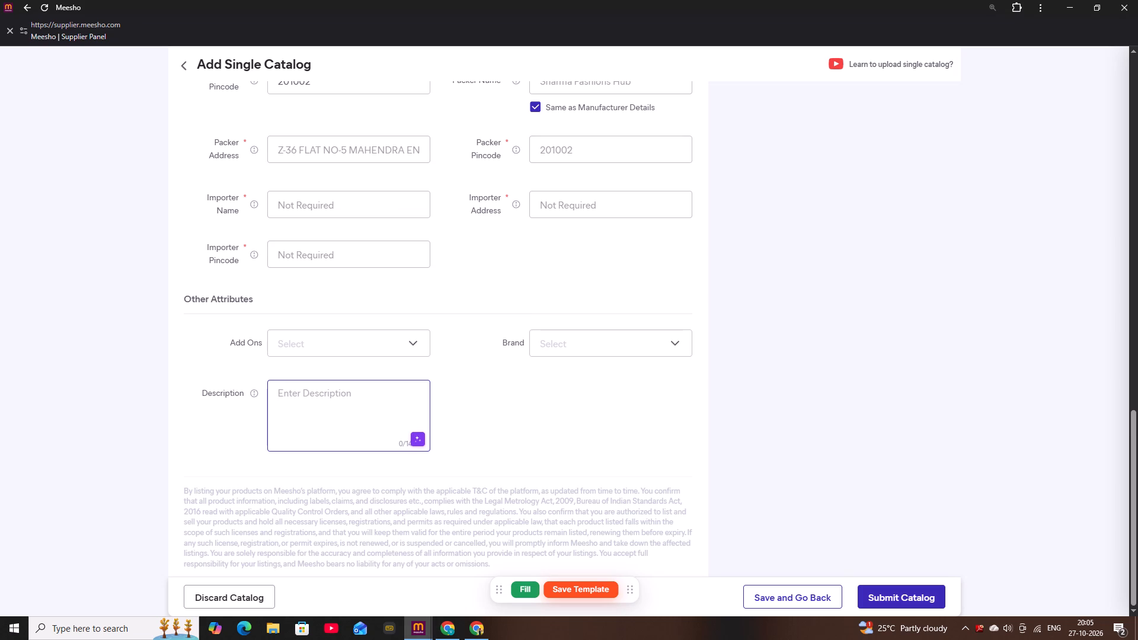
key("ctrl+v")
Set the catalog's Add Ons attribute to Key Chain.
left_click(370, 341)
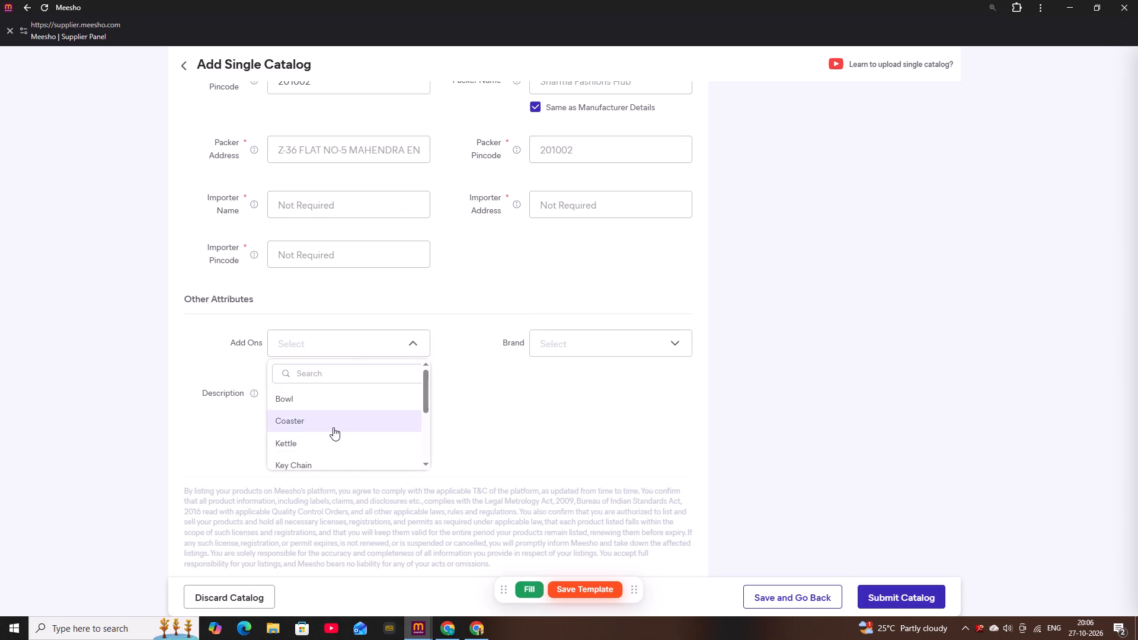
left_click(308, 466)
Copy the Good Vibes Only Adventure Bear mug's product title from ChatGPT and paste it as the Meesho catalog's Product Name.
left_click_drag(1137, 464, 1126, 335)
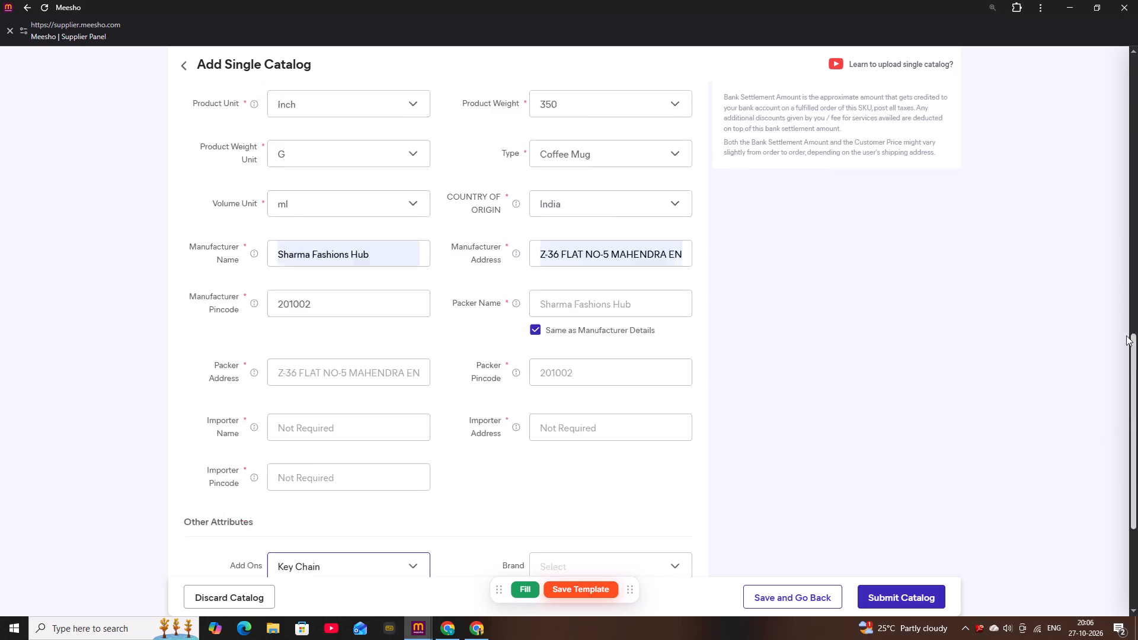
left_click_drag(1126, 335, 1110, 71)
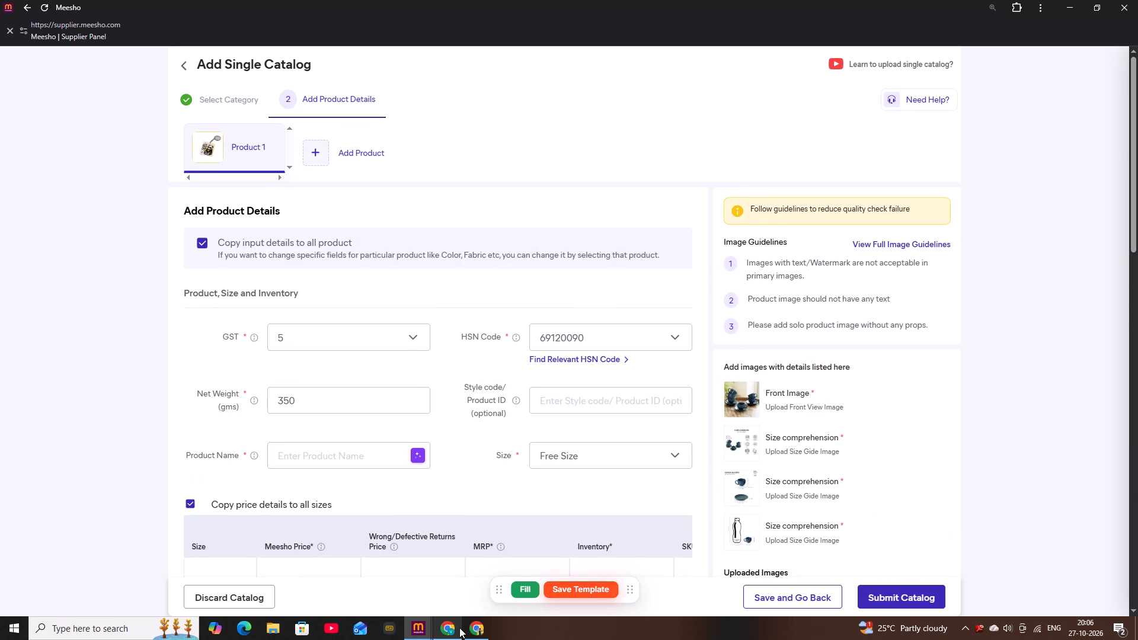
left_click(471, 628)
left_click(879, 159)
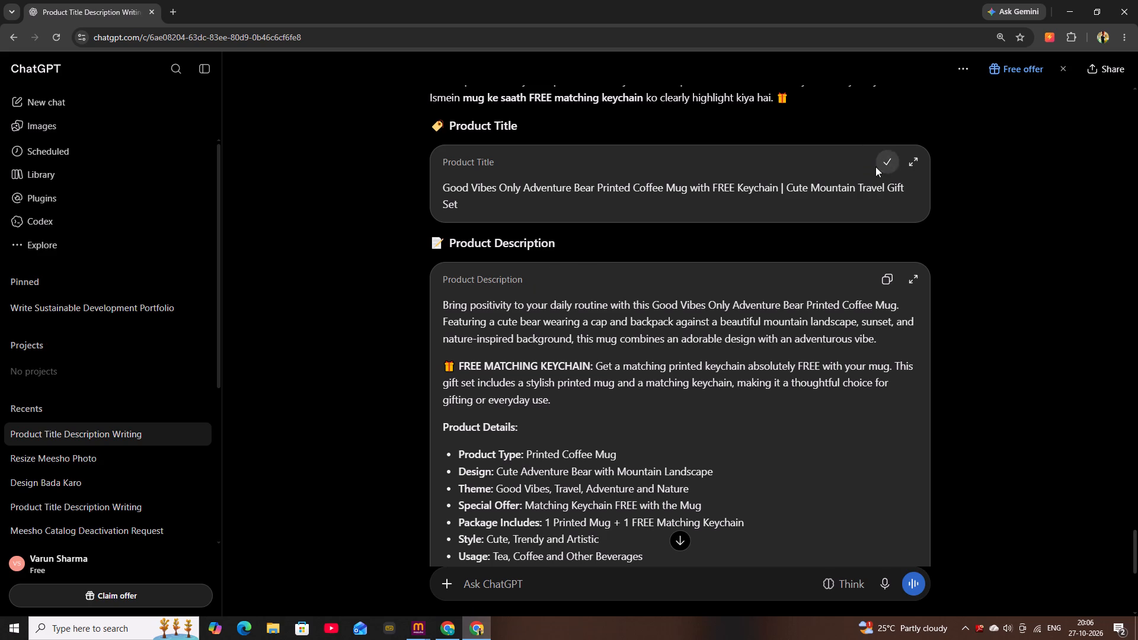
left_click(408, 639)
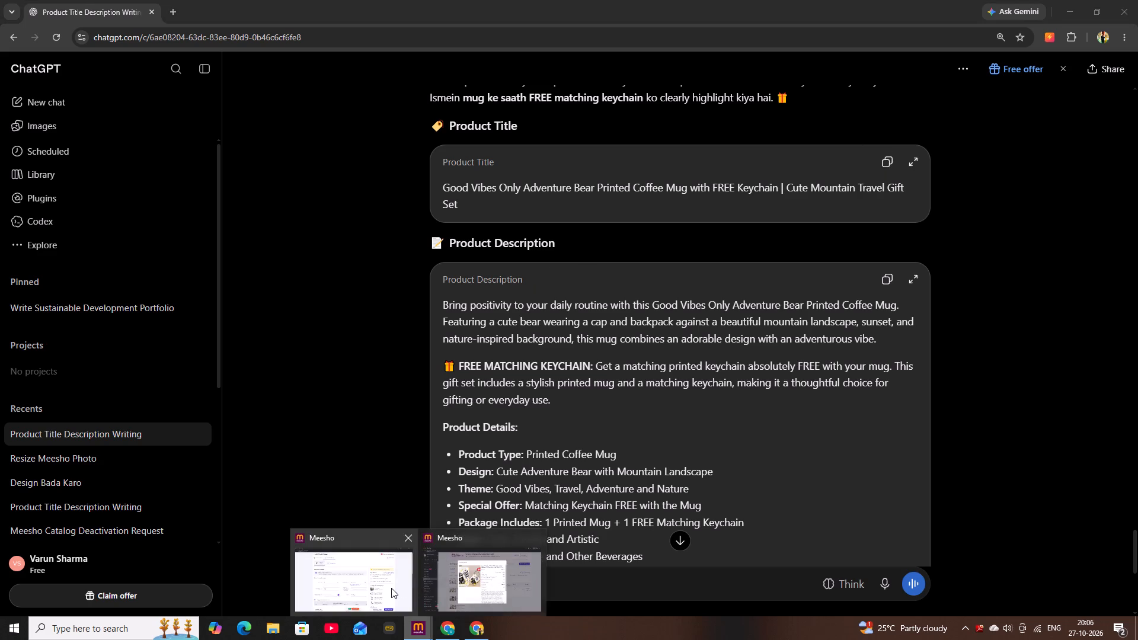
left_click(391, 588)
left_click(324, 459)
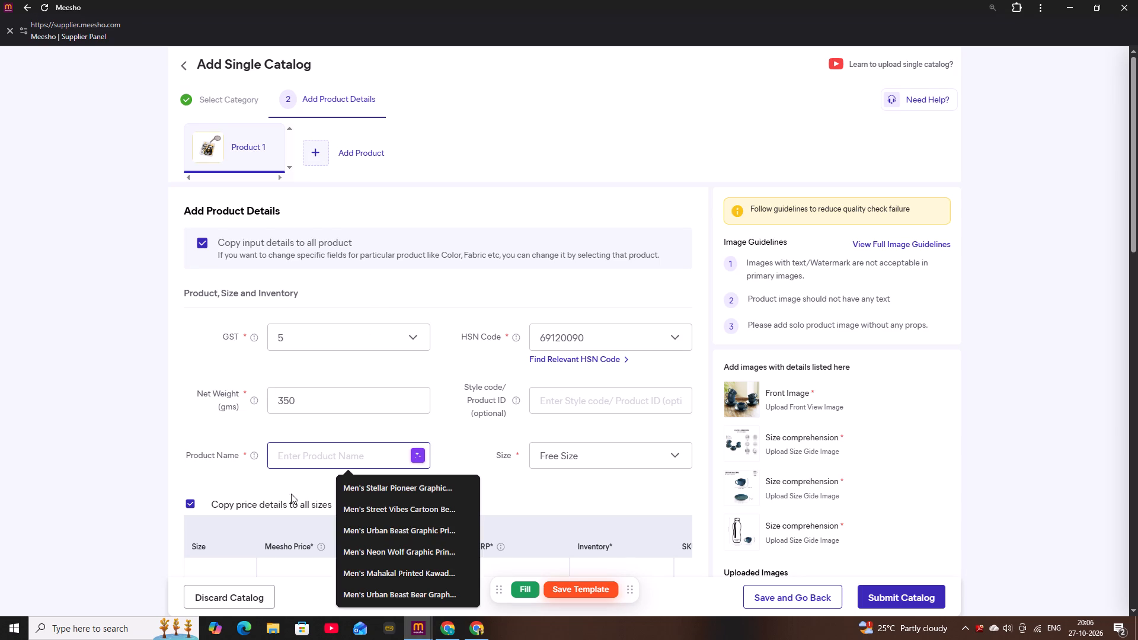
key("ctrl+v")
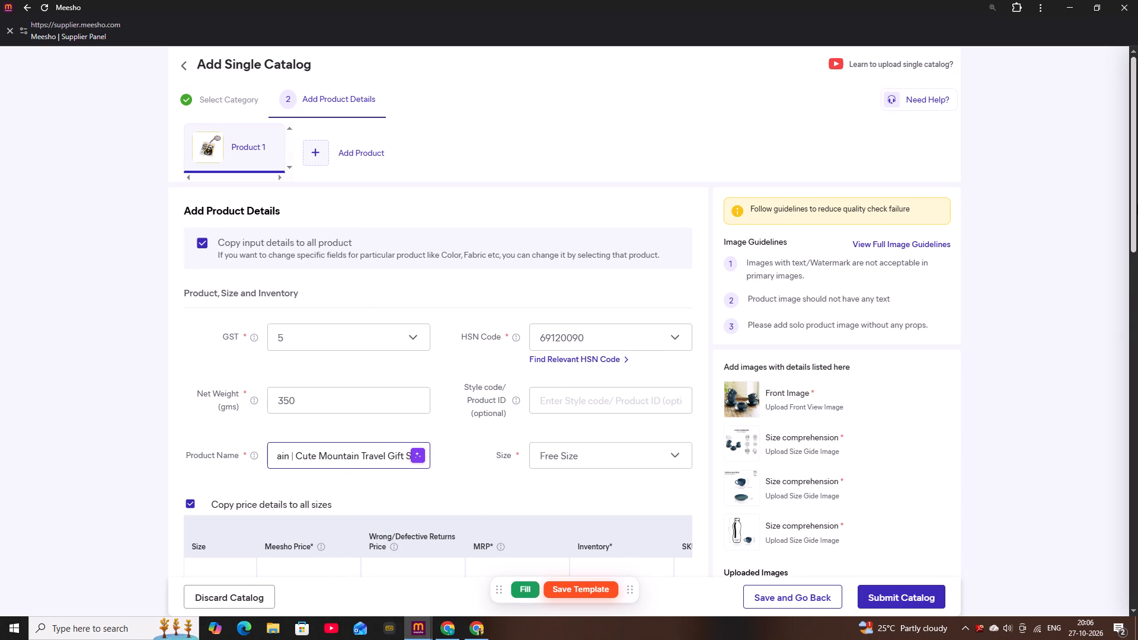
Change the catalog's front image to file 17 from the CUP MOCKUPS folder.
left_click_drag(1137, 204, 1088, 566)
left_click_drag(1137, 479, 1086, 269)
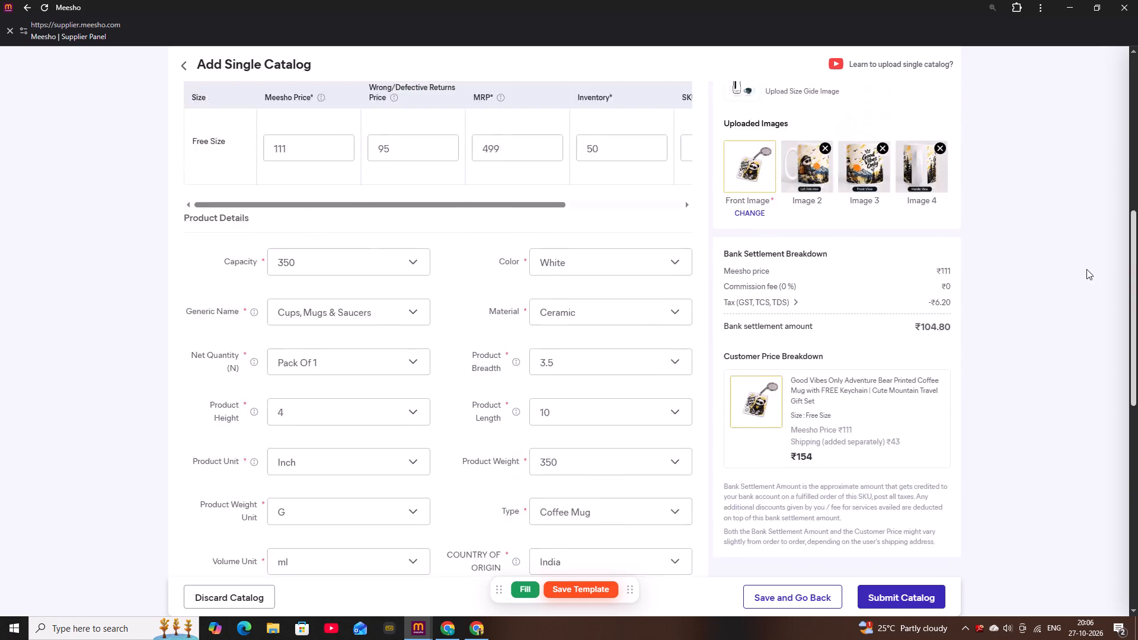
left_click_drag(1086, 269, 1068, 199)
left_click(749, 442)
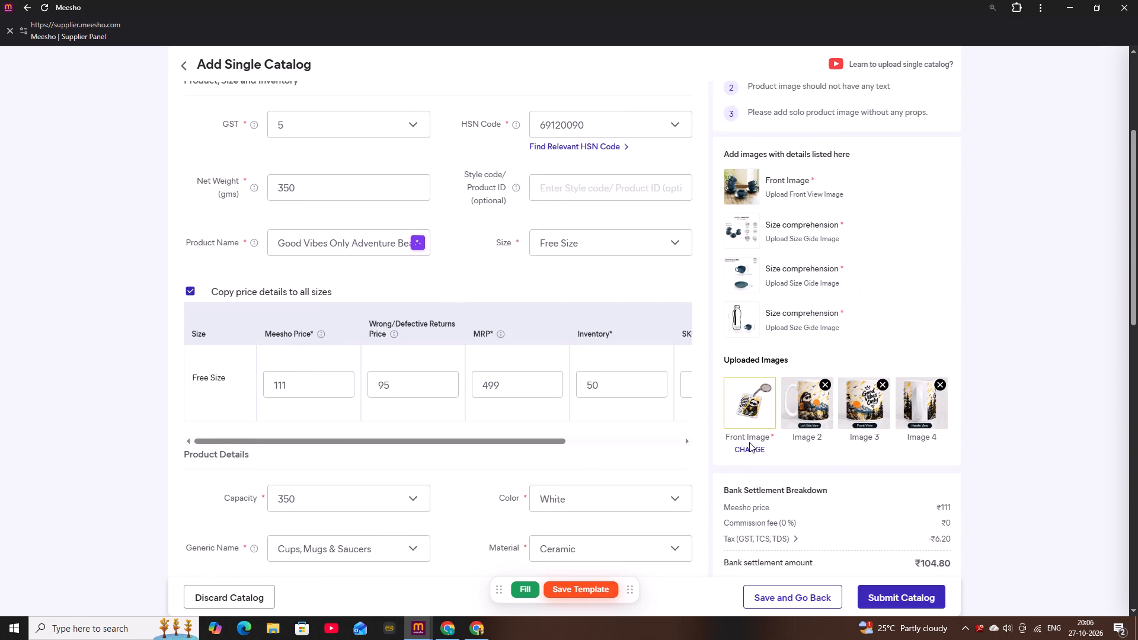
left_click(750, 447)
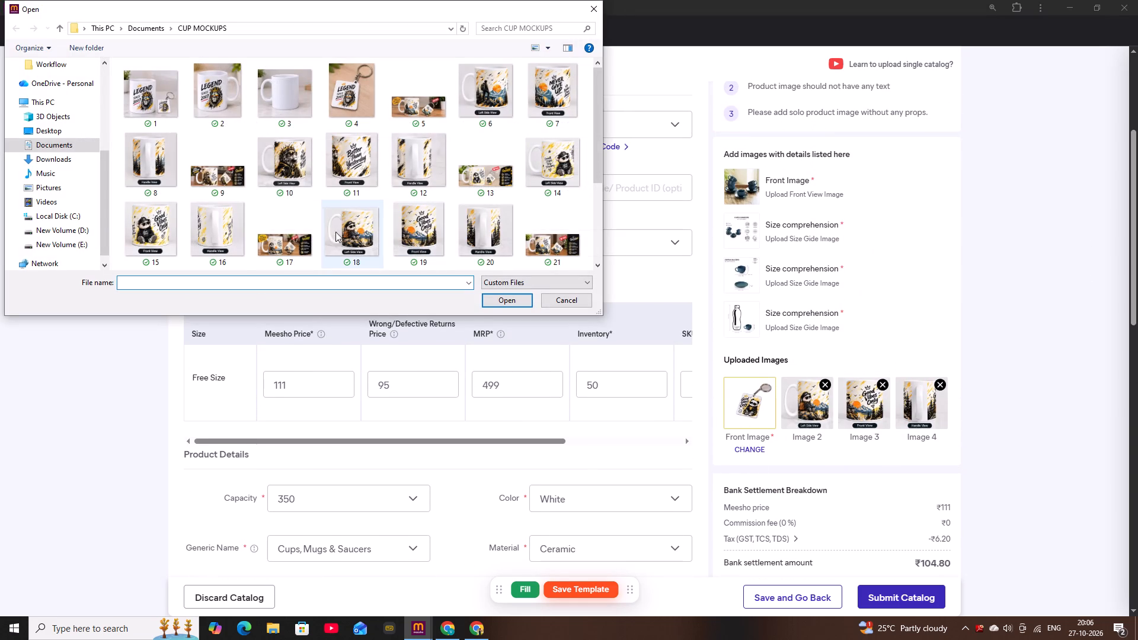
left_click(284, 229)
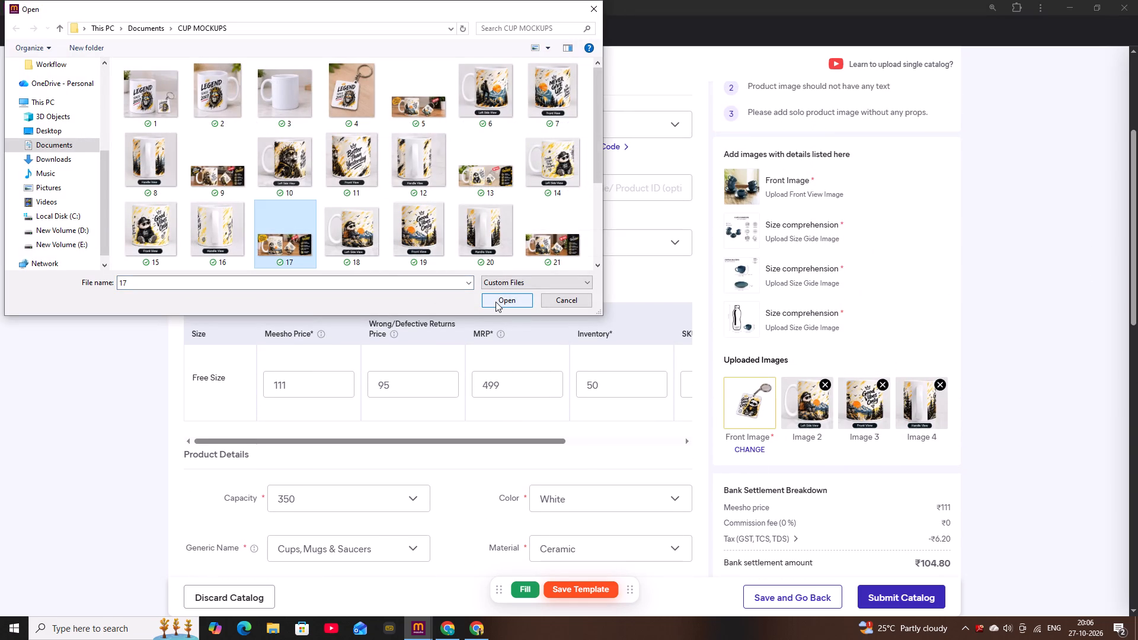
left_click(495, 302)
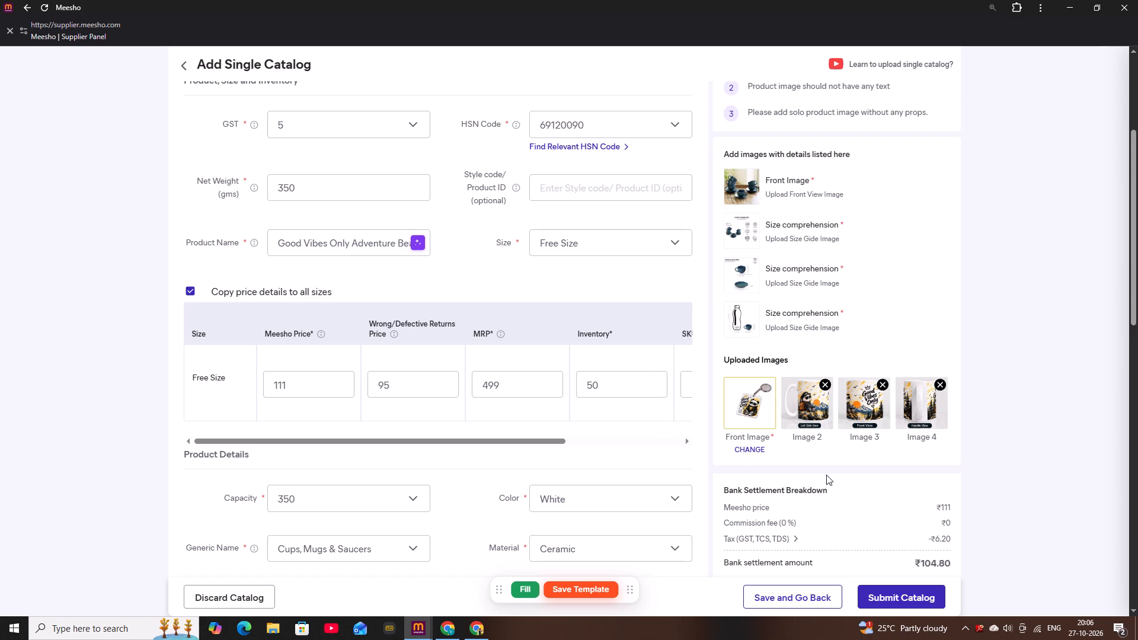
Submit the catalog for quality check, acknowledging that all its products are not branded or illegal to sell.
scroll(1008, 472, "down", 3)
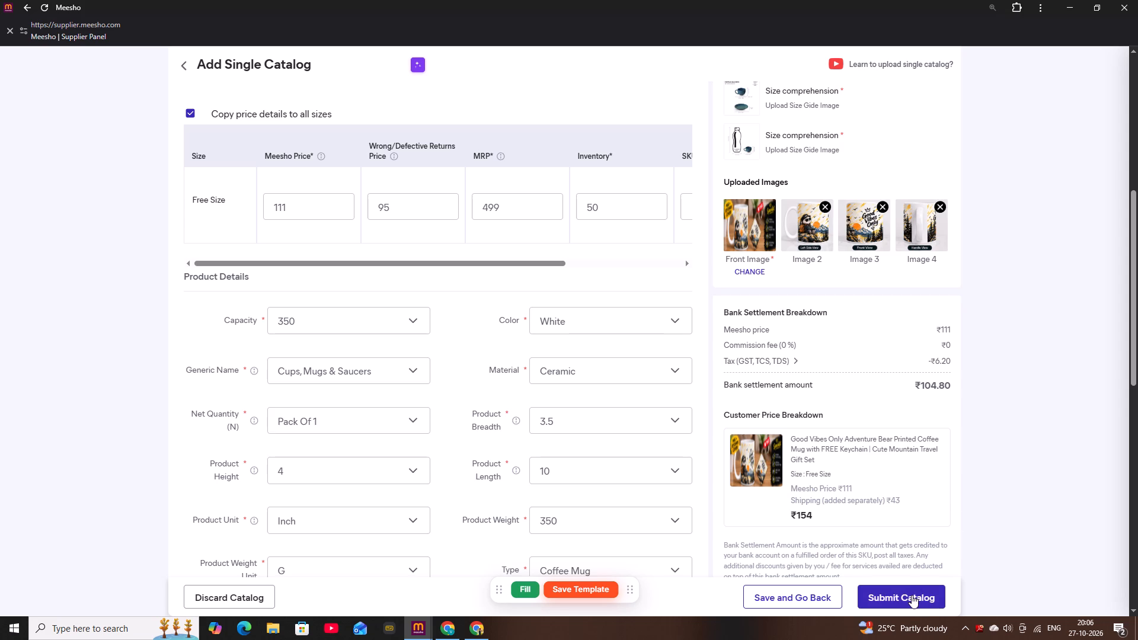
left_click(912, 595)
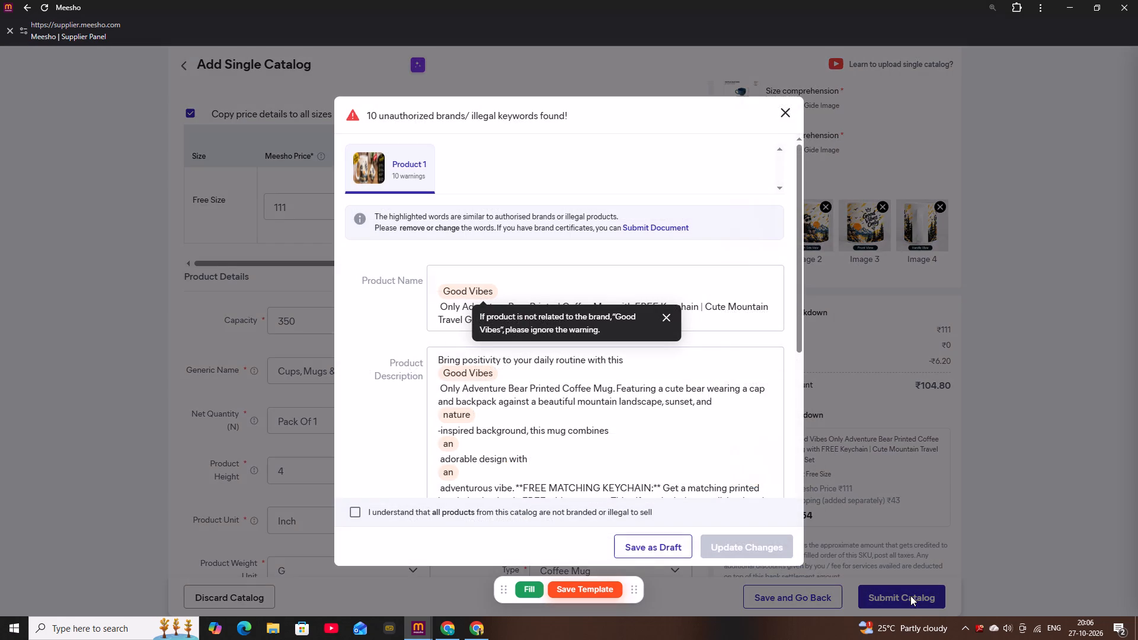
left_click(350, 511)
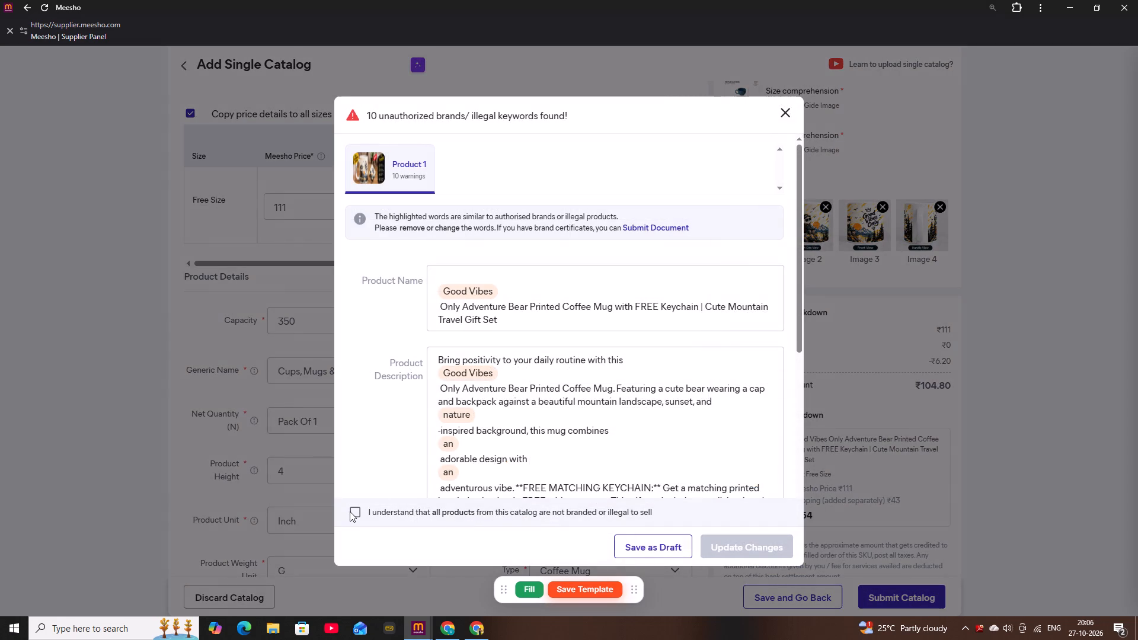
left_click(350, 511)
left_click(744, 547)
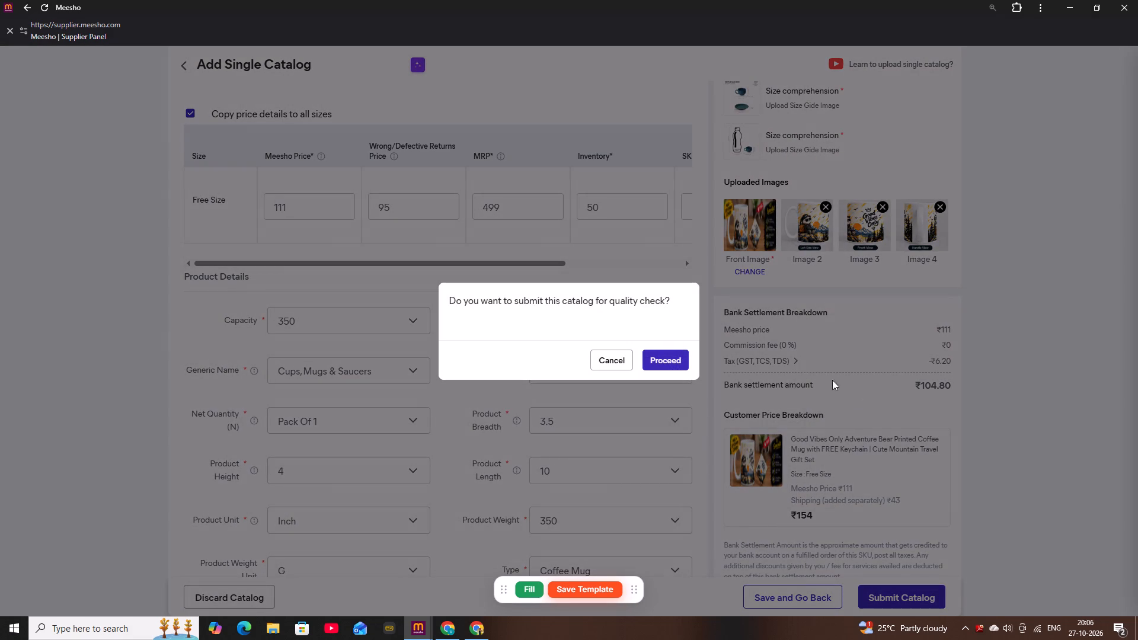
left_click(666, 359)
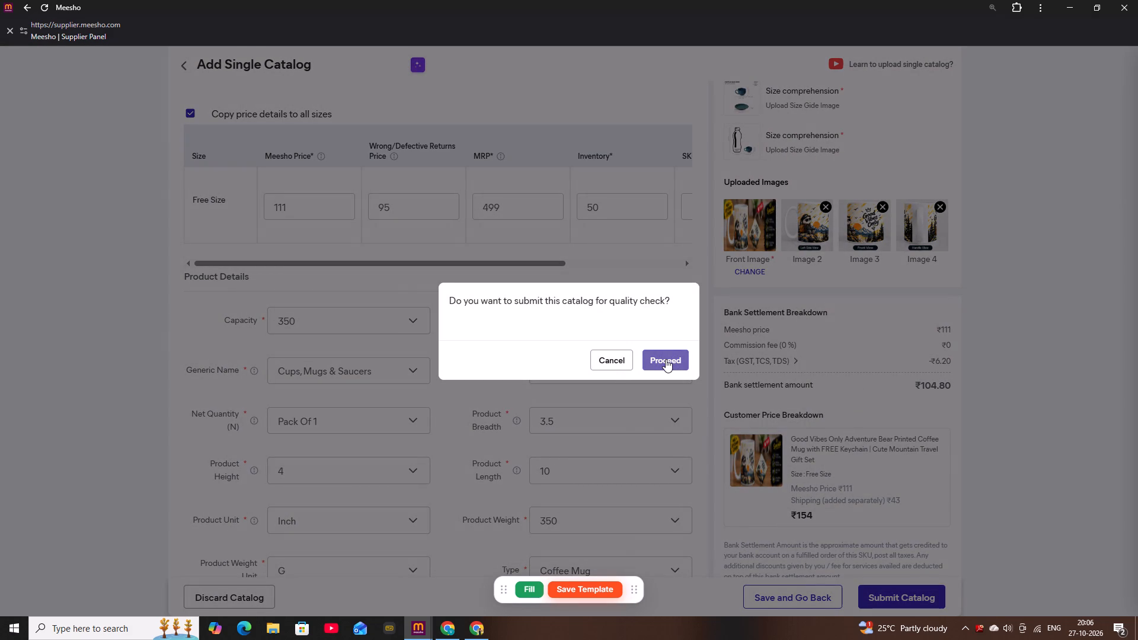
left_click(666, 359)
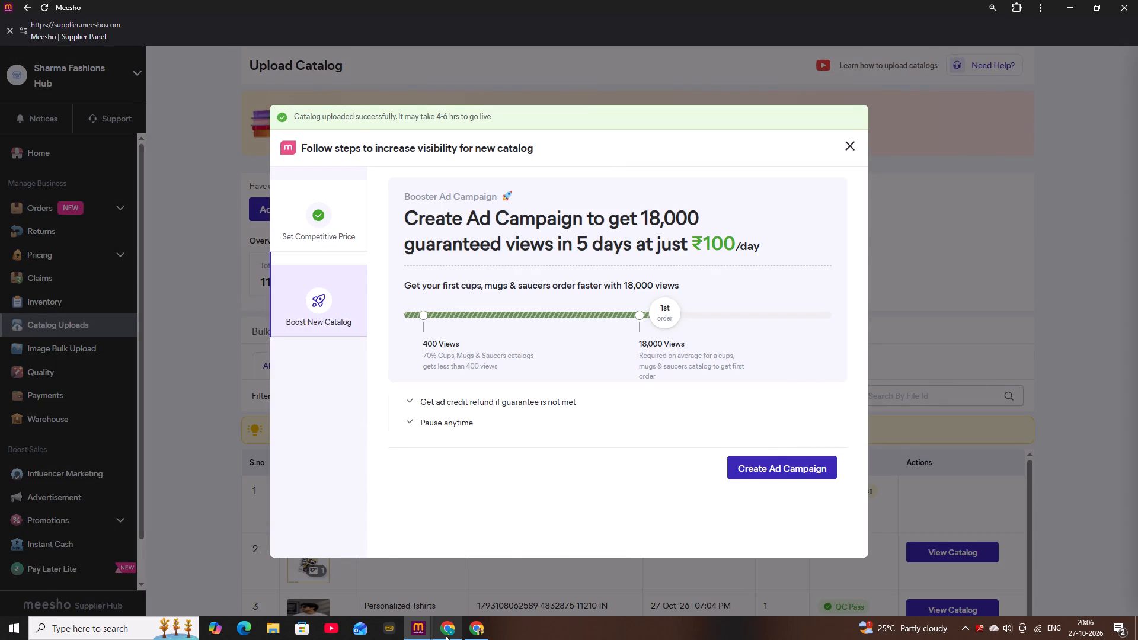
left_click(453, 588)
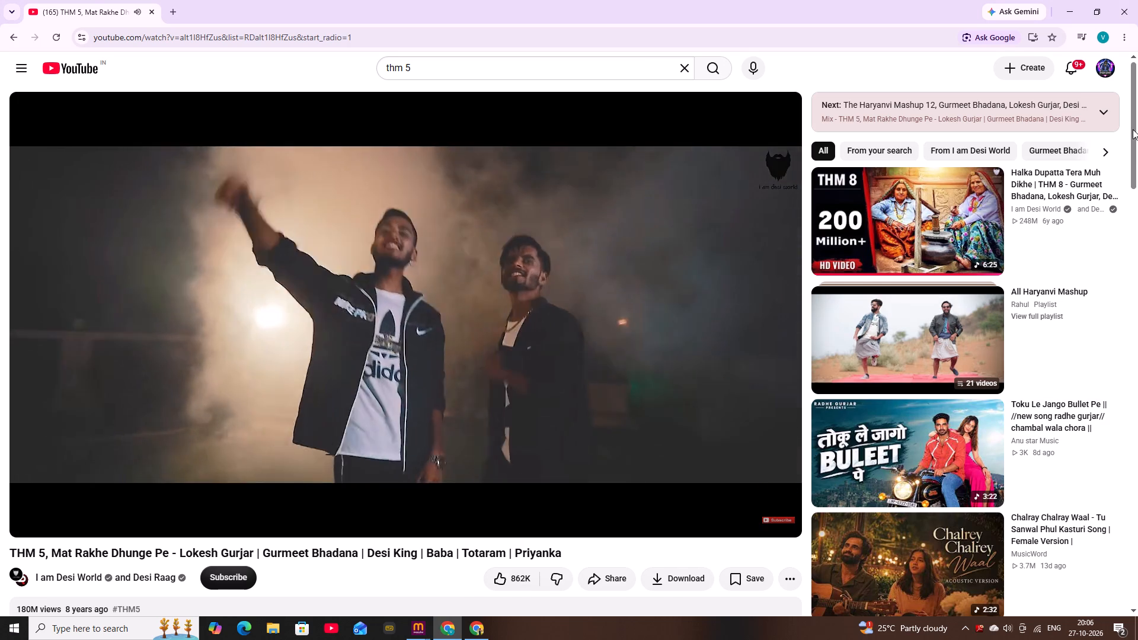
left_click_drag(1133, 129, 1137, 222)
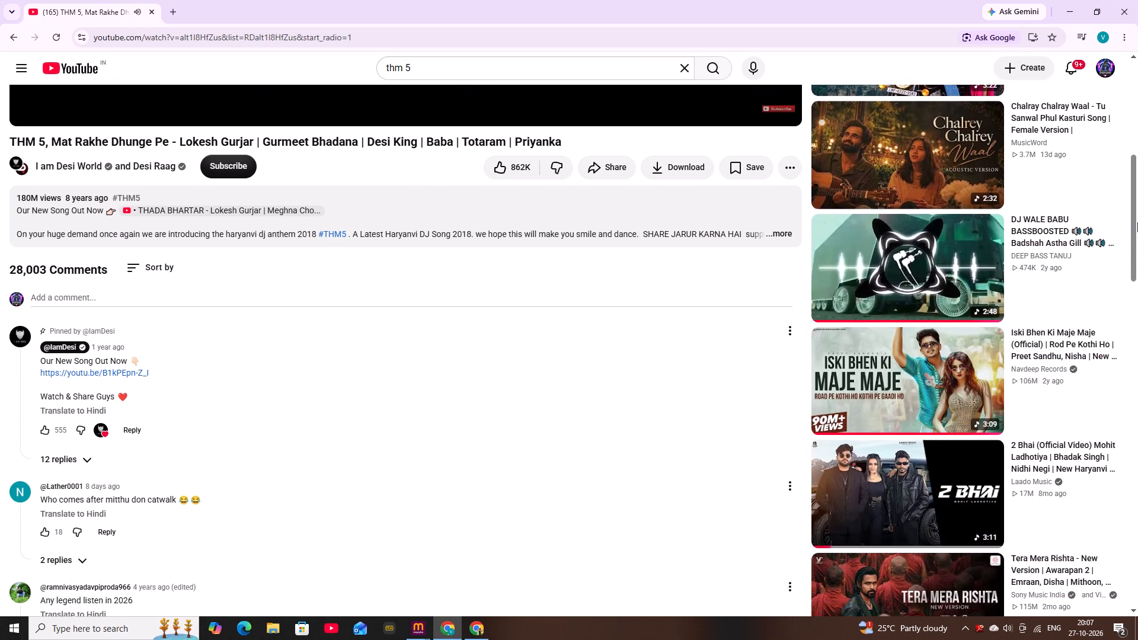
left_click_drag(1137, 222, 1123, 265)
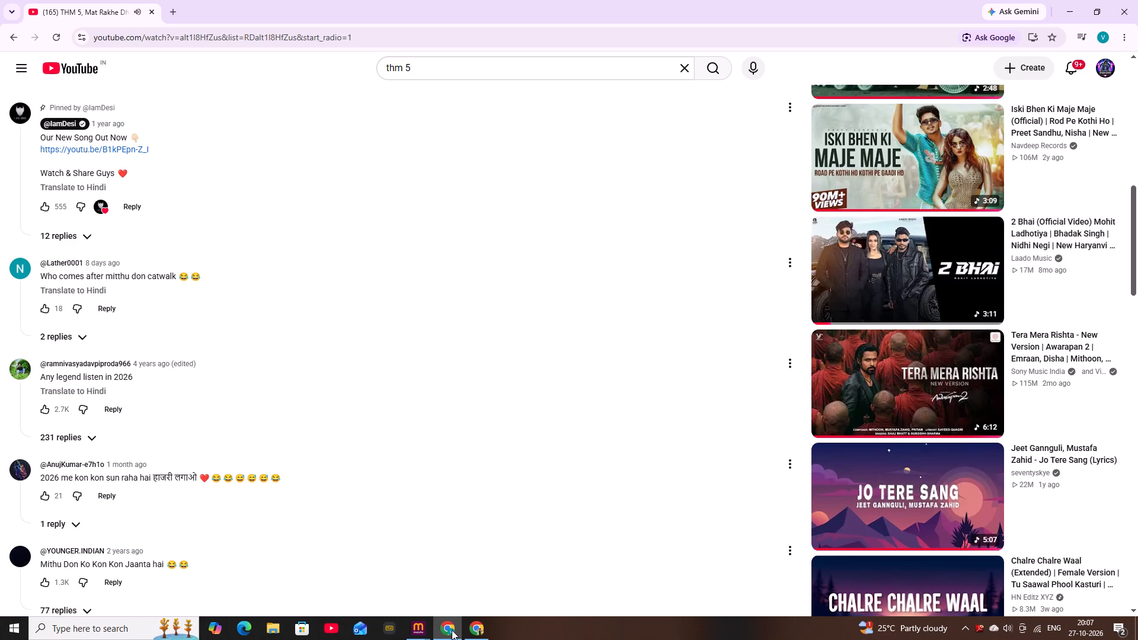
Return to the Meesho supplier panel and dismiss the Booster Ad Campaign offer for the new catalog.
left_click(419, 629)
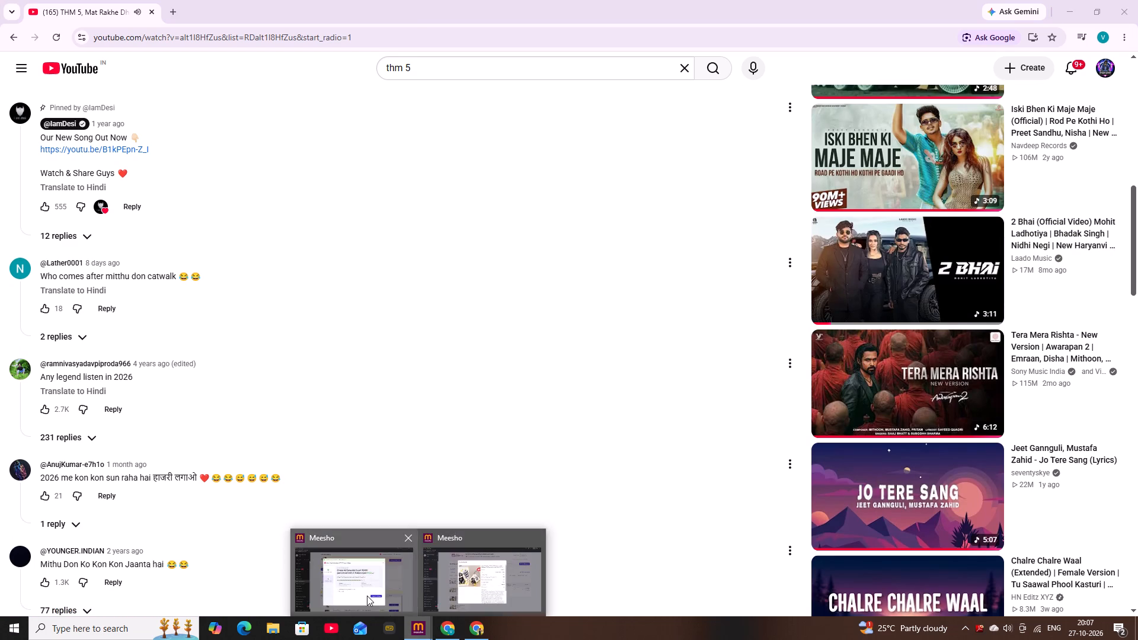
left_click(367, 596)
left_click(852, 145)
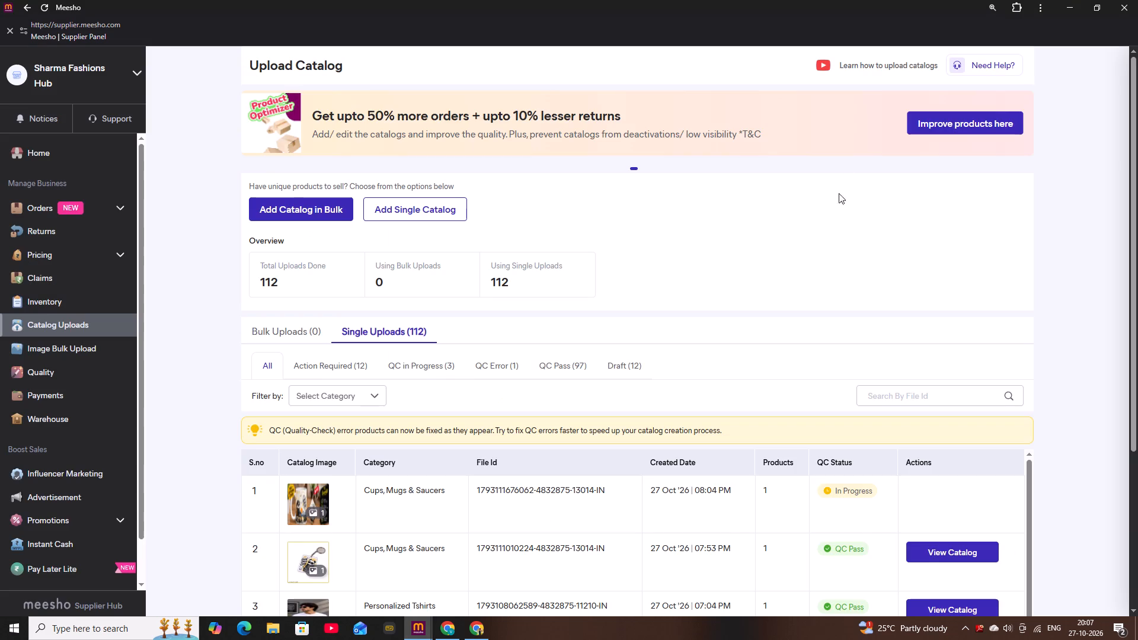
Start a new single catalog under Cups, Mugs & Saucers using file 21 from the CUP MOCKUPS folder as the front image.
scroll(711, 417, "down", 1)
left_click(437, 148)
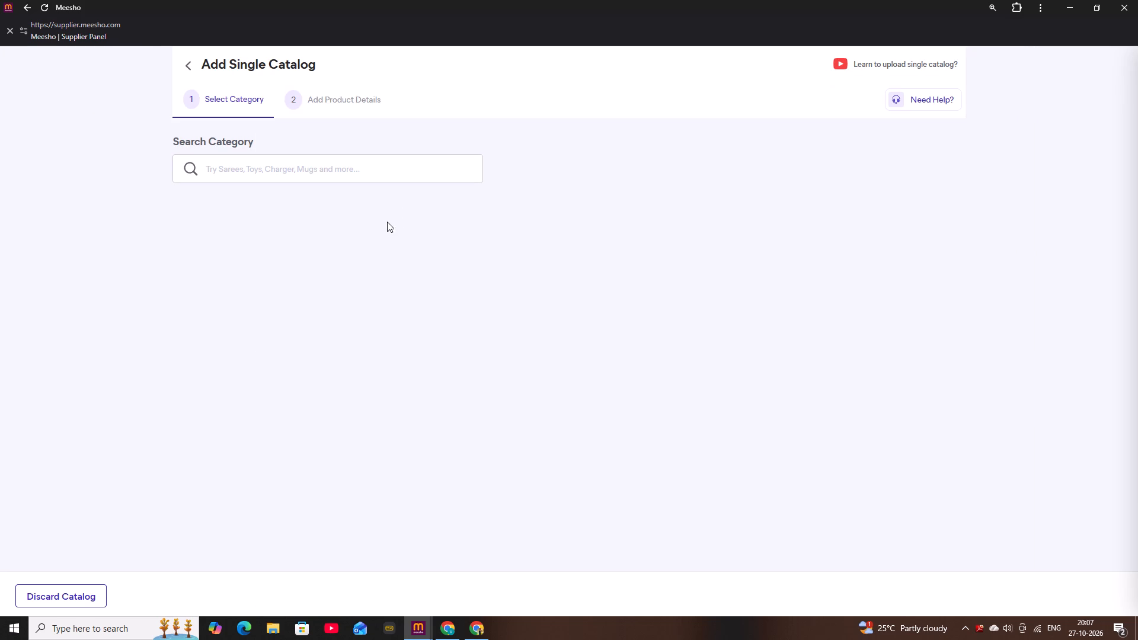
left_click(403, 217)
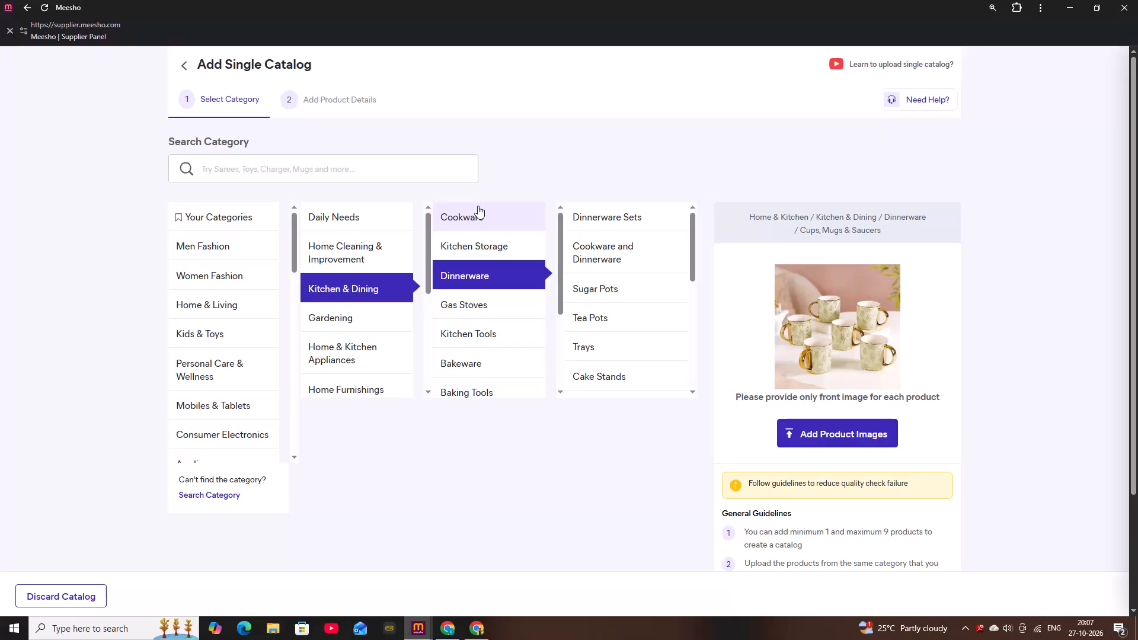
left_click(824, 441)
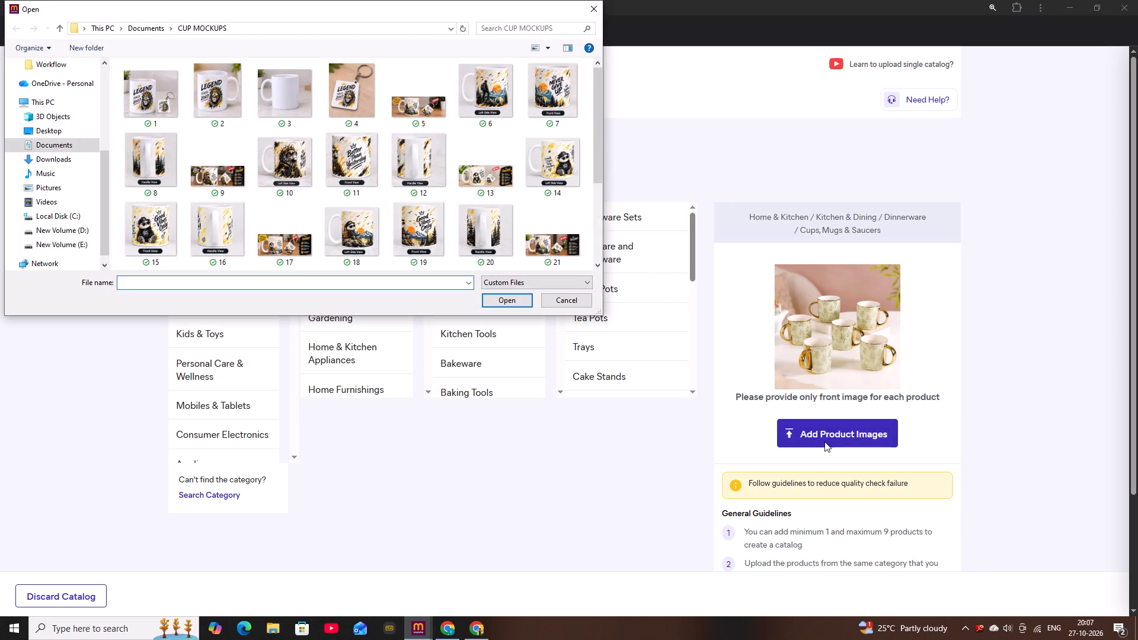
left_click(558, 258)
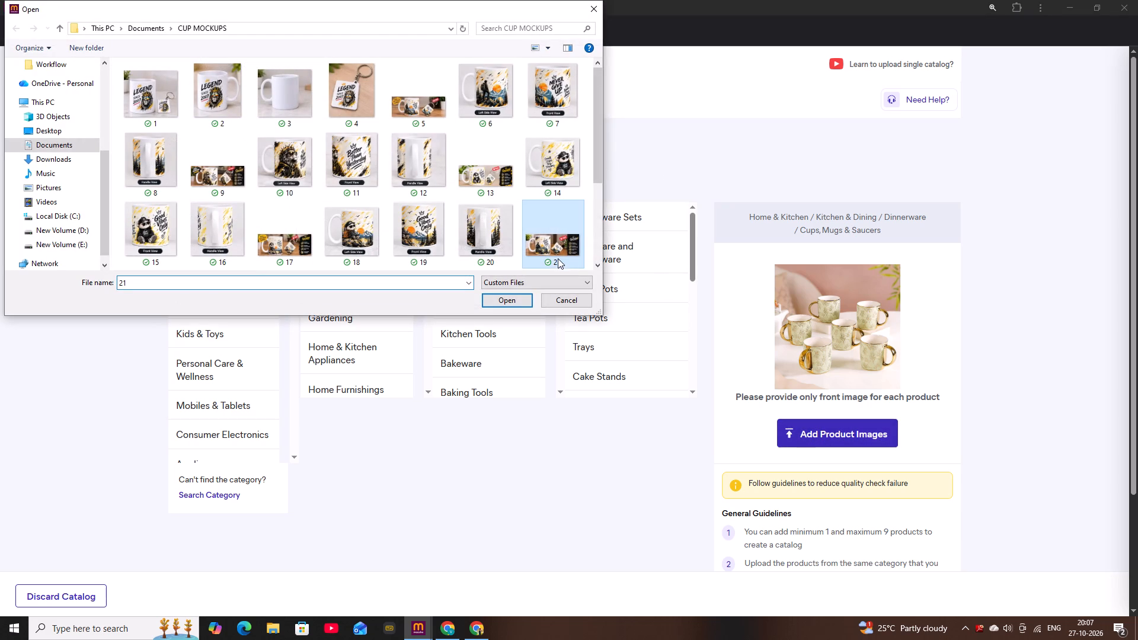
left_click(515, 301)
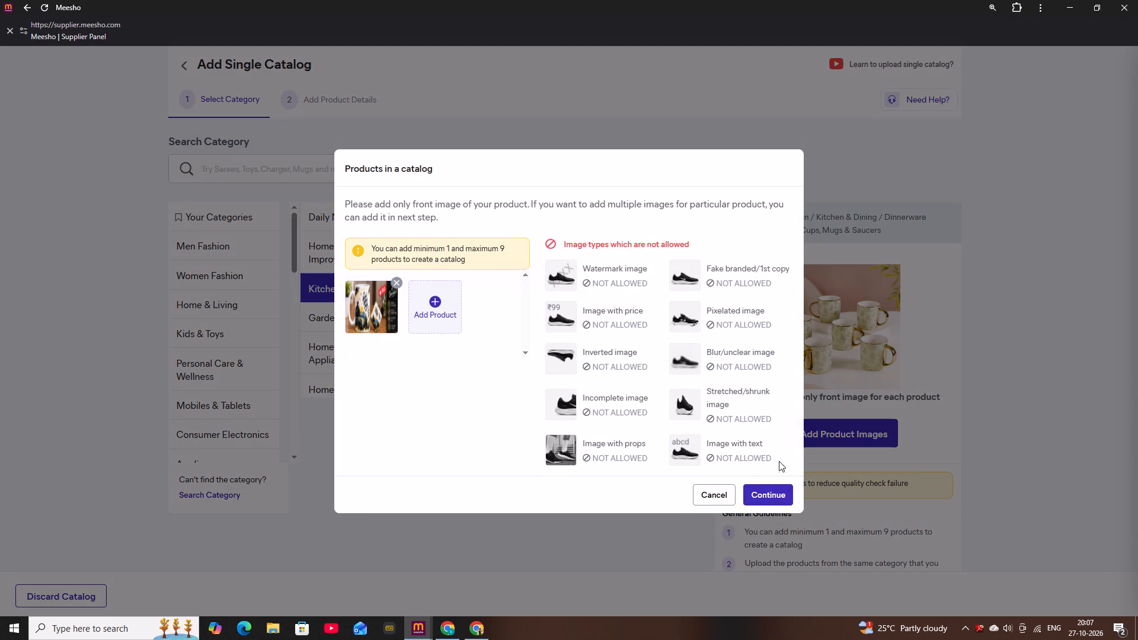
left_click(788, 485)
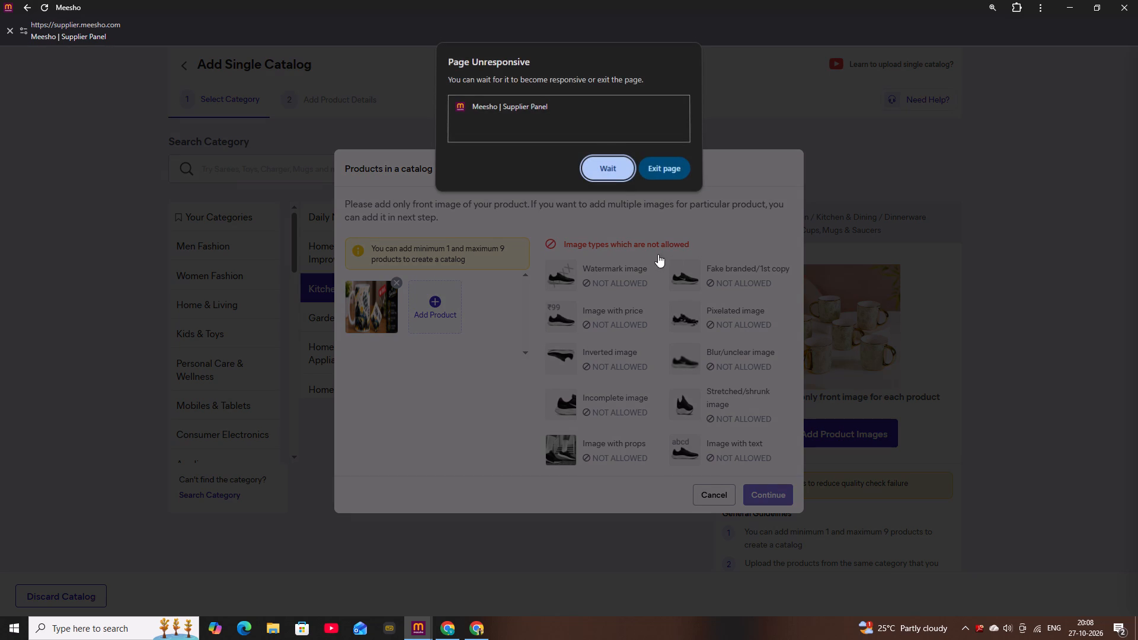
left_click(623, 176)
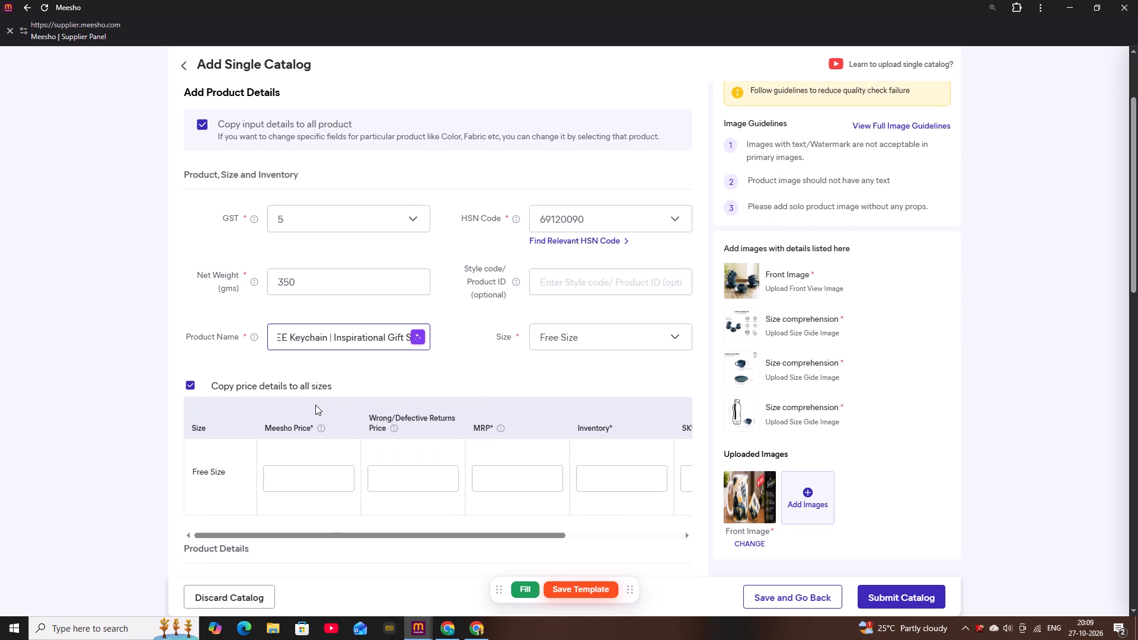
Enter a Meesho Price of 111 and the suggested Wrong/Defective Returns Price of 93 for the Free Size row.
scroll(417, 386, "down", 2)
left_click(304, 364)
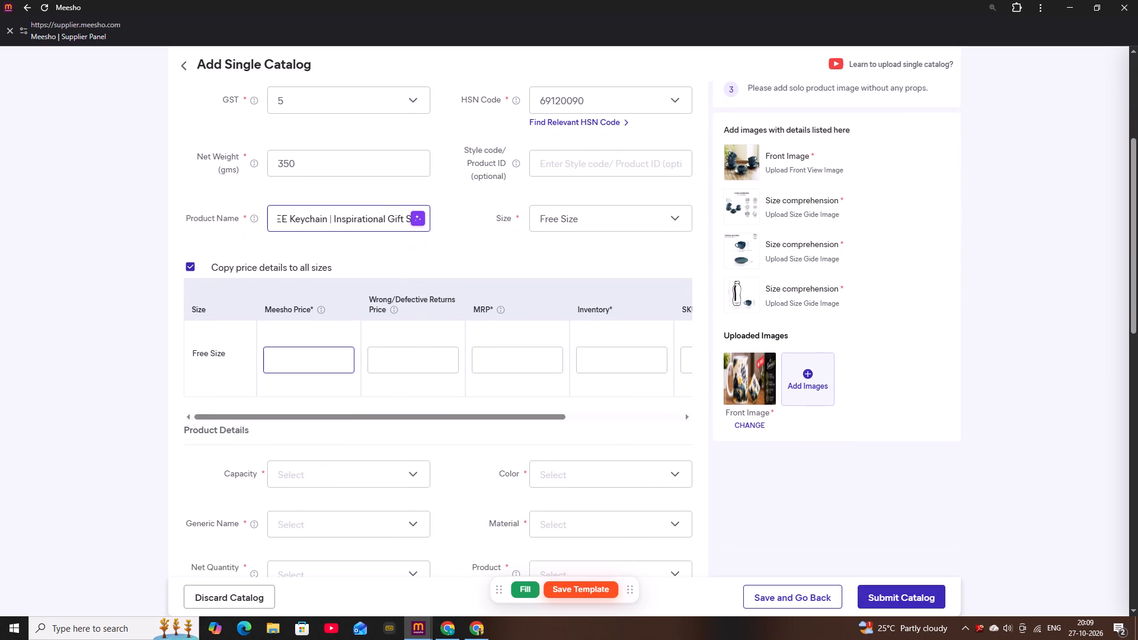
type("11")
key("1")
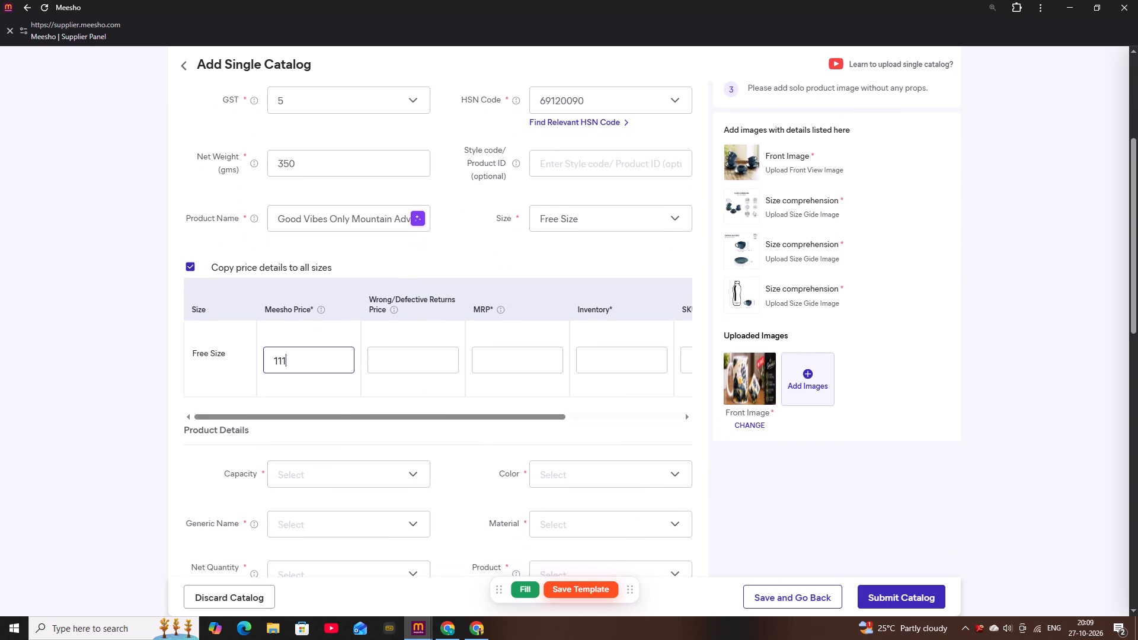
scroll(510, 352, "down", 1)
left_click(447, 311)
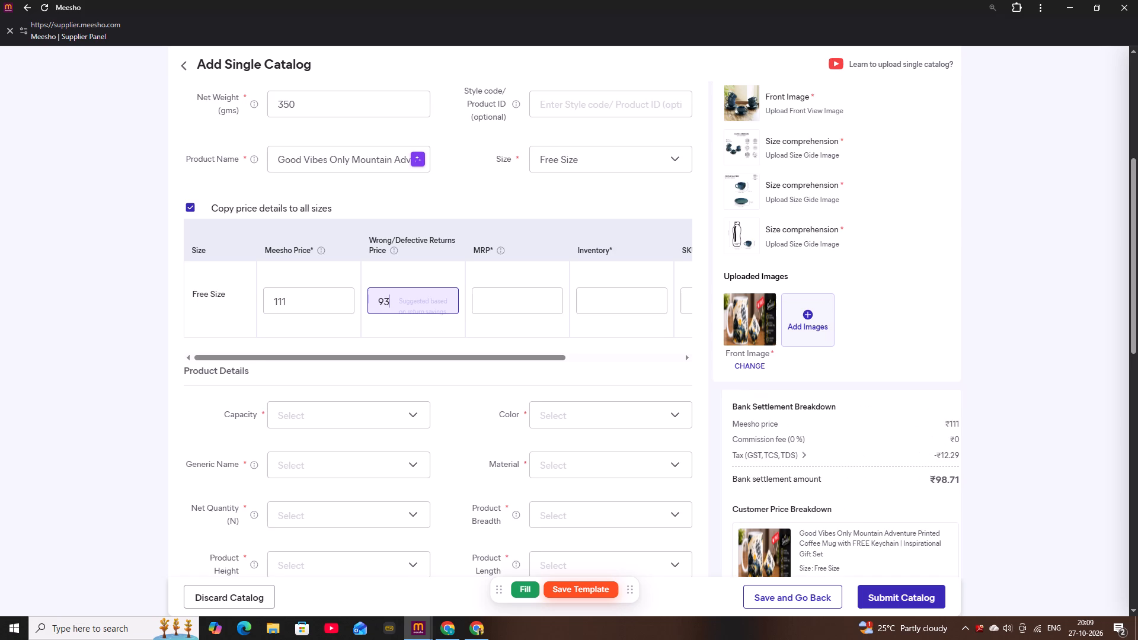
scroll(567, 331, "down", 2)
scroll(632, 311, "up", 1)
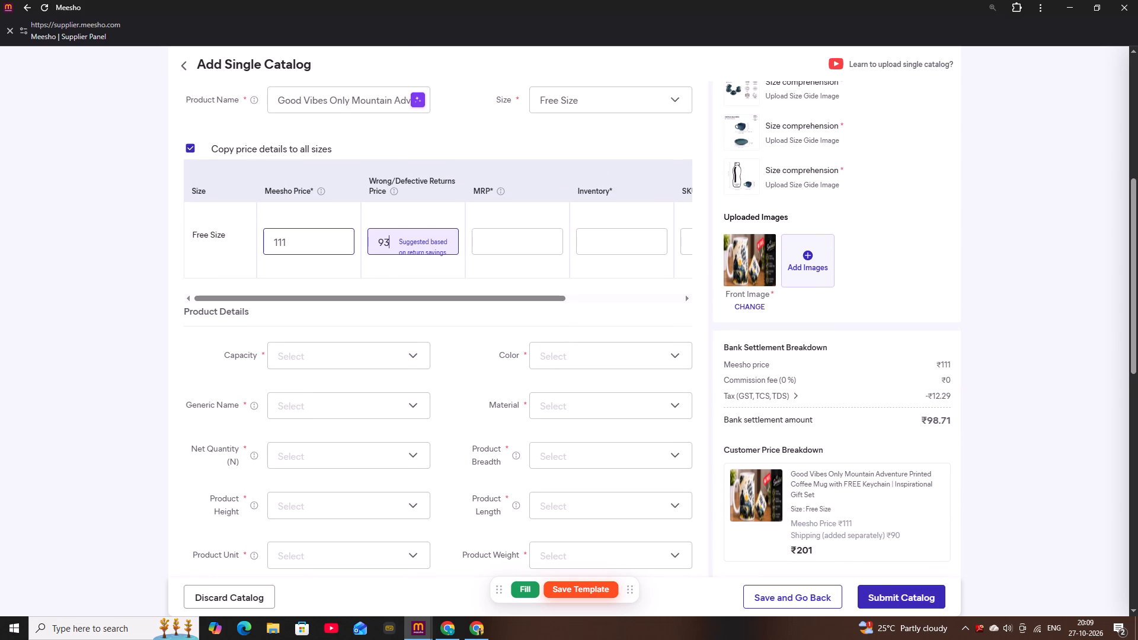
Set the Free Size row's Meesho Price to 110, Wrong/Defective Returns Price to 95, MRP to 499 and Inventory to 50.
left_click(307, 241)
key("BackSpace")
key("0")
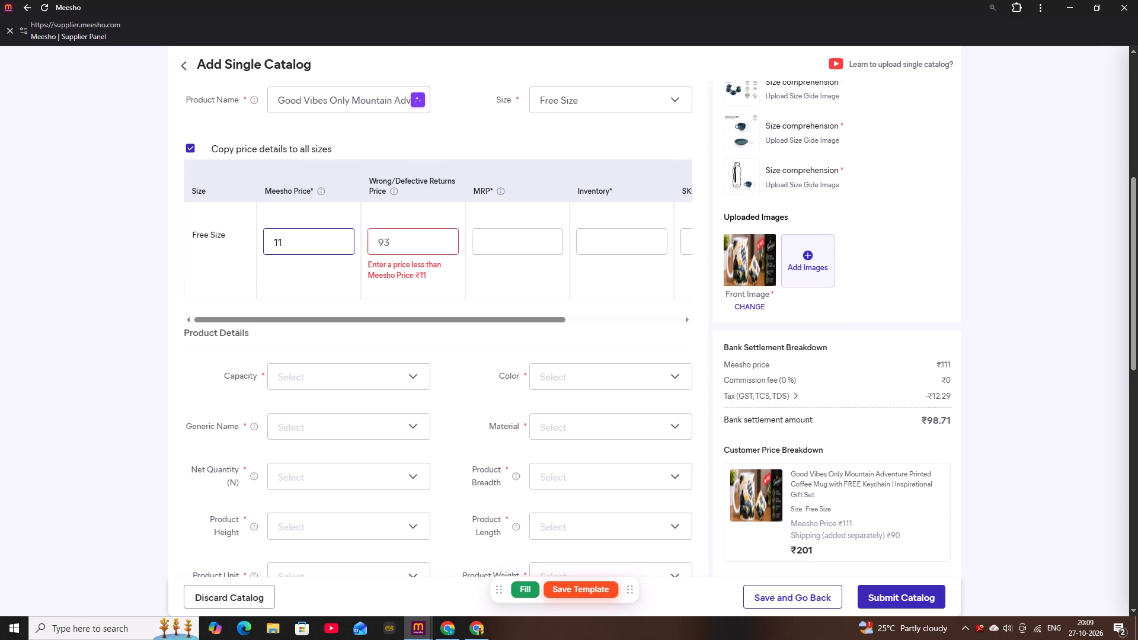
left_click(401, 233)
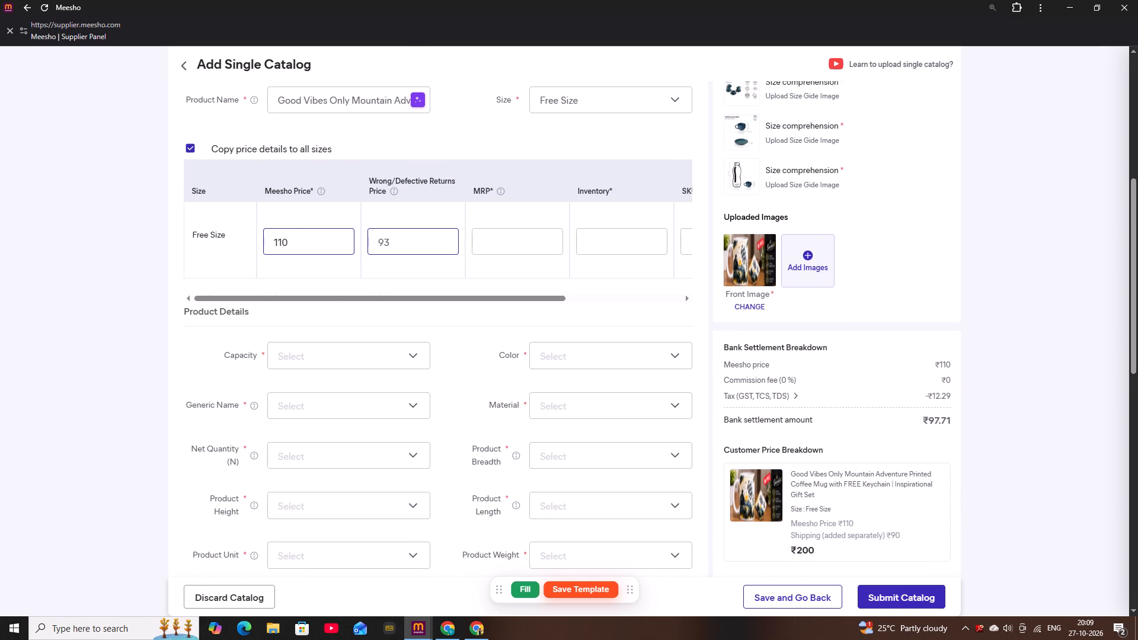
key("BackSpace")
key("5")
left_click(497, 251)
type("499")
left_click(633, 247)
type("50")
Set the mug's Capacity to 300 in the Product Details.
left_click(348, 364)
scroll(318, 439, "down", 1)
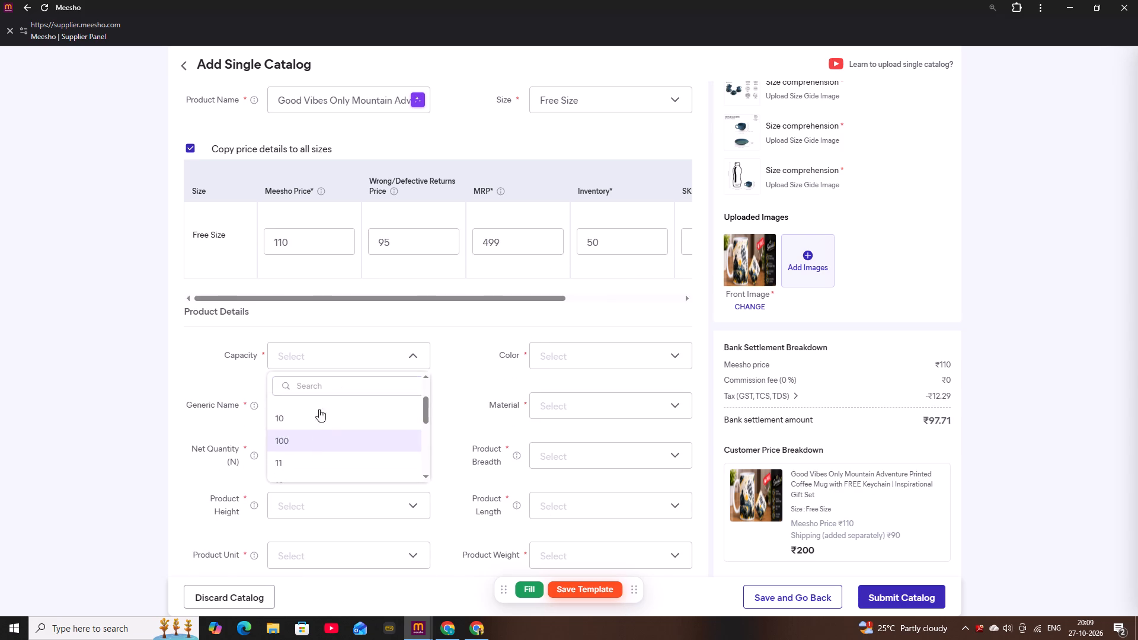
left_click(323, 392)
type("300")
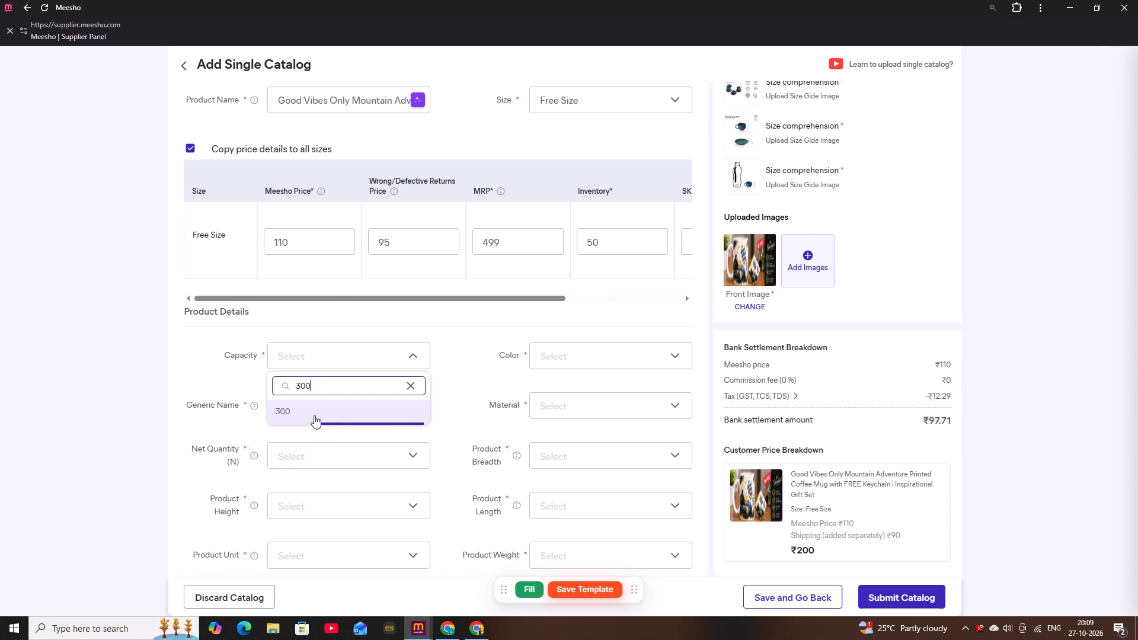
left_click(314, 415)
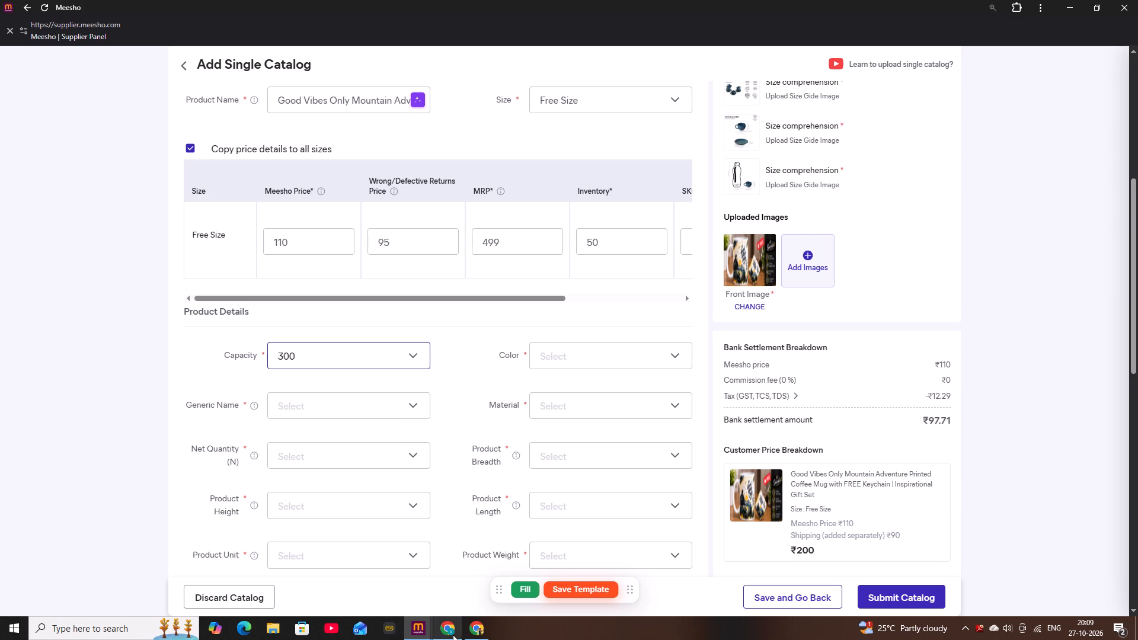
Switch to YouTube and play the "2 Bhai (Official Video)" song from the suggested videos.
left_click(452, 635)
left_click(910, 387)
left_click(893, 273)
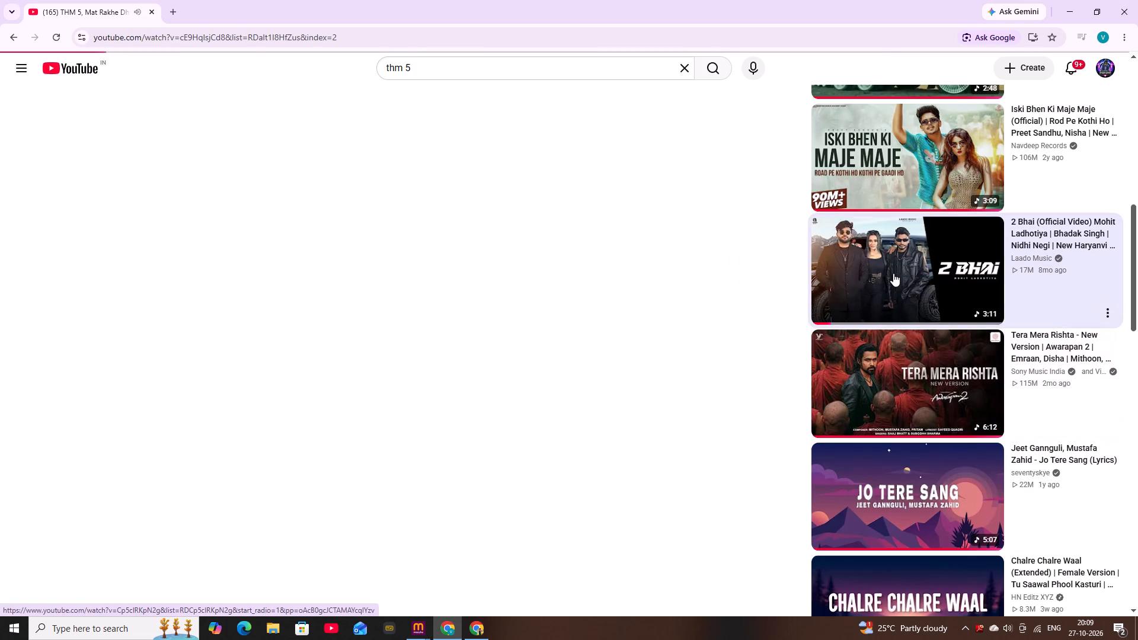
triple_click(893, 273)
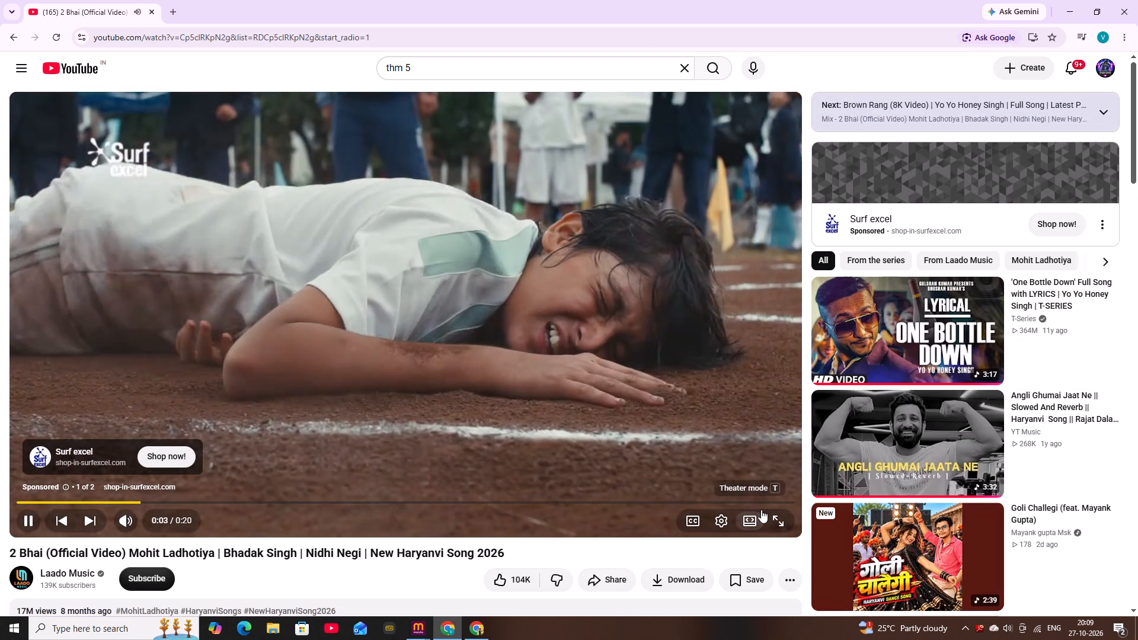
Reload the "2 Bhai (Official Video)" page and skip ahead in the song.
key("ctrl+r")
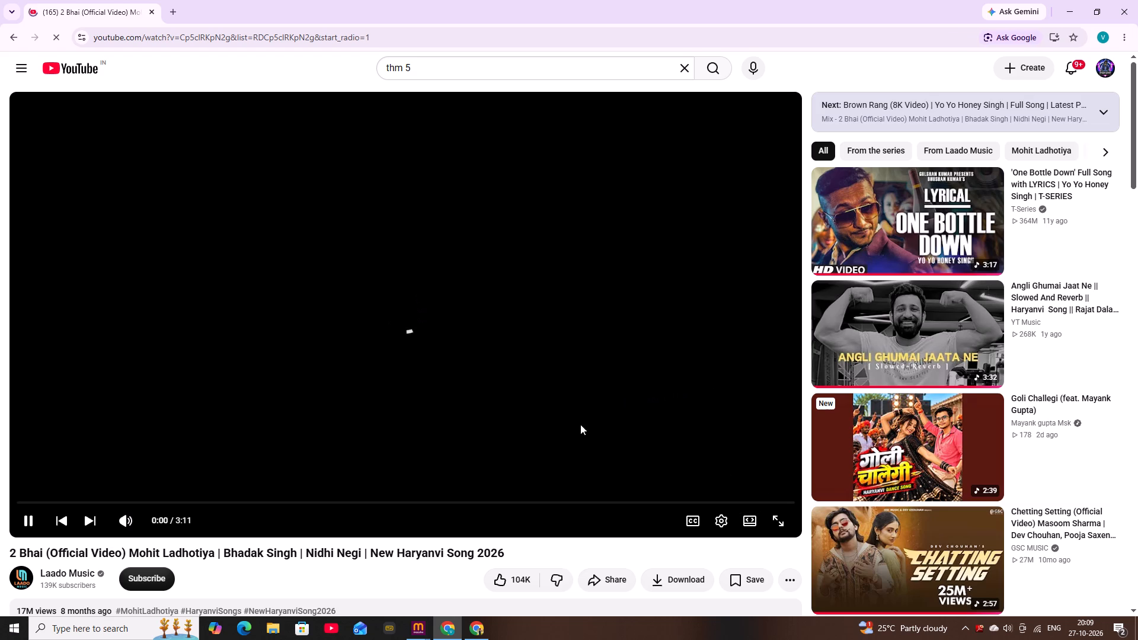
scroll(826, 408, "down", 1)
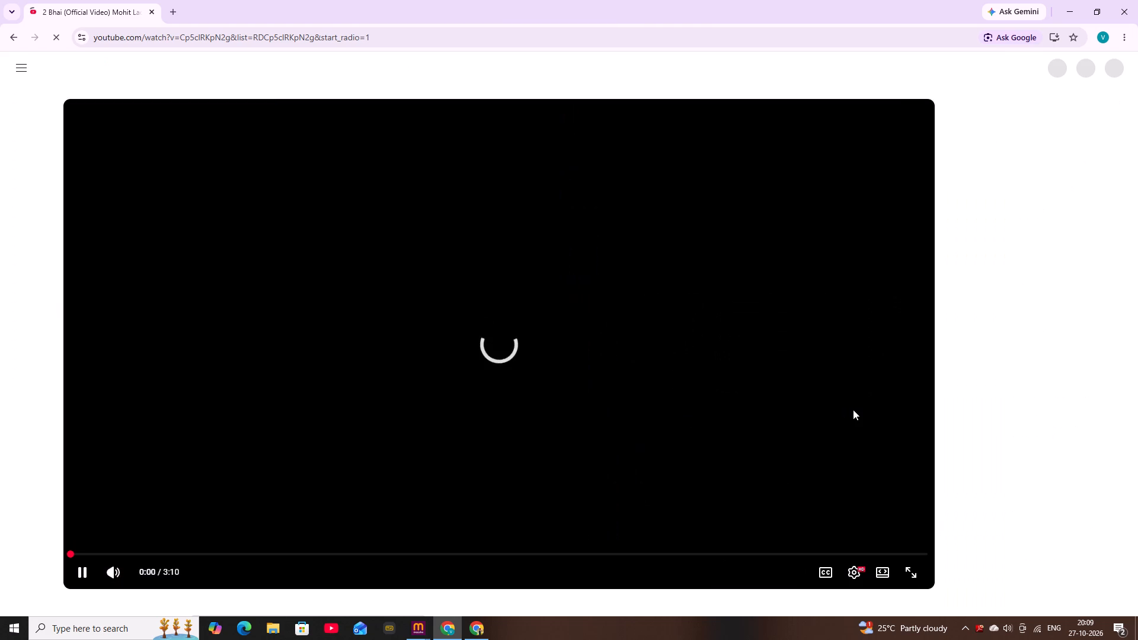
scroll(840, 408, "down", 4)
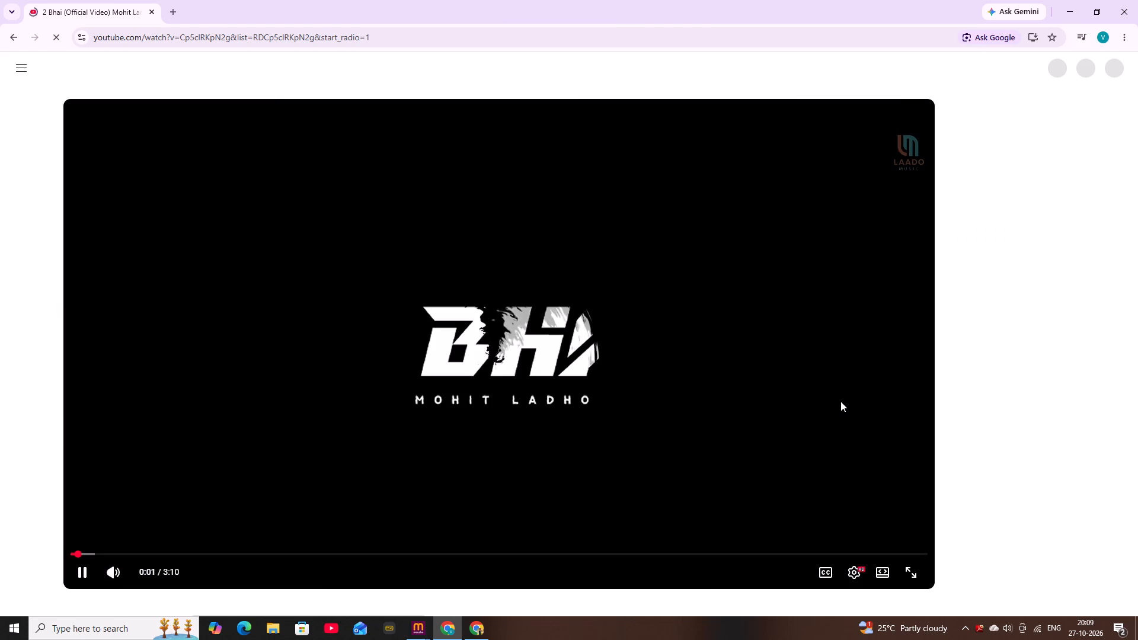
scroll(840, 400, "down", 5)
left_click(822, 450)
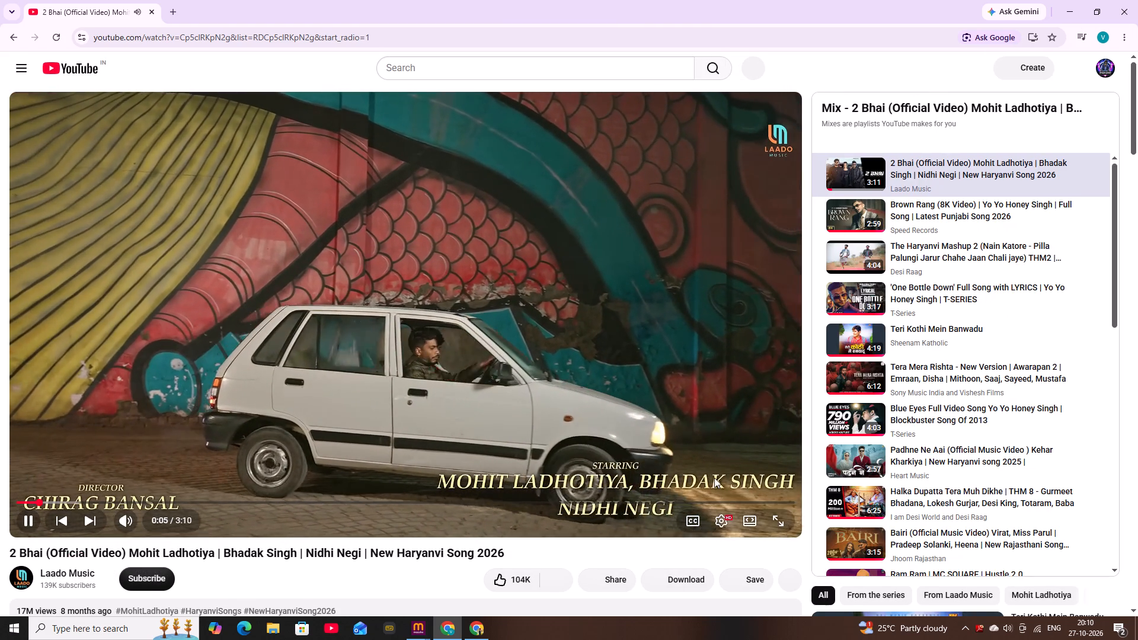
scroll(739, 479, "down", 1)
scroll(899, 452, "down", 1)
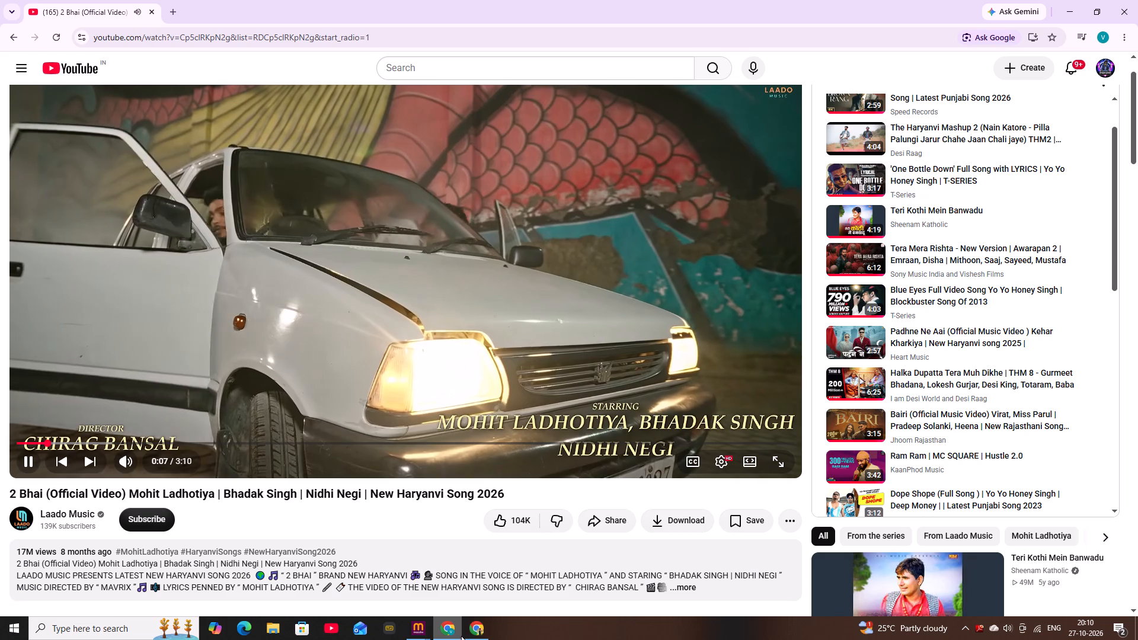
key("Right")
key("Right")
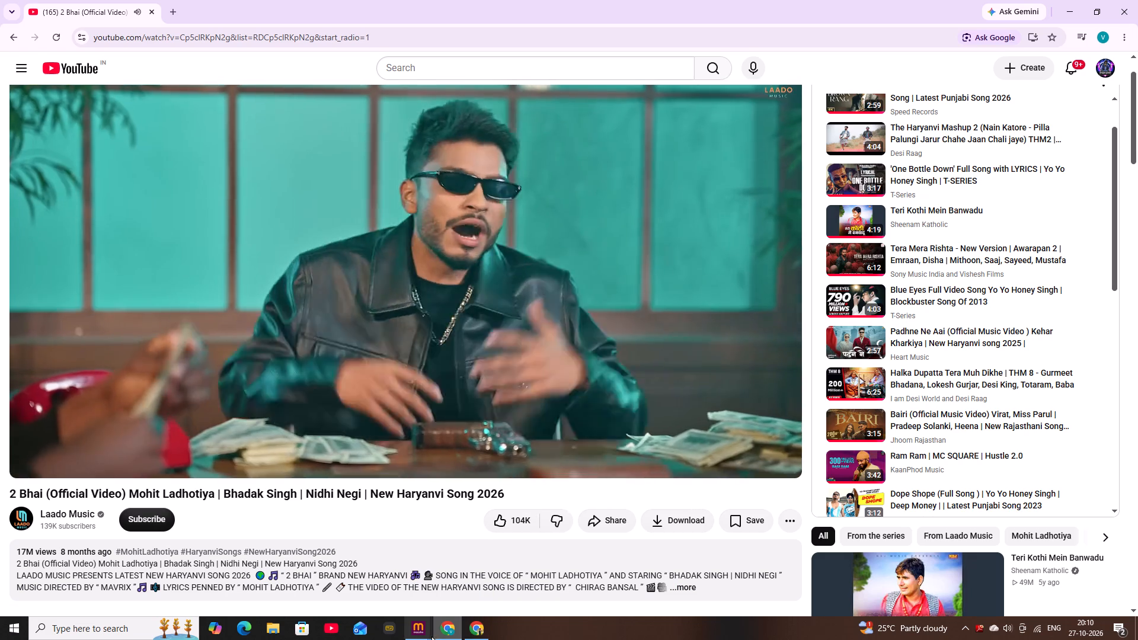
Switch back to the Meesho Supplier Panel and set the mug's Color to White in the Product Details.
left_click(426, 636)
left_click(385, 601)
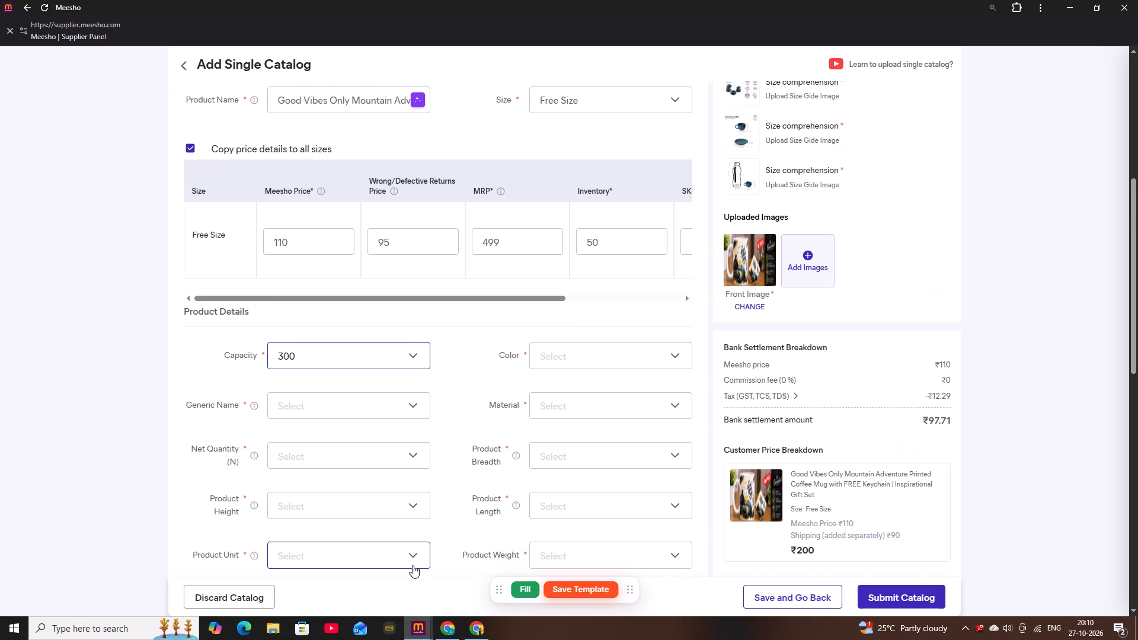
scroll(535, 492, "down", 2)
left_click(618, 236)
left_click(586, 276)
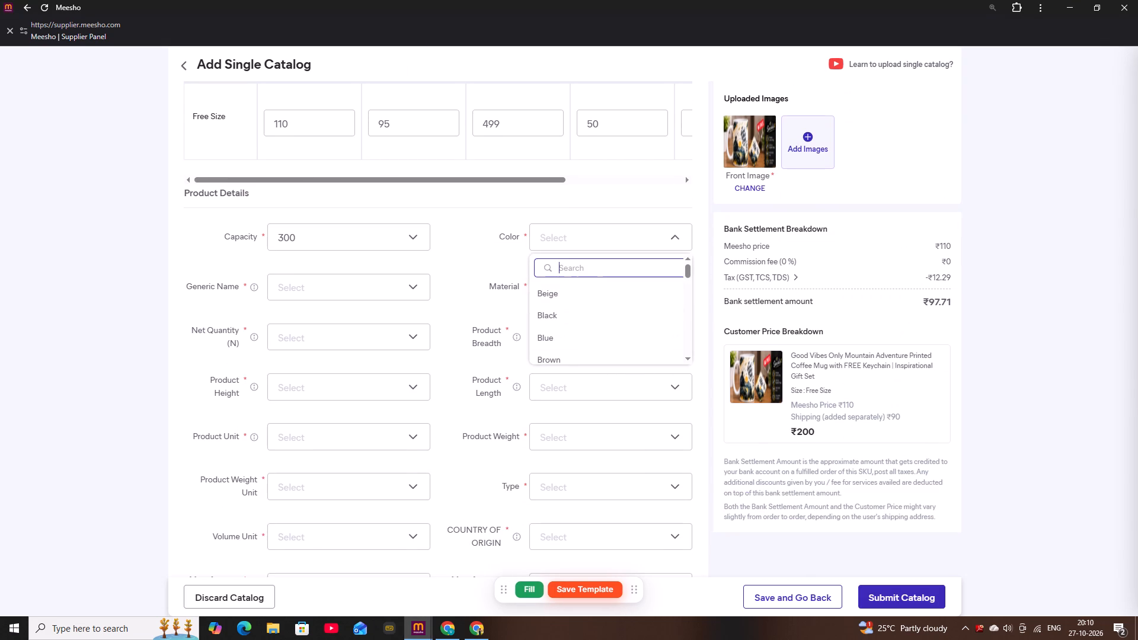
type("whit")
left_click(555, 299)
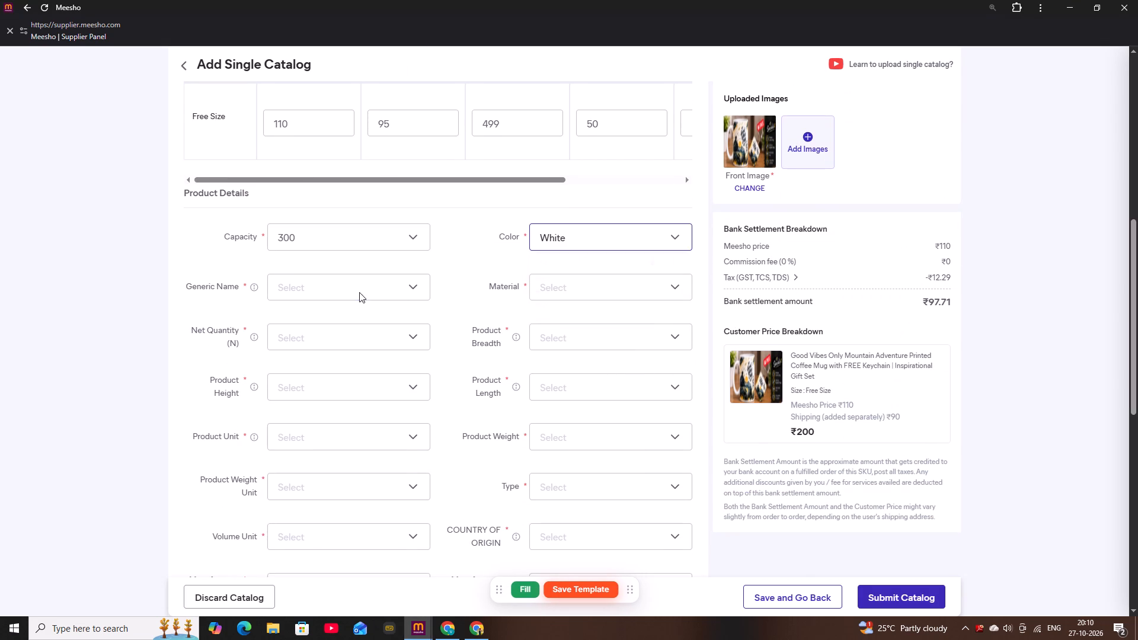
Set the Generic Name to Cups, Mugs & Saucers, the Material to Ceramic and the Net Quantity to Pack Of 1.
left_click(359, 292)
scroll(342, 329, "down", 1)
left_click(331, 377)
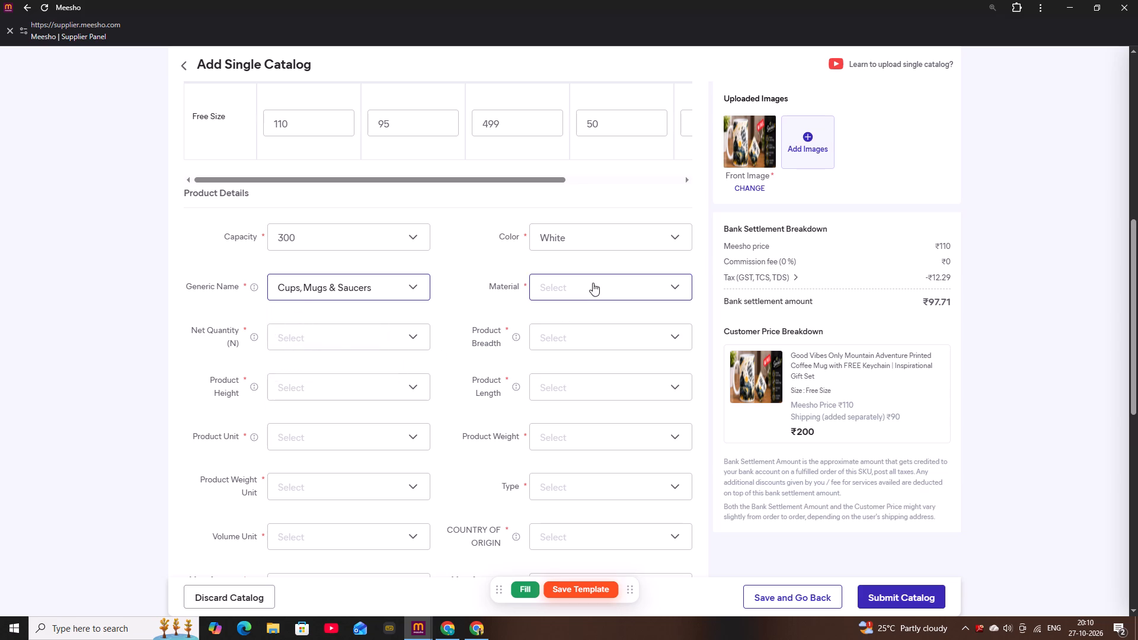
left_click(593, 283)
scroll(573, 356, "down", 1)
left_click(567, 375)
left_click(359, 342)
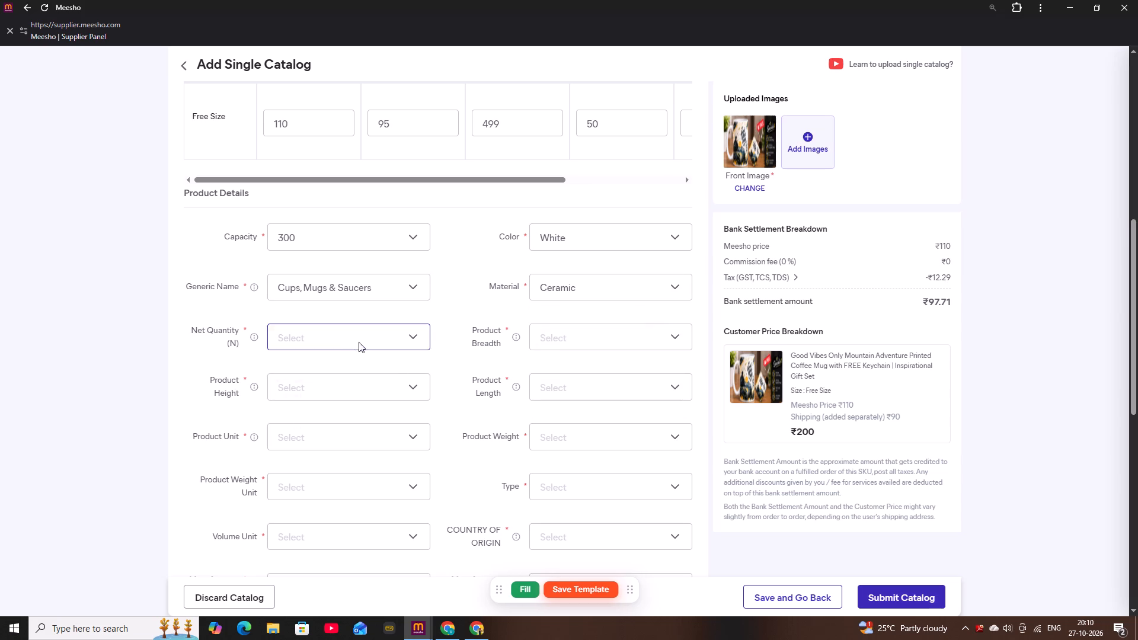
scroll(333, 405, "down", 1)
scroll(327, 398, "up", 2)
left_click(318, 421)
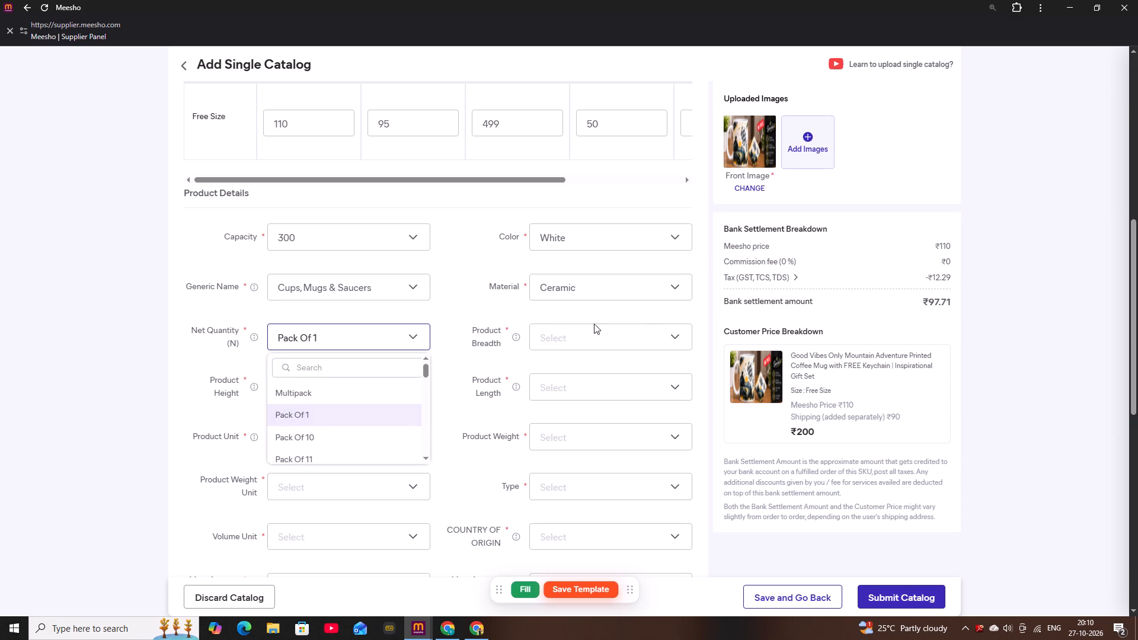
Set the Product Breadth to 3.5 and the Product Height to 4.
left_click(608, 329)
left_click(616, 370)
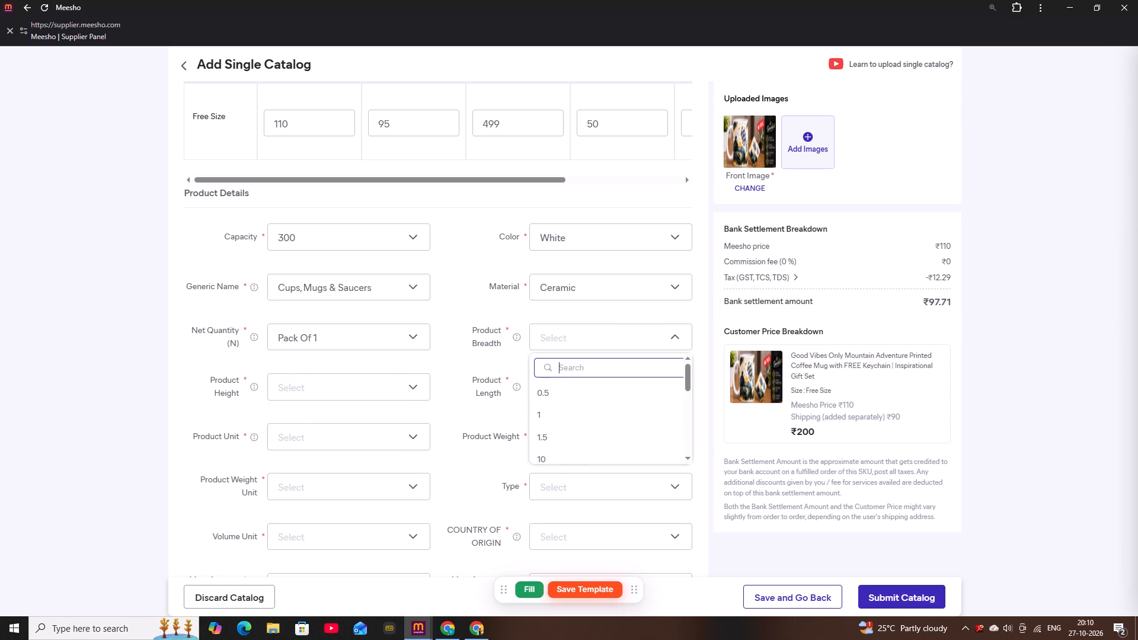
type("3.5")
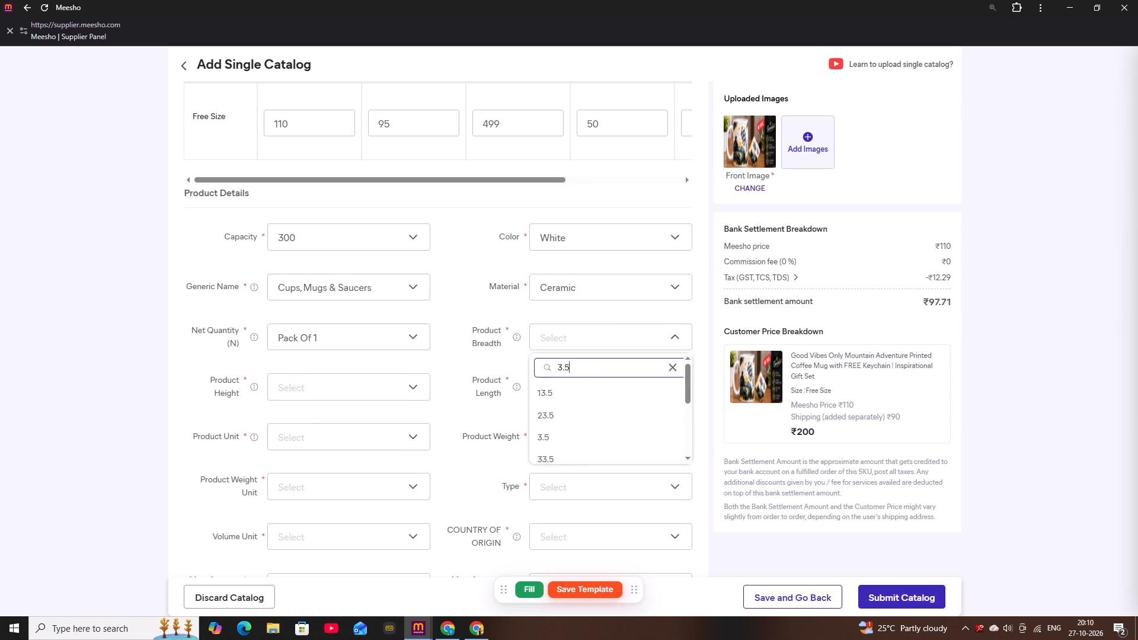
left_click(545, 426)
left_click(367, 379)
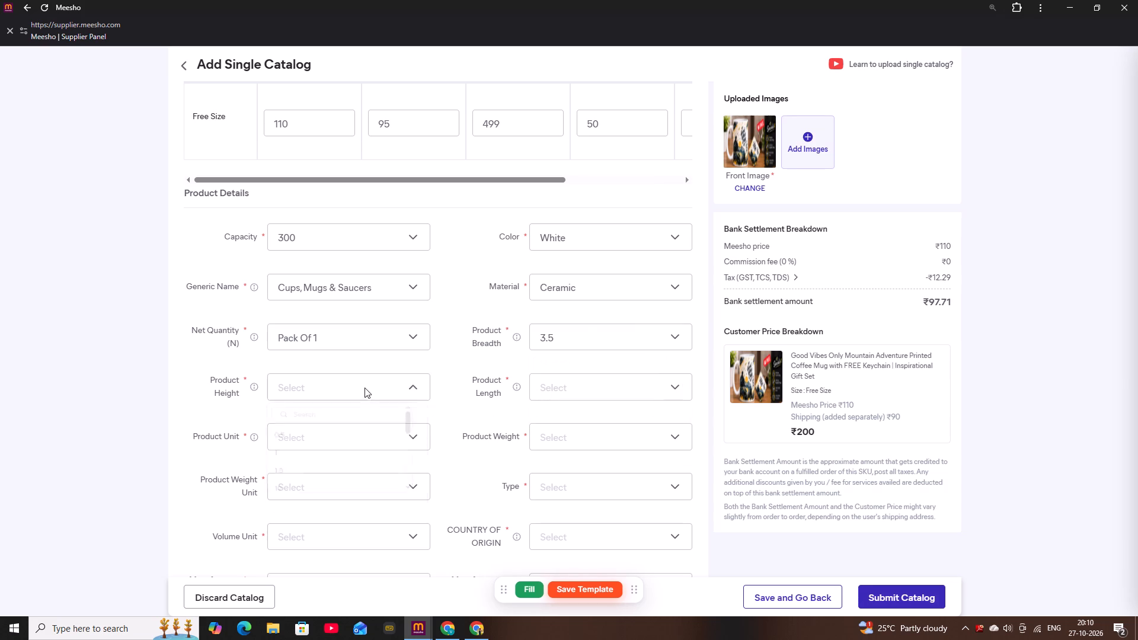
left_click(325, 421)
key("4")
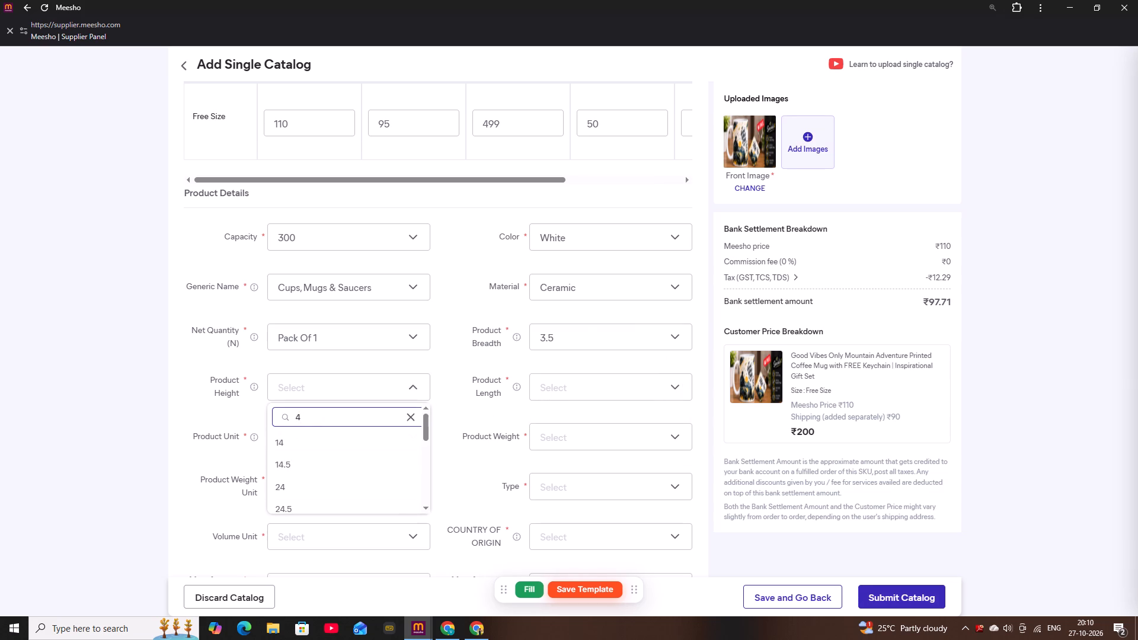
scroll(308, 497, "down", 2)
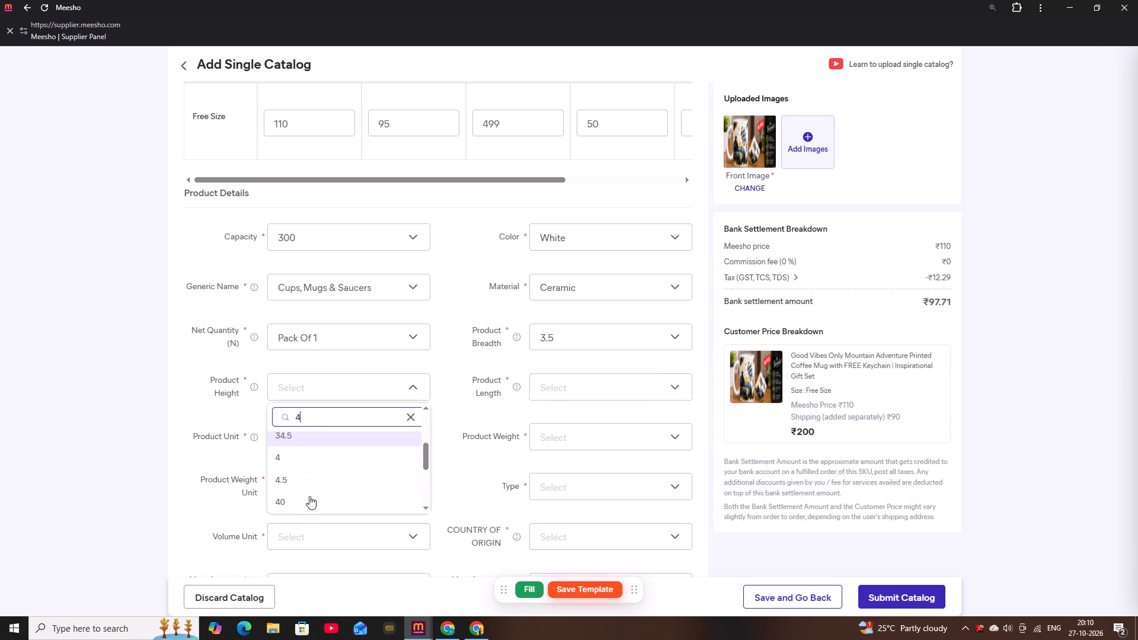
left_click(302, 460)
Set the Product Length to 10 and the Product Unit to Inch.
left_click(603, 389)
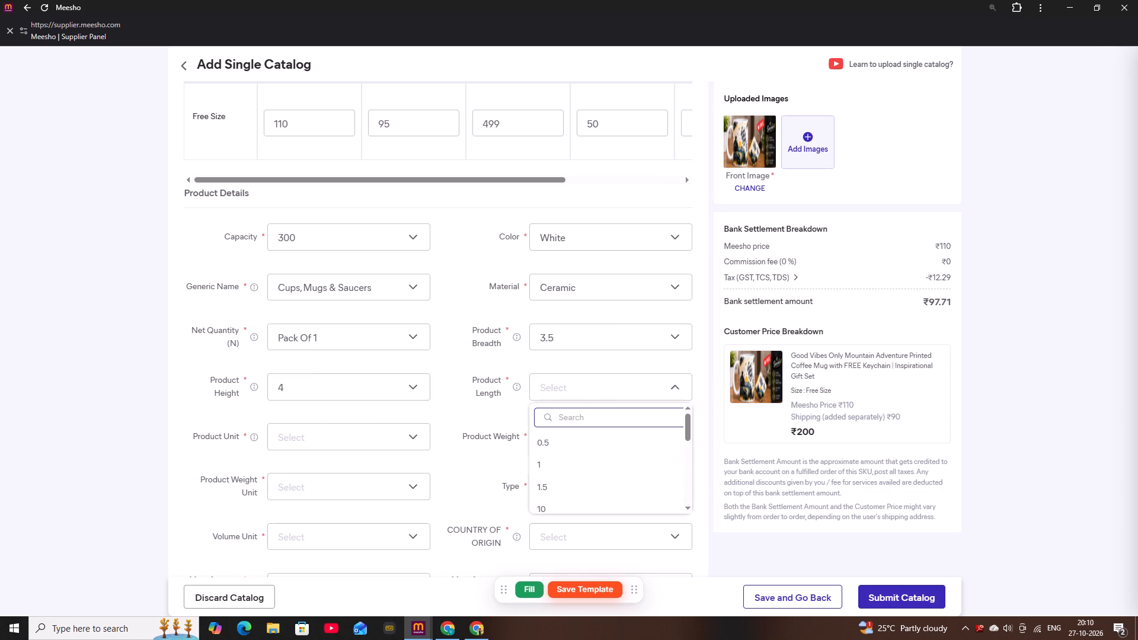
left_click(579, 421)
type("10")
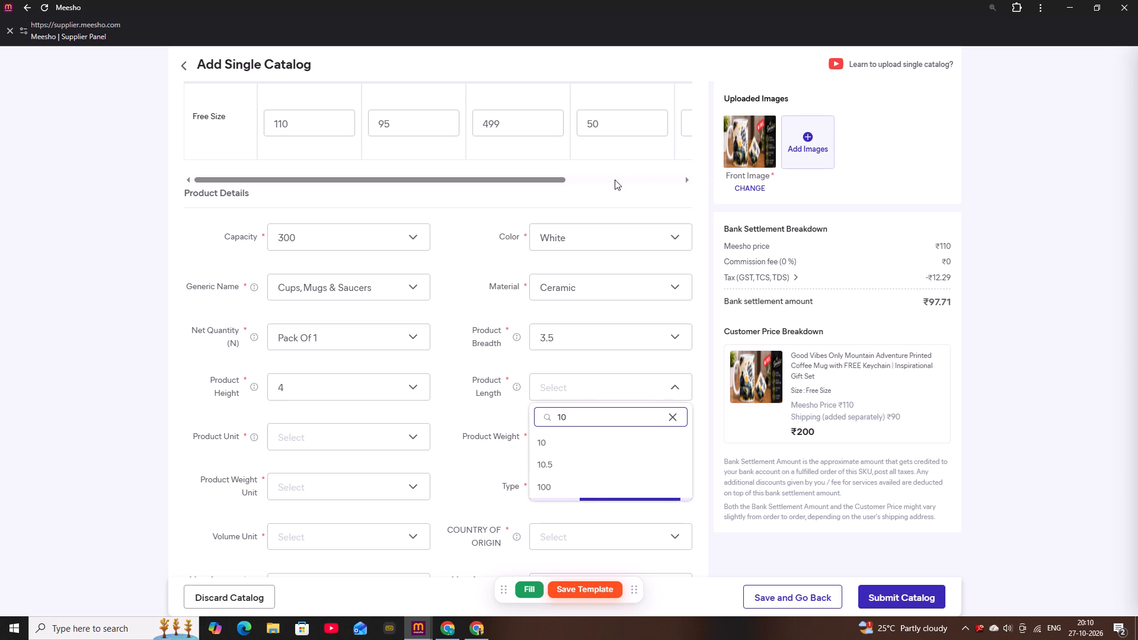
left_click(558, 437)
scroll(509, 440, "down", 1)
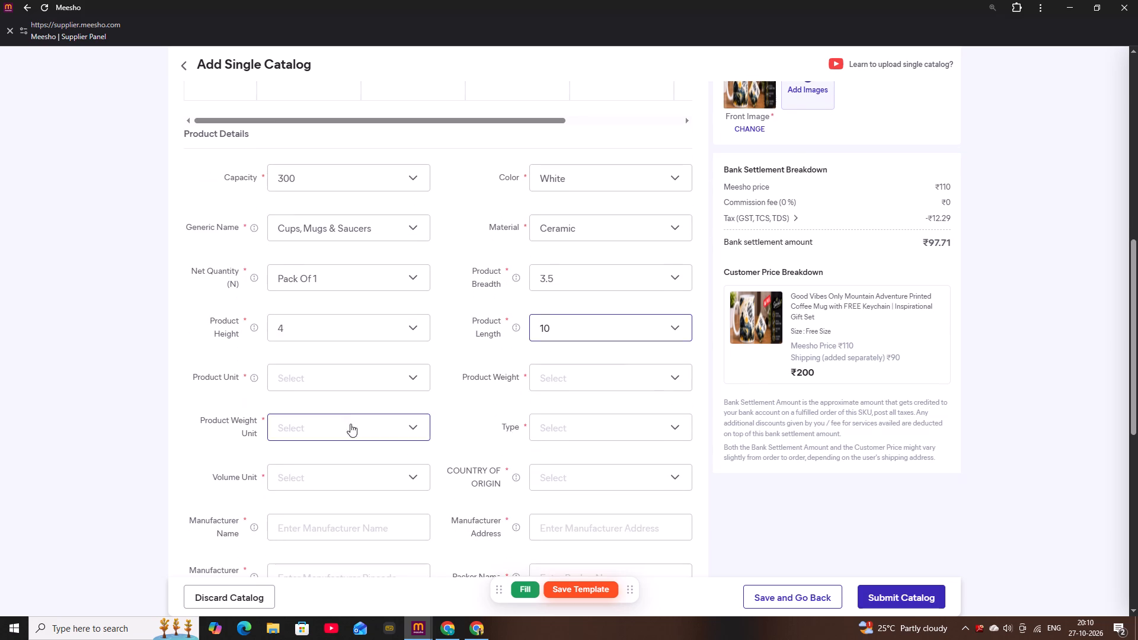
left_click(353, 379)
scroll(338, 465, "down", 1)
left_click(337, 442)
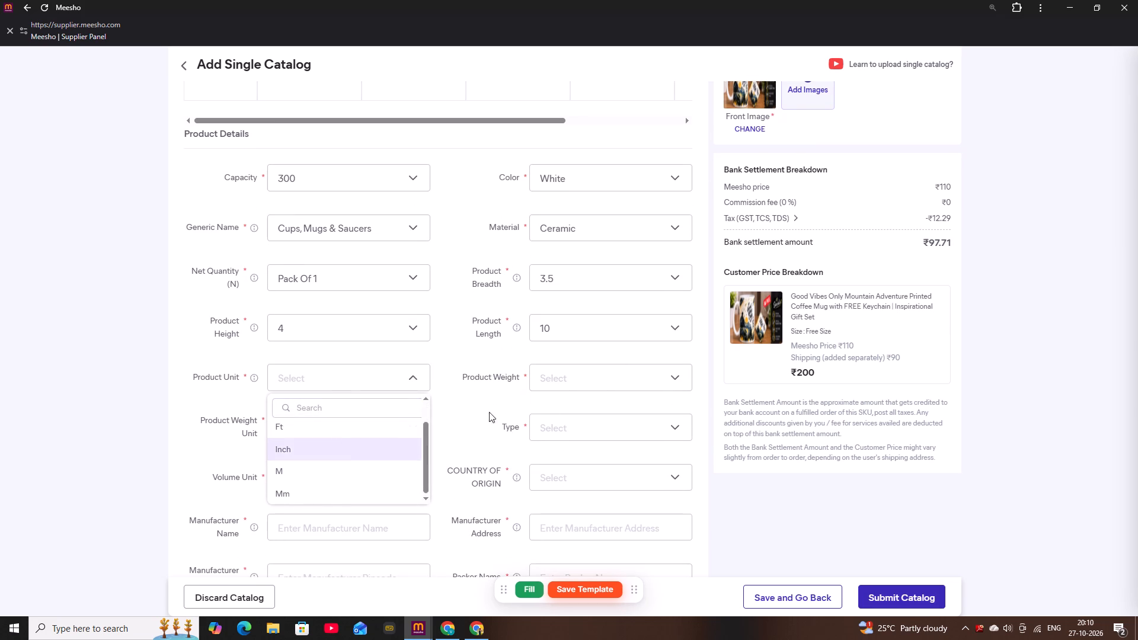
Set the Product Weight to 350 and the Product Weight Unit to G.
left_click(602, 379)
scroll(570, 448, "down", 1)
left_click(589, 415)
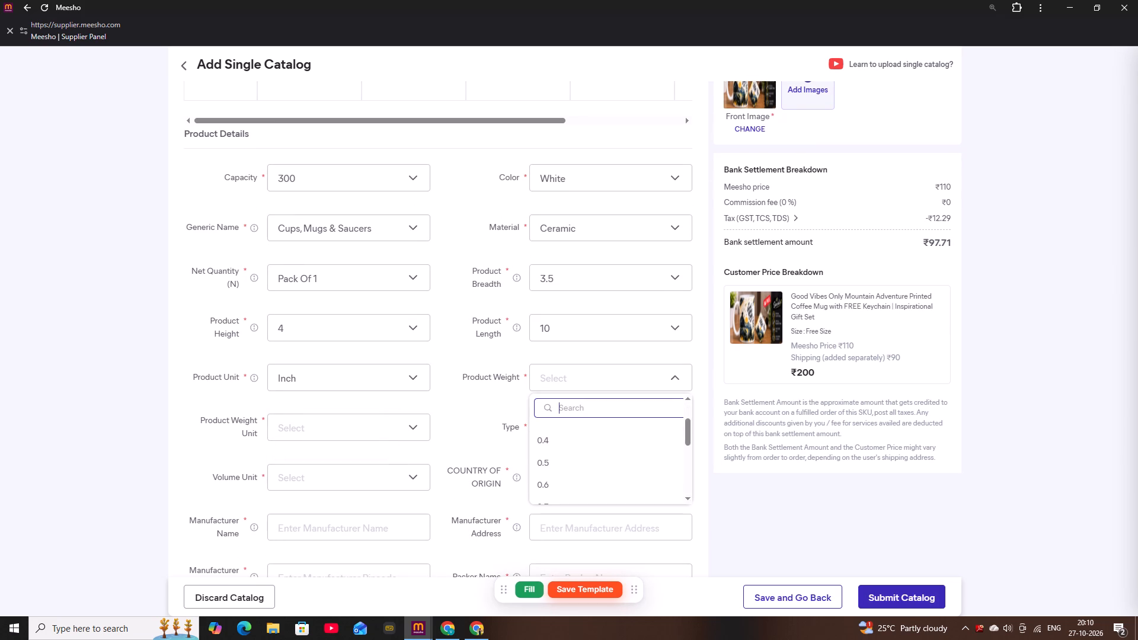
type("350")
left_click(580, 443)
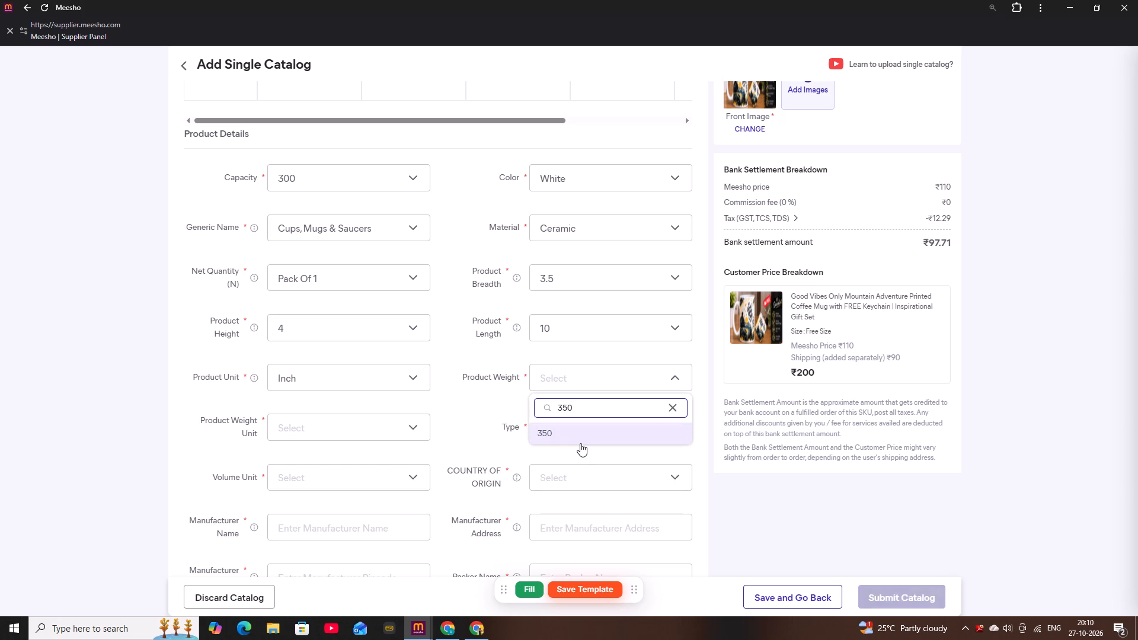
left_click(333, 424)
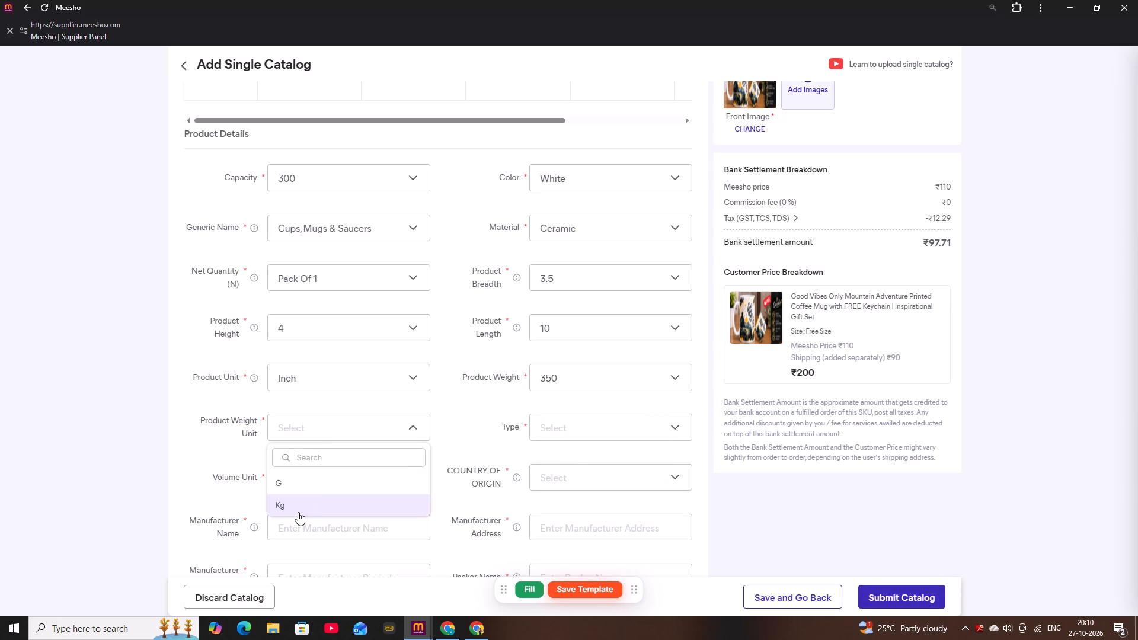
left_click(304, 489)
Set the Type to Coffee Mug, the Volume Unit to ml and the Country of Origin to India.
left_click(596, 418)
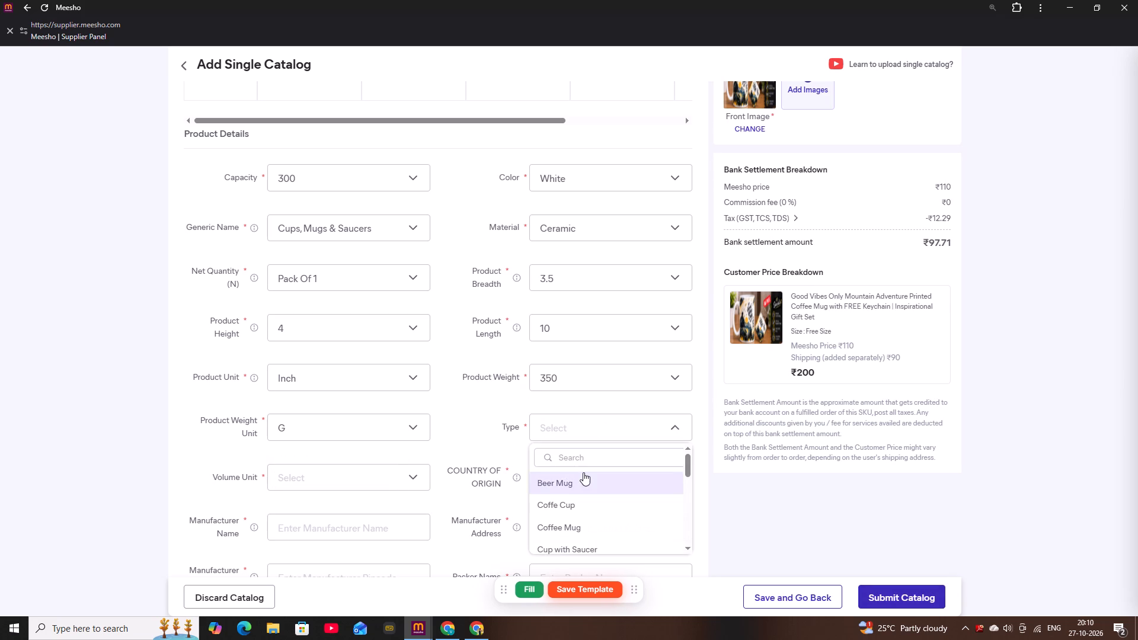
left_click(568, 525)
scroll(590, 500, "down", 1)
scroll(666, 485, "down", 2)
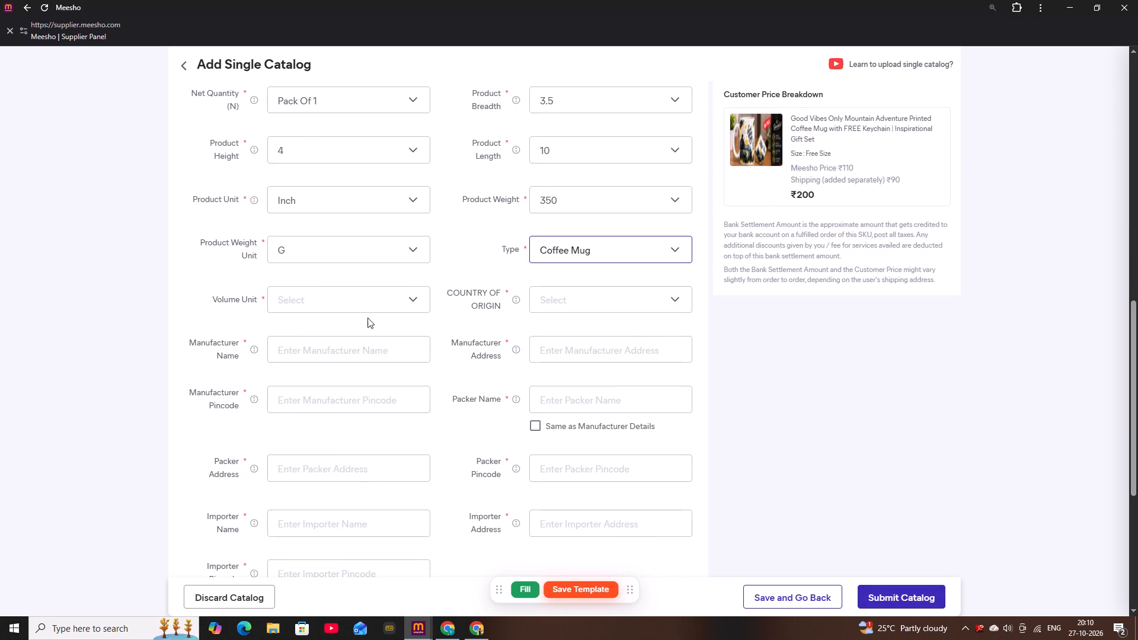
left_click(338, 298)
left_click(312, 377)
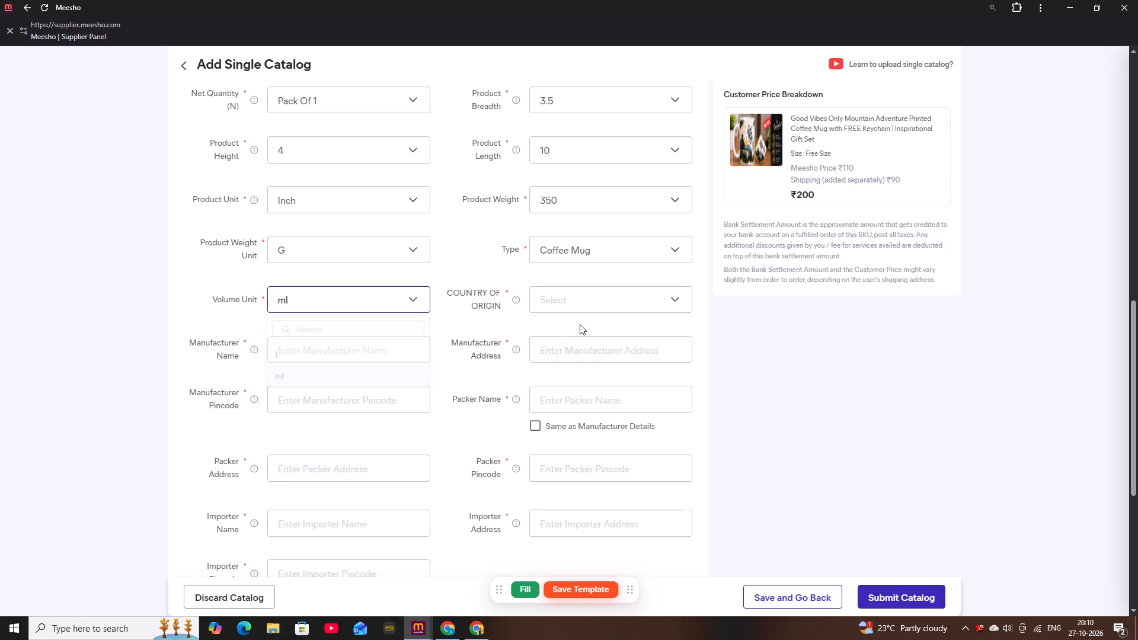
left_click(589, 308)
left_click(575, 359)
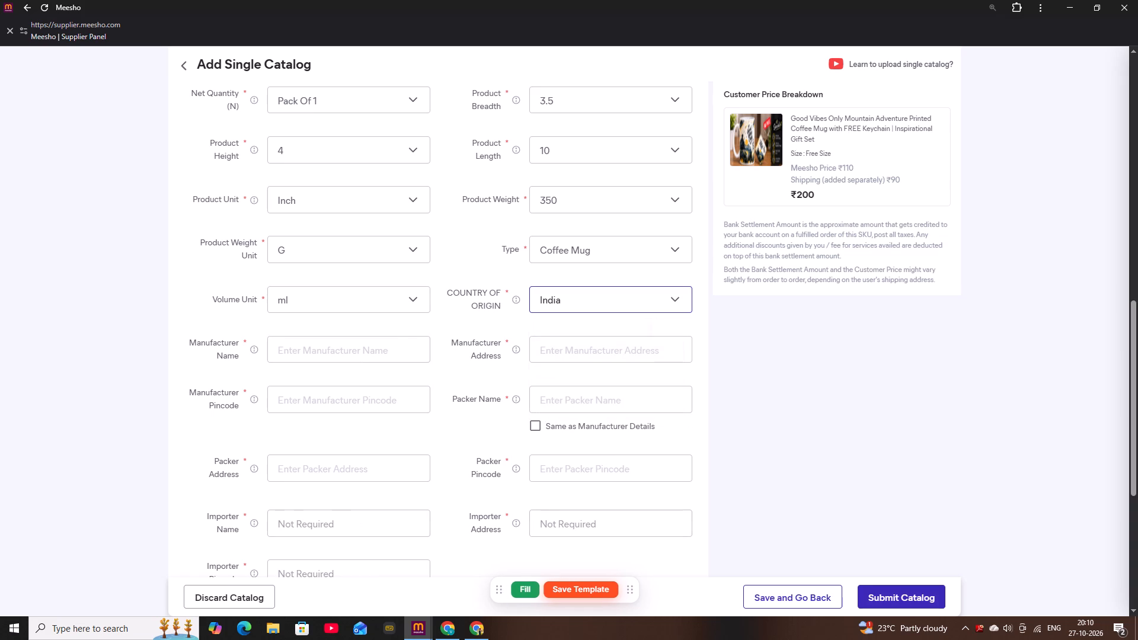
Enter Sharma Fashions Hub as Manufacturer Name with the saved address and its pincode, and mark the packer details as same as the manufacturer's.
left_click(343, 343)
left_click(358, 450)
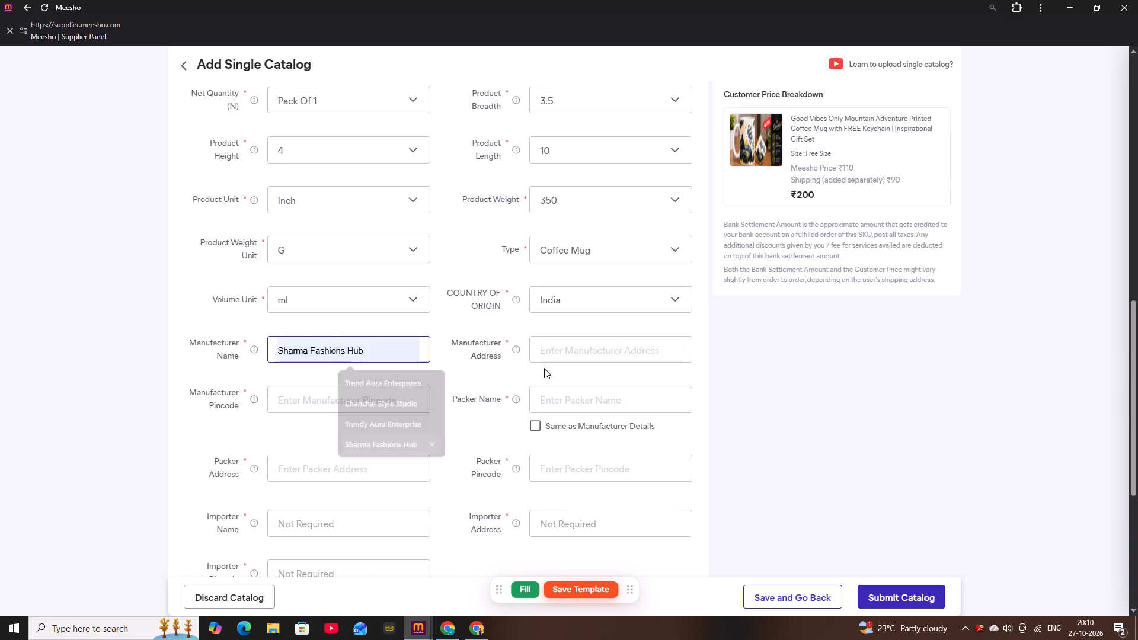
left_click(603, 347)
left_click(601, 383)
left_click_drag(341, 378, 335, 388)
left_click(335, 388)
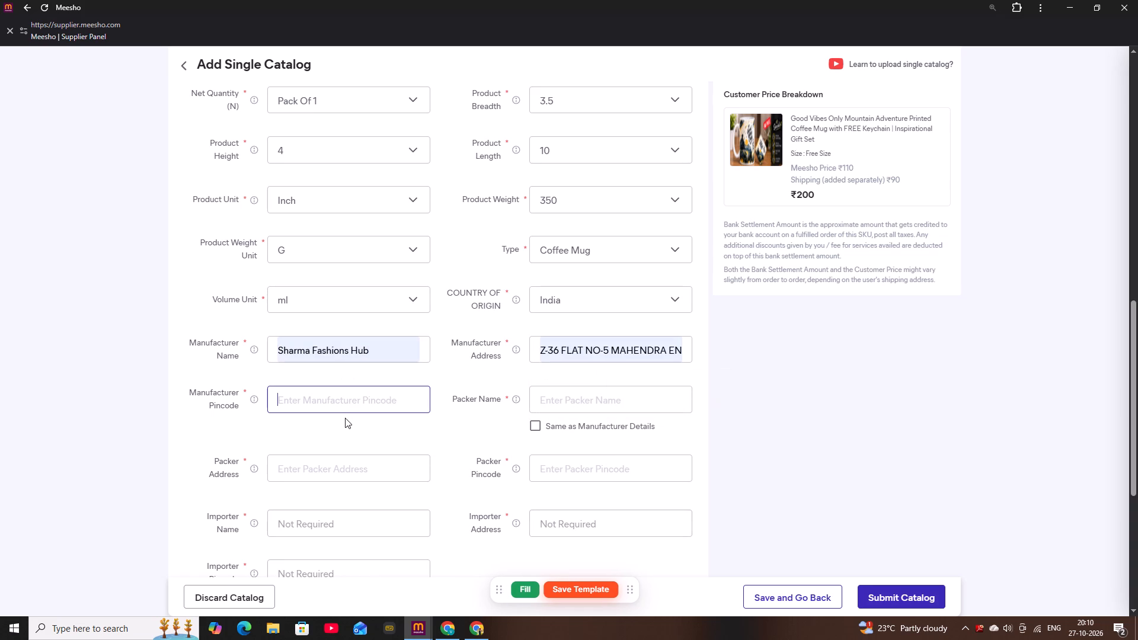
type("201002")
left_click(532, 427)
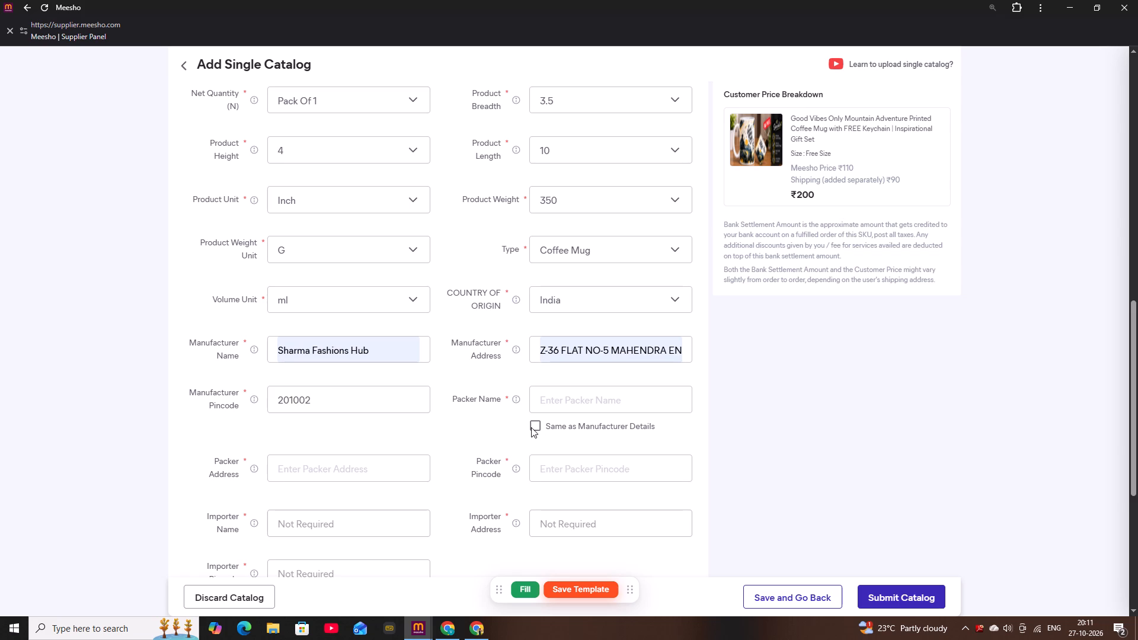
left_click(531, 427)
Add mockup images 22, 23 and 24 from the CUP MOCKUPS folder to the product's uploaded images.
left_click_drag(1137, 470, 1137, 352)
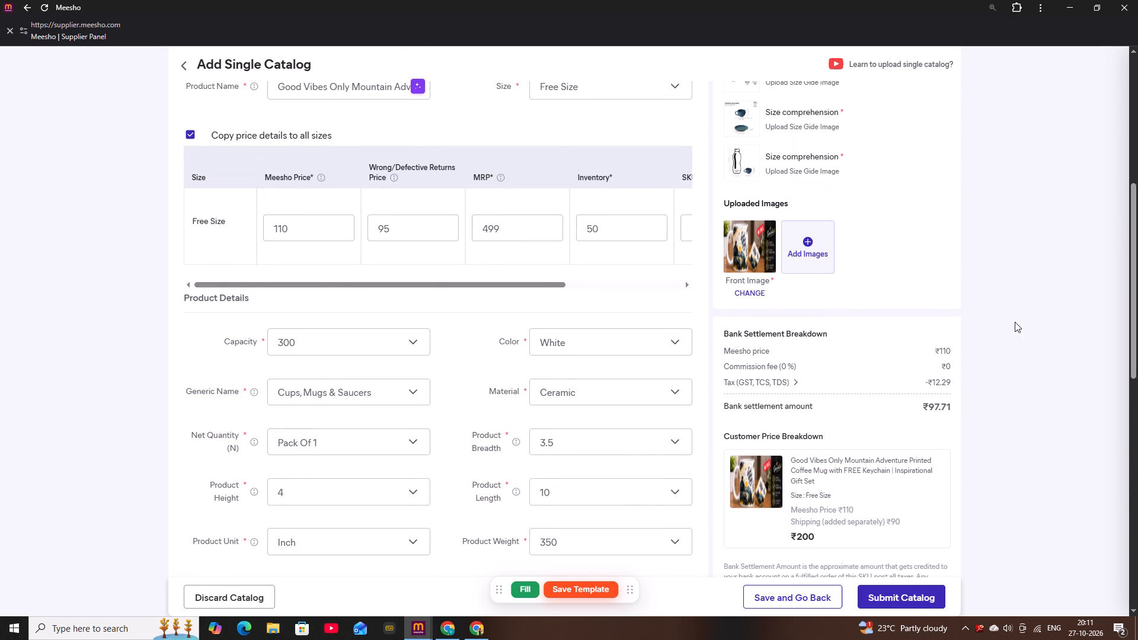
left_click(803, 257)
scroll(227, 191, "down", 1)
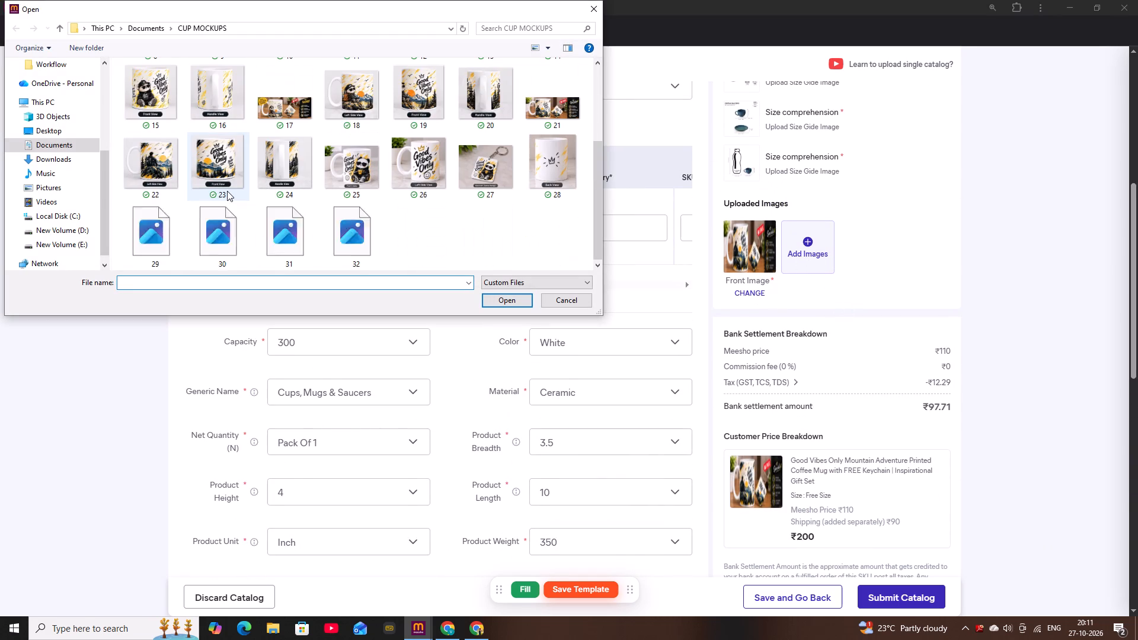
left_click_drag(113, 195, 283, 183)
left_click(498, 295)
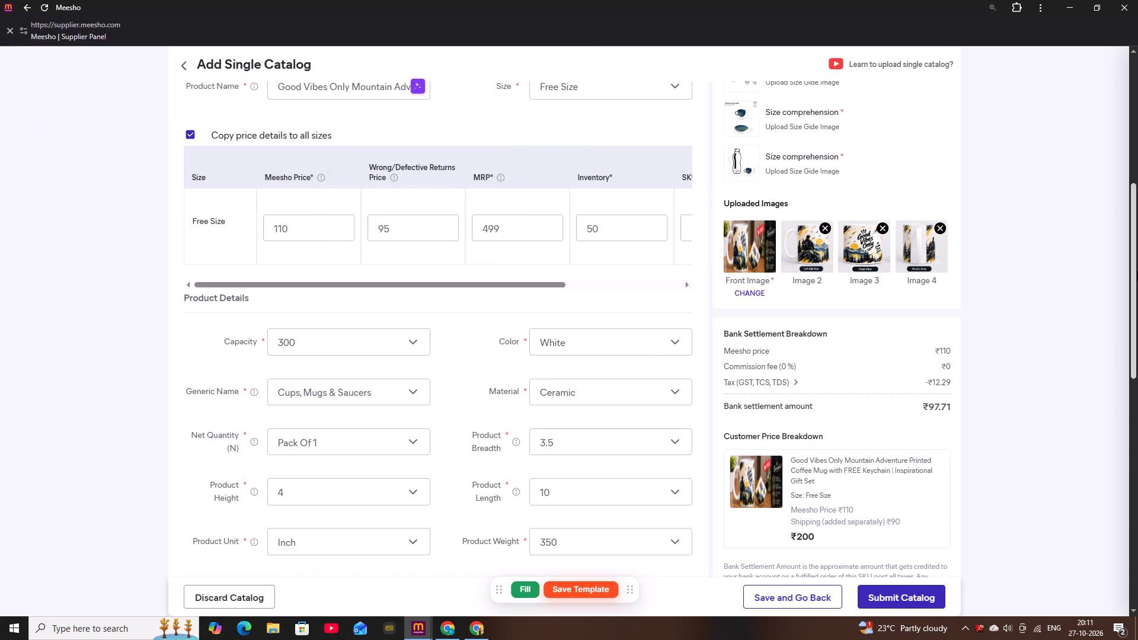
Set Add Ons to Key Chain and fill the Description with the product description copied from ChatGPT's Good Vibes Only answer.
left_click_drag(1137, 271, 1137, 261)
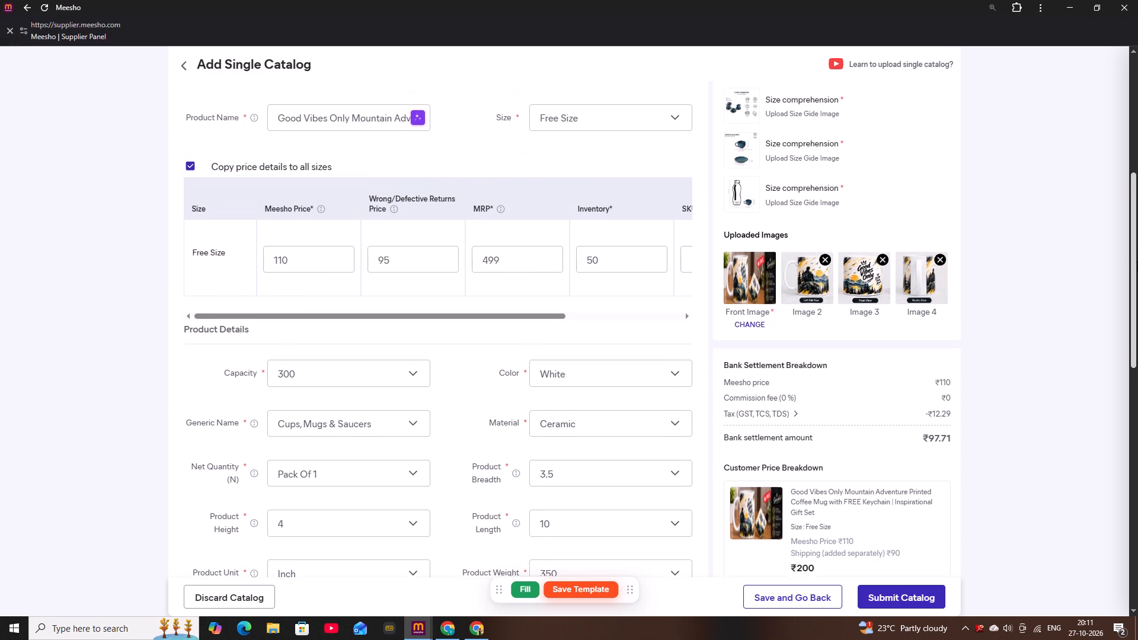
left_click_drag(1137, 261, 1137, 308)
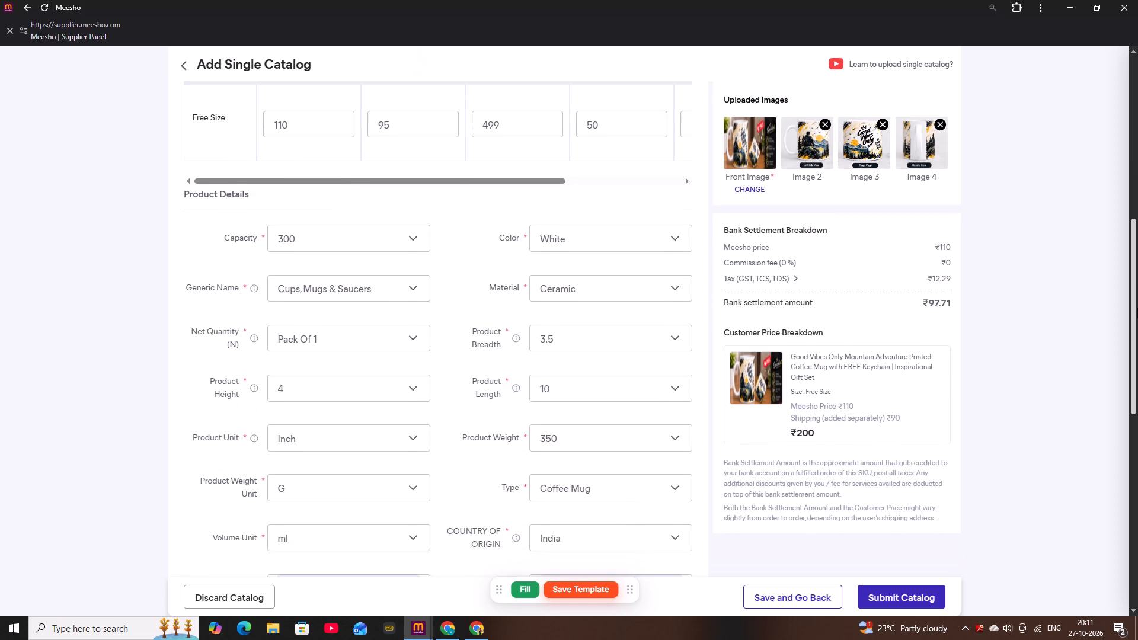
left_click_drag(1137, 308, 1137, 504)
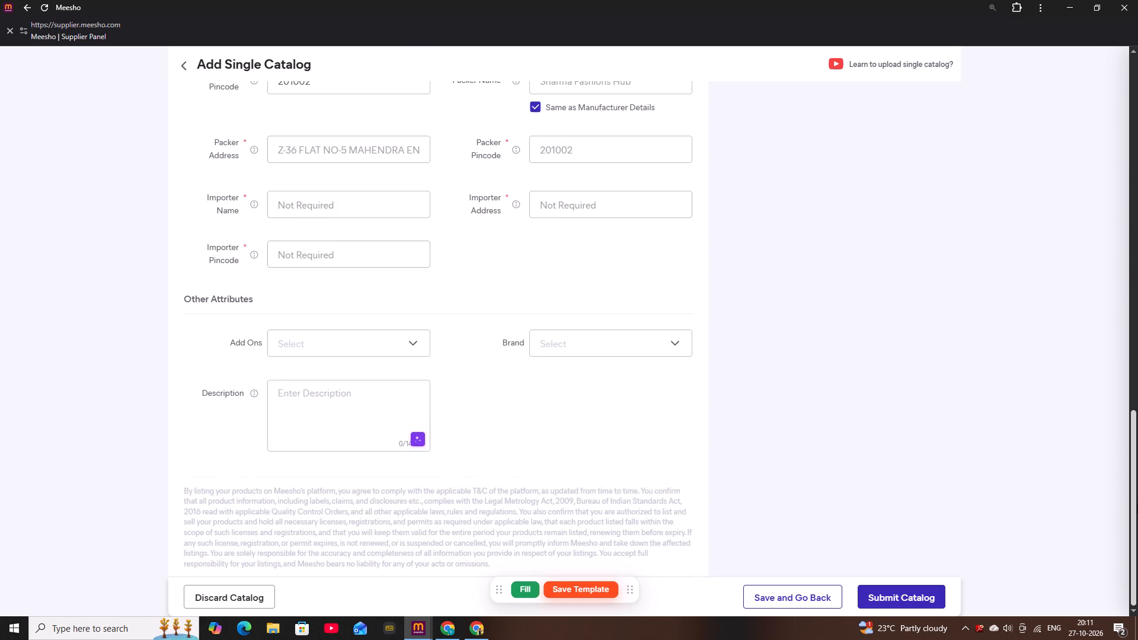
left_click_drag(1137, 504, 1130, 505)
left_click(478, 631)
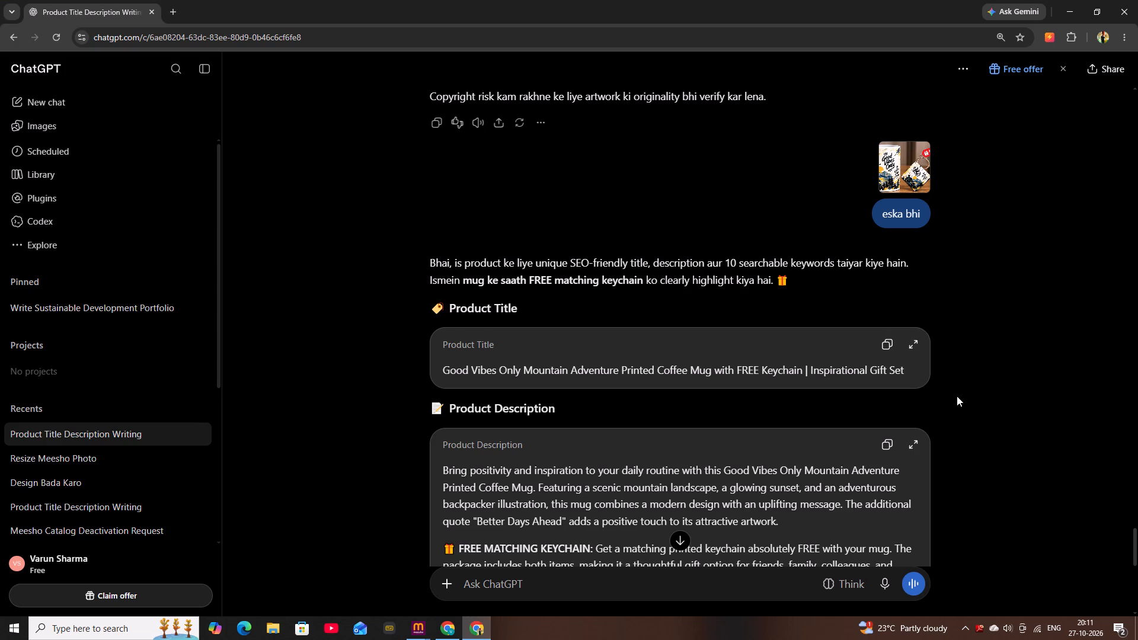
left_click(881, 453)
left_click(414, 639)
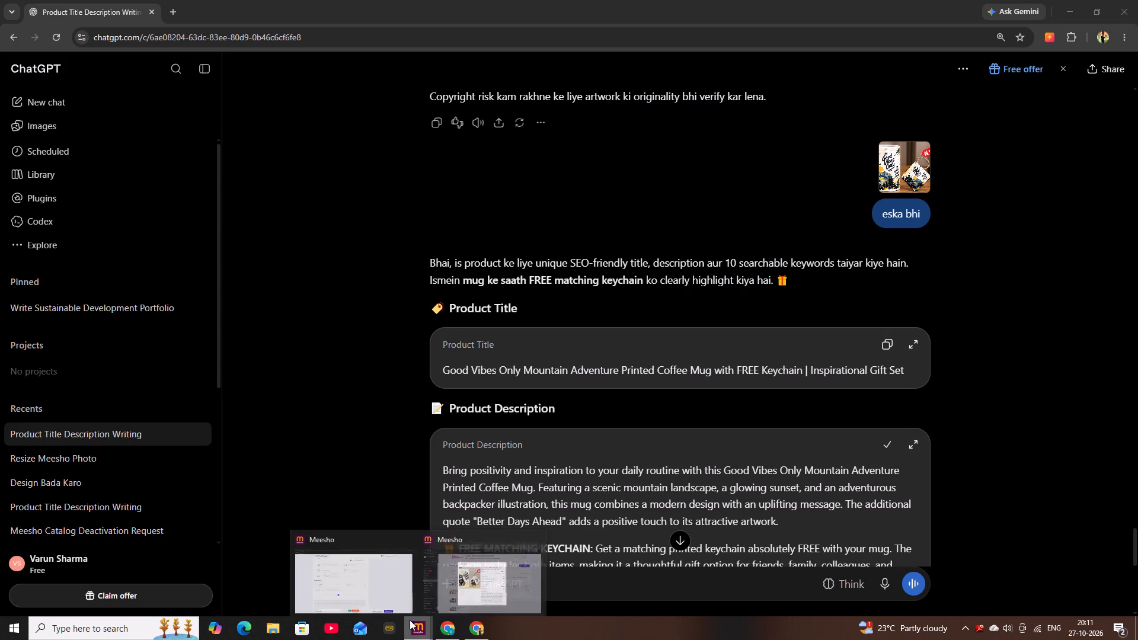
left_click(390, 595)
left_click(319, 340)
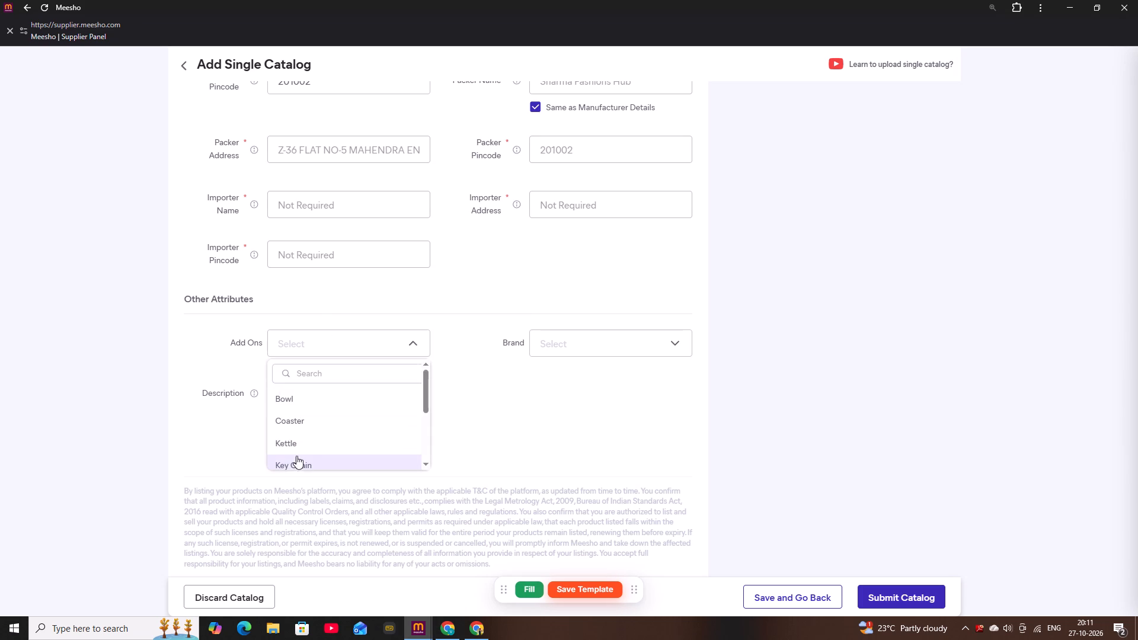
left_click(294, 462)
left_click(309, 404)
key("ctrl+v")
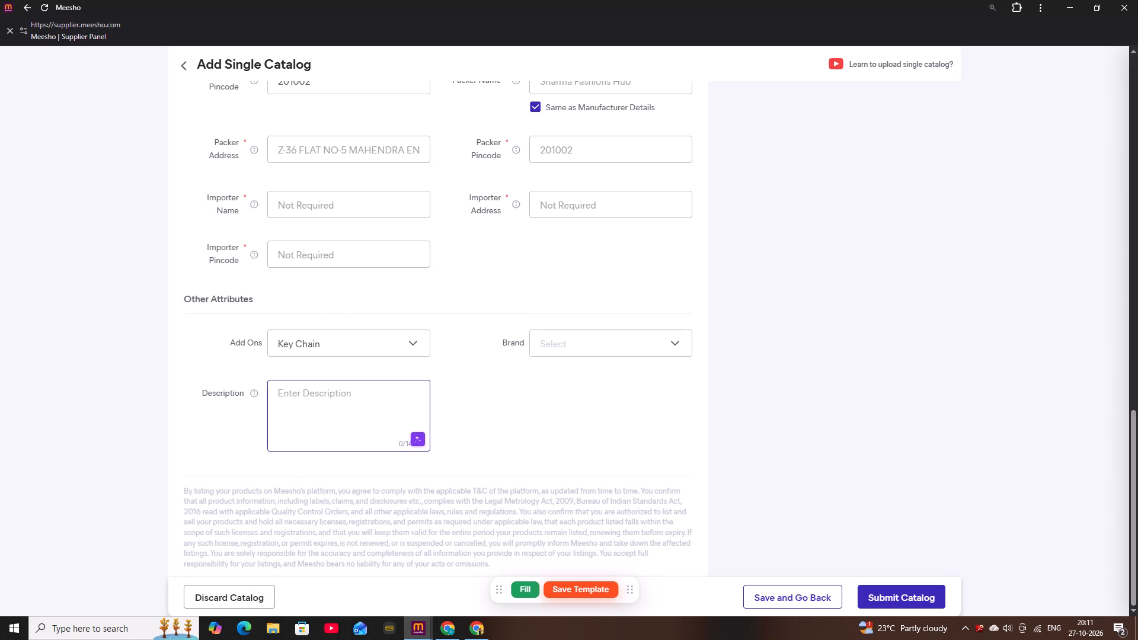
Upload Image 4, marked ₹45 shipping, from the extension's five-image batch as the catalog's front image.
scroll(479, 447, "up", 1)
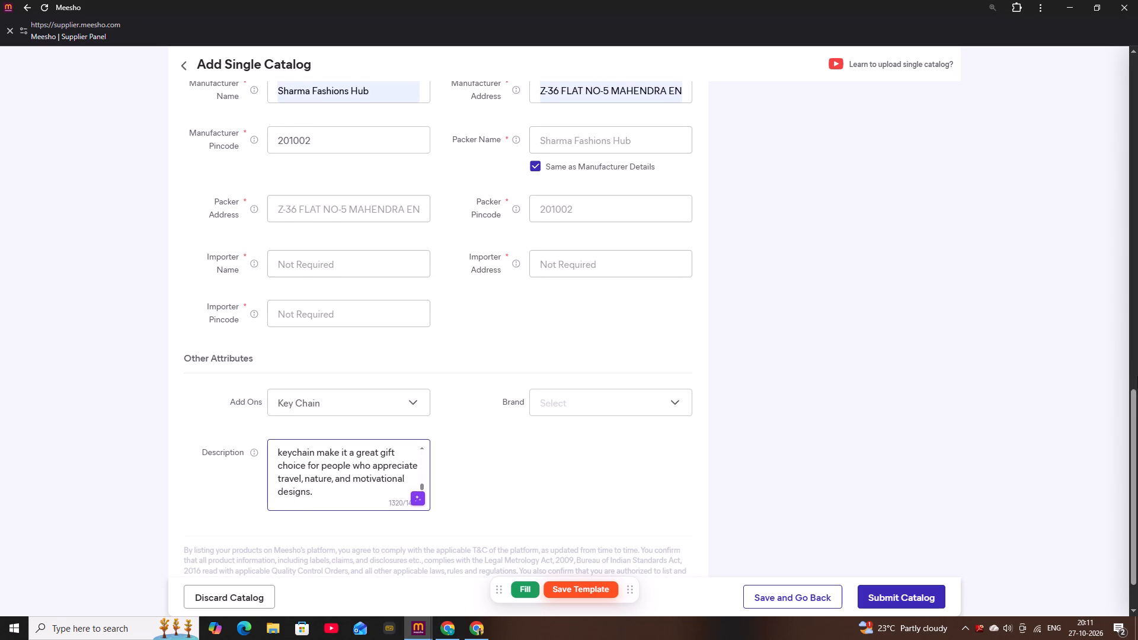
left_click_drag(1137, 423, 1123, 219)
left_click(1020, 9)
left_click(936, 94)
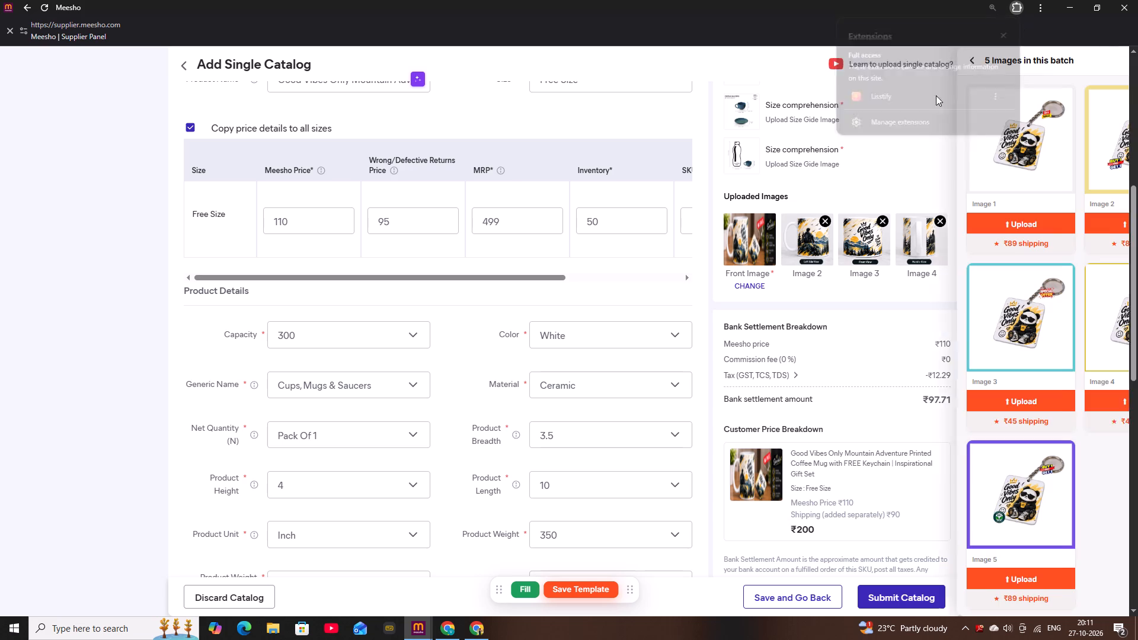
left_click(1069, 401)
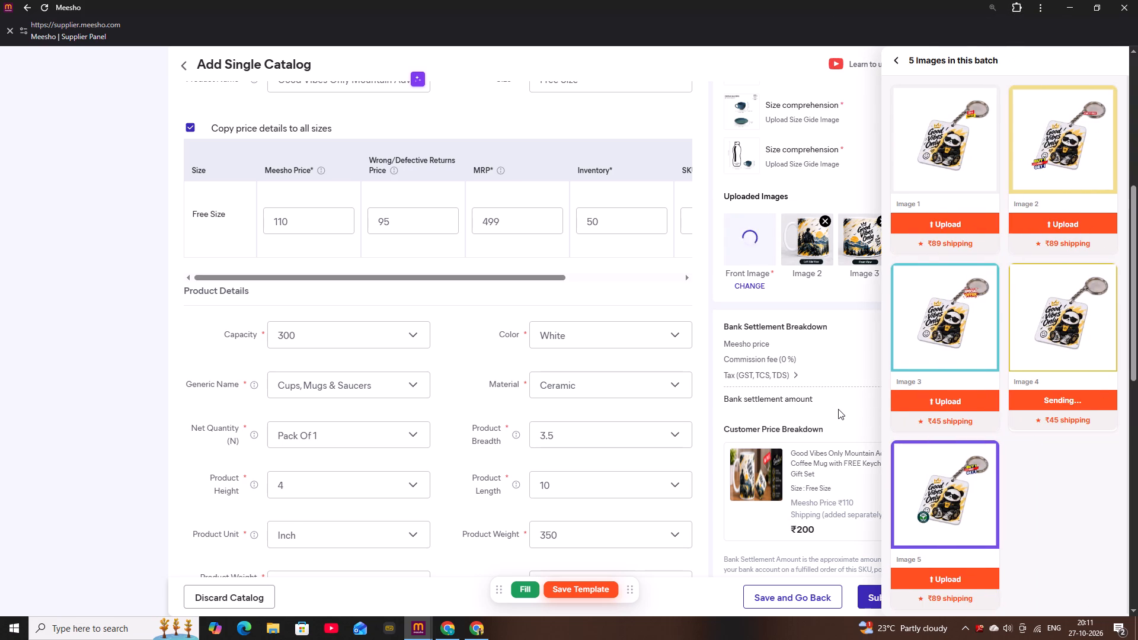
left_click(838, 409)
scroll(1030, 421, "down", 1)
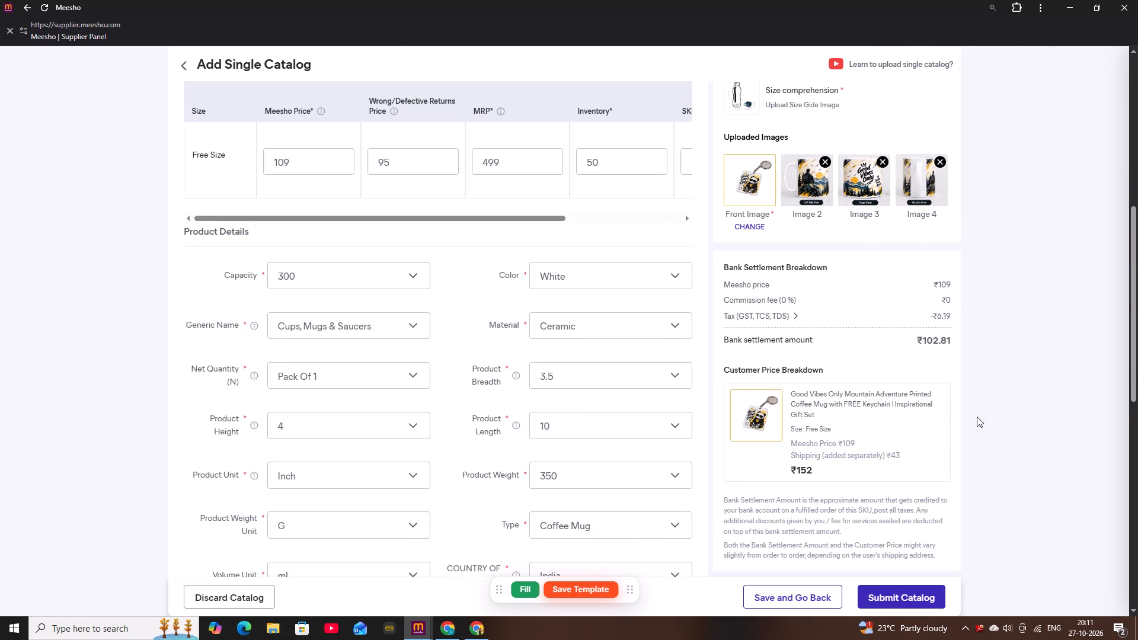
scroll(958, 427, "up", 1)
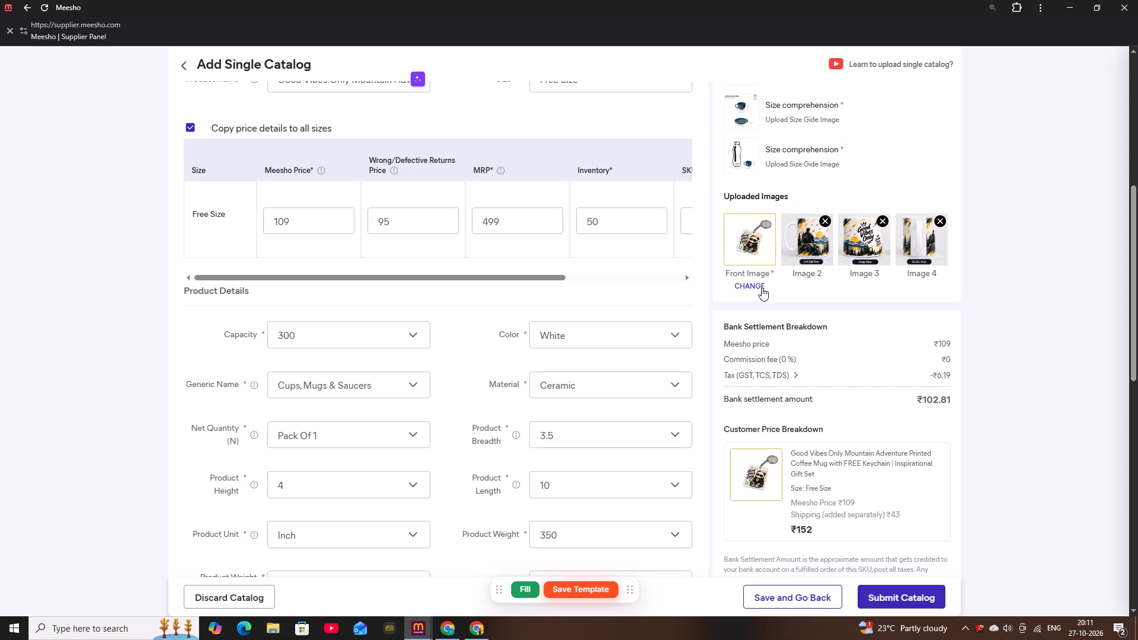
Change the front image to mockup 21 from the CUP MOCKUPS folder.
left_click(762, 287)
left_click(562, 244)
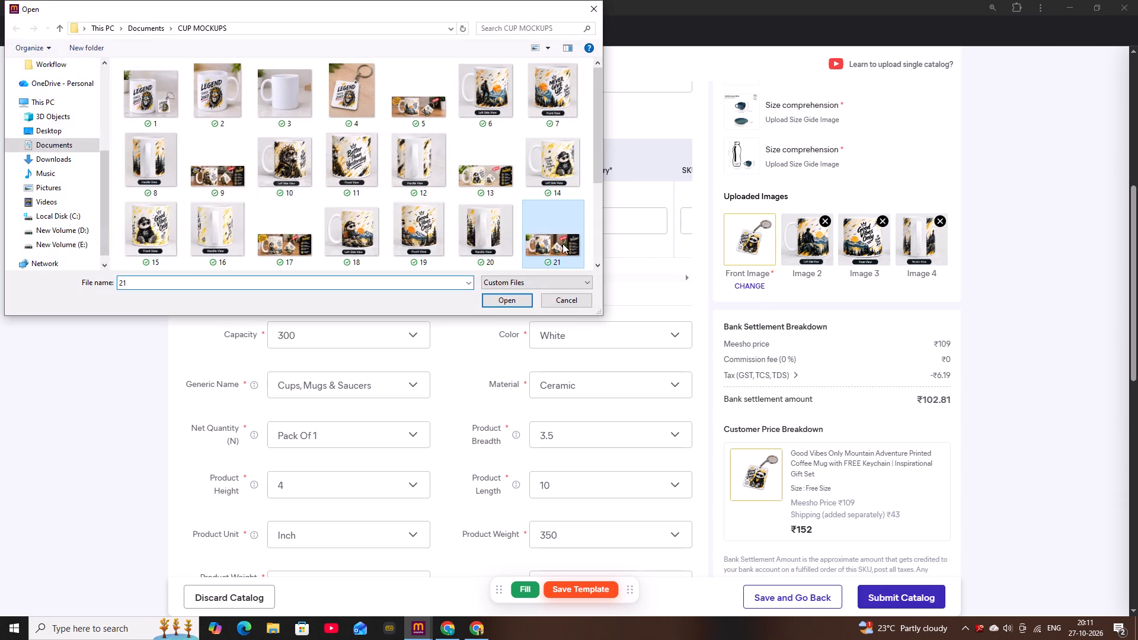
left_click(513, 302)
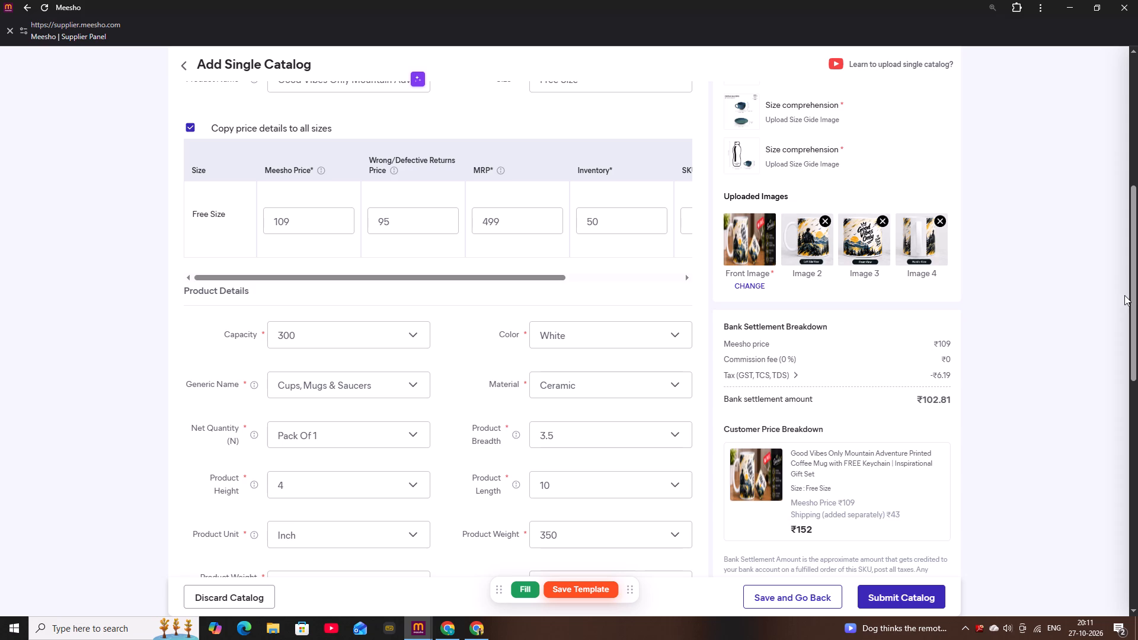
Submit the catalog for quality check, declaring that all its products are not branded or illegal to sell, and dismiss the ad campaign offer.
left_click_drag(1127, 301, 1130, 318)
left_click(1107, 322)
left_click_drag(1137, 293, 1137, 324)
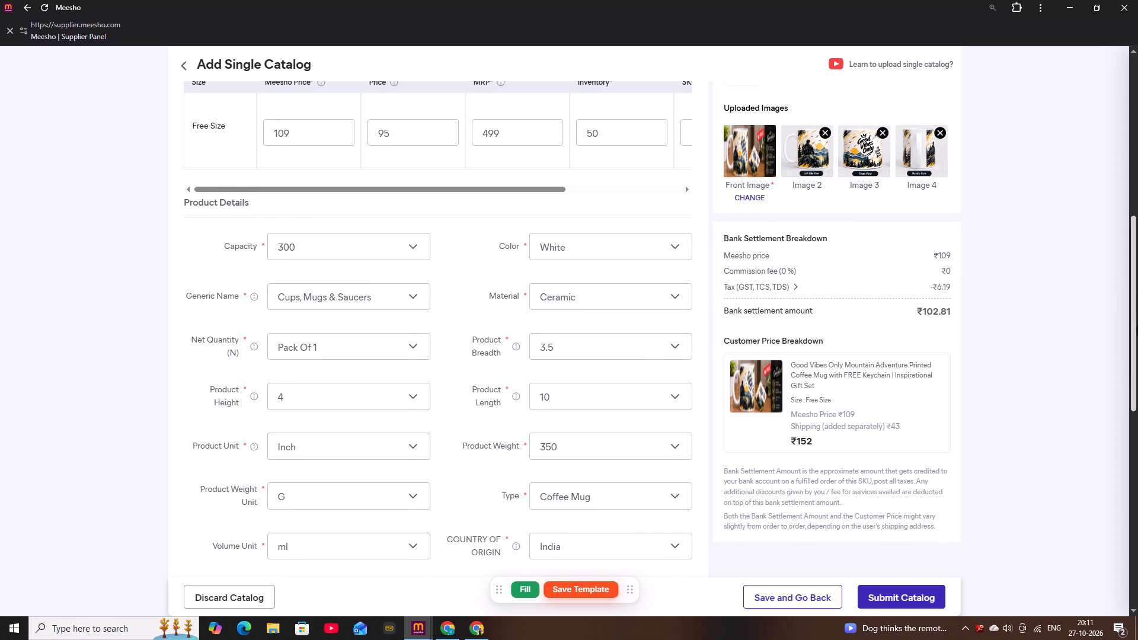
left_click_drag(1137, 324, 1136, 279)
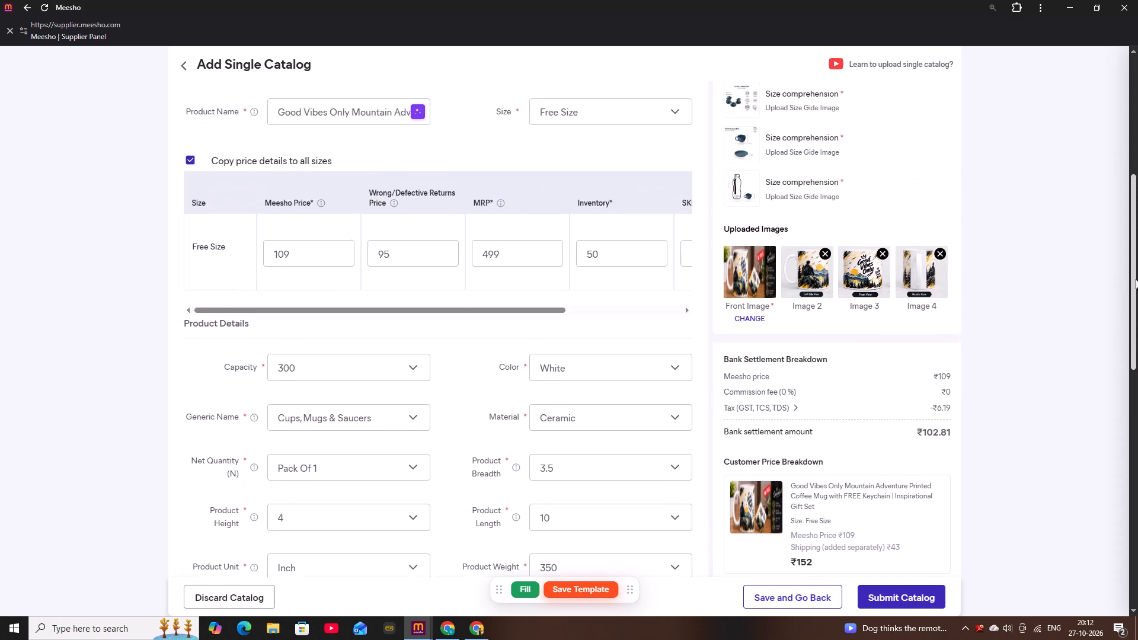
left_click_drag(1136, 279, 1134, 428)
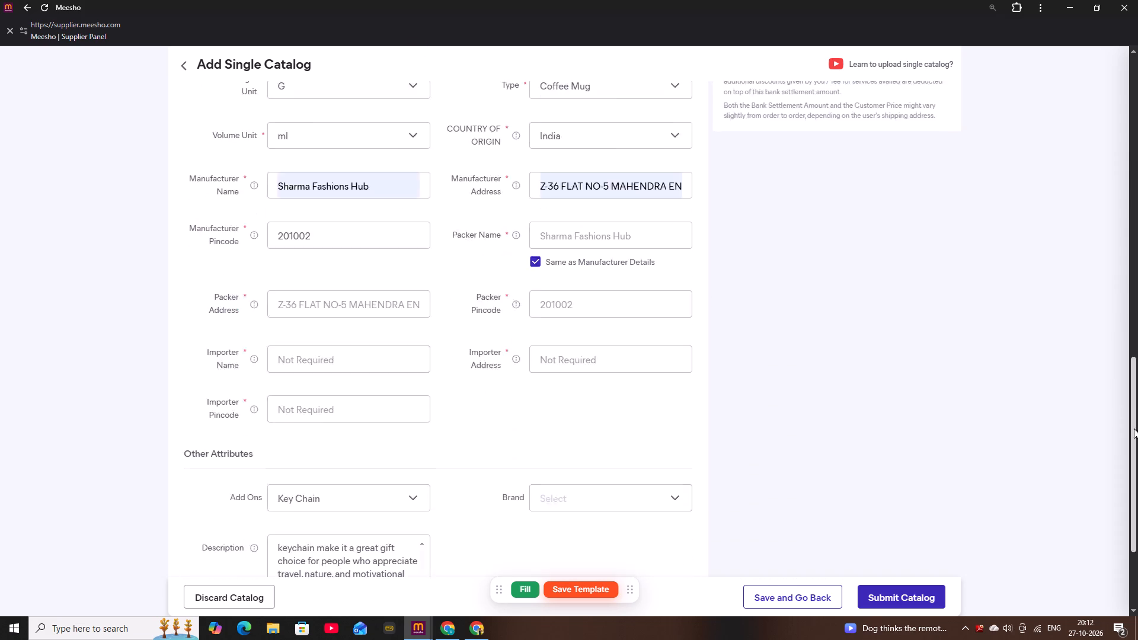
left_click_drag(1134, 428, 1130, 334)
left_click(906, 597)
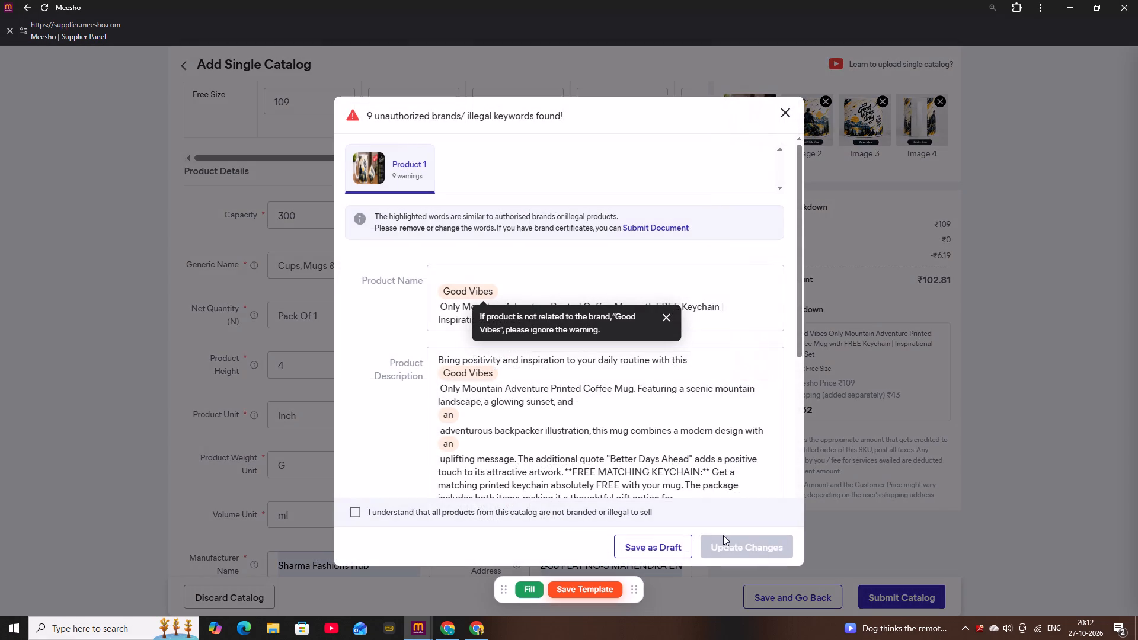
left_click(356, 512)
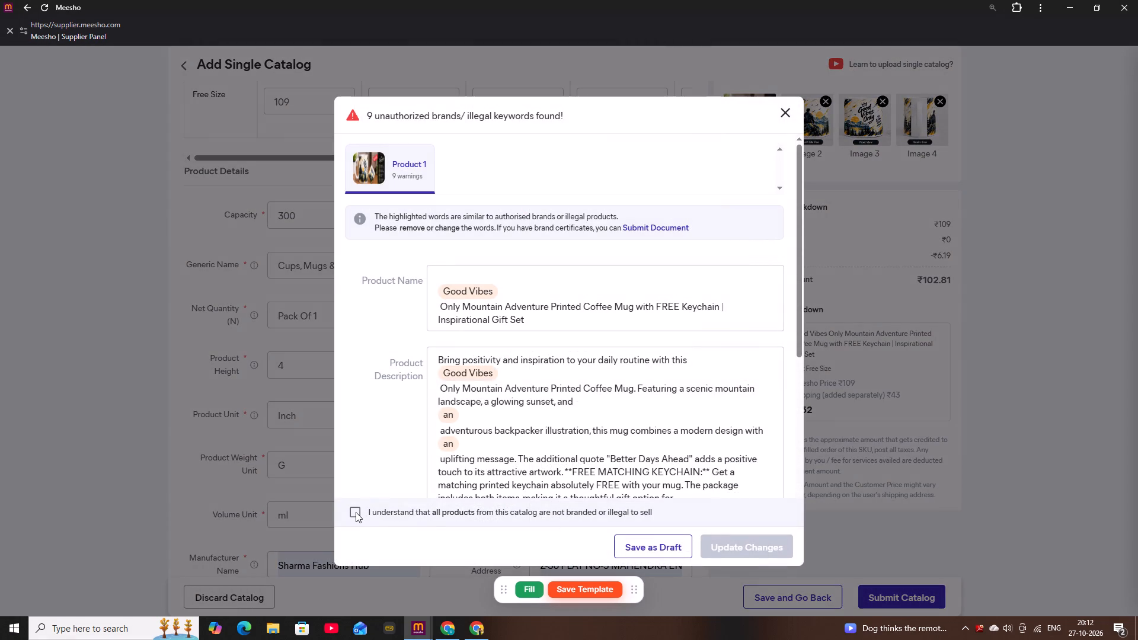
left_click(356, 512)
left_click(781, 543)
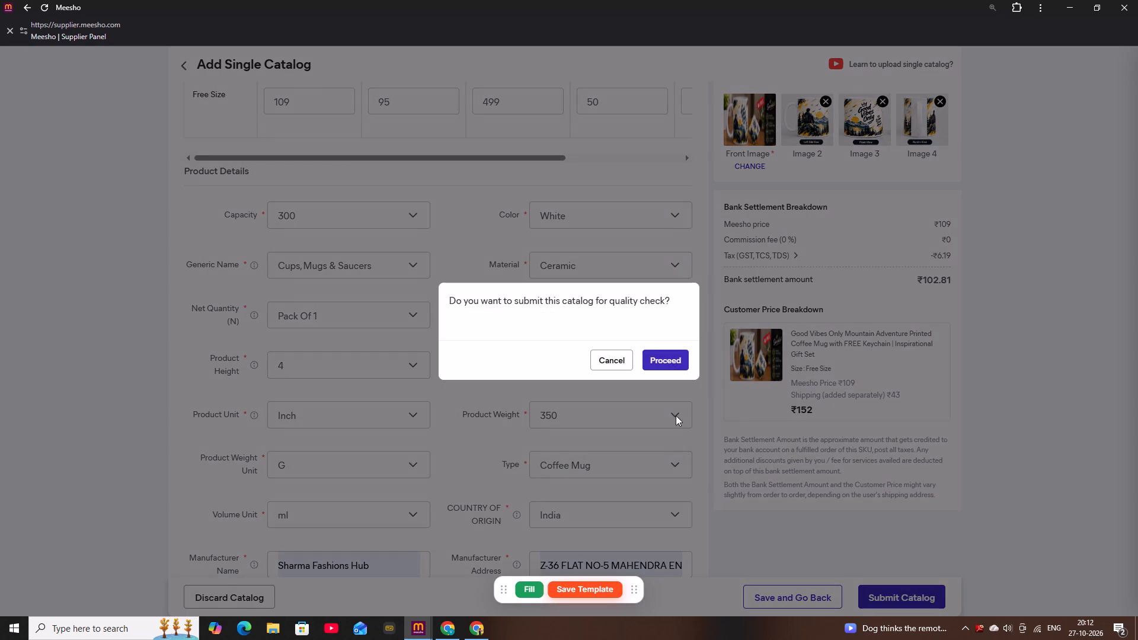
left_click(679, 351)
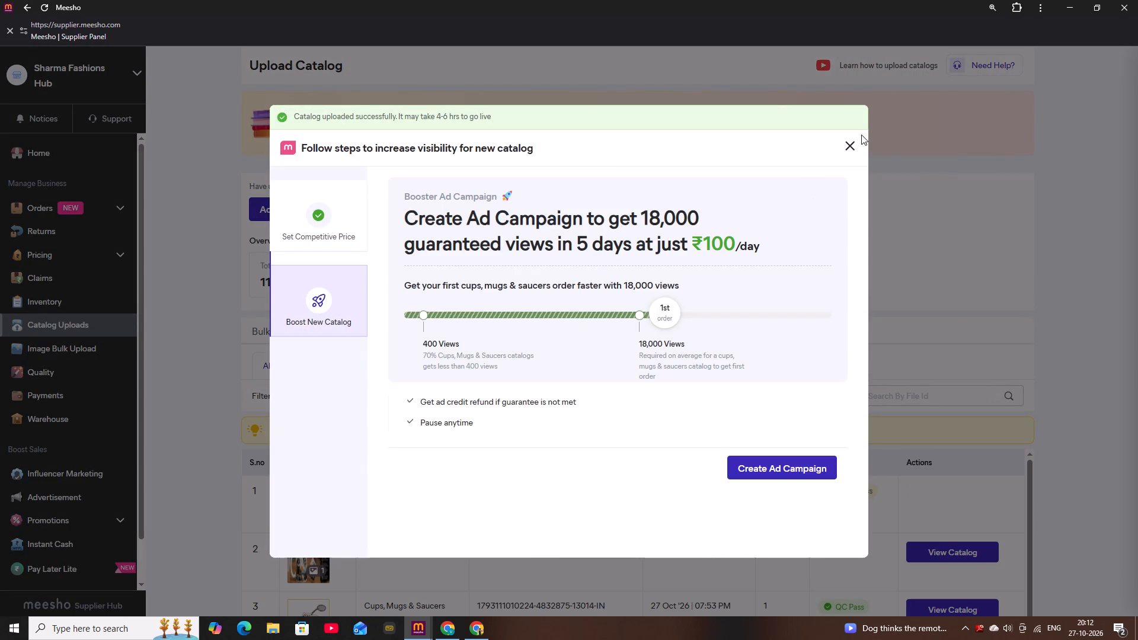
left_click(843, 145)
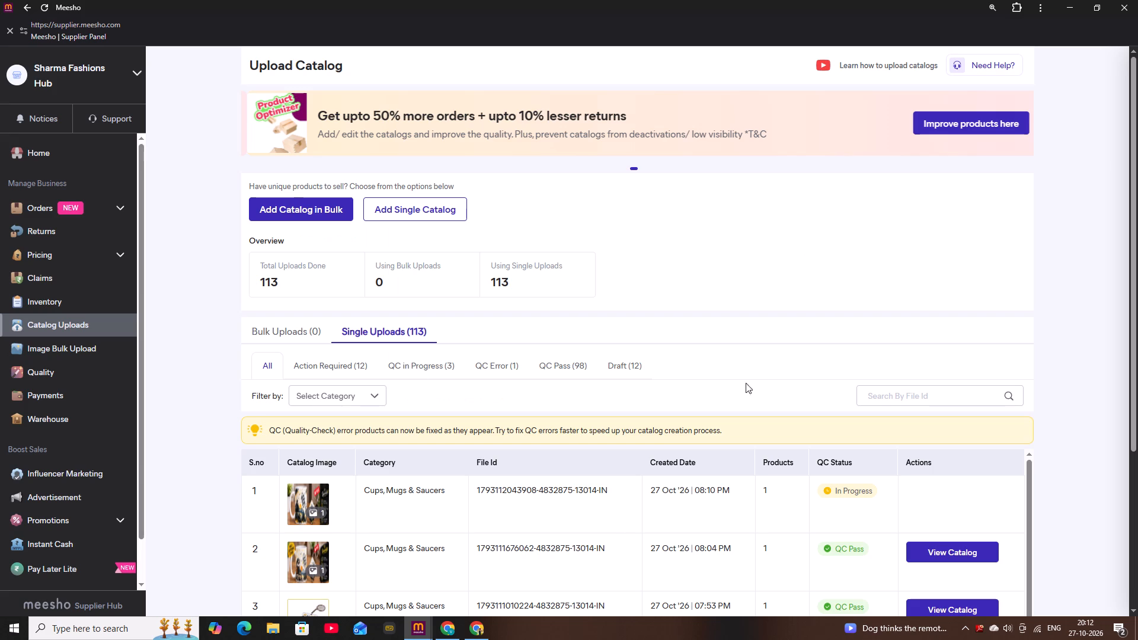
Switch to YouTube, browse the suggested music and play the My Mix playlist starting with Teri Meri Kahaani.
left_click(448, 631)
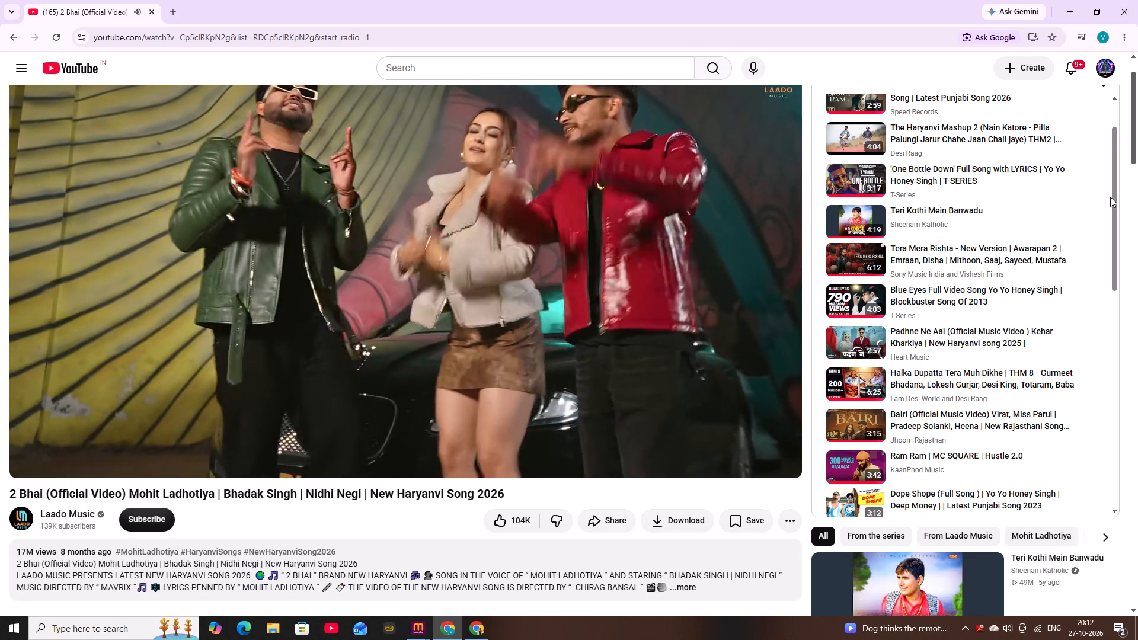
left_click_drag(1110, 197, 1126, 239)
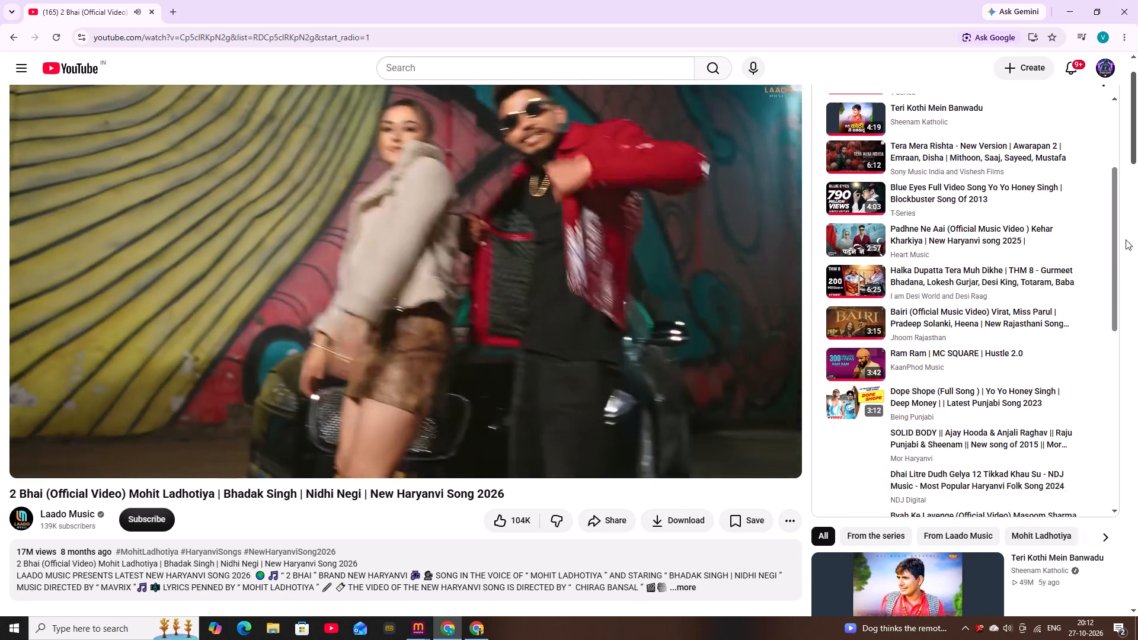
left_click_drag(1126, 239, 1102, 432)
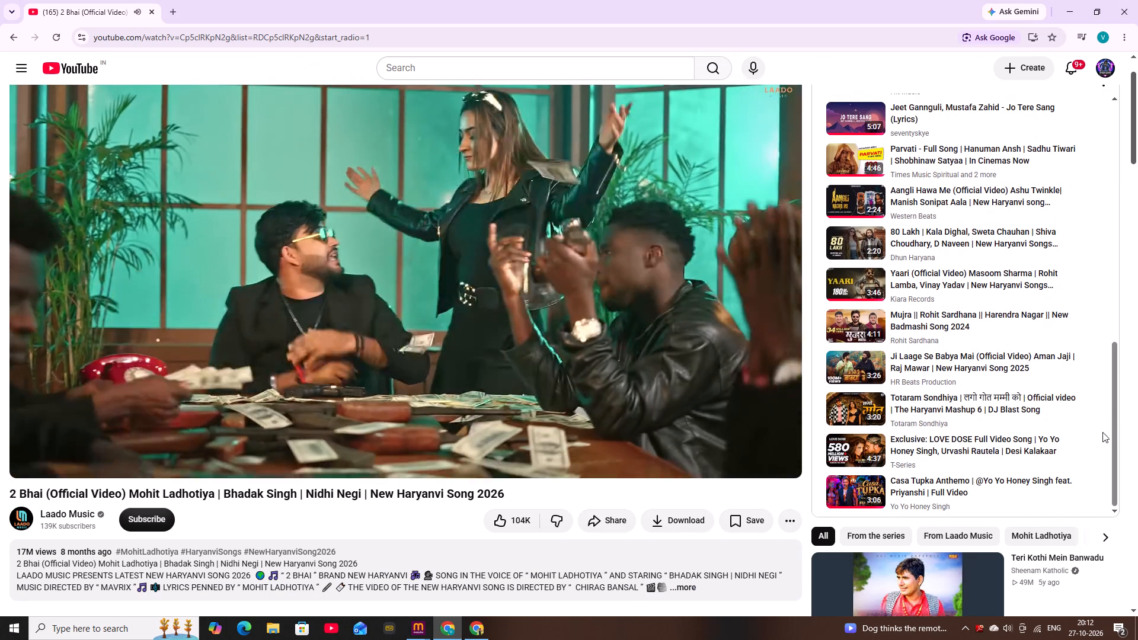
left_click_drag(1102, 432, 1115, 175)
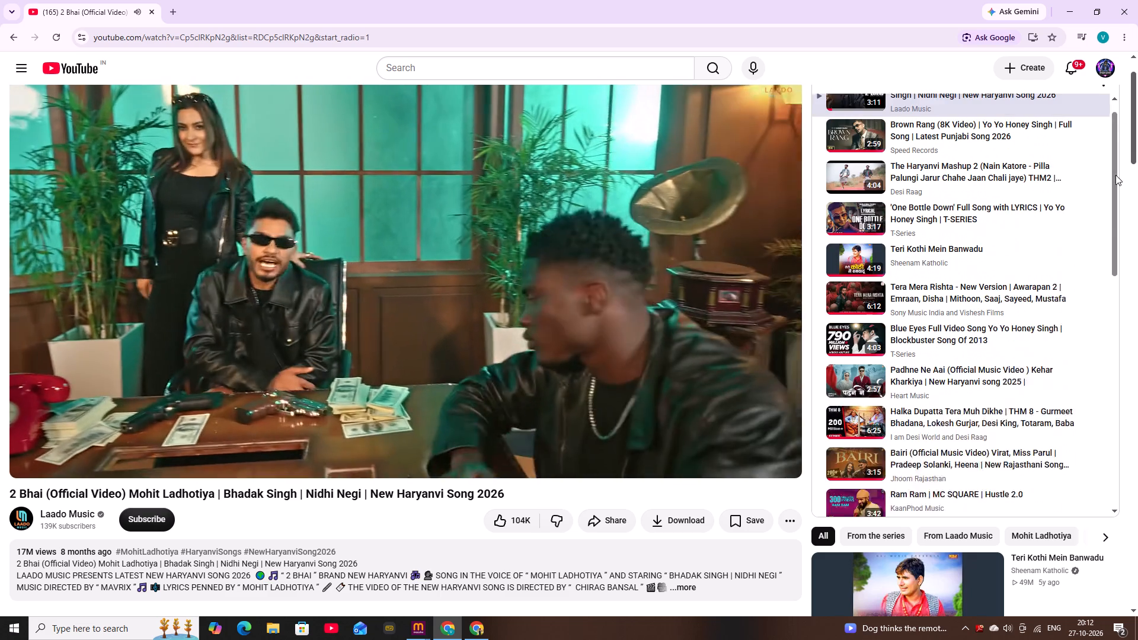
left_click_drag(1115, 175, 1118, 158)
left_click_drag(1137, 96, 1137, 187)
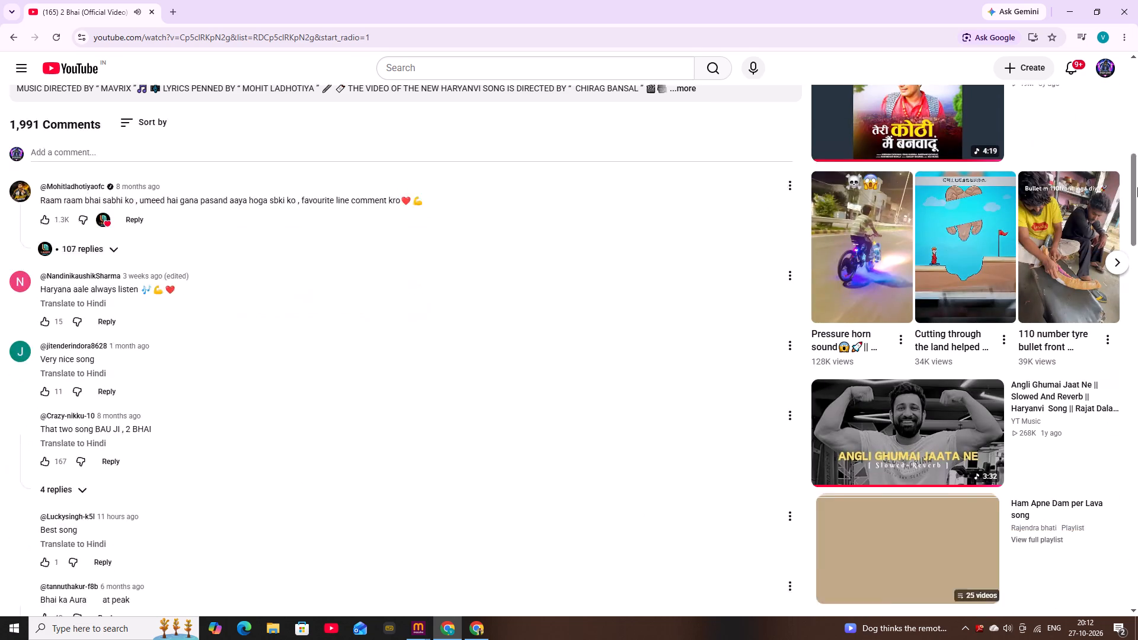
left_click_drag(1137, 187, 1137, 297)
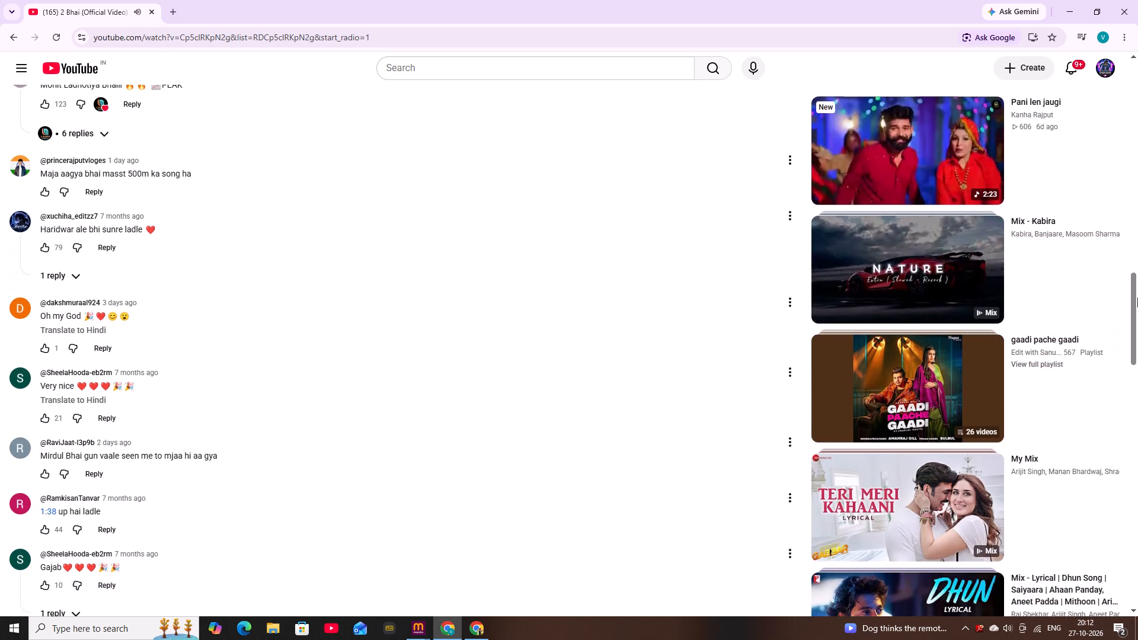
left_click_drag(1137, 297, 1131, 398)
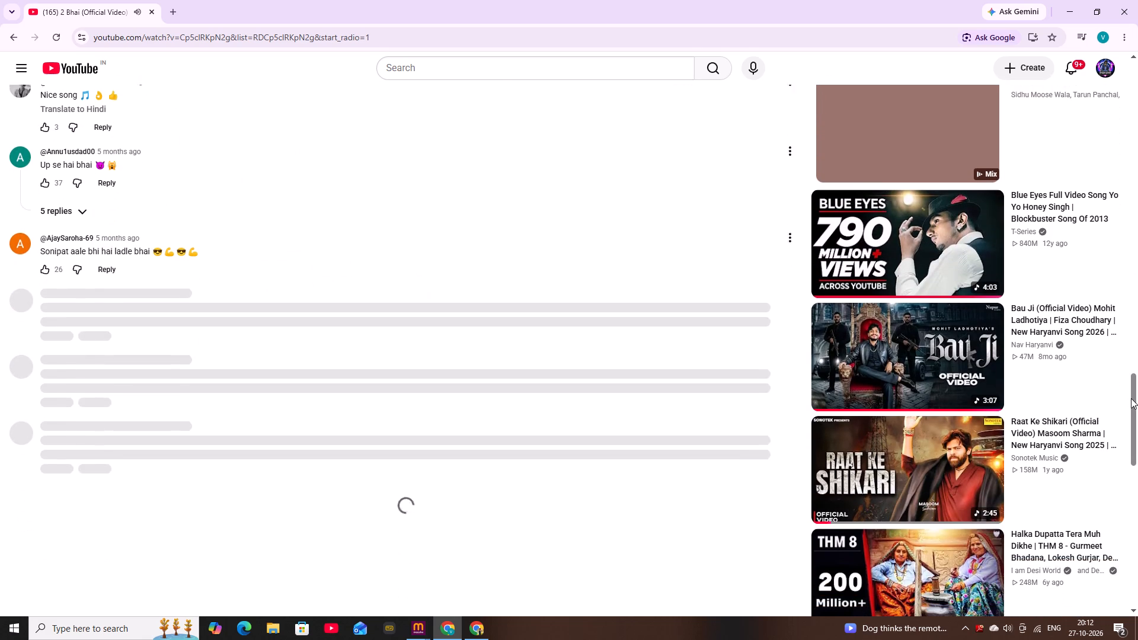
left_click_drag(1131, 398, 1131, 350)
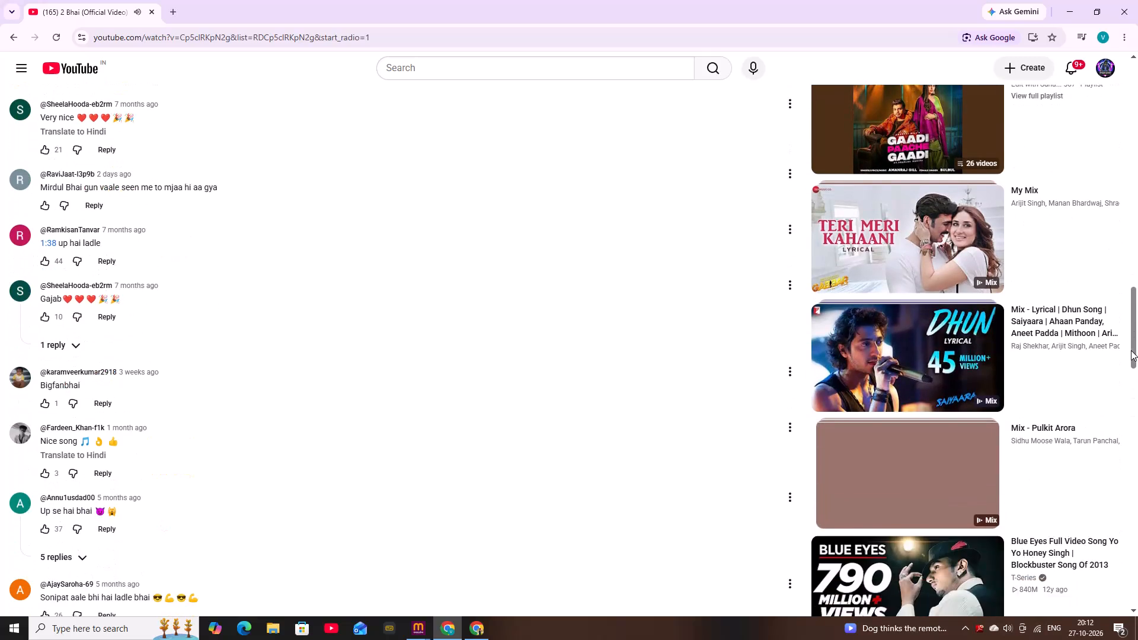
left_click_drag(1131, 350, 1104, 312)
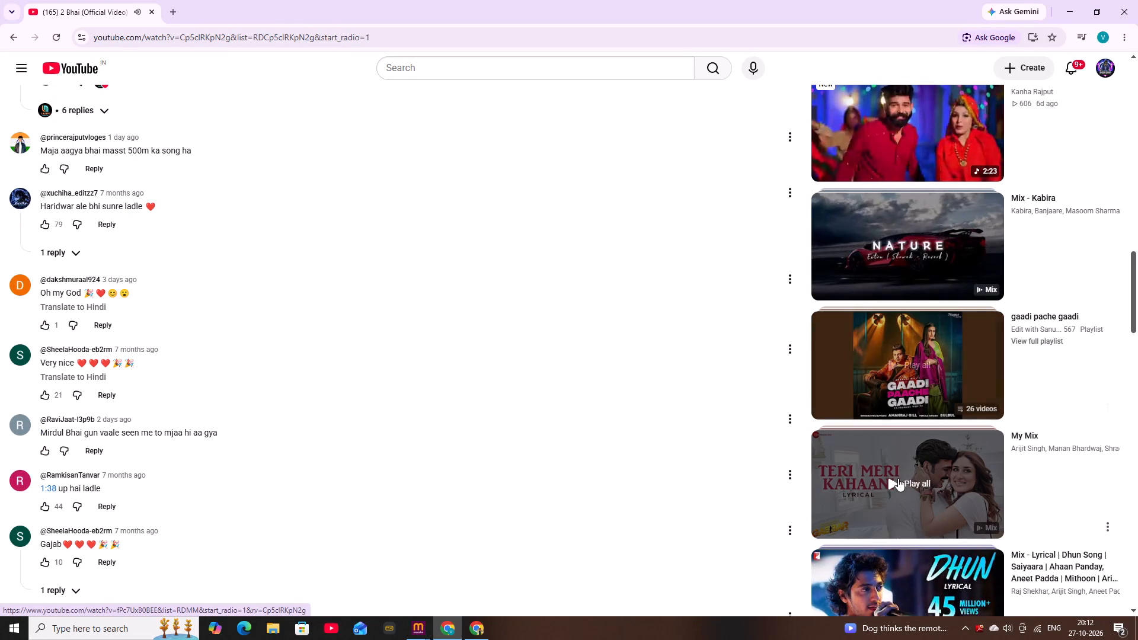
left_click(900, 503)
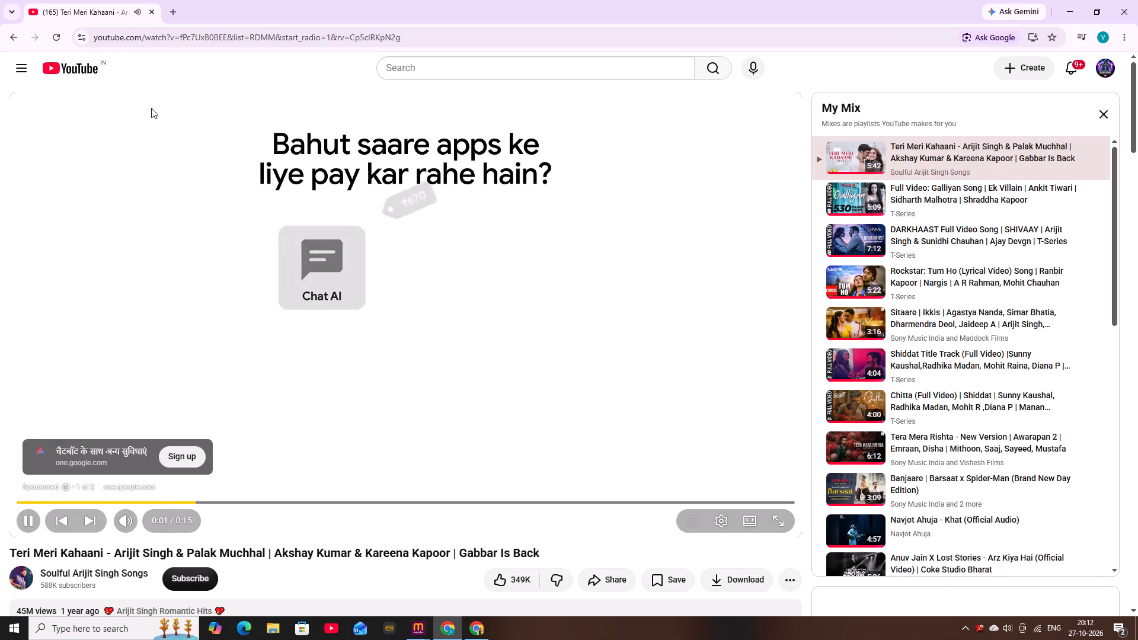
Reload the Teri Meri Kahaani video page twice to start the song.
left_click(60, 39)
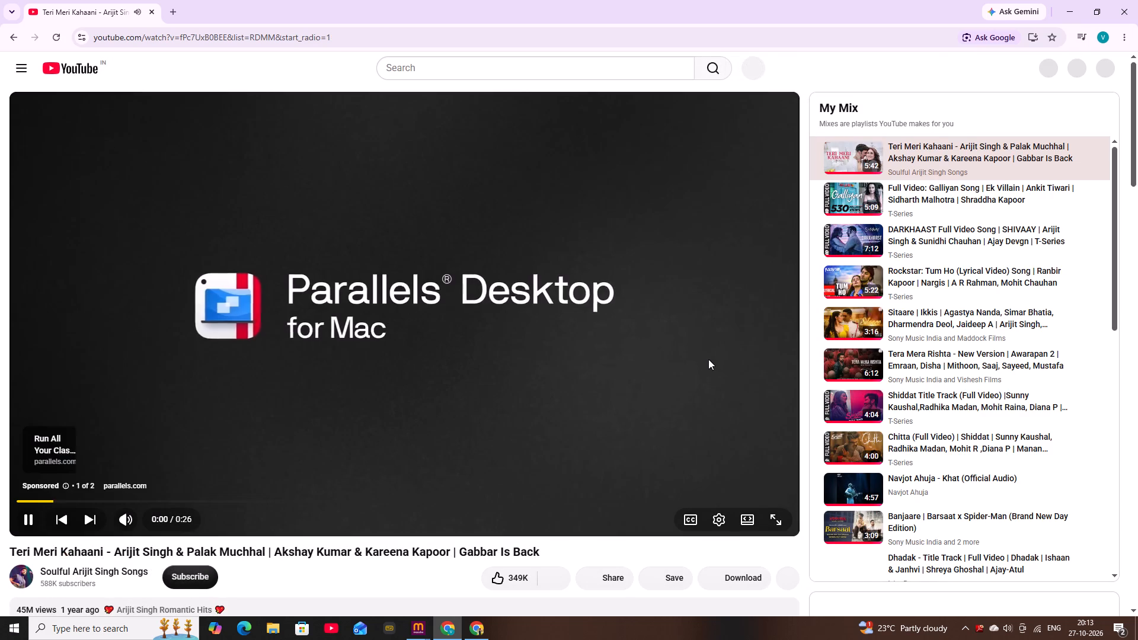
left_click(55, 40)
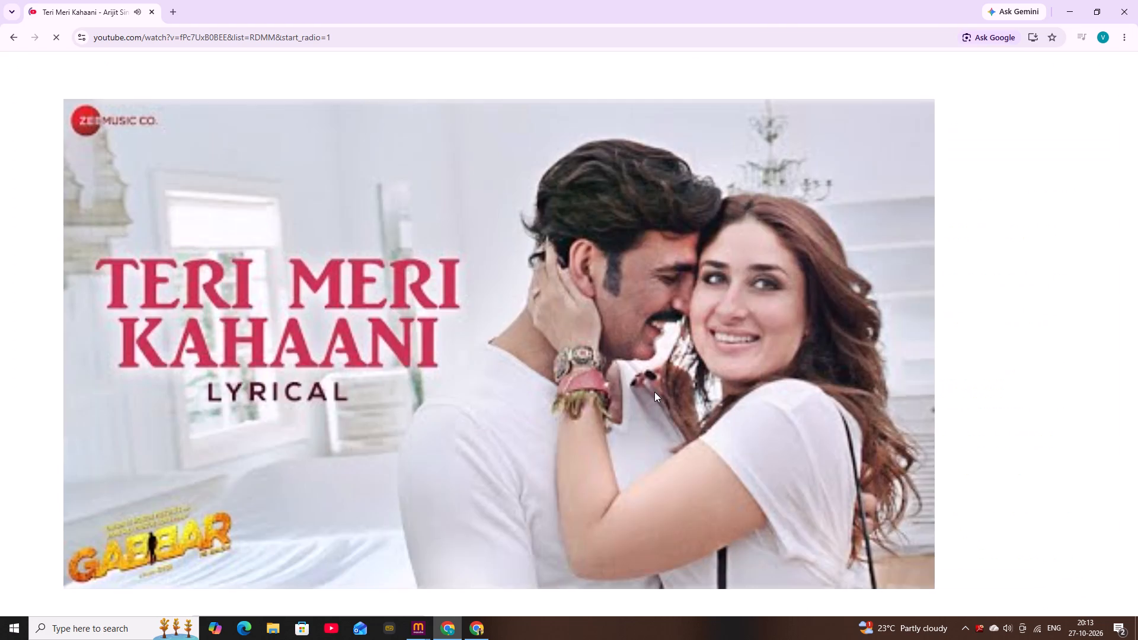
scroll(654, 392, "down", 1)
key("Right")
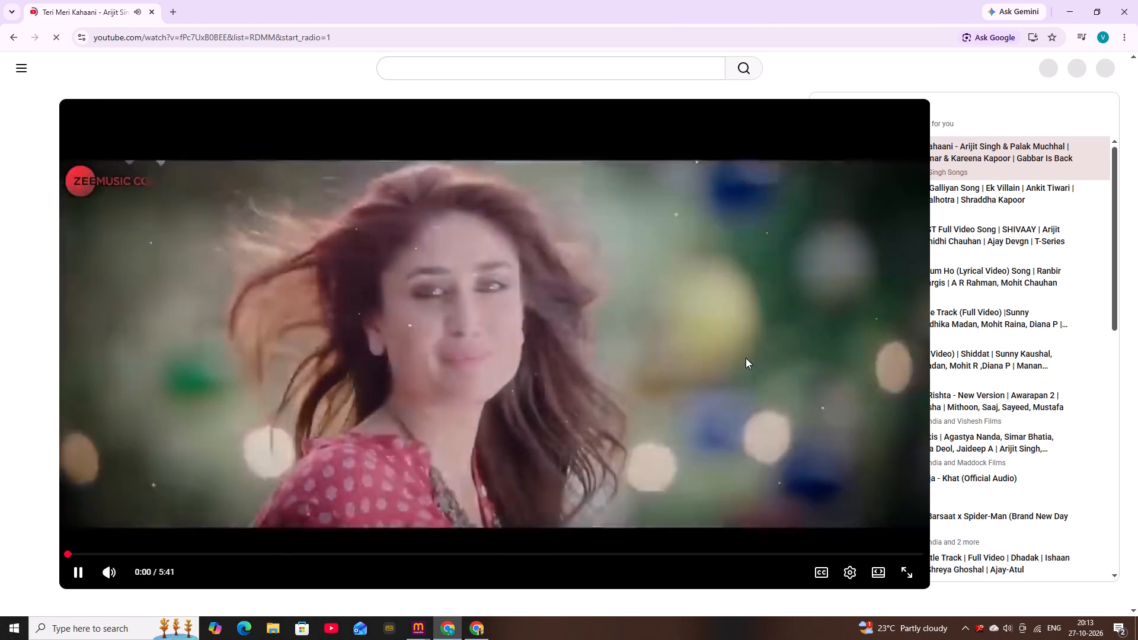
Skip the Teri Meri Kahaani video forward by 10 seconds.
key("Right")
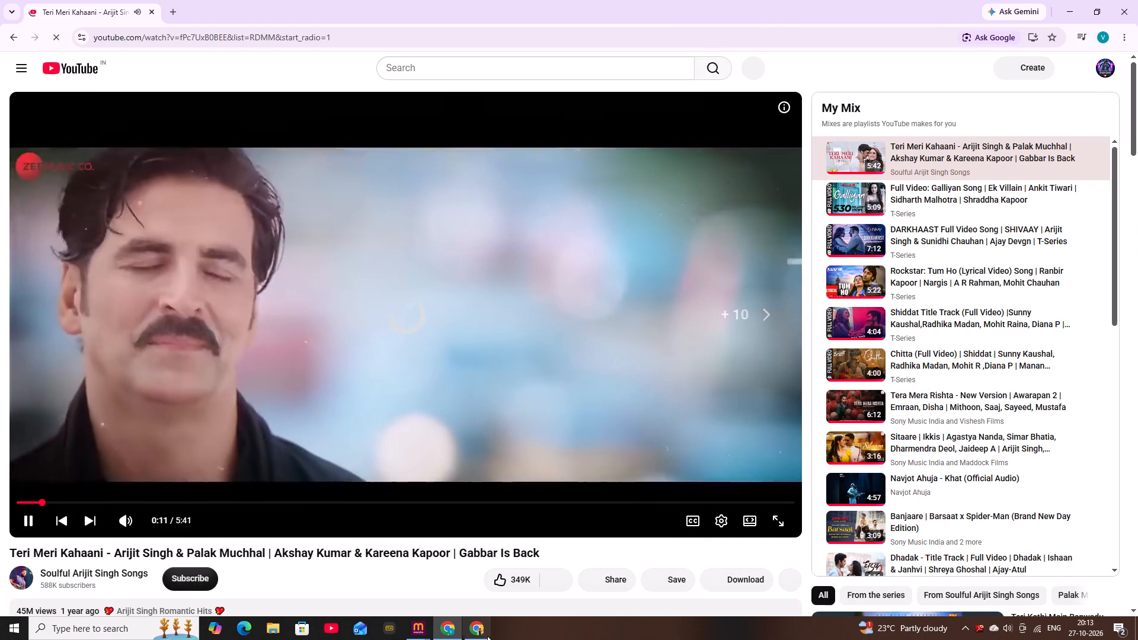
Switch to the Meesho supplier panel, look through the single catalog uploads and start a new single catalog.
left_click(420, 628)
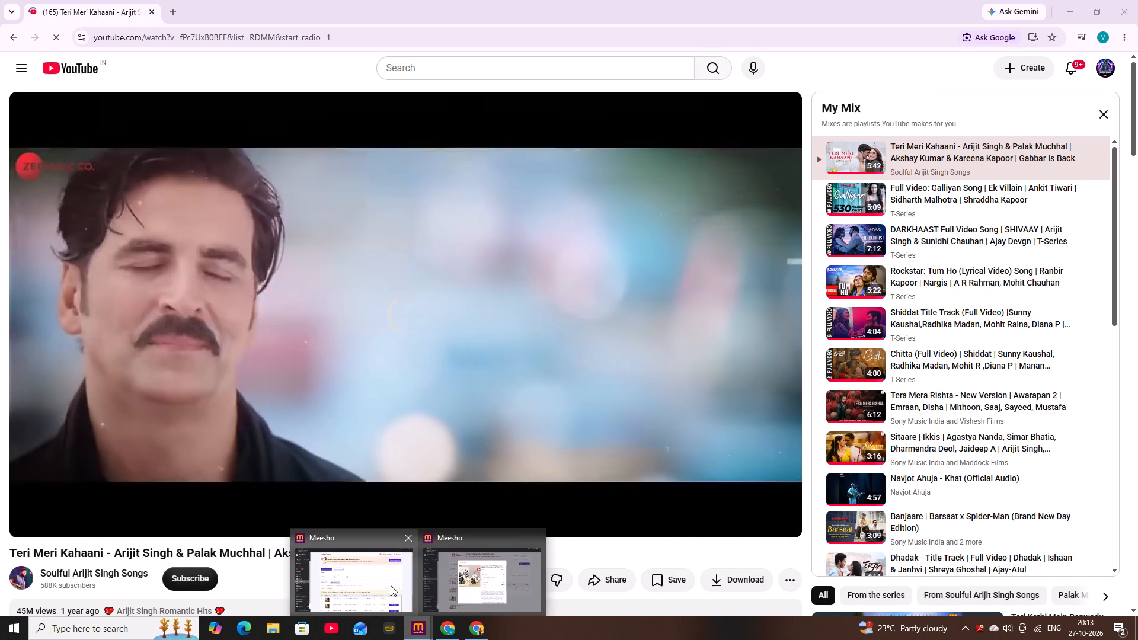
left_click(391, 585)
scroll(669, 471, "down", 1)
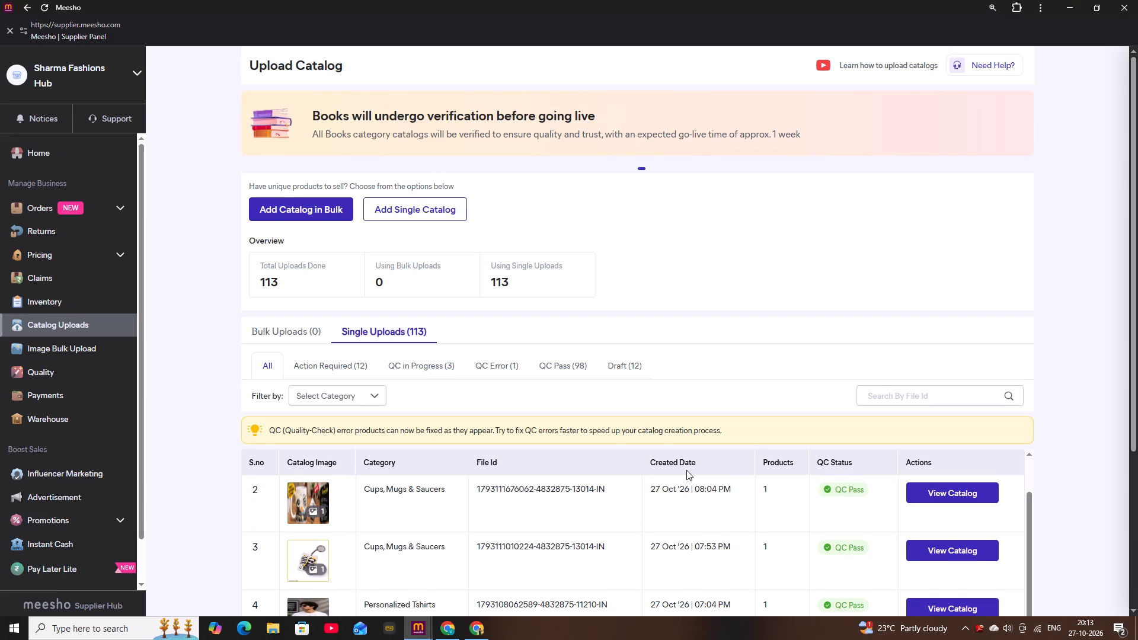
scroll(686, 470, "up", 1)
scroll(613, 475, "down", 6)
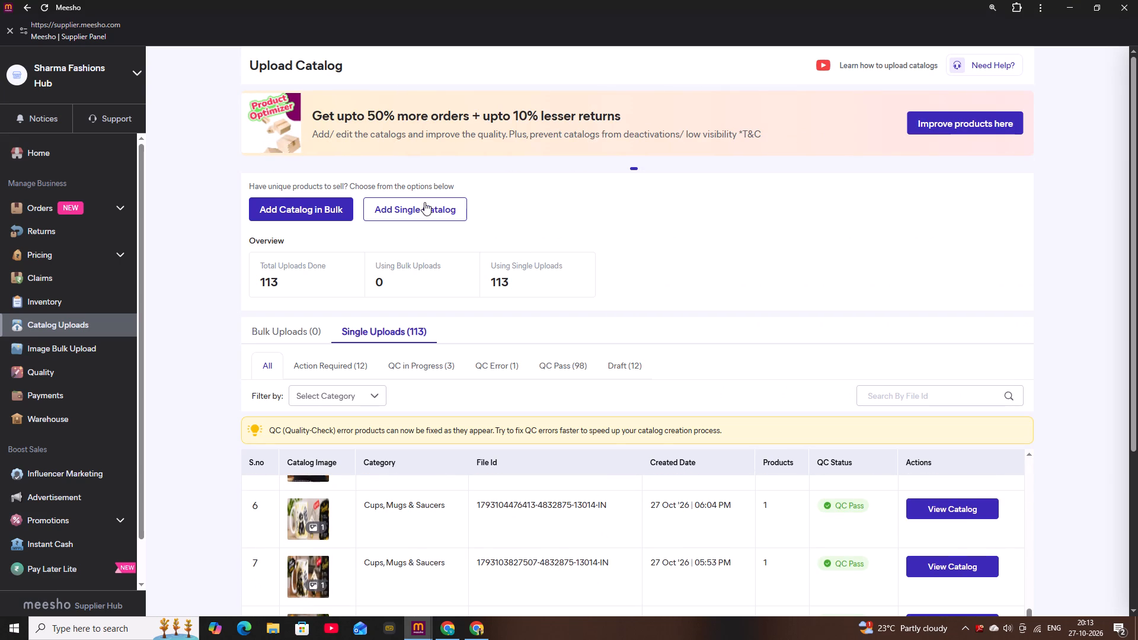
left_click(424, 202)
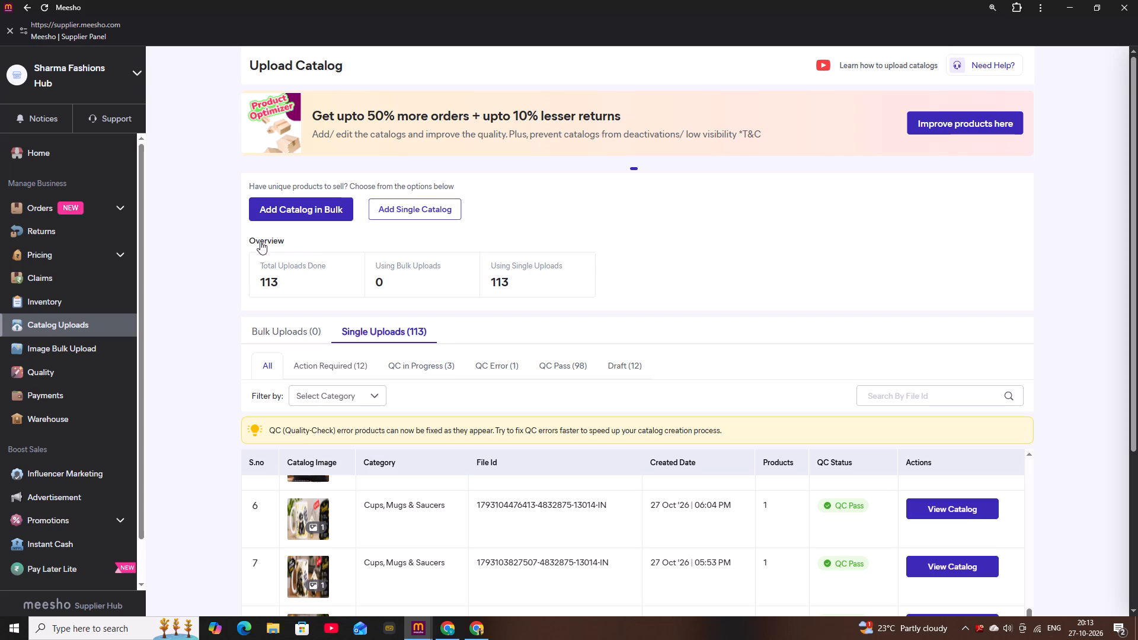
Switch to the ChatGPT product title and description chat and select mug image 25 from the CUP MOCKUPS folder for upload.
left_click(470, 638)
scroll(517, 567, "down", 14)
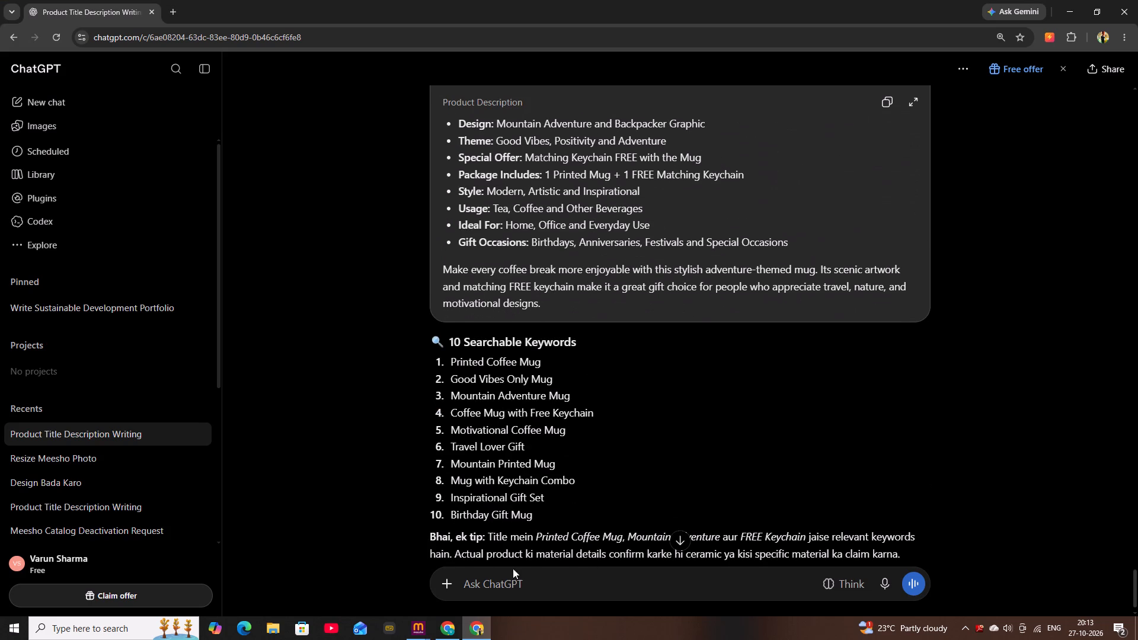
left_click(440, 583)
left_click(555, 344)
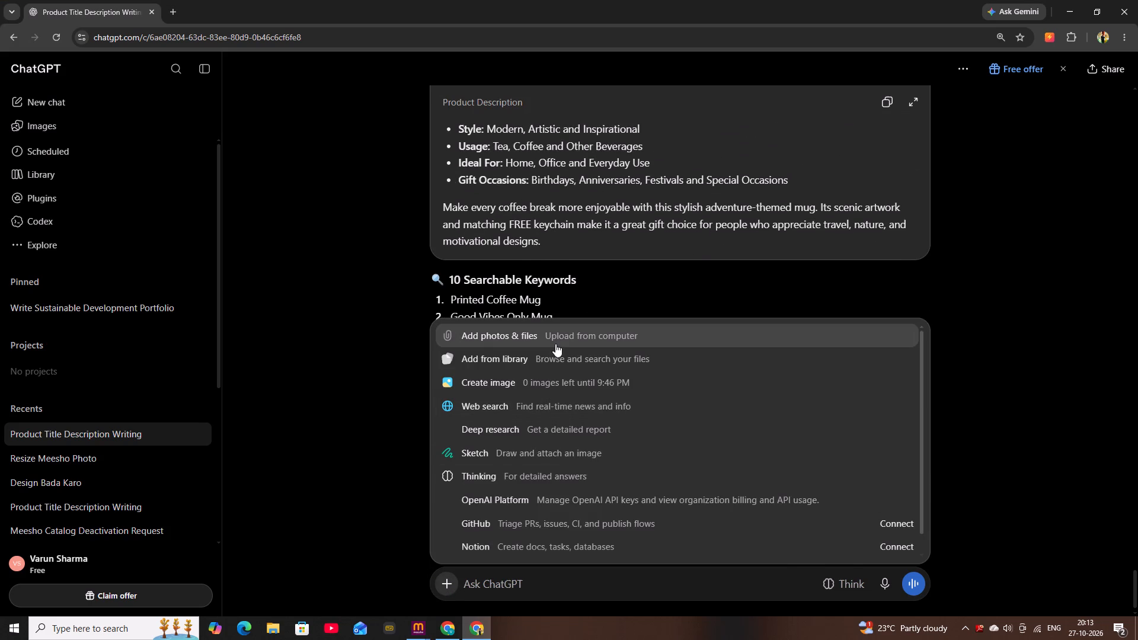
scroll(529, 201, "down", 1)
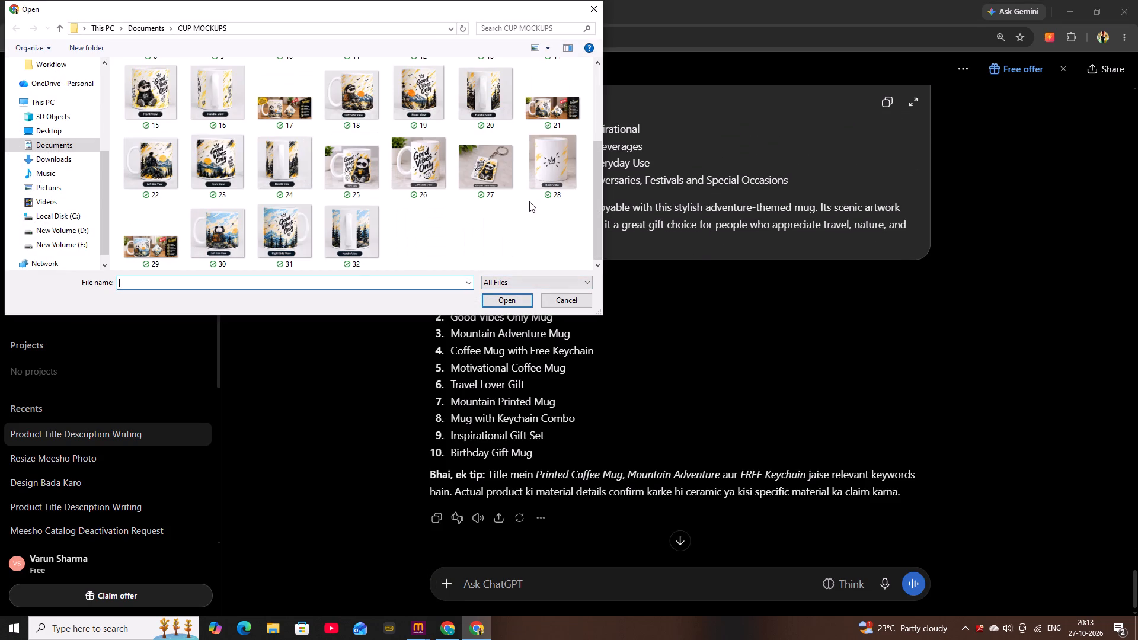
left_click(357, 171)
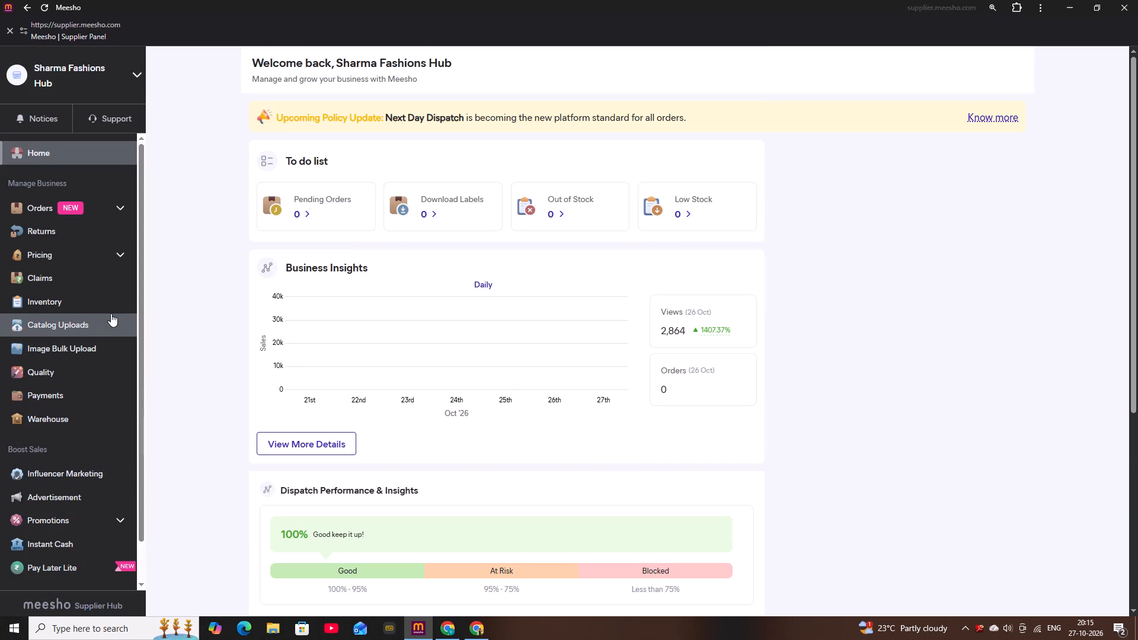
left_click(76, 331)
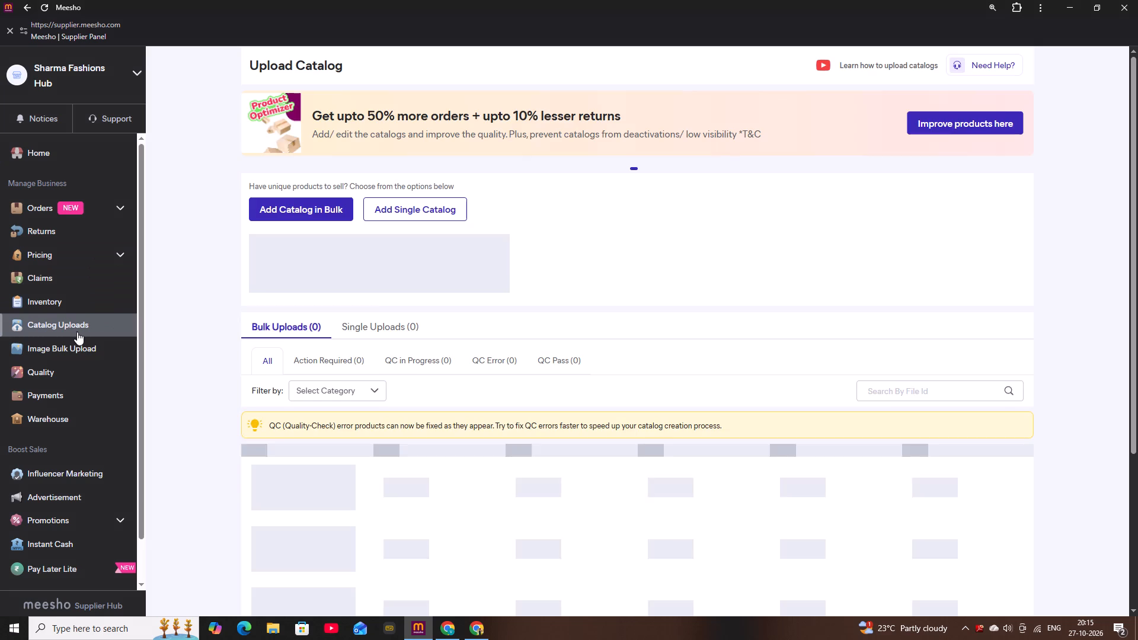
left_click(442, 208)
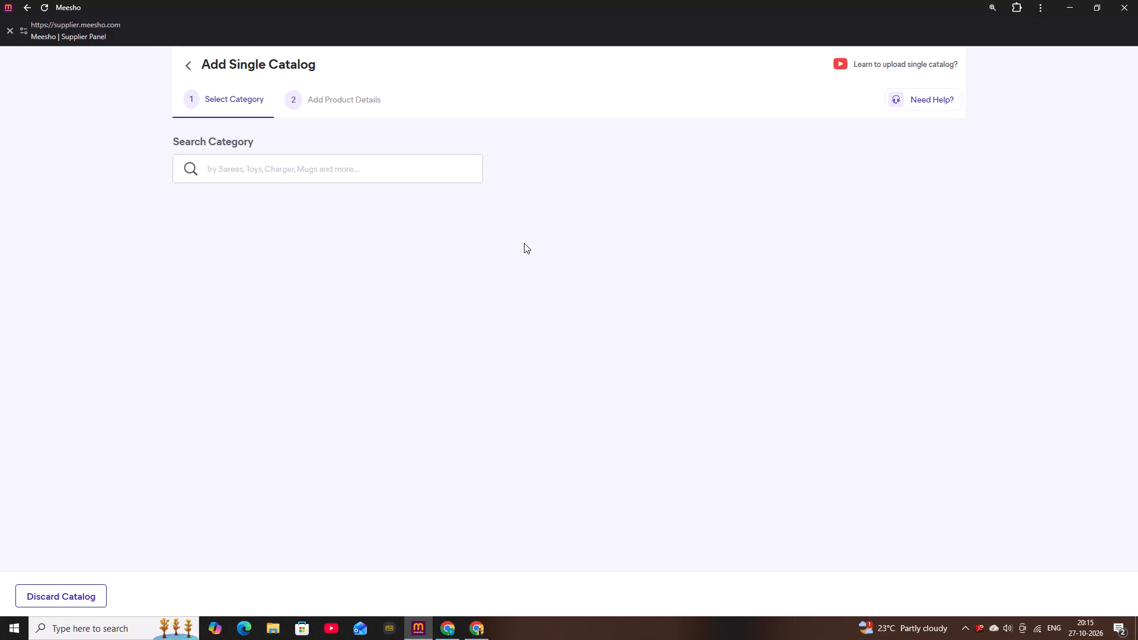
left_click(445, 222)
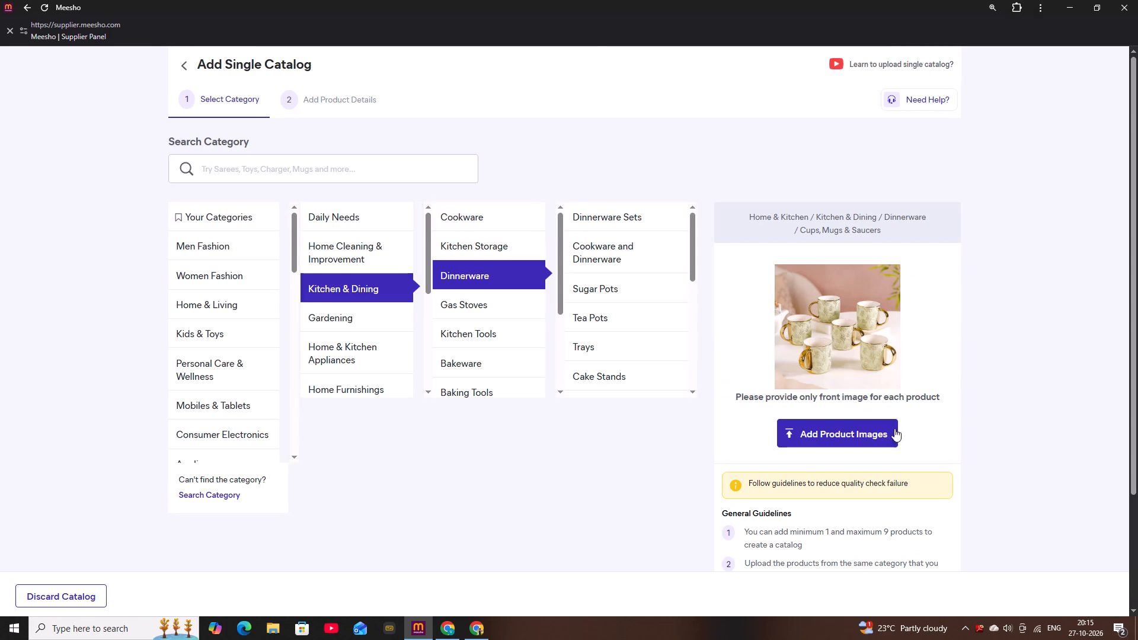
Add mockup 25 from the CUP MOCKUPS folder as the product's front image and continue to the product details.
left_click(858, 435)
scroll(495, 168, "down", 1)
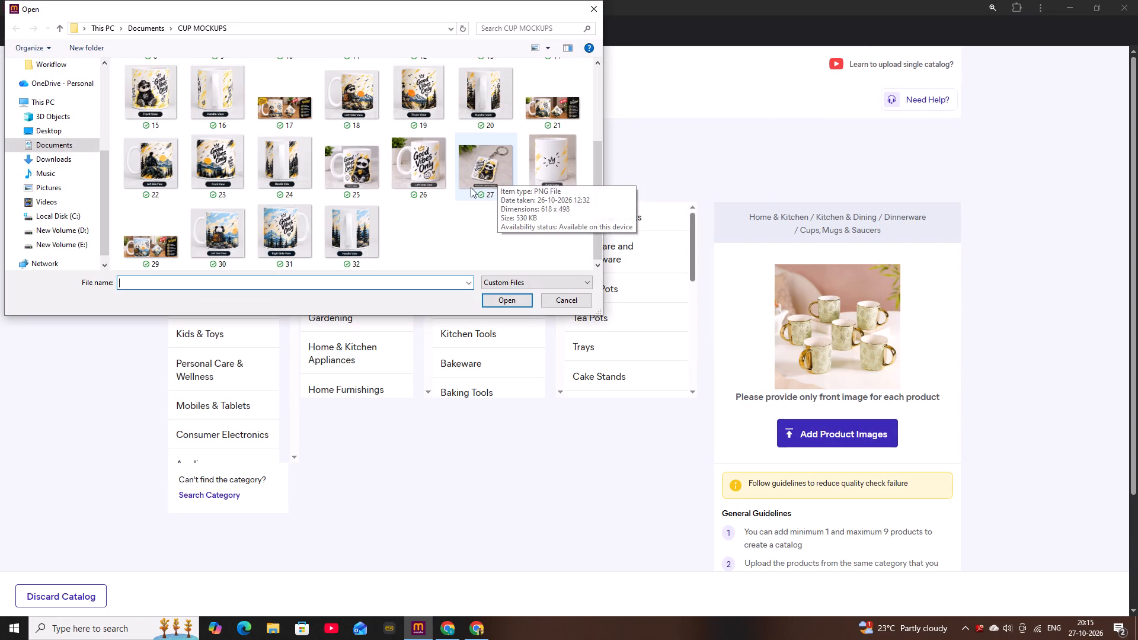
left_click(383, 170)
left_click(382, 170)
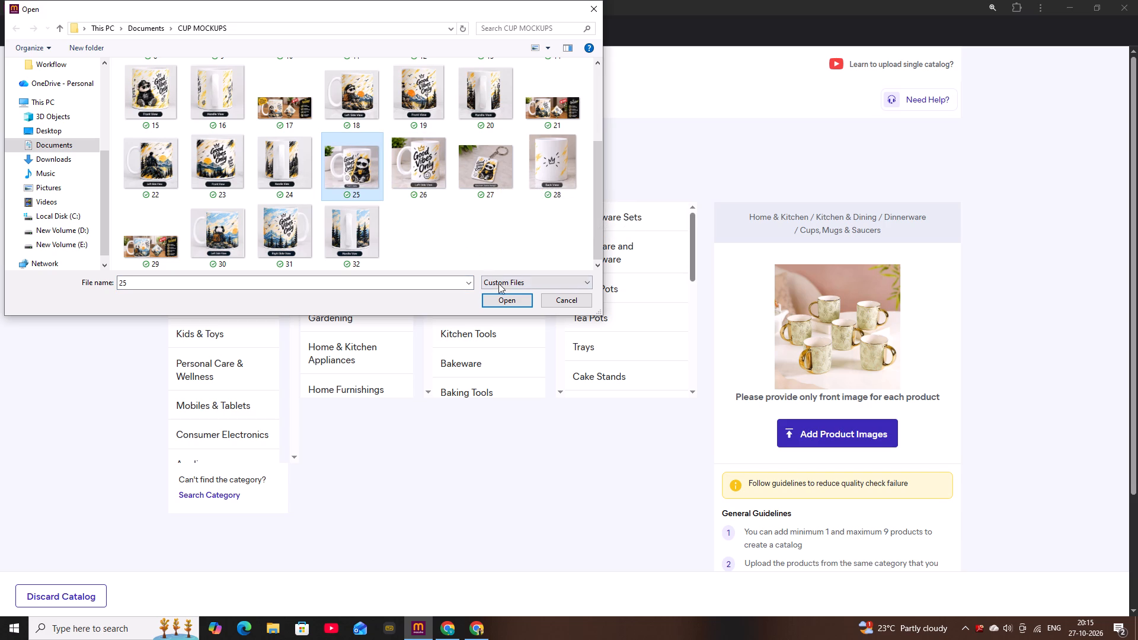
left_click(507, 299)
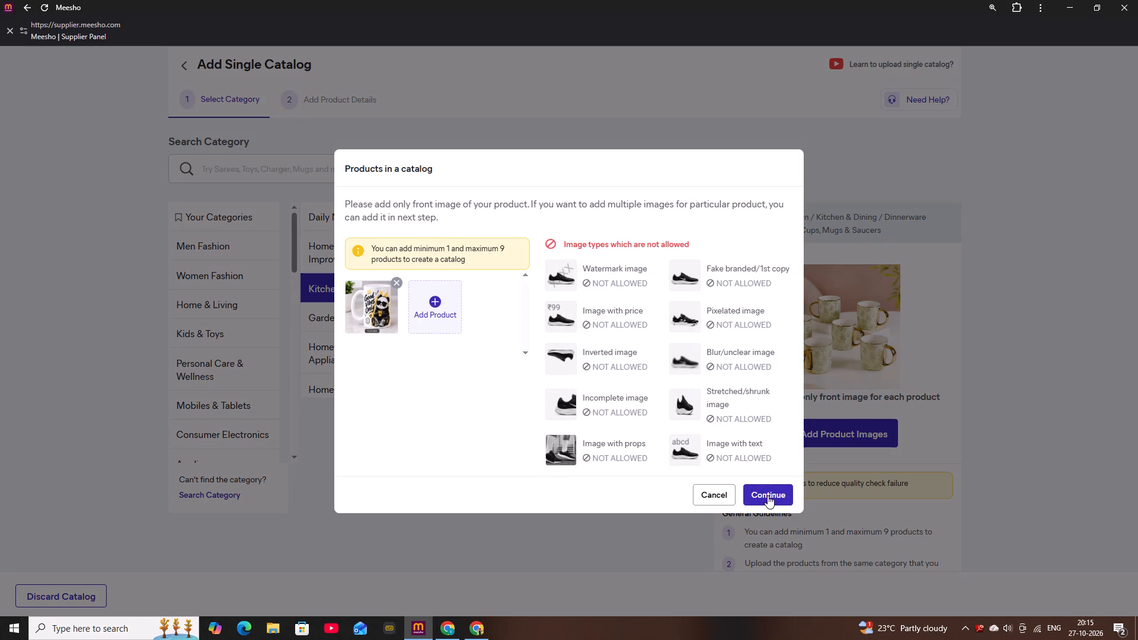
left_click(768, 495)
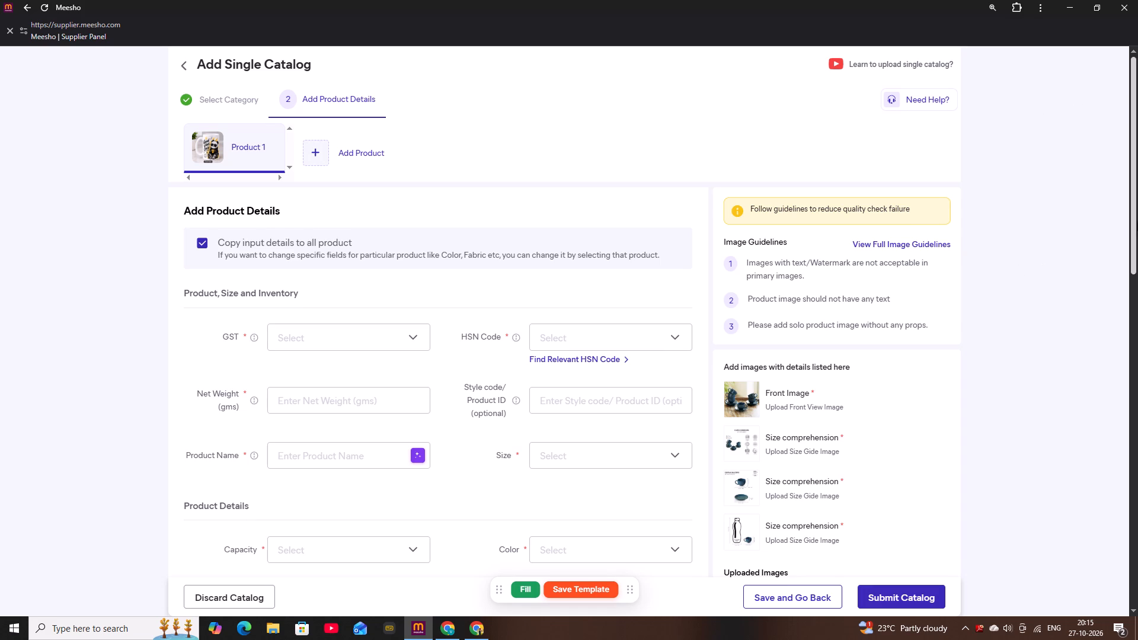
Set GST to 5, HSN code to 69120090, net weight to 350 gms and size to Free Size.
left_click_drag(1137, 220, 1137, 277)
left_click(340, 189)
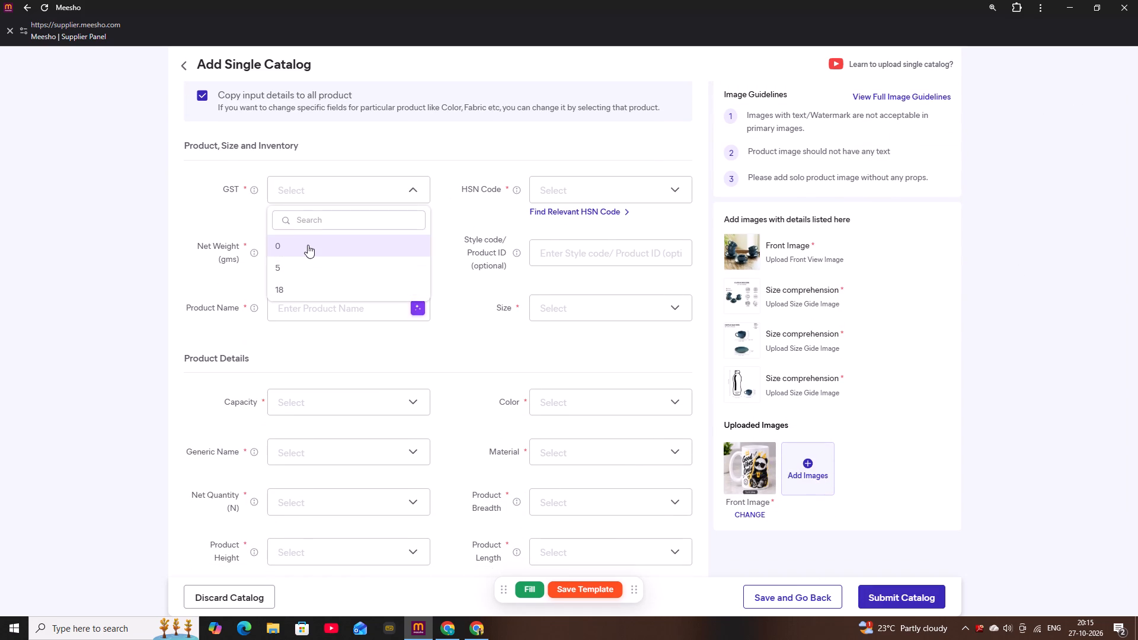
left_click(301, 265)
left_click(666, 189)
scroll(612, 273, "down", 1)
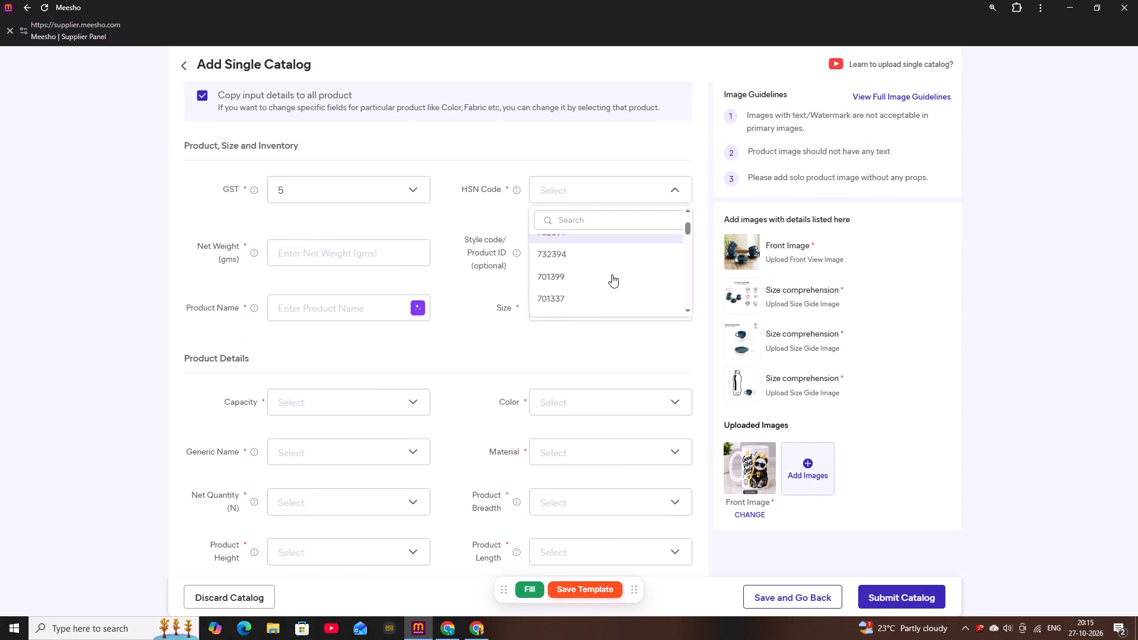
scroll(612, 274, "up", 2)
left_click(603, 242)
left_click(363, 249)
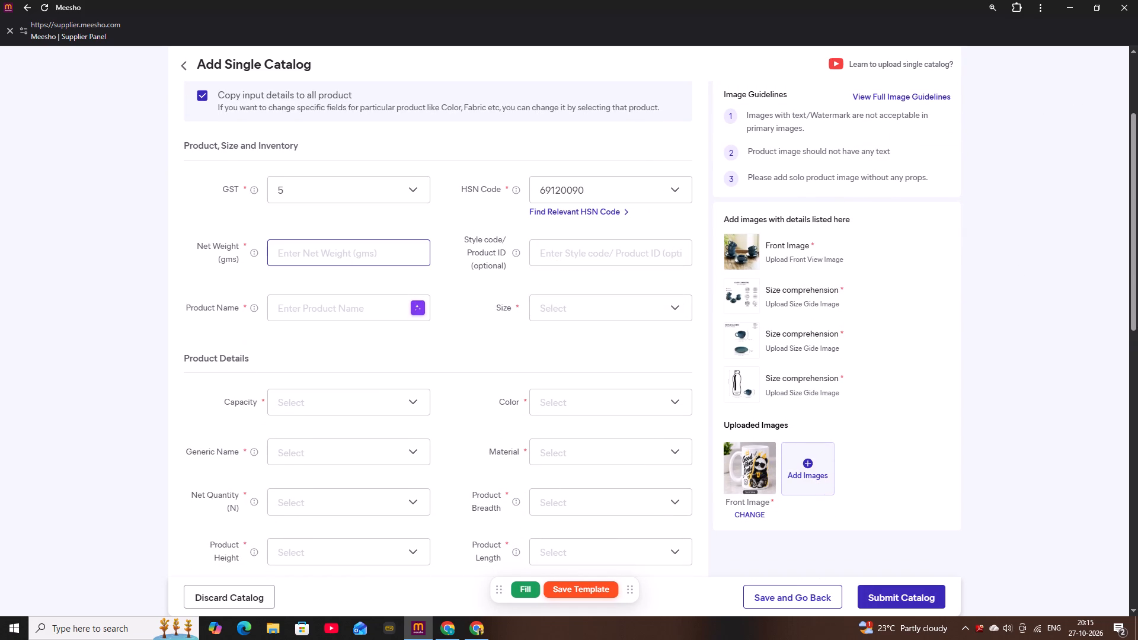
type("350")
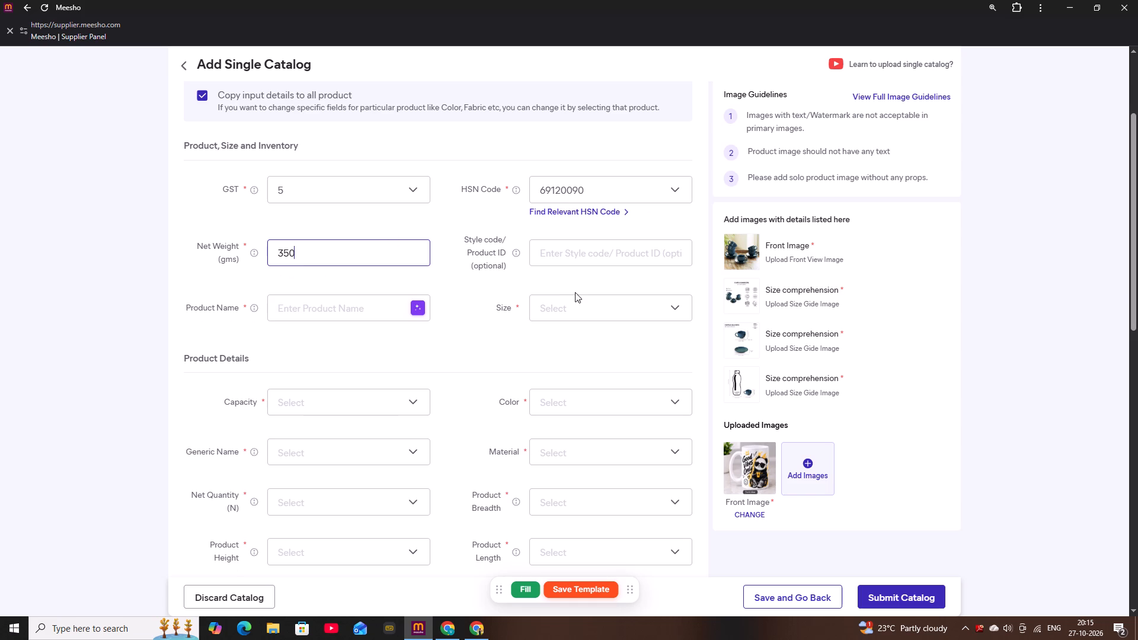
double_click(575, 292)
left_click(546, 345)
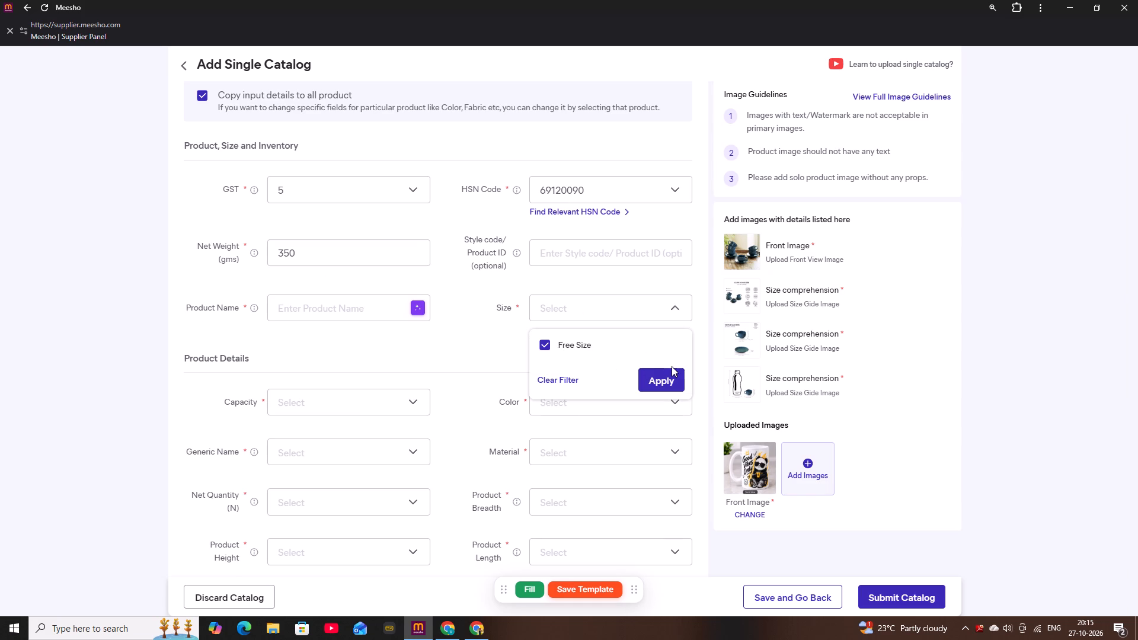
left_click(659, 372)
Fill the Free Size row with Meesho price 110, wrong/defective returns price 95, MRP 499 and inventory 50.
scroll(689, 375, "down", 2)
scroll(1039, 341, "down", 1)
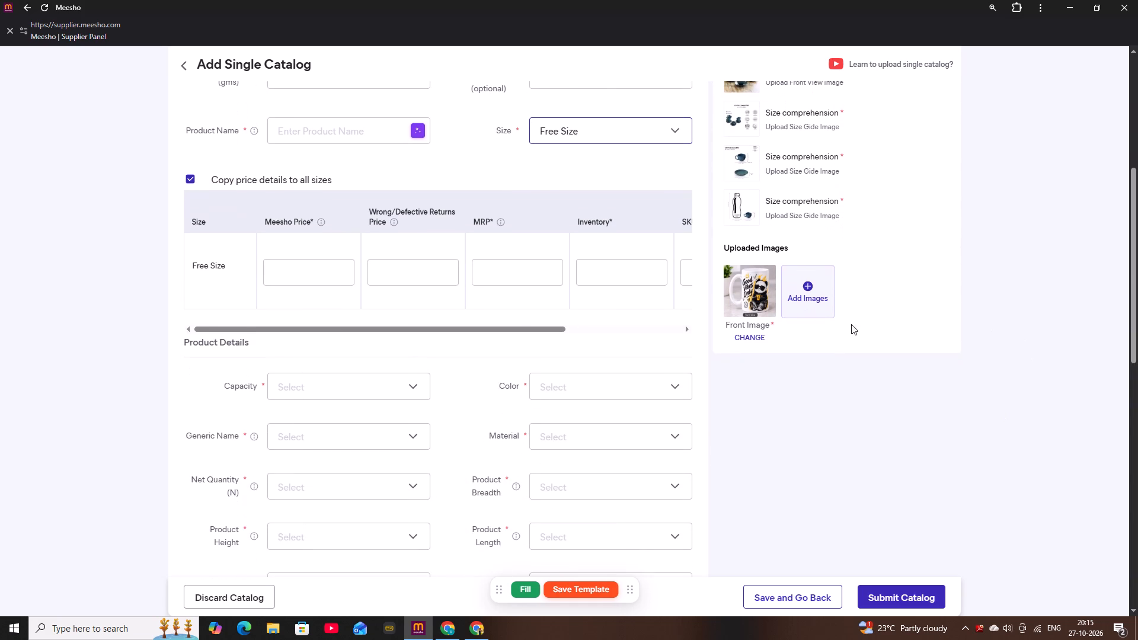
left_click(293, 276)
type("110")
left_click(422, 279)
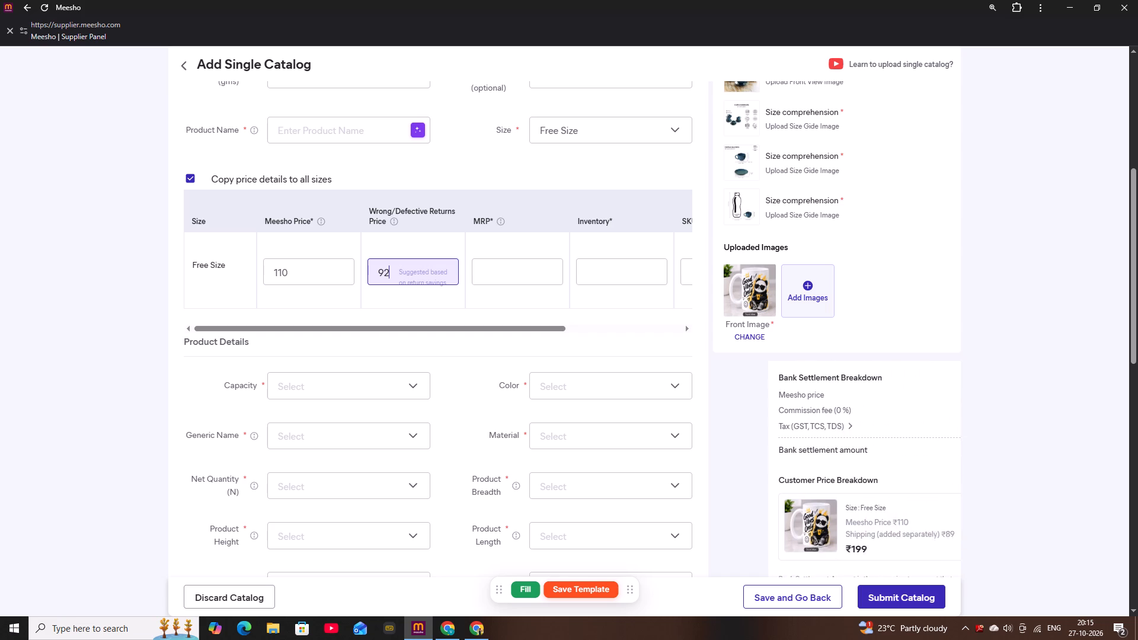
key("BackSpace")
key("5")
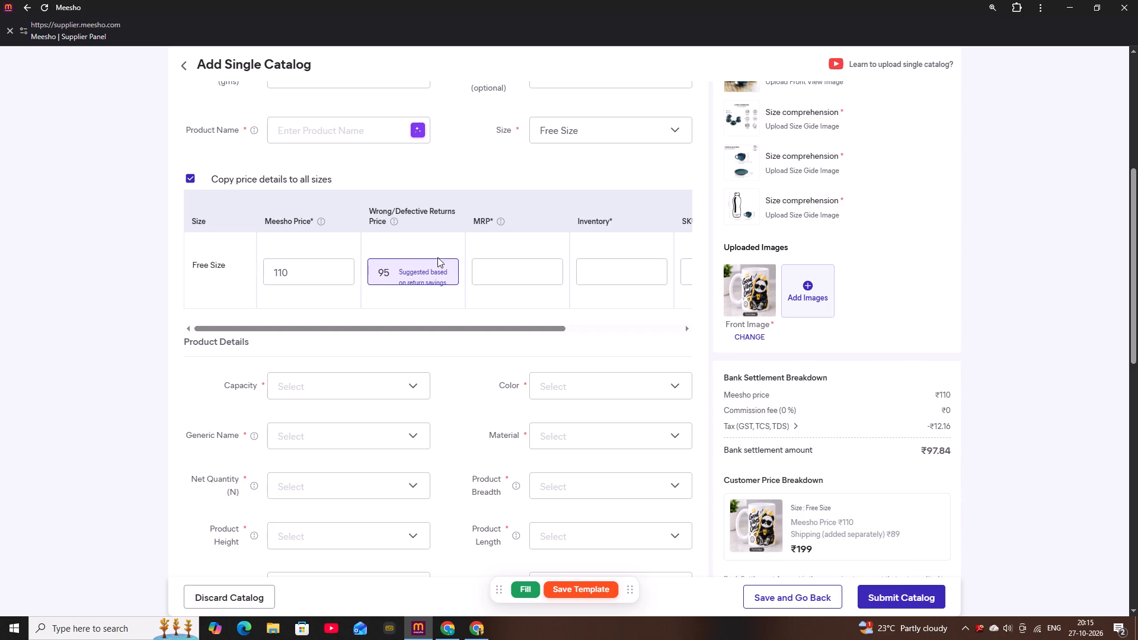
left_click(499, 268)
type("499")
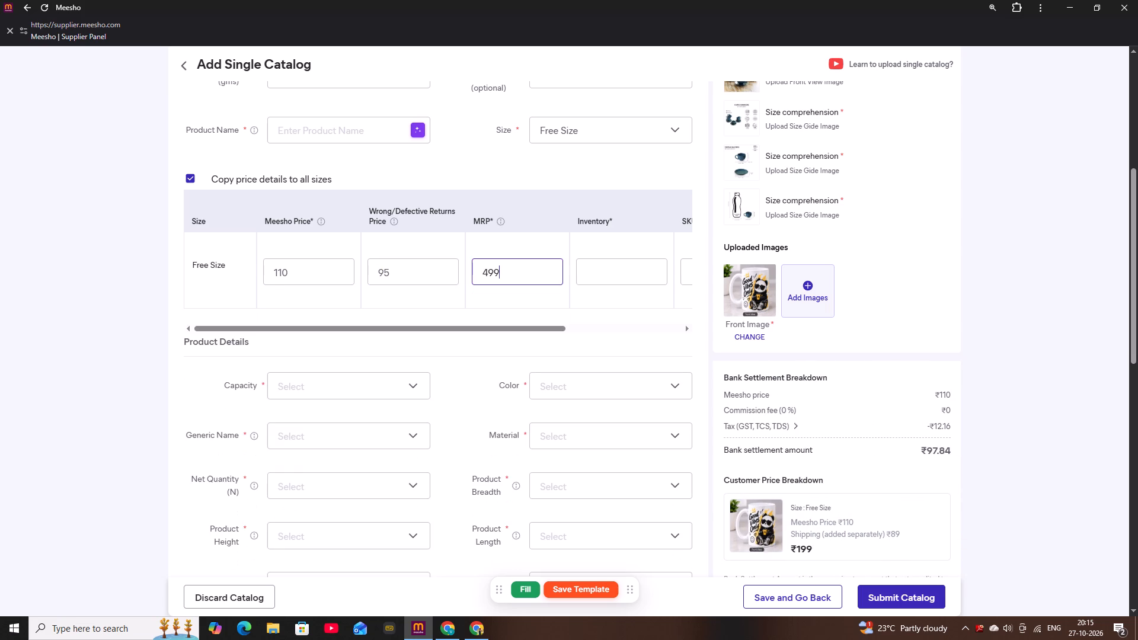
left_click(636, 270)
type("50")
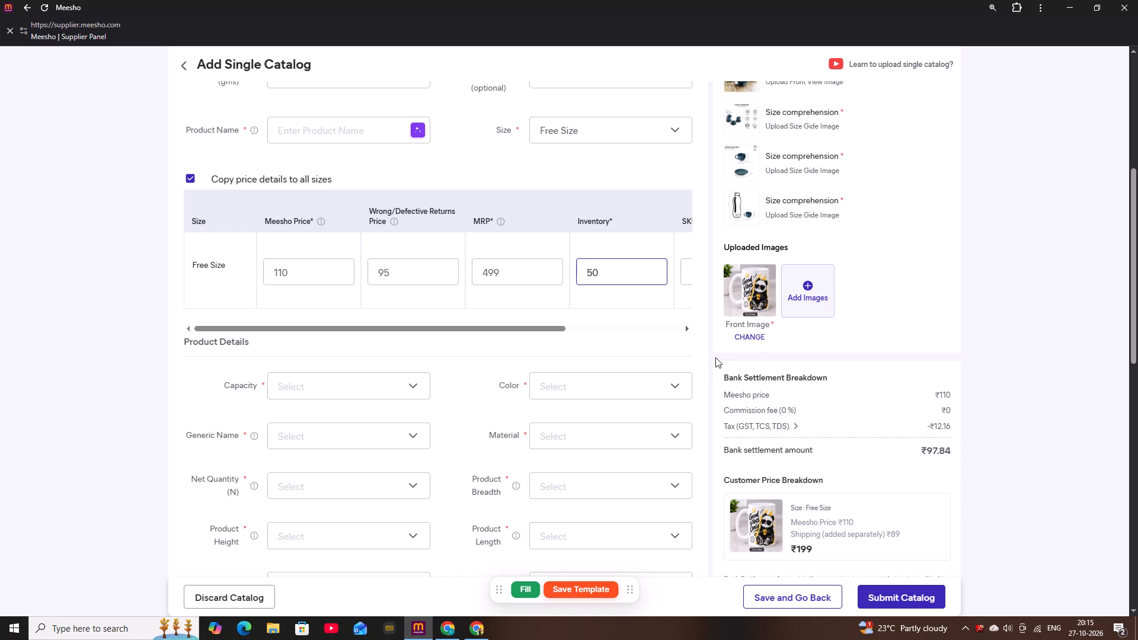
Set the mug's capacity to 350 and its color to White in the product details.
scroll(475, 383, "down", 1)
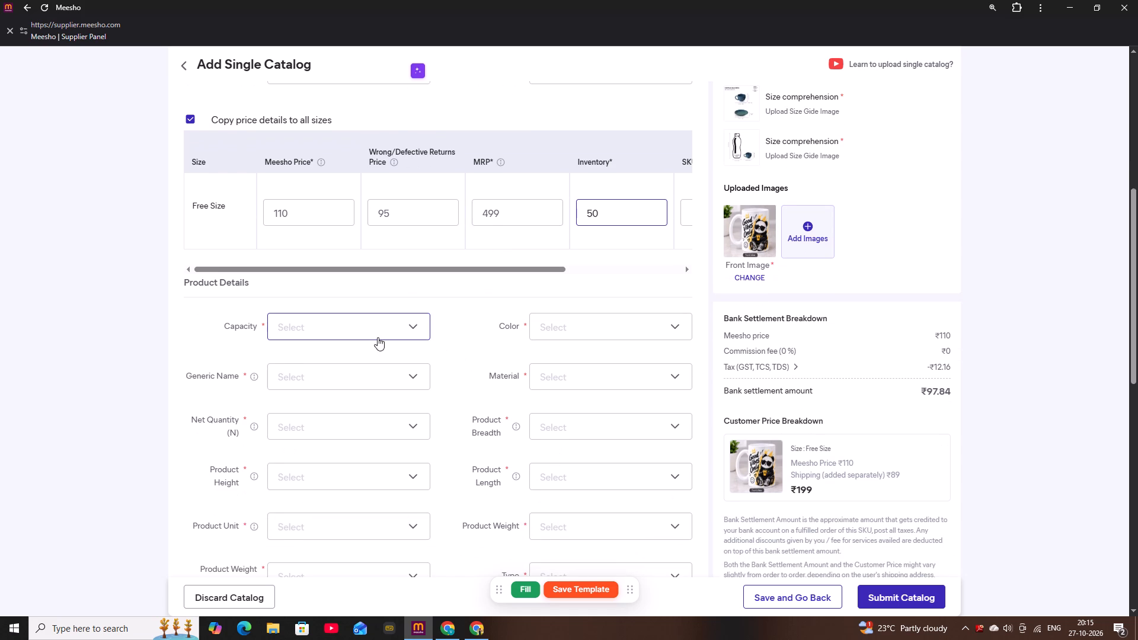
left_click(378, 337)
left_click(378, 354)
type("350")
left_click(327, 388)
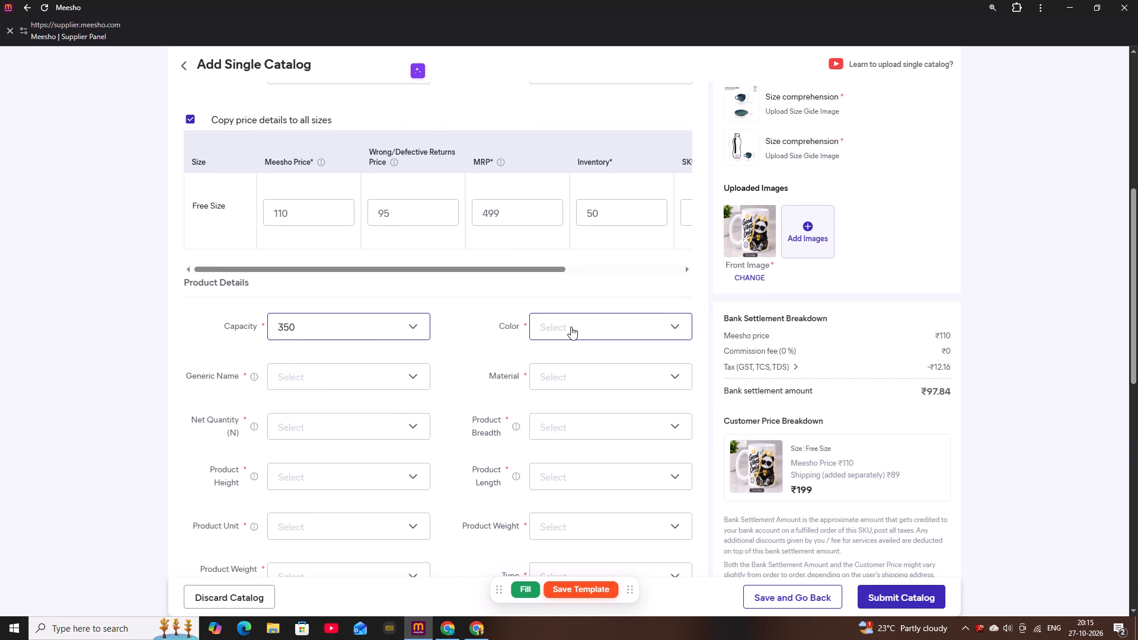
left_click(571, 327)
left_click(555, 363)
type("white")
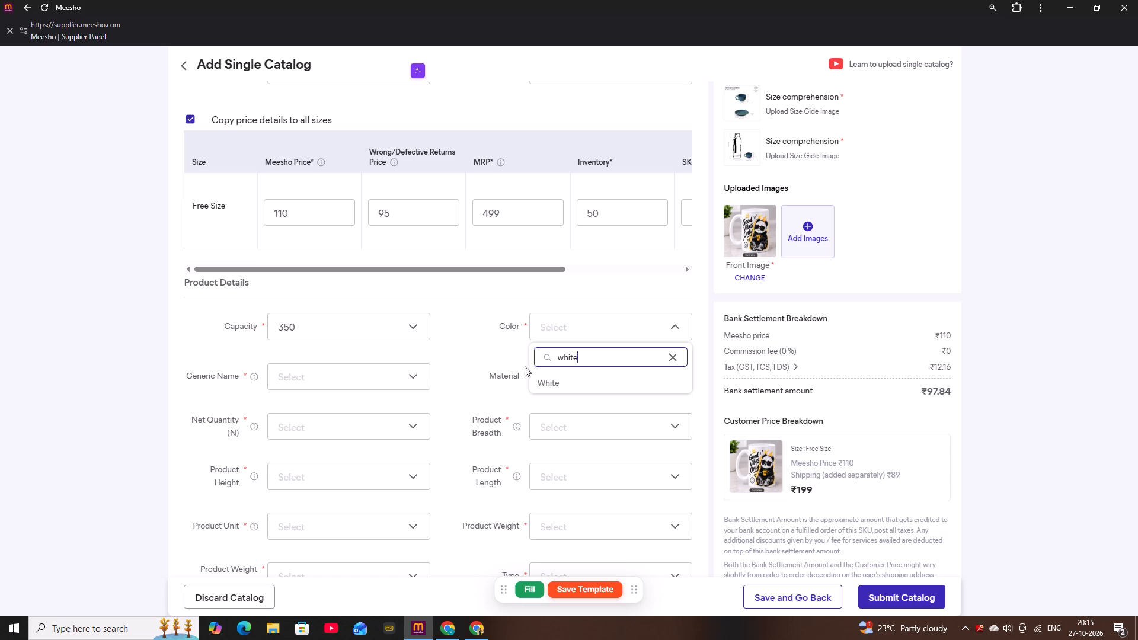
left_click(549, 385)
Set the generic name to Cups, Mugs & Saucers, the material to Ceramic and the net quantity to Pack Of 1.
left_click(322, 375)
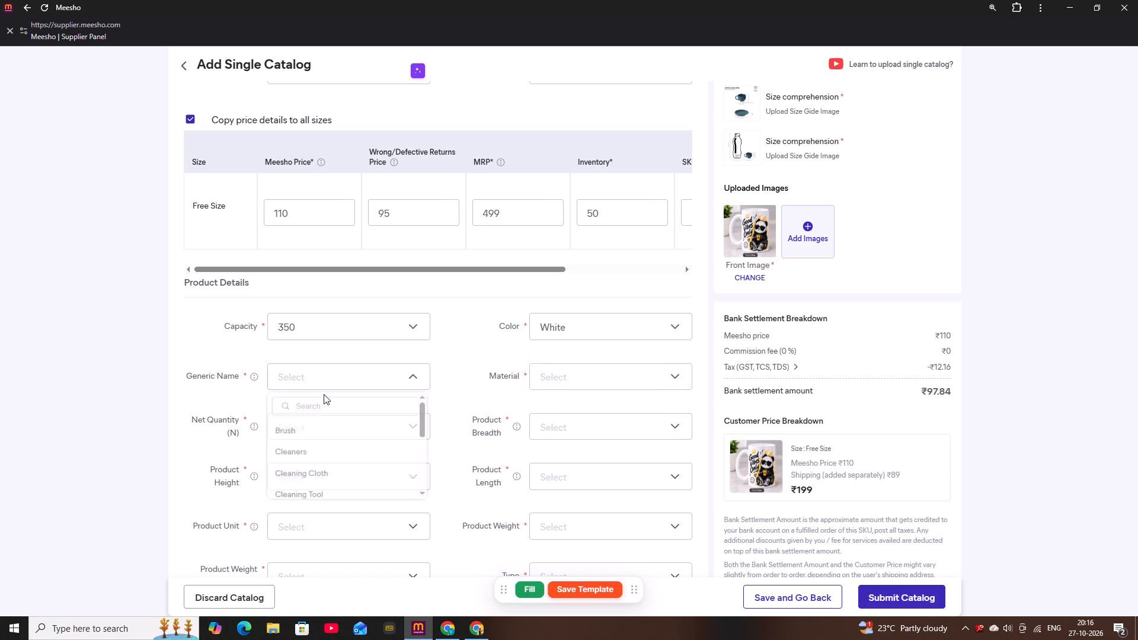
scroll(328, 401, "down", 1)
left_click(315, 460)
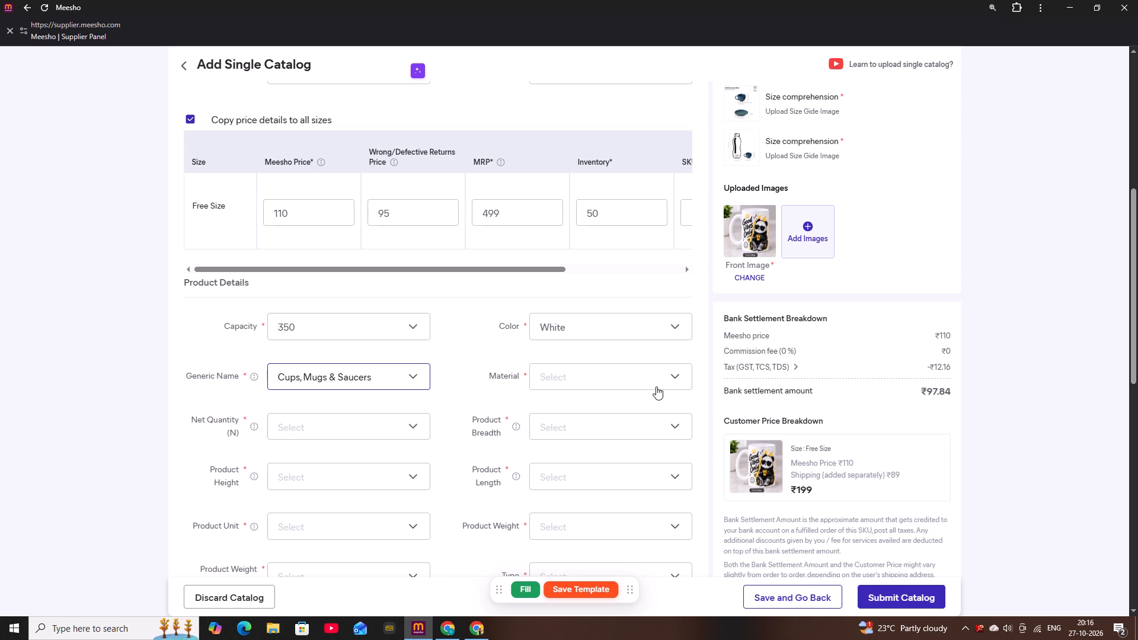
left_click(618, 359)
left_click(615, 388)
scroll(583, 470, "down", 1)
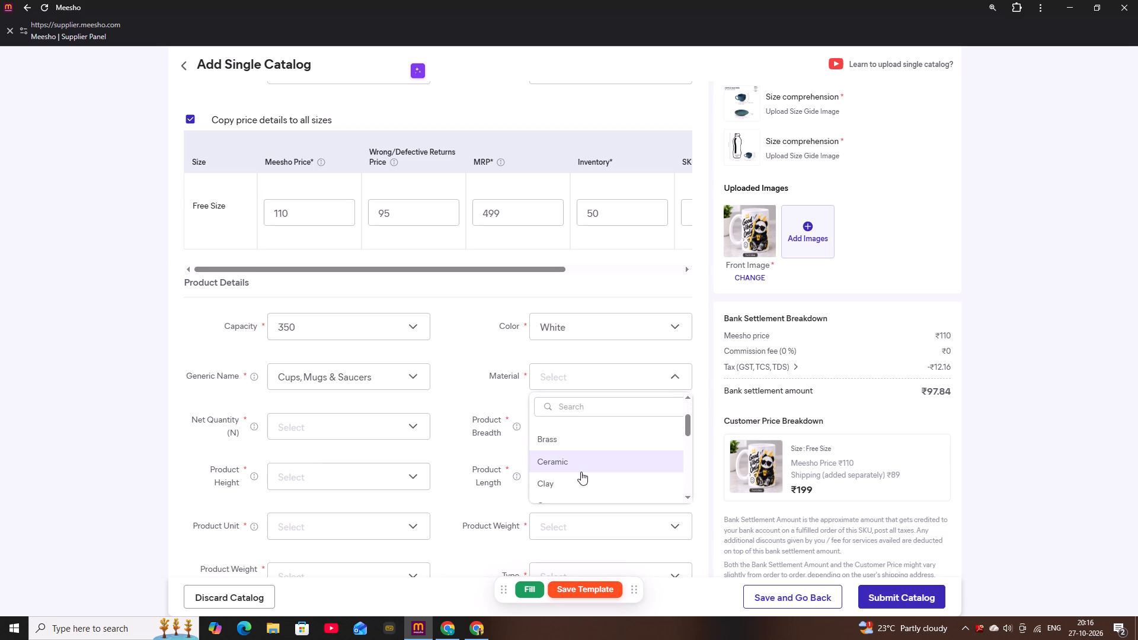
left_click(580, 469)
left_click(359, 439)
left_click(308, 503)
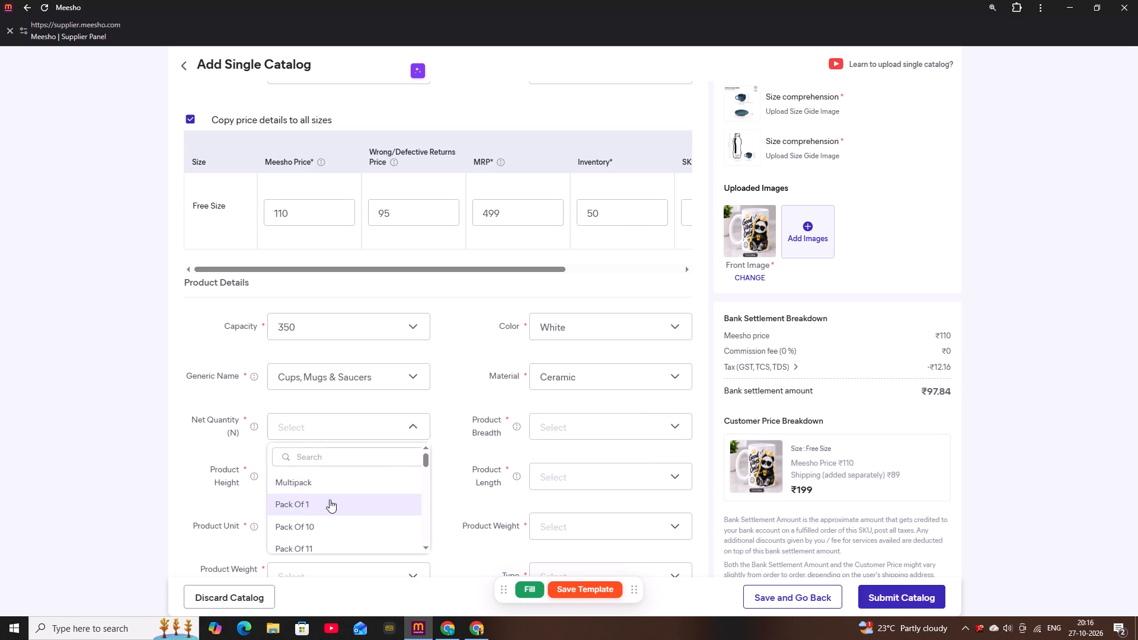
Set the product breadth to 3.5.
double_click(609, 443)
left_click(609, 431)
scroll(587, 492, "down", 1)
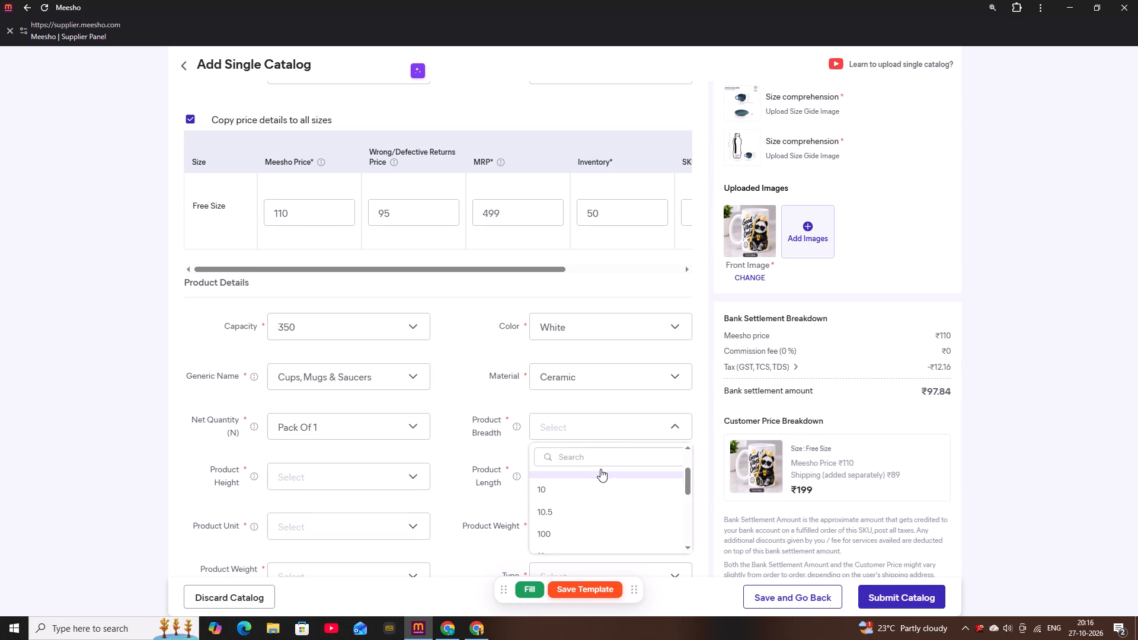
left_click(604, 458)
type("3.5")
scroll(576, 539, "up", 2)
left_click(561, 523)
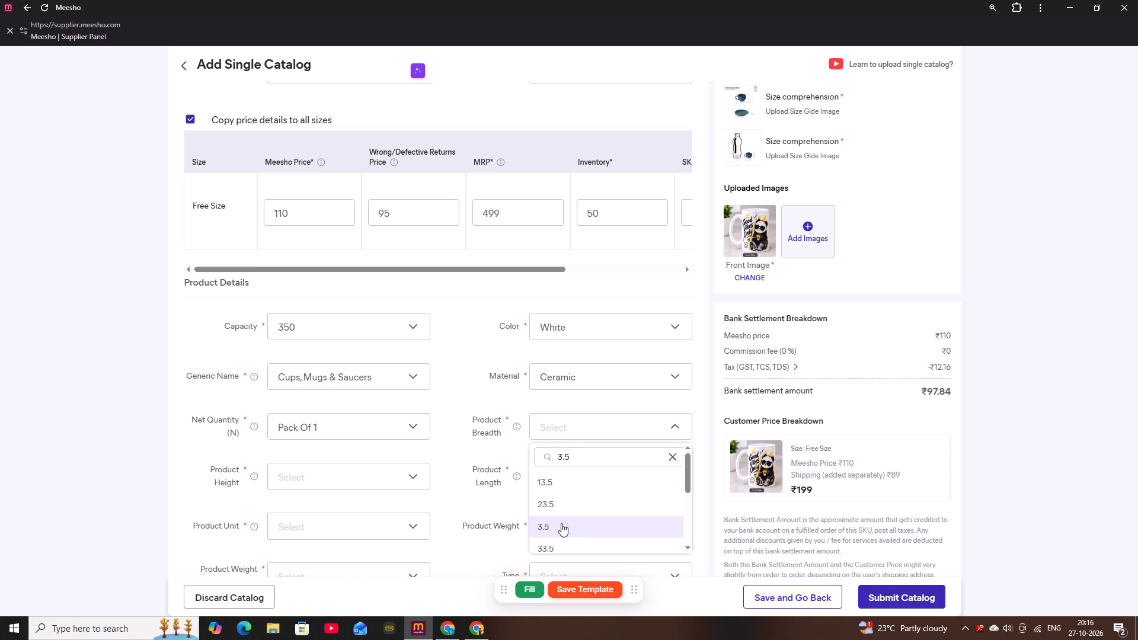
Set the product height to 4 and the product length to 10.
left_click(369, 463)
left_click(352, 482)
left_click(353, 472)
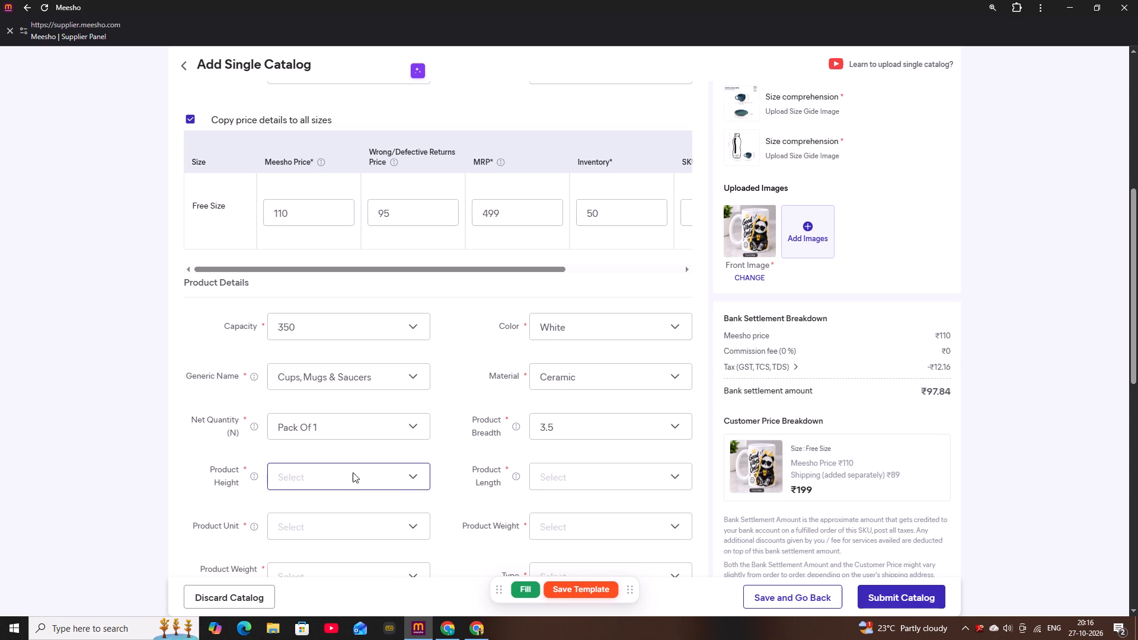
left_click(325, 507)
key("4")
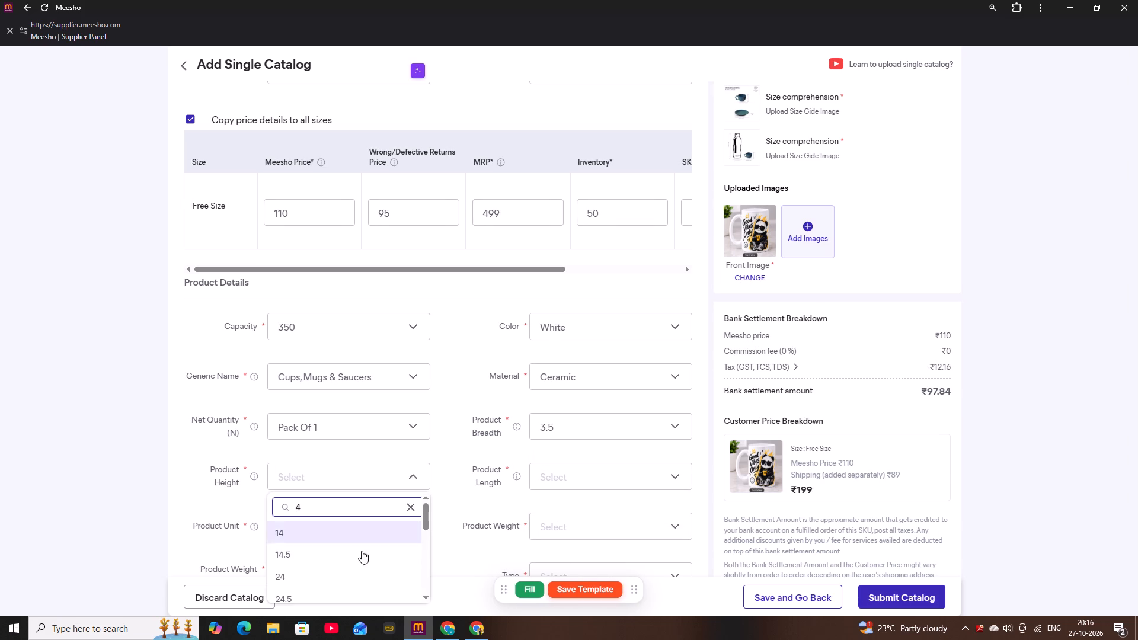
scroll(313, 578, "down", 3)
scroll(308, 551, "up", 1)
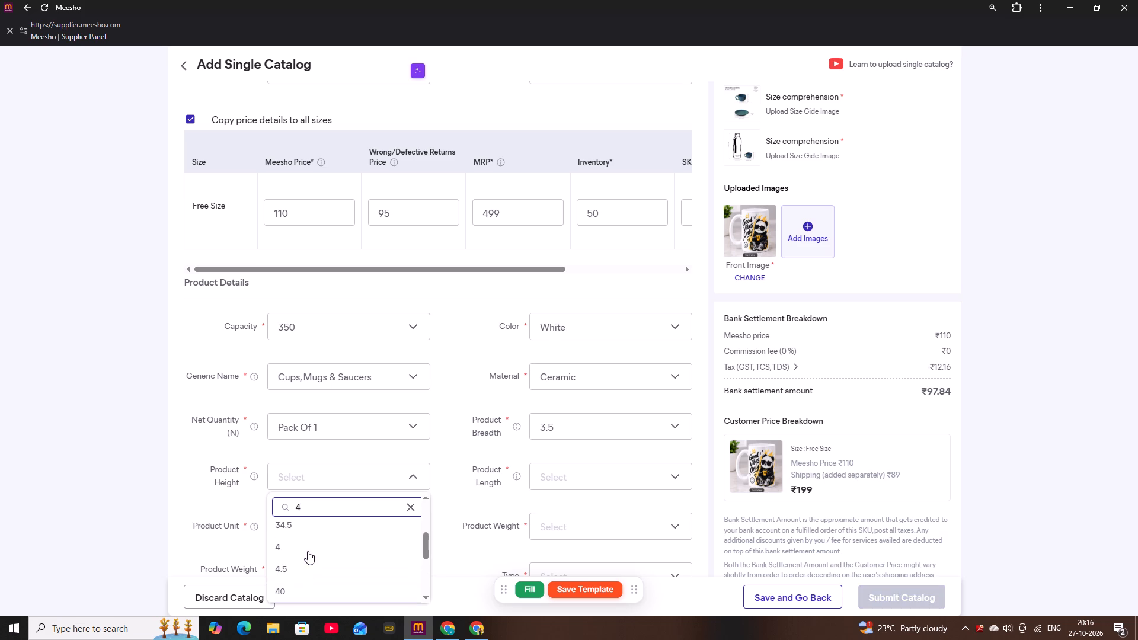
left_click(306, 553)
left_click(574, 466)
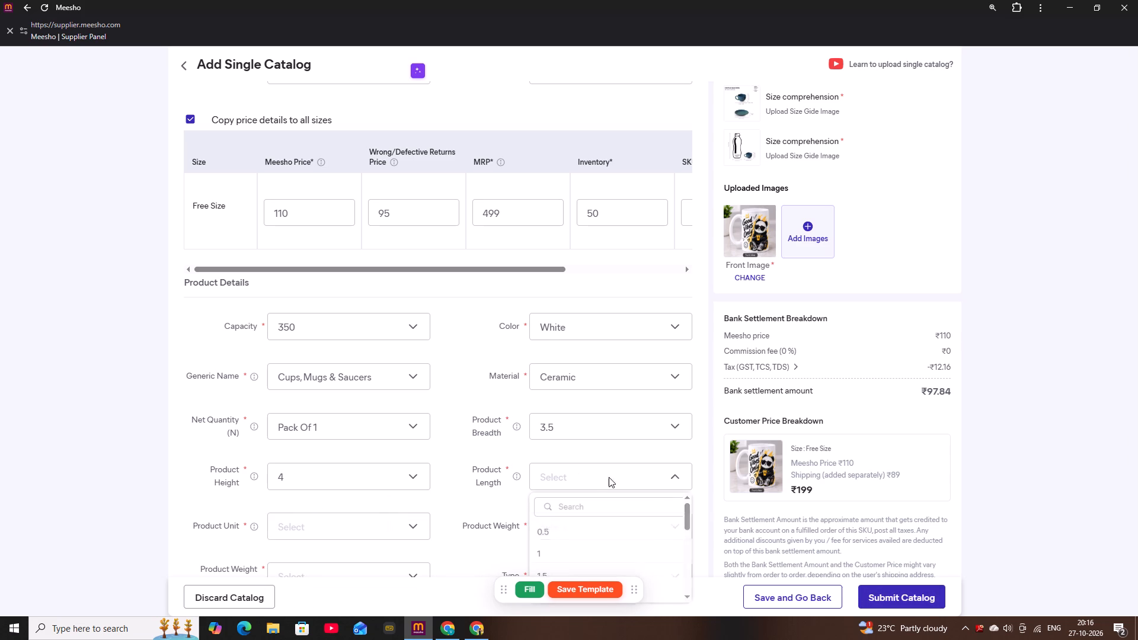
left_click(589, 505)
type("10")
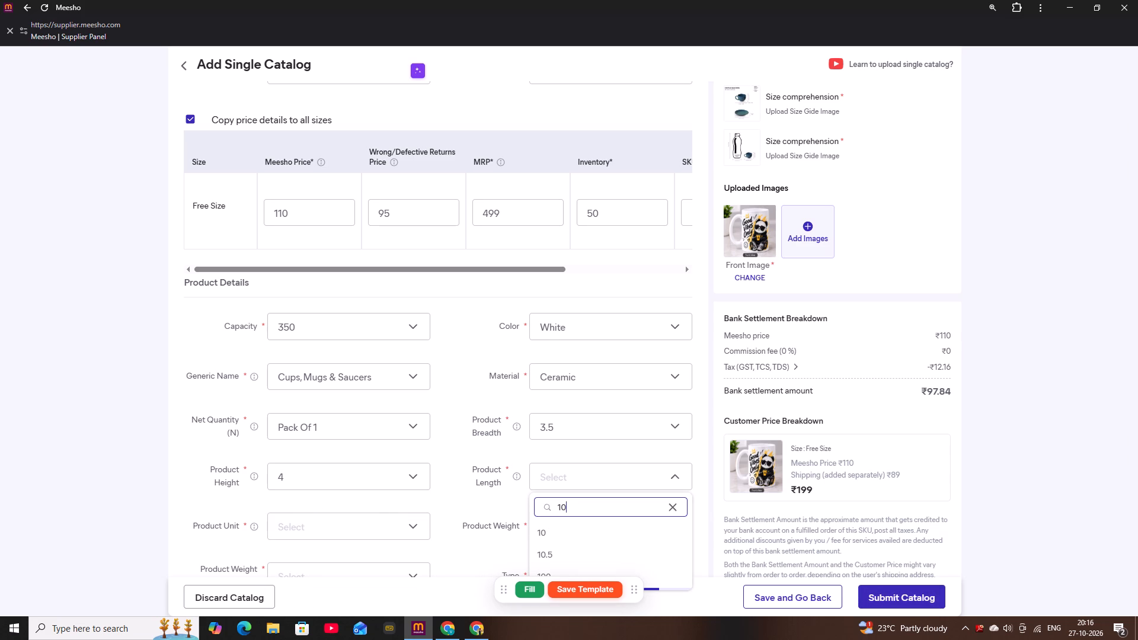
left_click(550, 536)
Add mockups 26, 27 and 28 from the CUP MOCKUPS folder as additional product images.
scroll(730, 279, "down", 3)
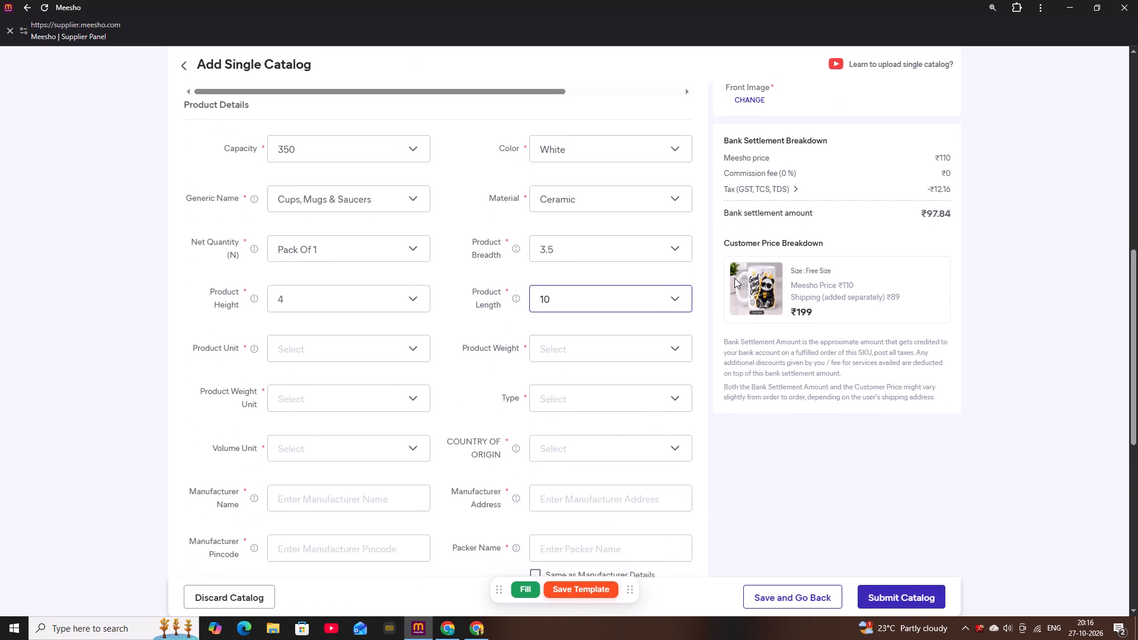
scroll(734, 278, "up", 1)
left_click(814, 111)
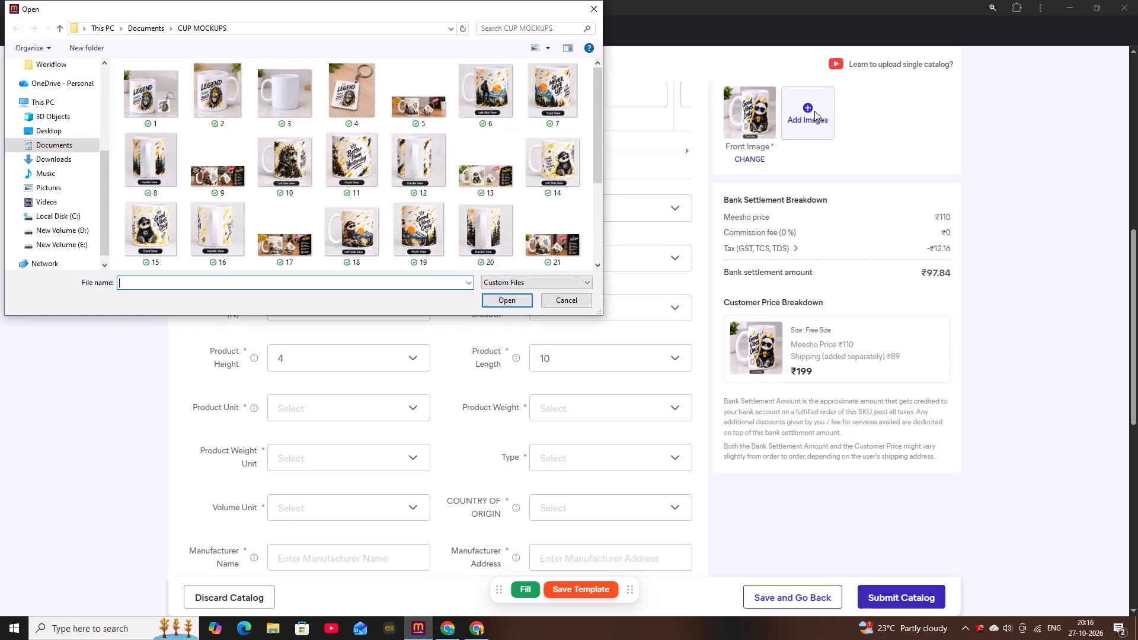
scroll(486, 179, "down", 1)
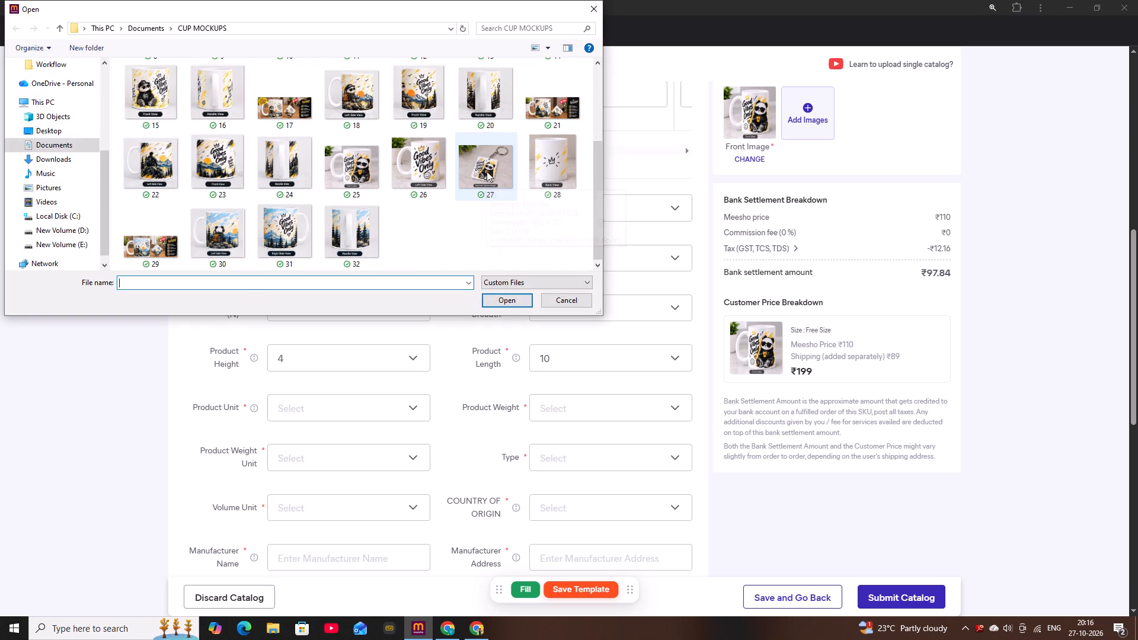
left_click_drag(399, 204, 500, 180)
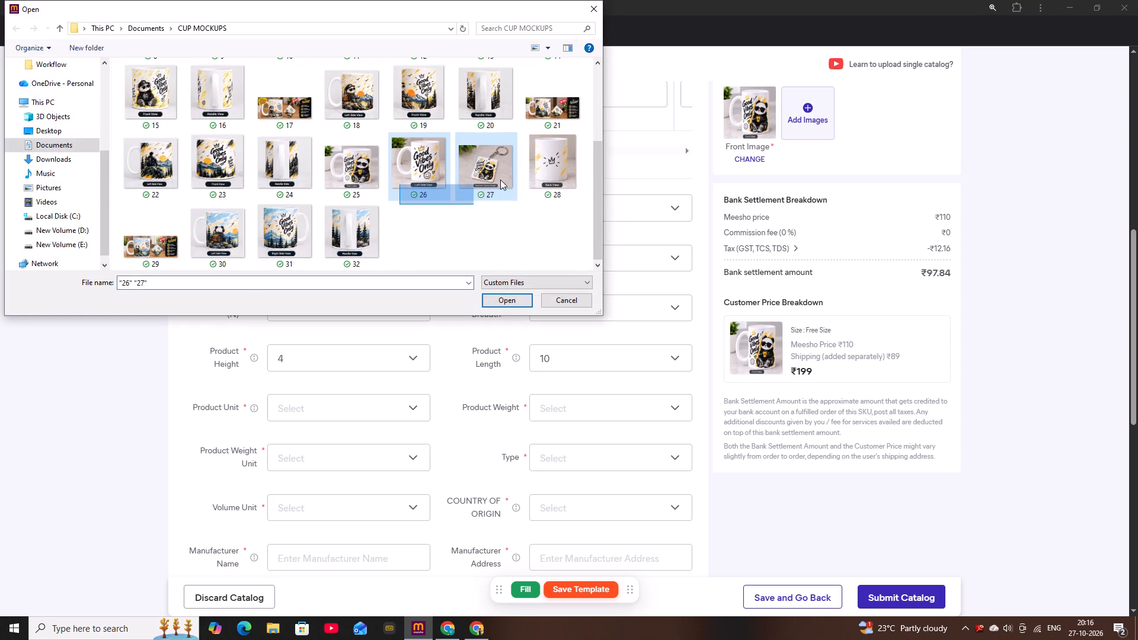
left_click_drag(500, 180, 560, 168)
left_click(498, 300)
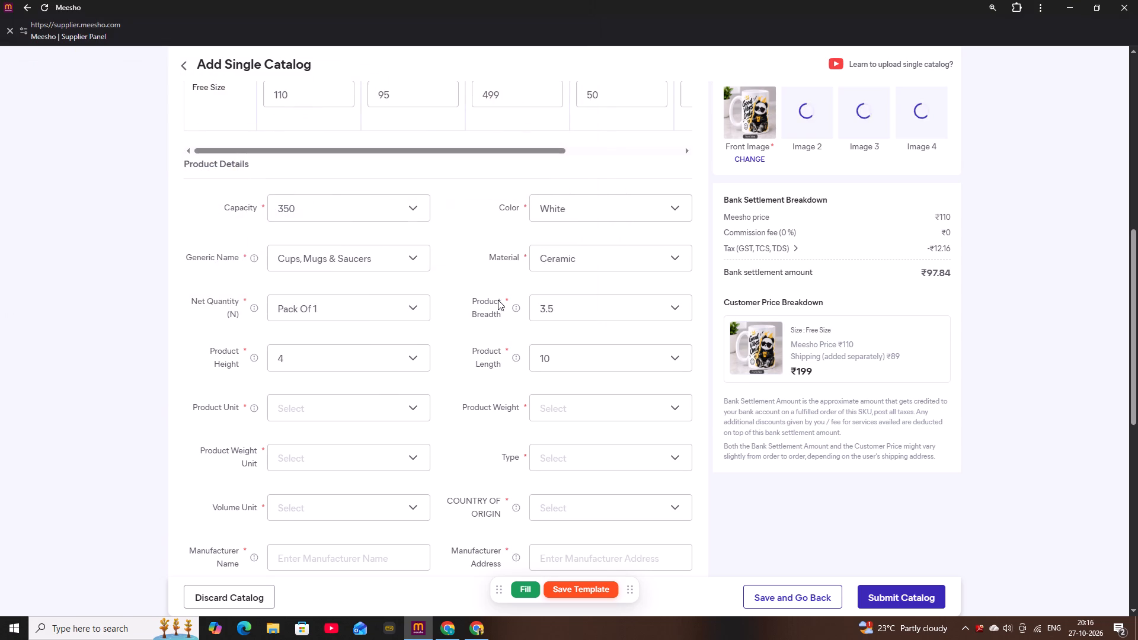
Set the product unit to Inch, the product weight to 350 and the product weight unit to G.
scroll(562, 297, "down", 1)
scroll(443, 331, "down", 1)
left_click(380, 298)
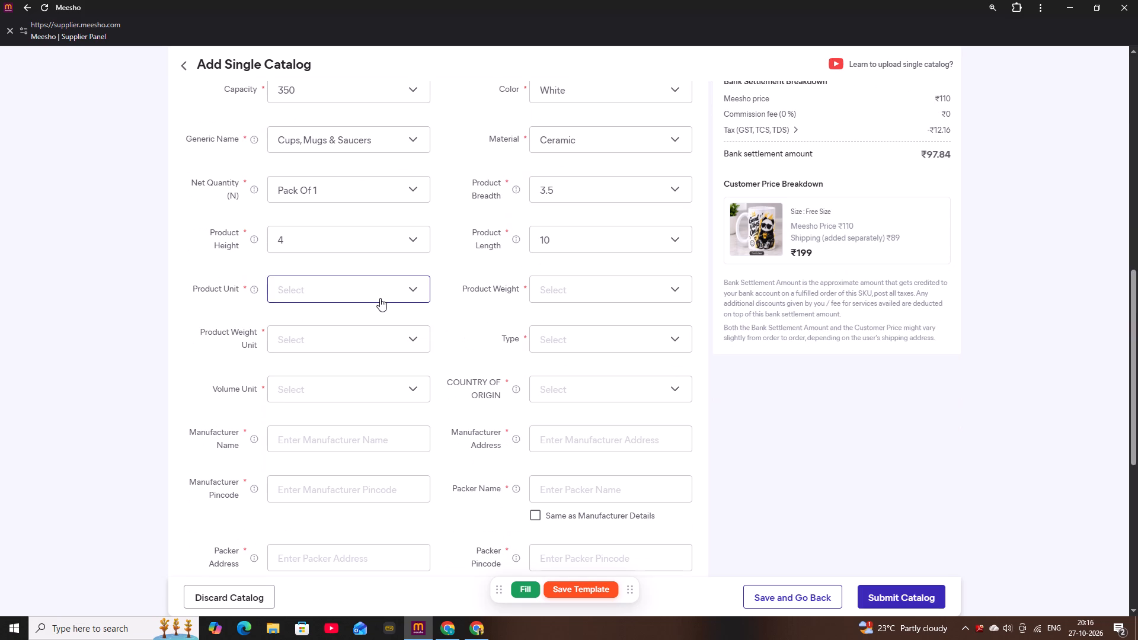
left_click(299, 382)
left_click(574, 293)
scroll(551, 370, "down", 1)
left_click(589, 312)
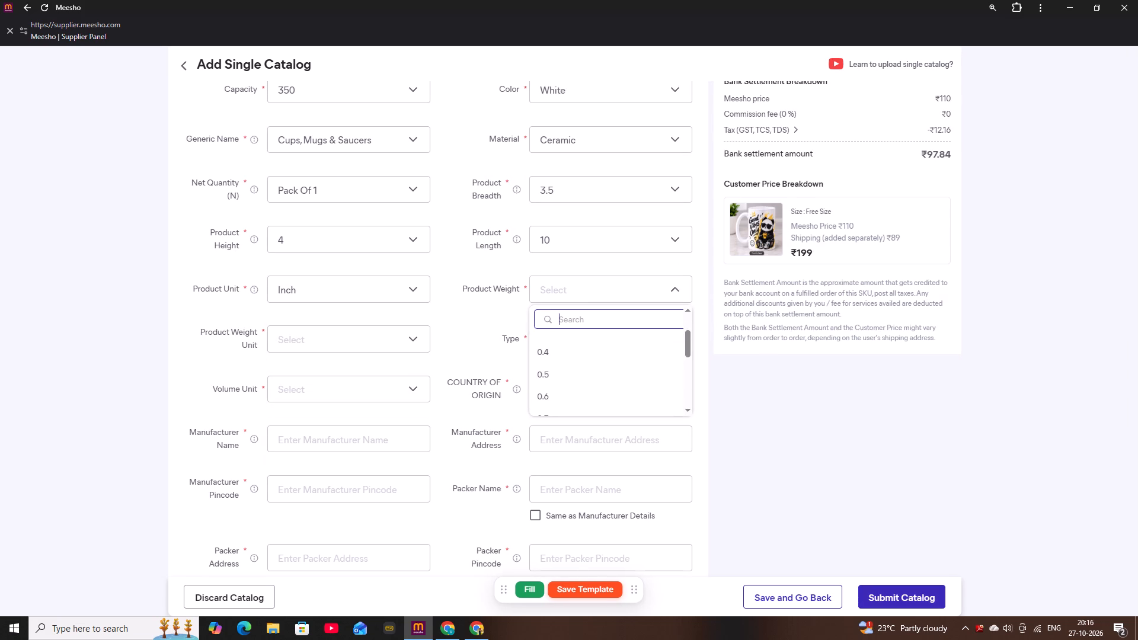
type("350")
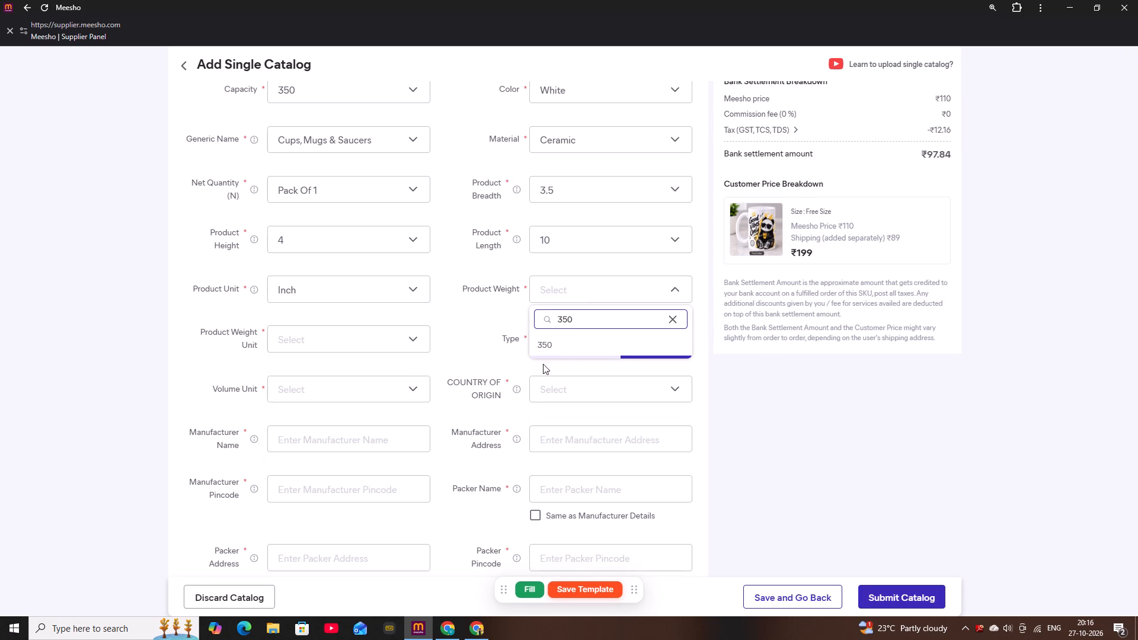
left_click(548, 349)
left_click(353, 336)
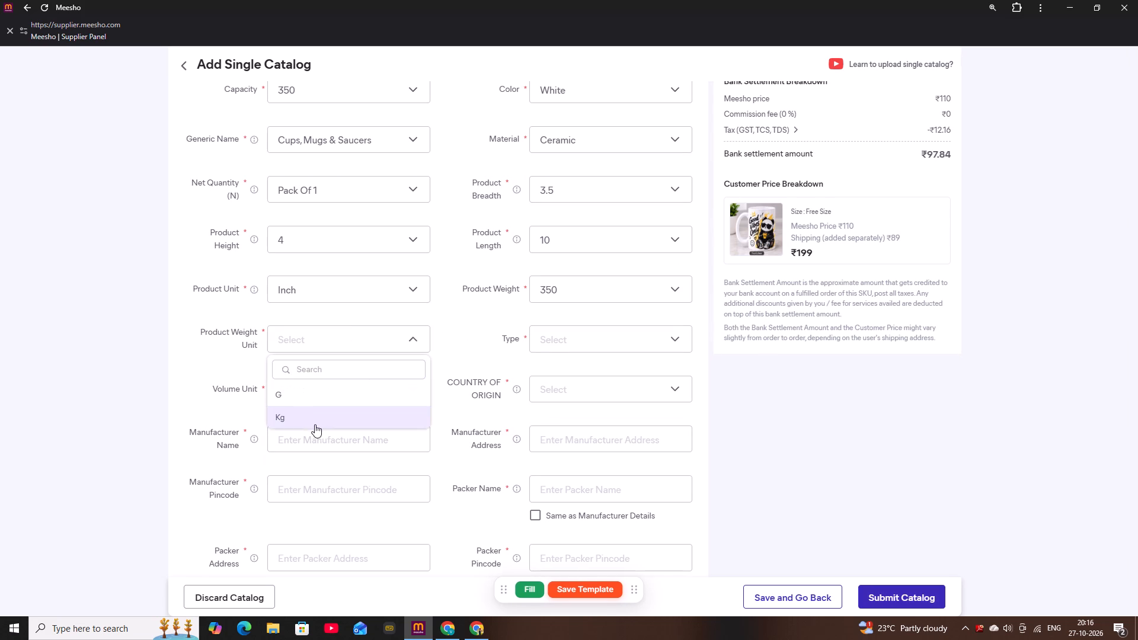
left_click(315, 405)
Set the mug's type to Coffee Mug, the volume unit to ml and the country of origin to India.
left_click(584, 334)
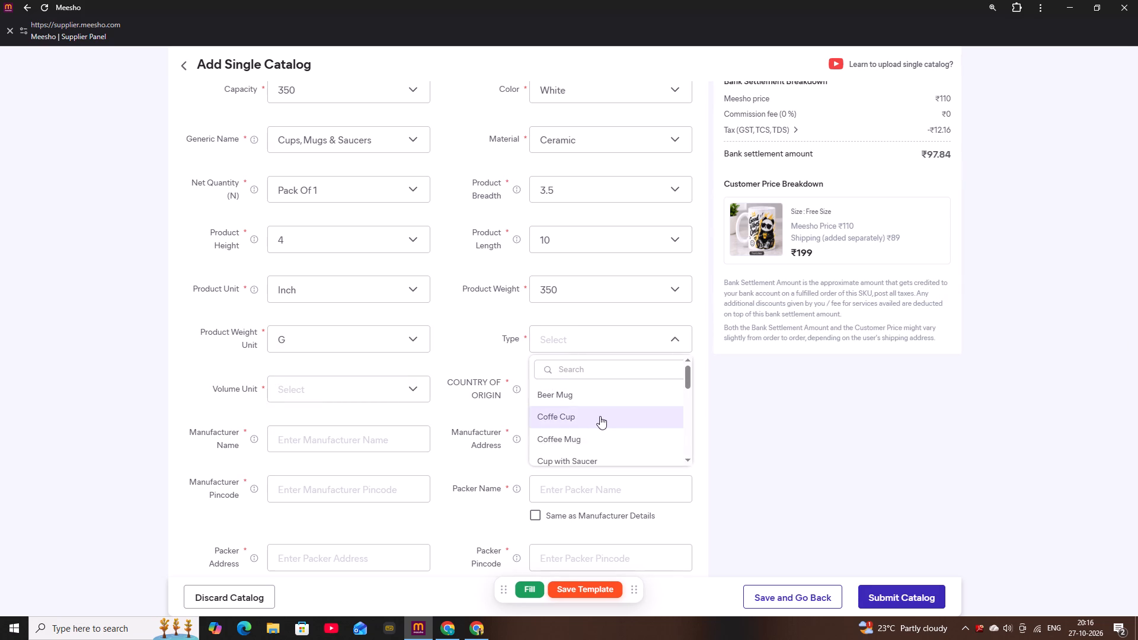
left_click(585, 438)
left_click(334, 386)
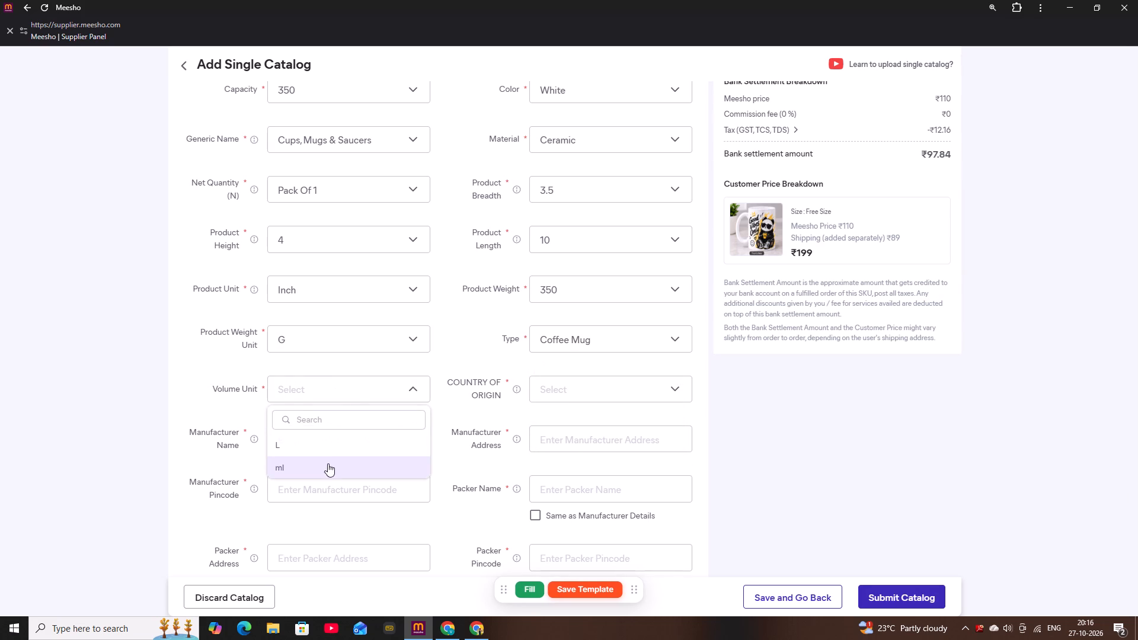
left_click(328, 463)
left_click(590, 397)
left_click(573, 450)
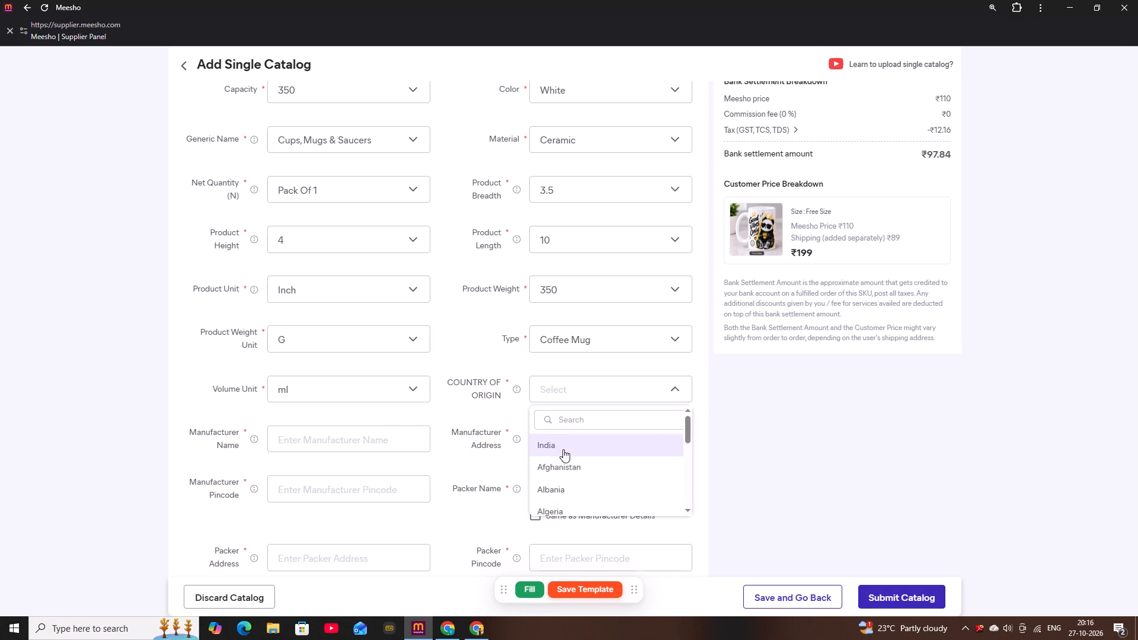
Enter Sharma Fashions Hub as manufacturer with its saved address and pincode, and make the packer details the same as the manufacturer's.
left_click(337, 434)
left_click(355, 540)
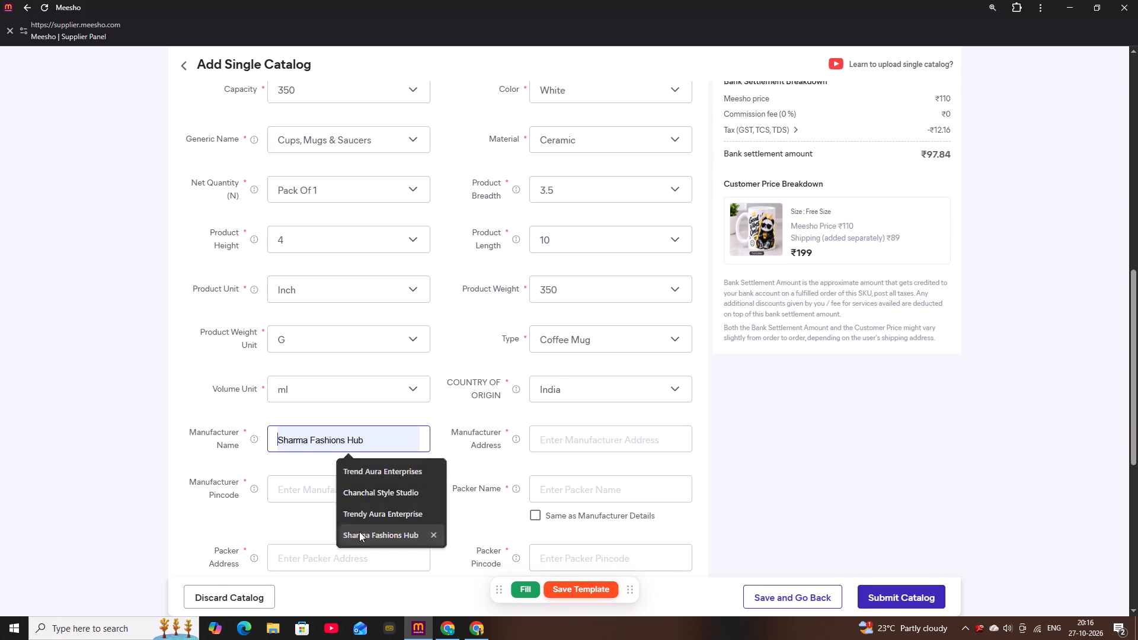
left_click(568, 446)
left_click(615, 476)
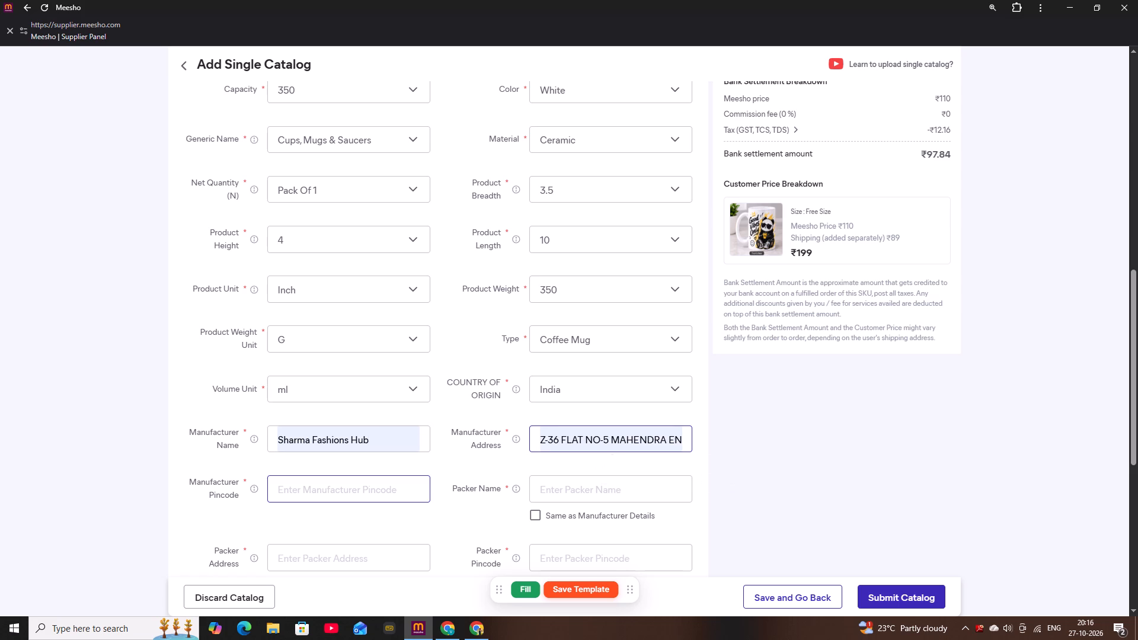
left_click(331, 486)
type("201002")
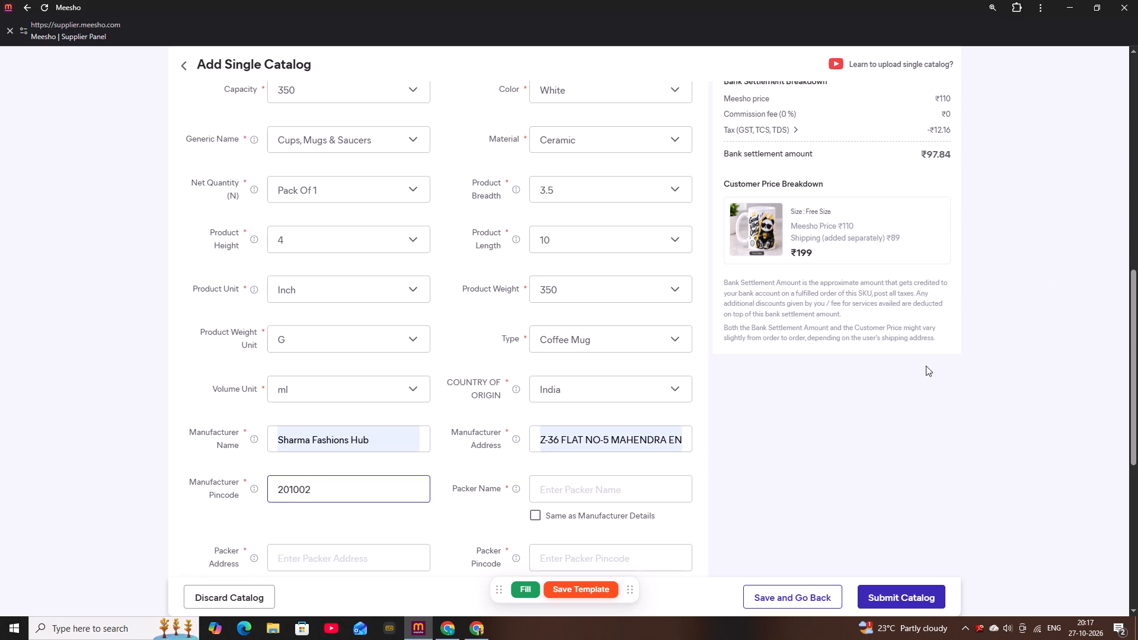
double_click(533, 514)
left_click(844, 440)
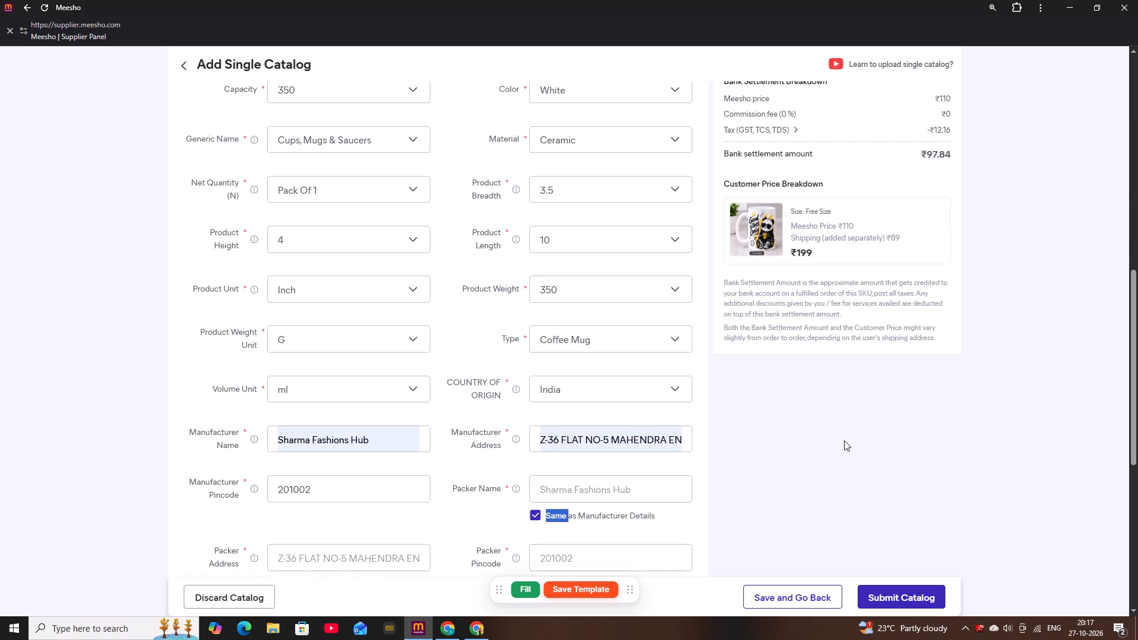
Replace the front image with Image 4 from the latest Good Vibes Only keychain batch in the Lisstify image library.
left_click_drag(1137, 357, 1137, 455)
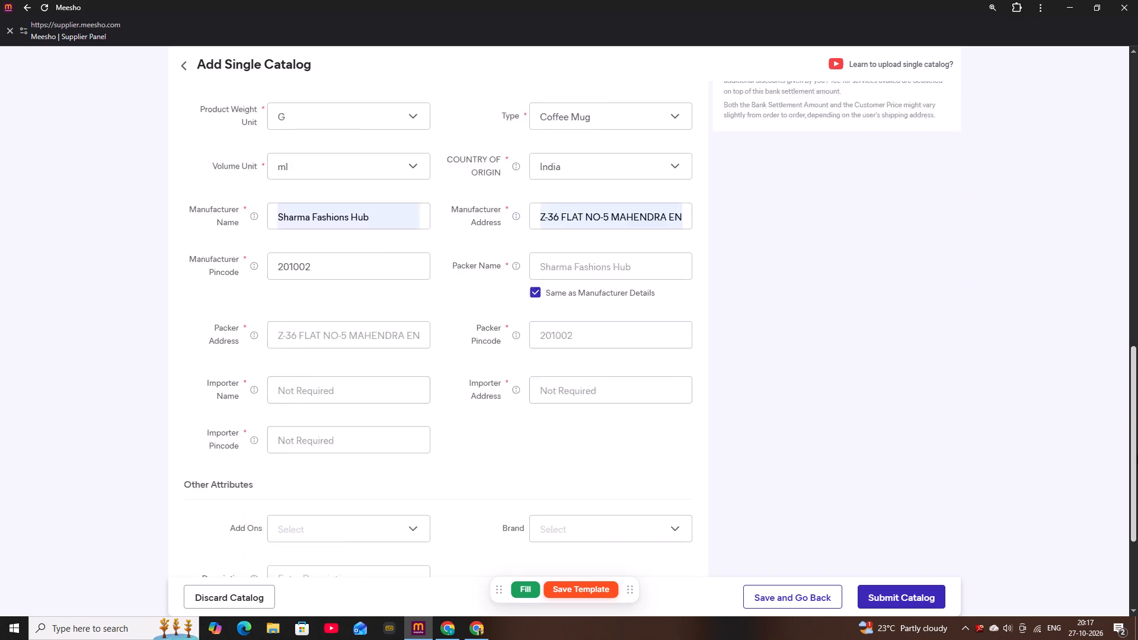
left_click_drag(1137, 455, 1113, 289)
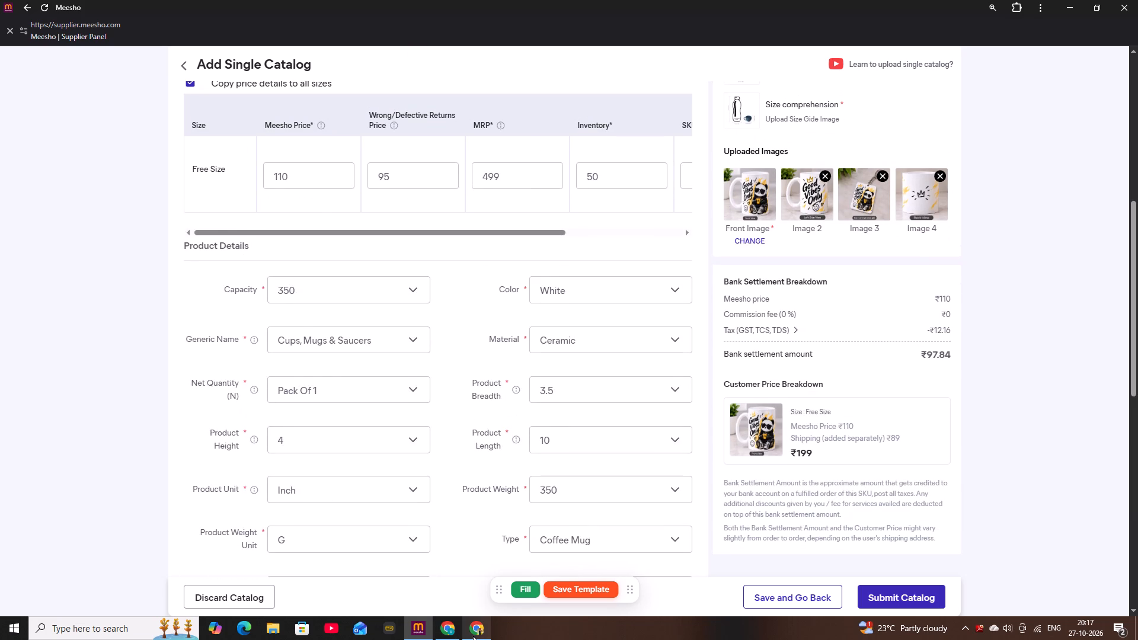
left_click_drag(1137, 344, 1136, 304)
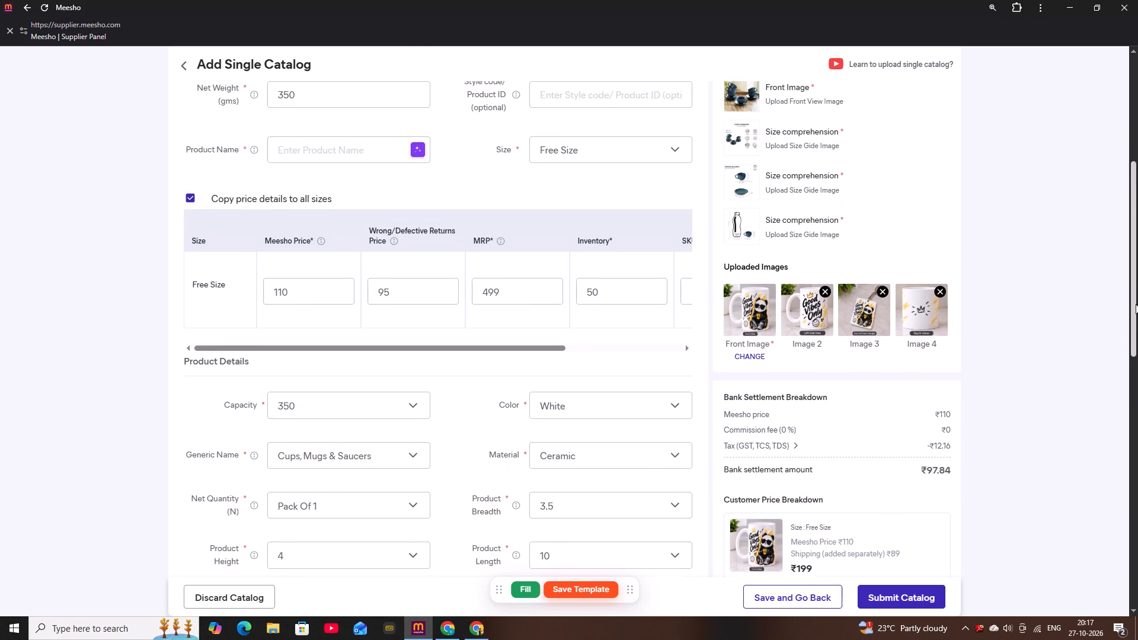
left_click_drag(1136, 304, 1135, 279)
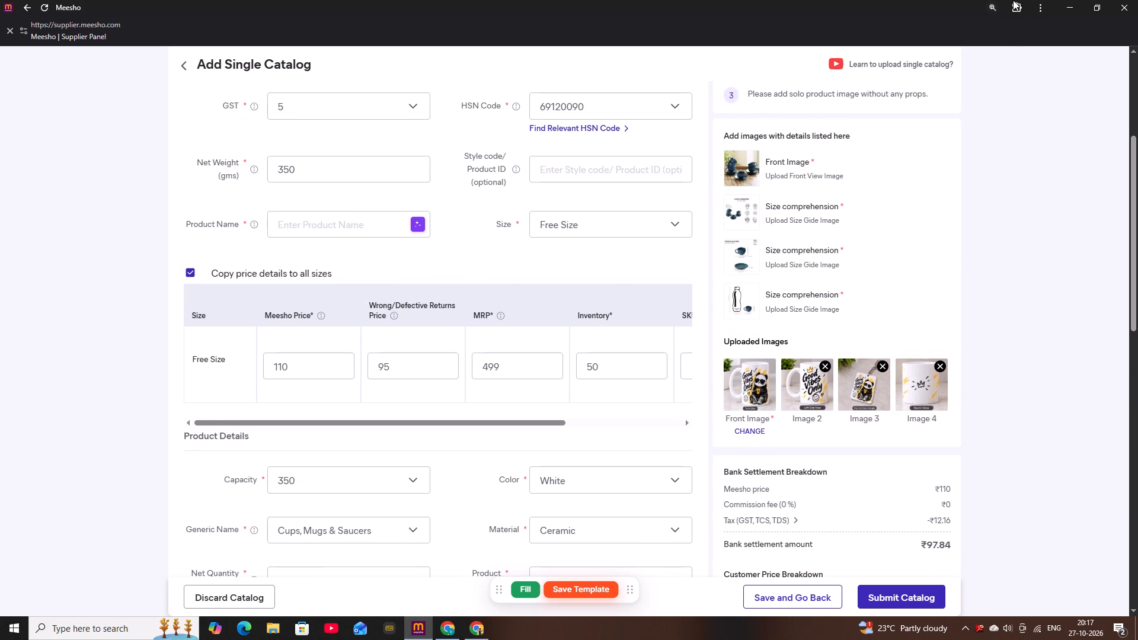
left_click(1015, 0)
left_click(1014, 4)
left_click(927, 98)
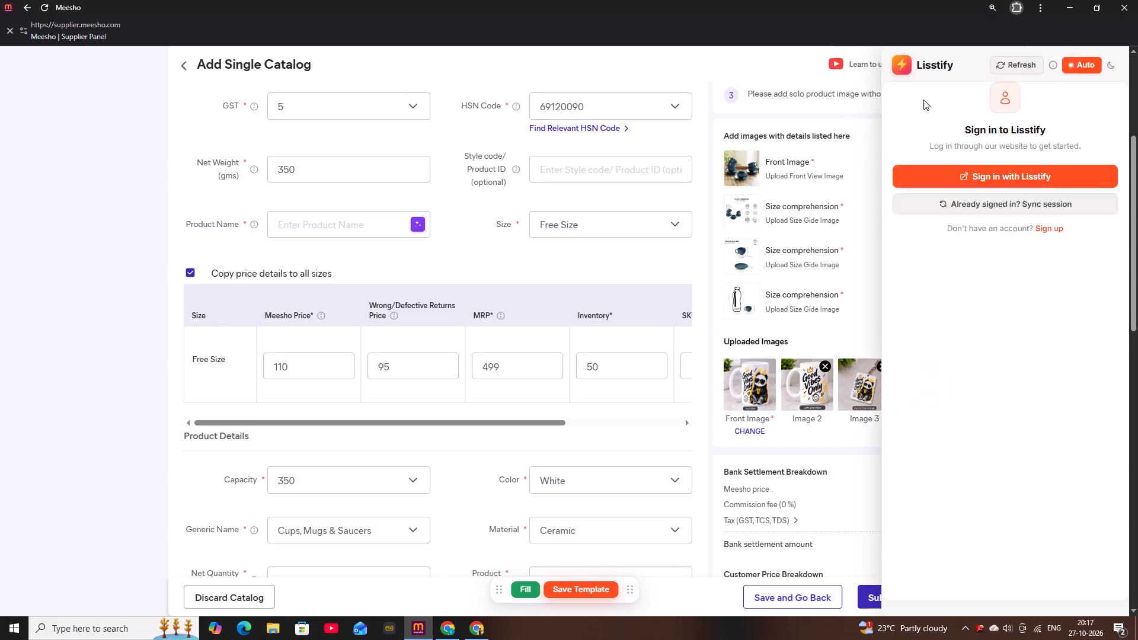
left_click(1086, 165)
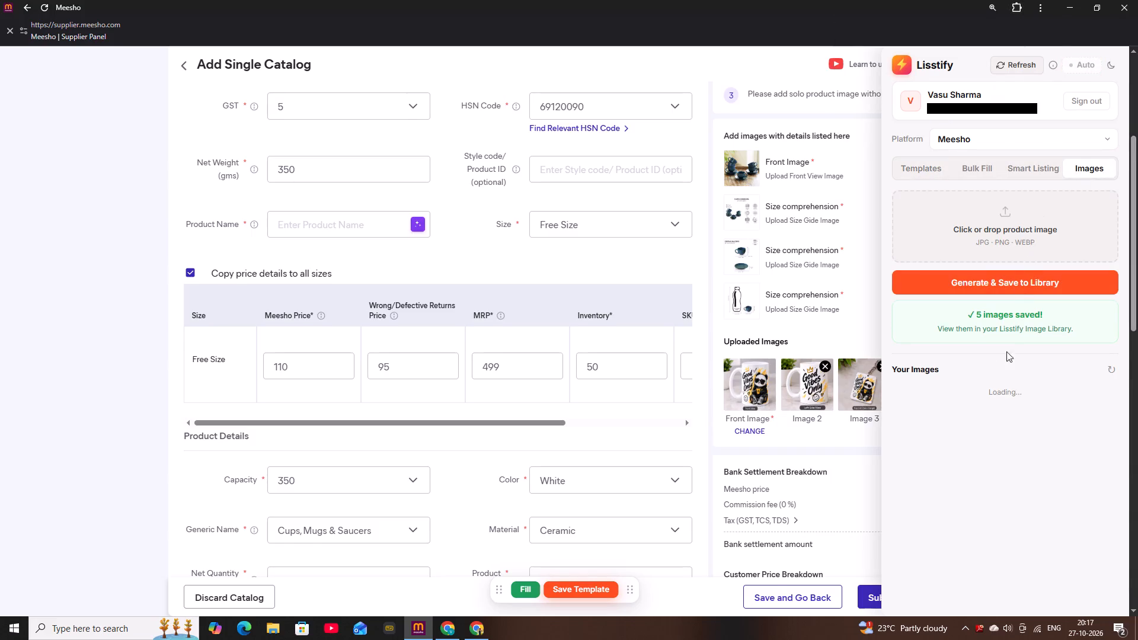
scroll(1008, 364, "down", 1)
left_click(952, 449)
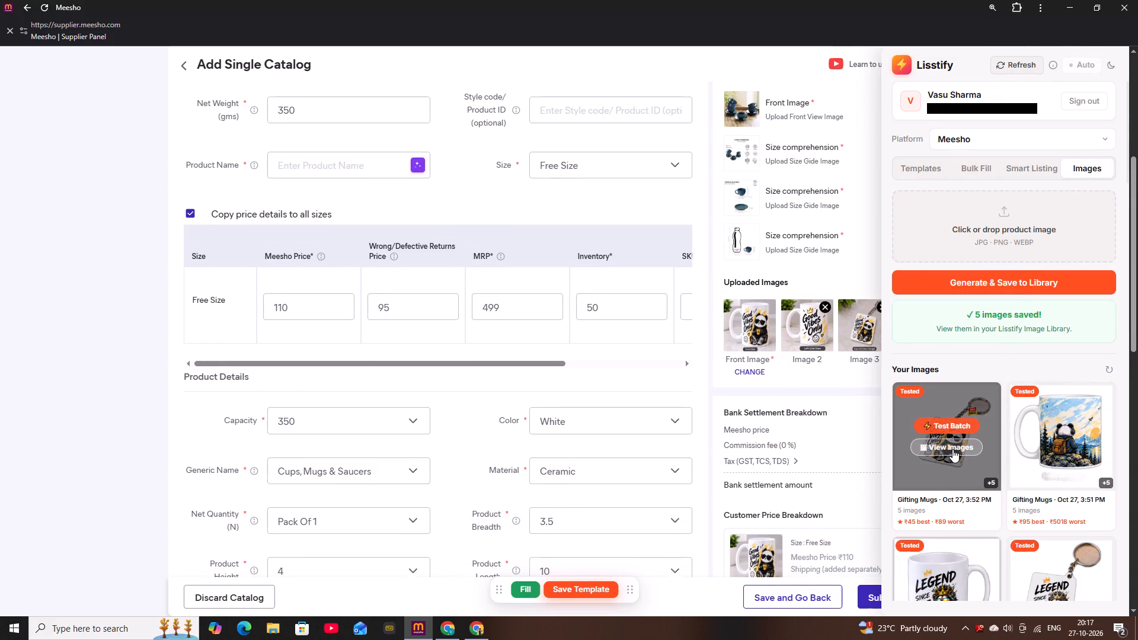
left_click(1067, 398)
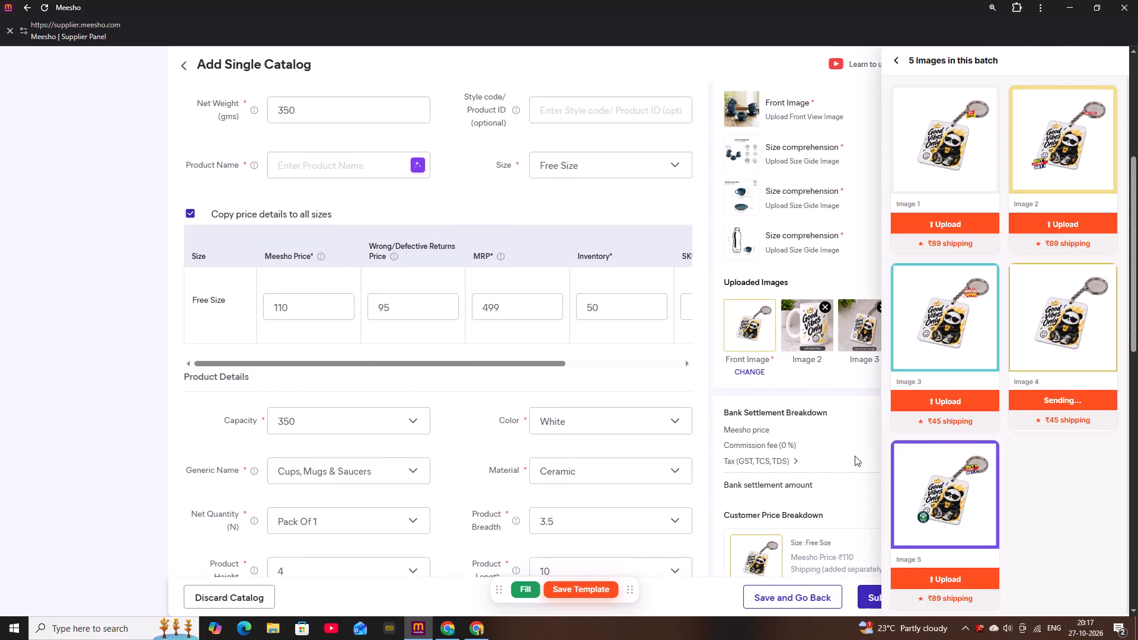
left_click(855, 456)
Set the Meesho price to 111 and check the settlement and customer price breakdowns.
scroll(1057, 433, "down", 1)
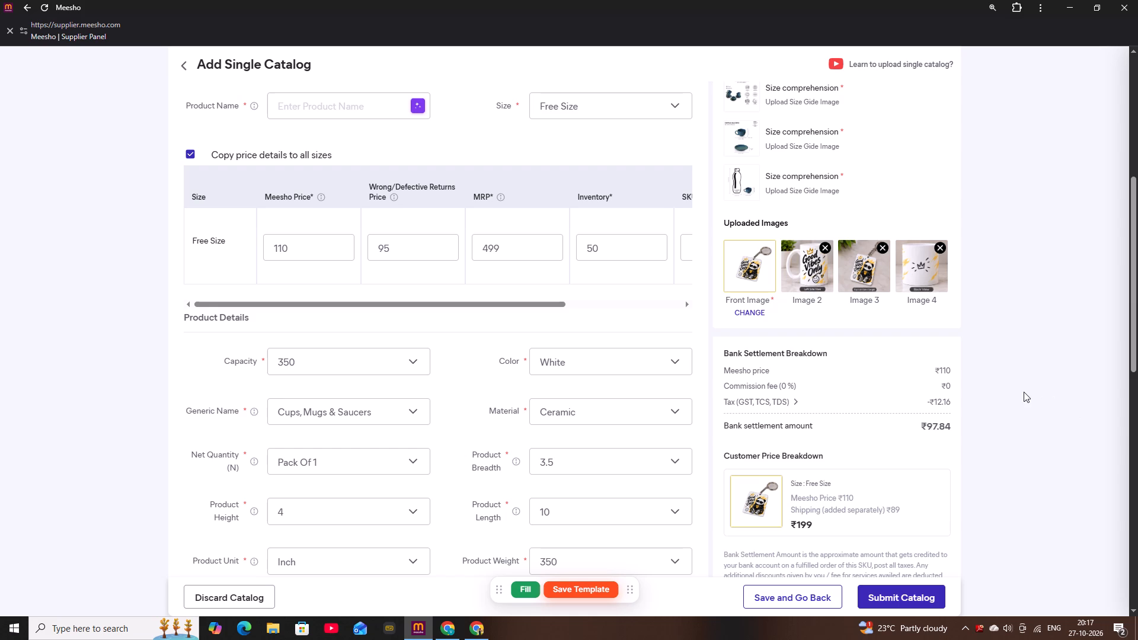
left_click(1024, 392)
scroll(977, 393, "up", 1)
scroll(976, 396, "down", 3)
scroll(976, 394, "up", 1)
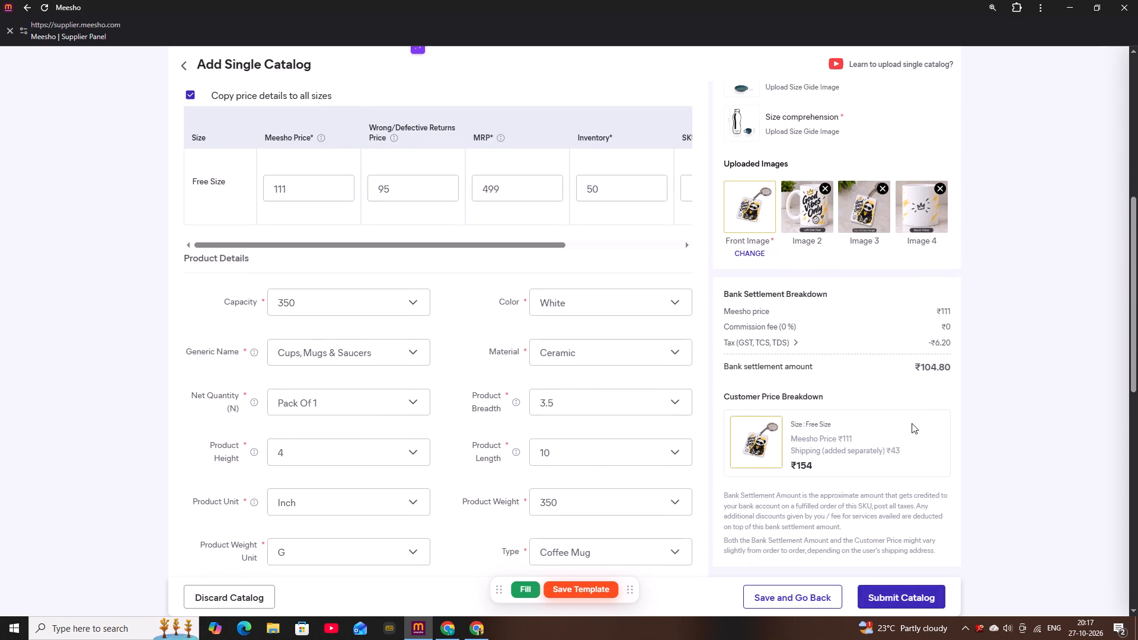
scroll(911, 405, "up", 1)
scroll(544, 306, "up", 1)
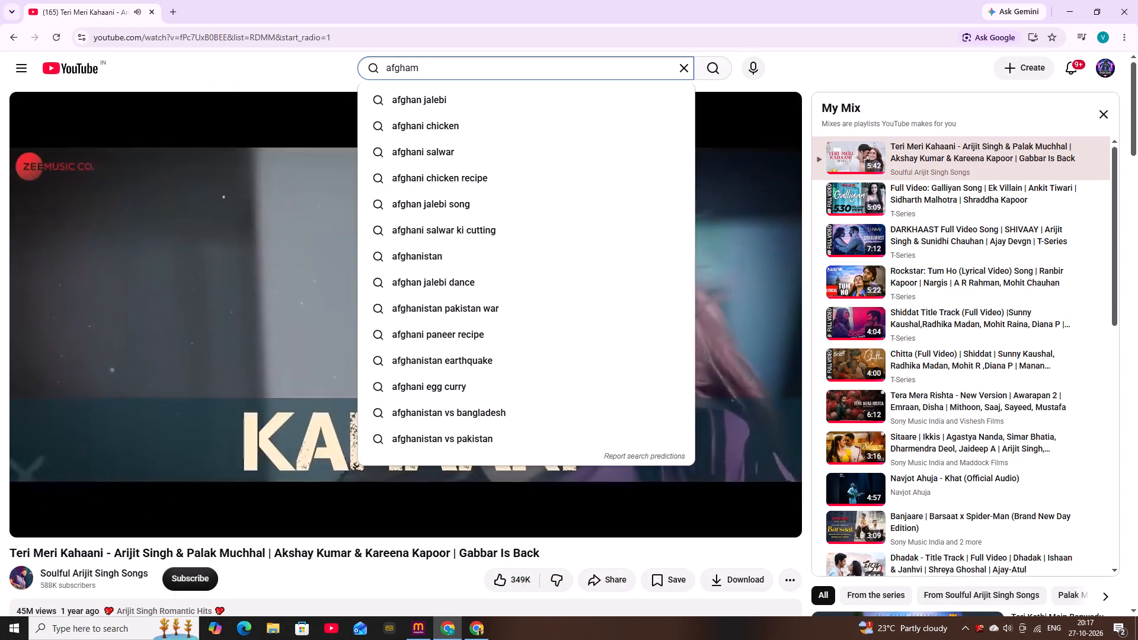
key("BackSpace")
left_click(500, 103)
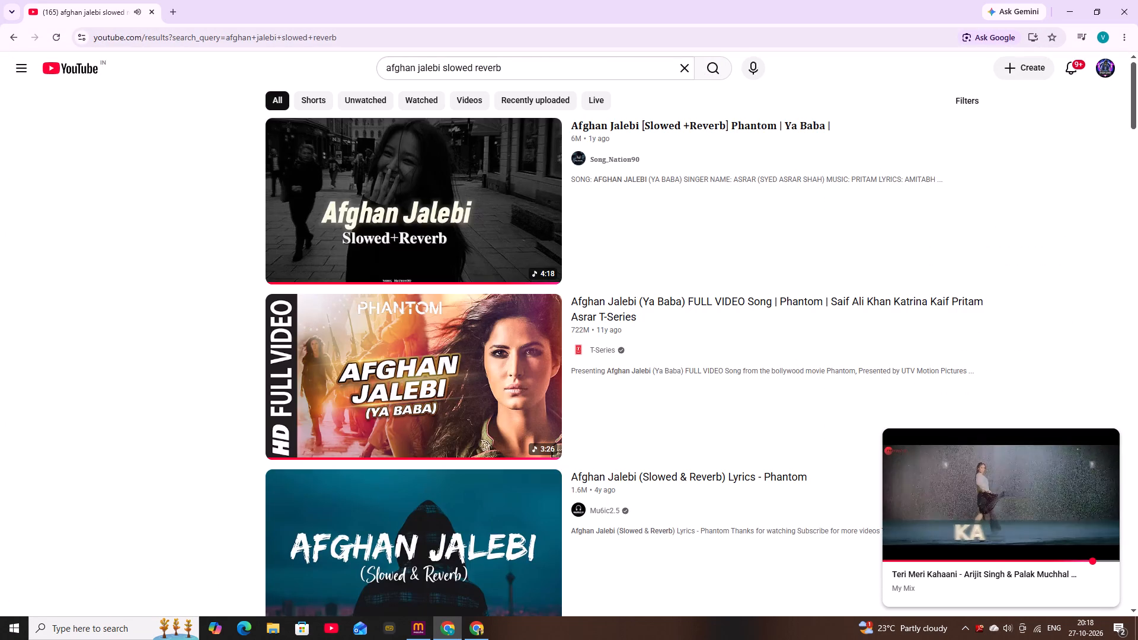
left_click(434, 353)
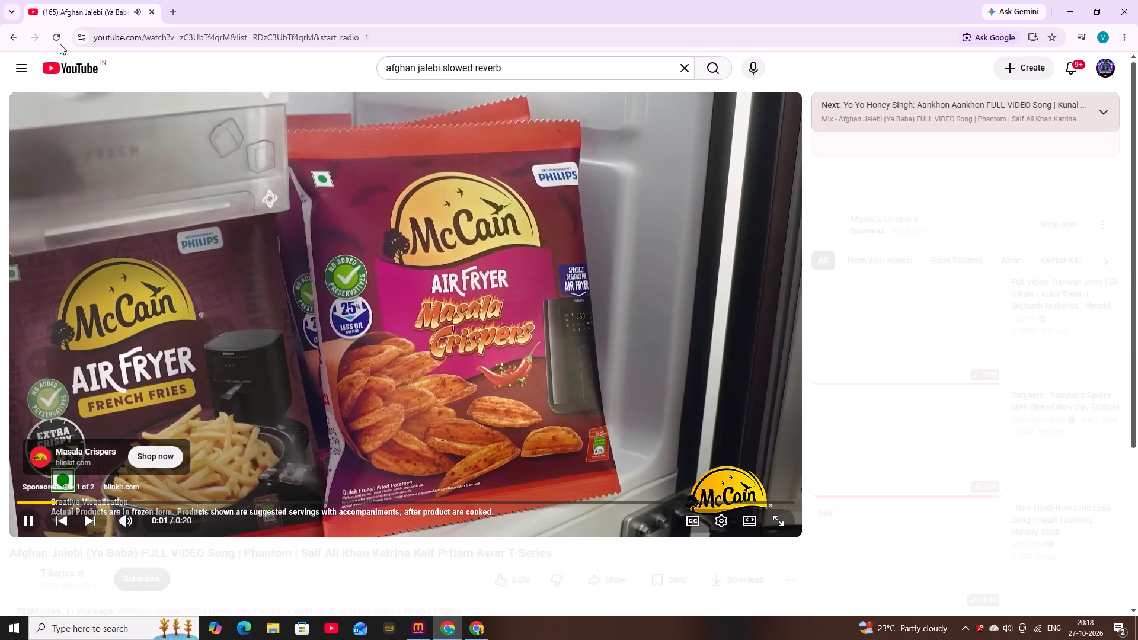
left_click(57, 38)
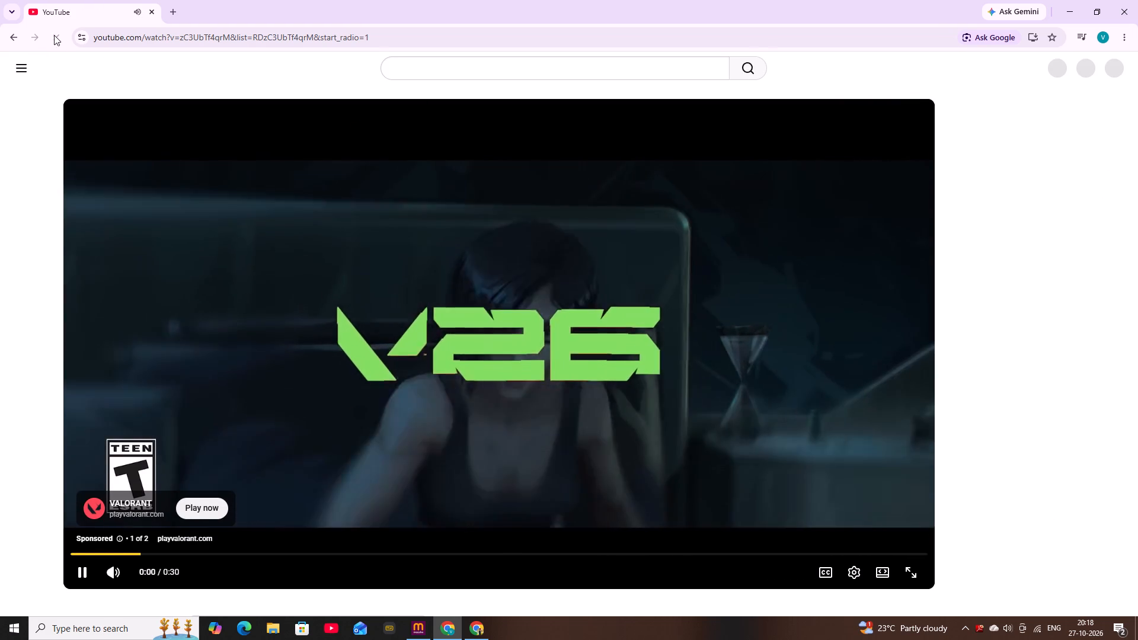
Reload the Afghan Jalebi video page on YouTube and collapse its mix playlist.
left_click(55, 34)
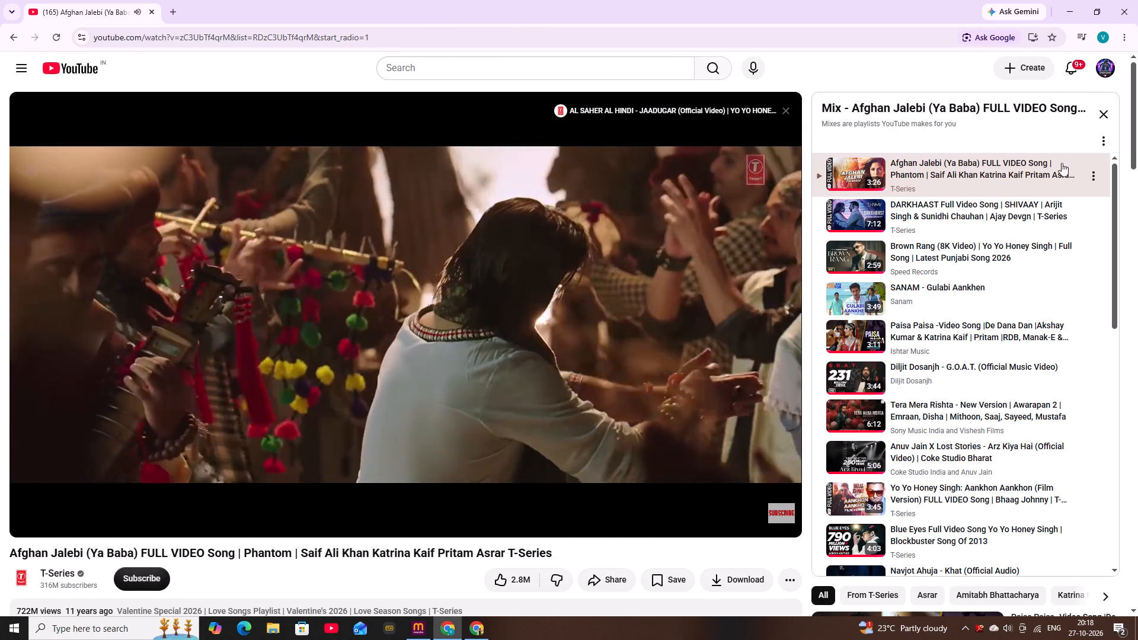
left_click(1107, 116)
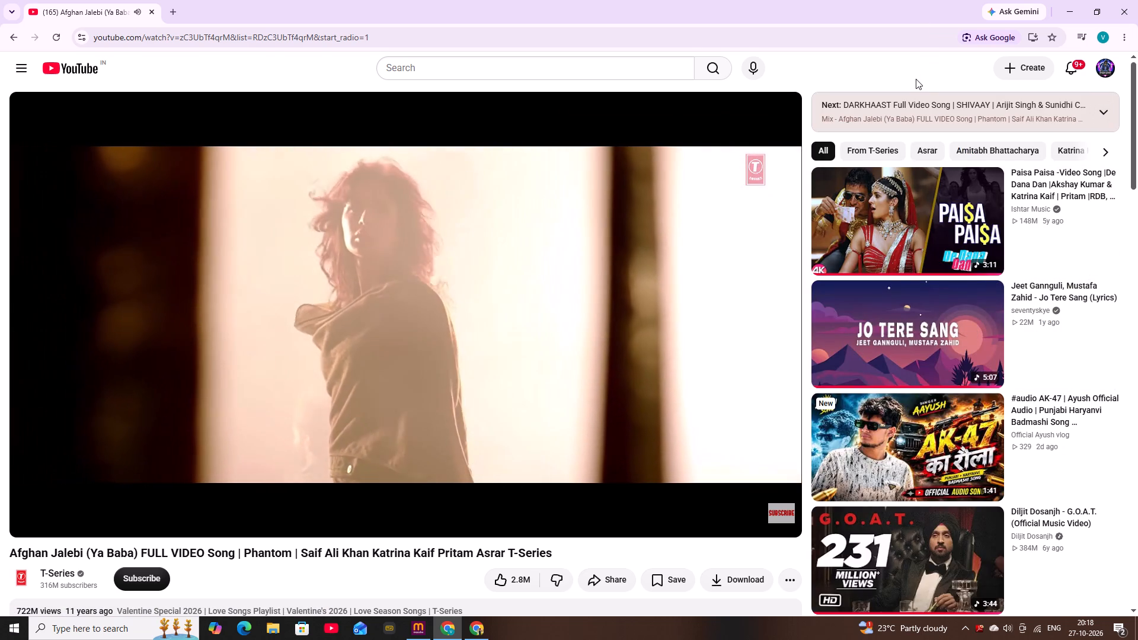
scroll(968, 455, "down", 1)
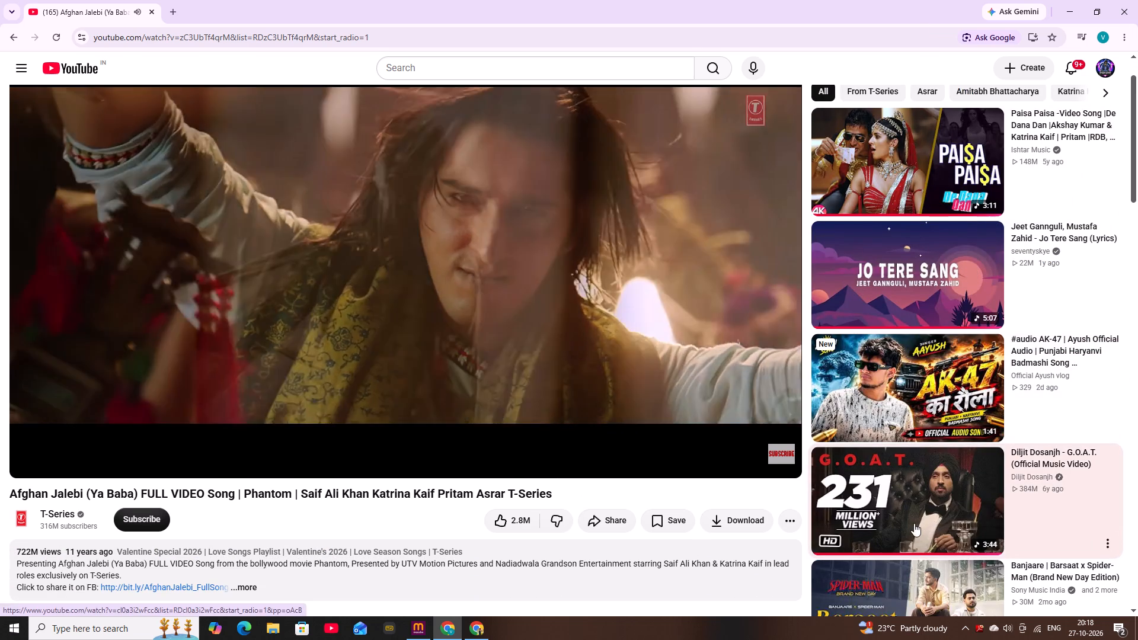
Switch back to Meesho and review the panda mug catalog's product details and uploaded images.
left_click(412, 638)
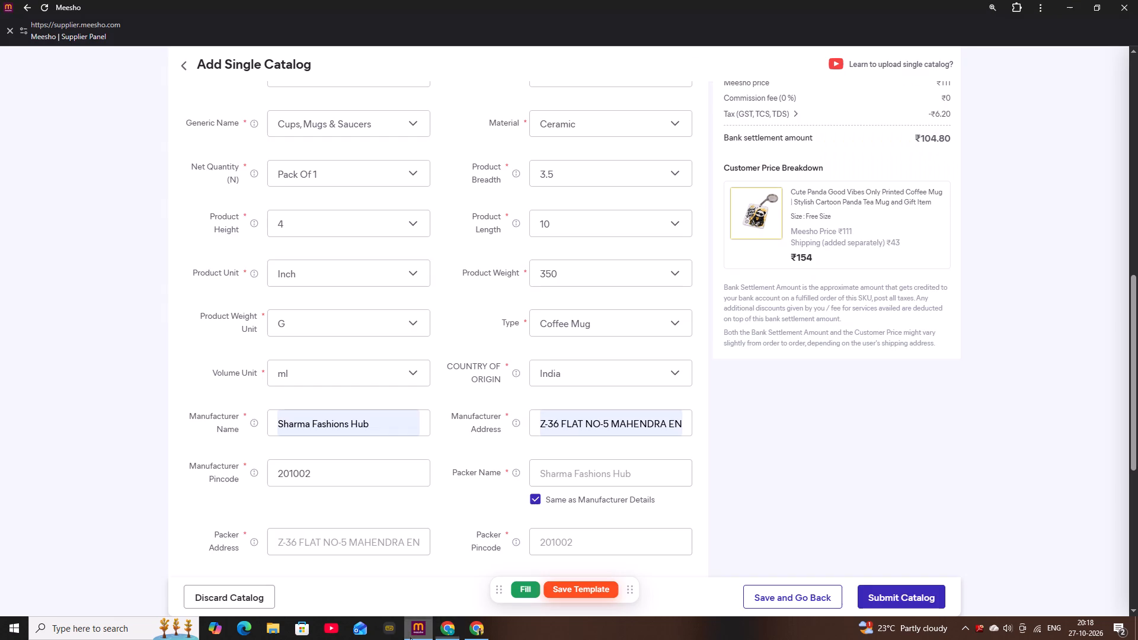
left_click_drag(1137, 418, 1137, 366)
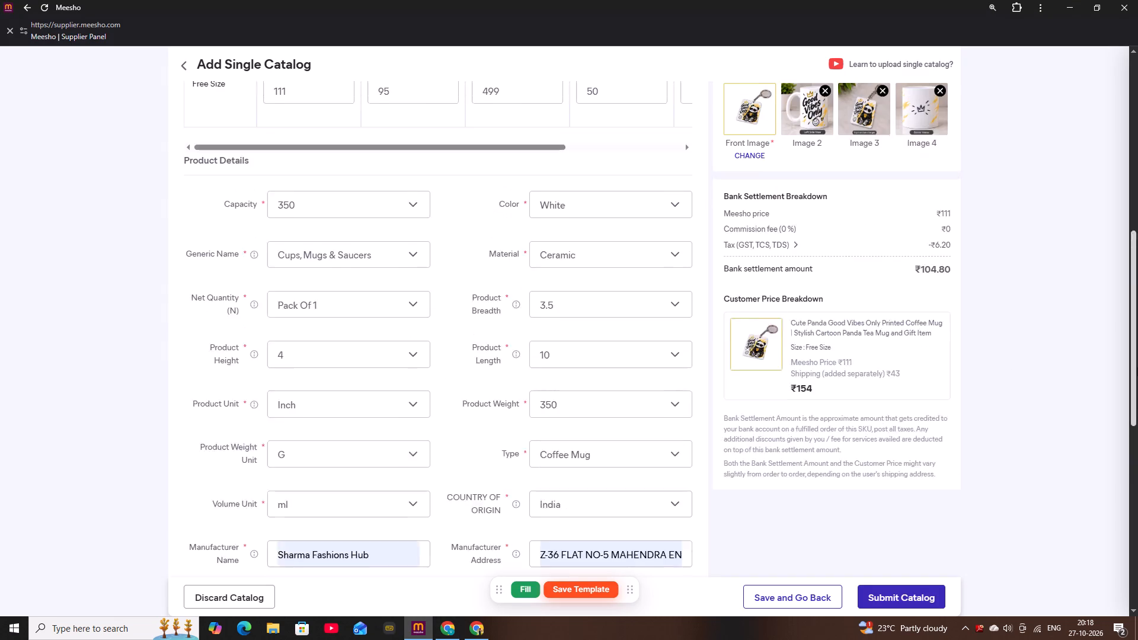
left_click_drag(1137, 366, 1137, 354)
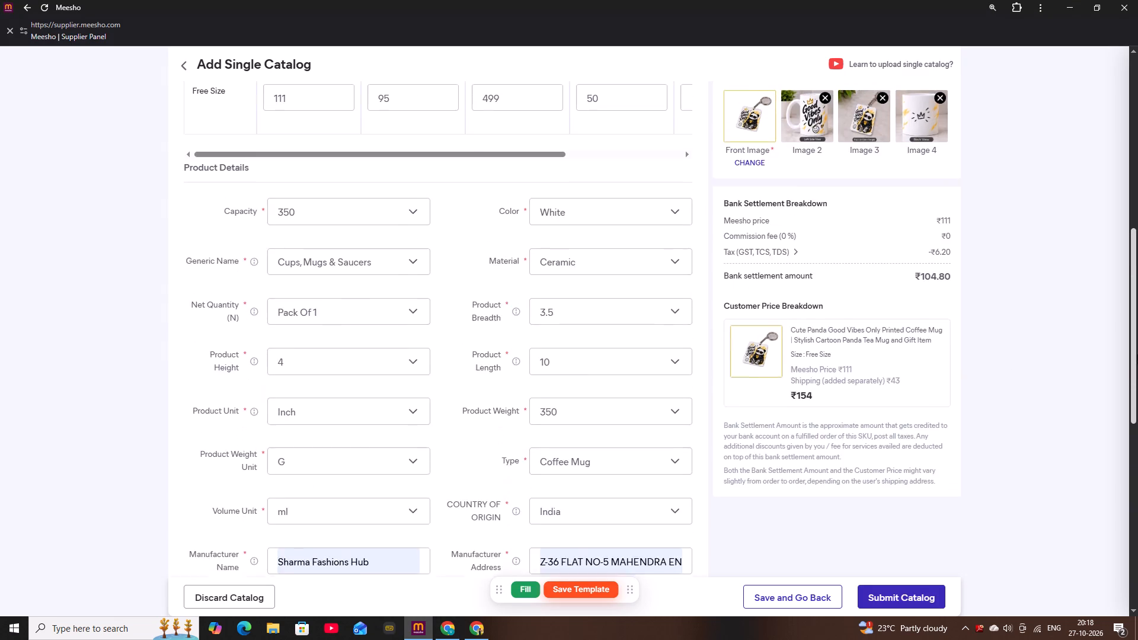
left_click_drag(1137, 354, 1137, 219)
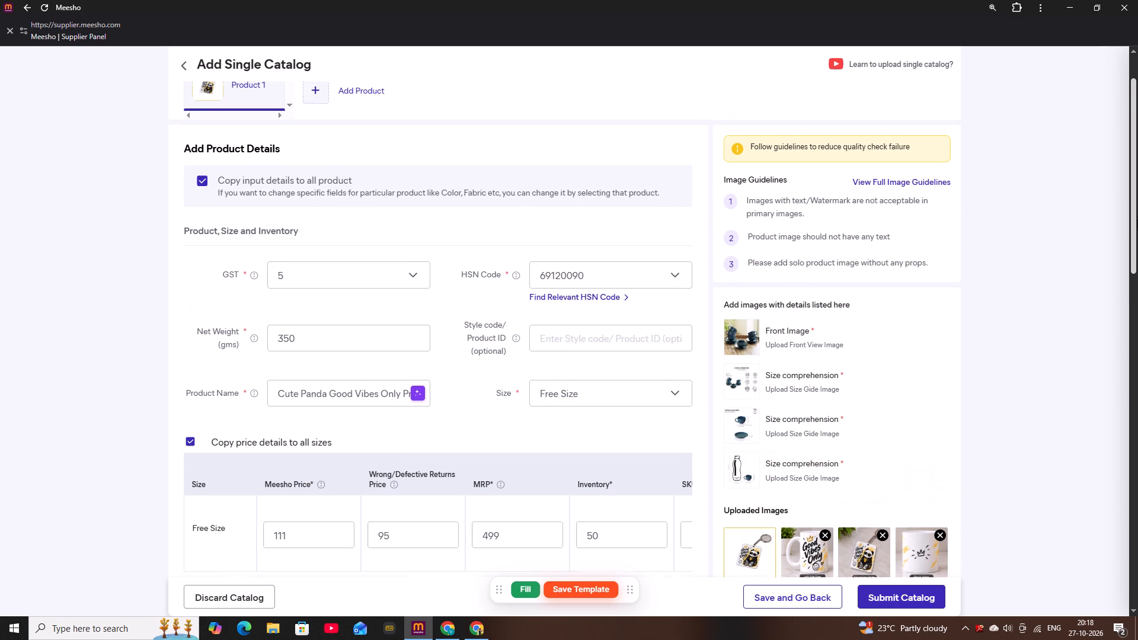
left_click_drag(1137, 219, 1137, 183)
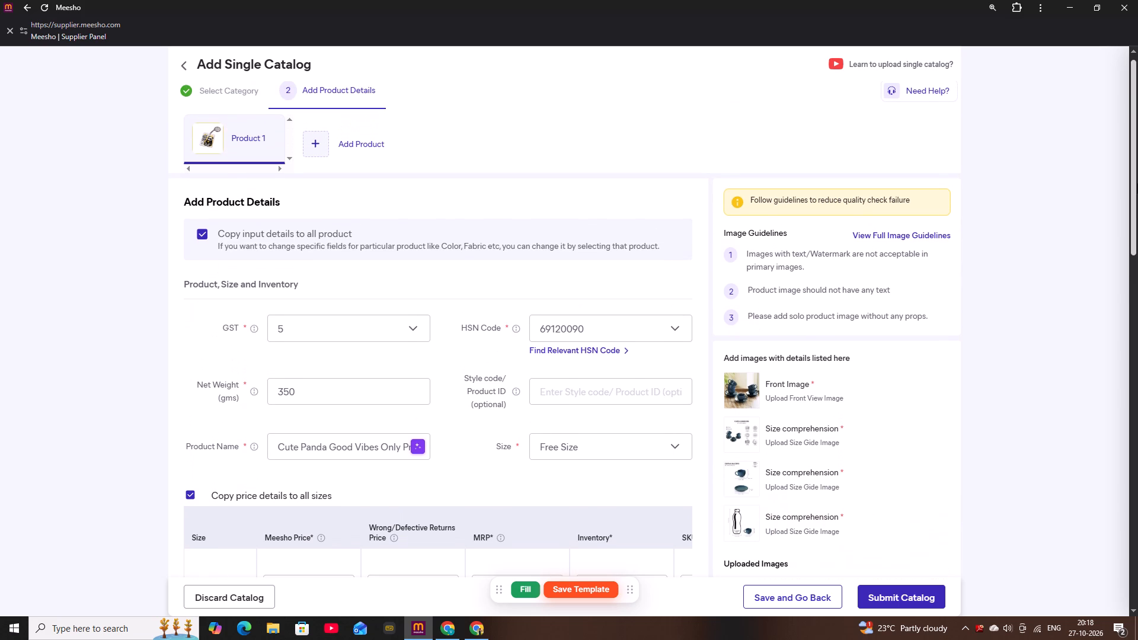
left_click_drag(1137, 183, 1137, 327)
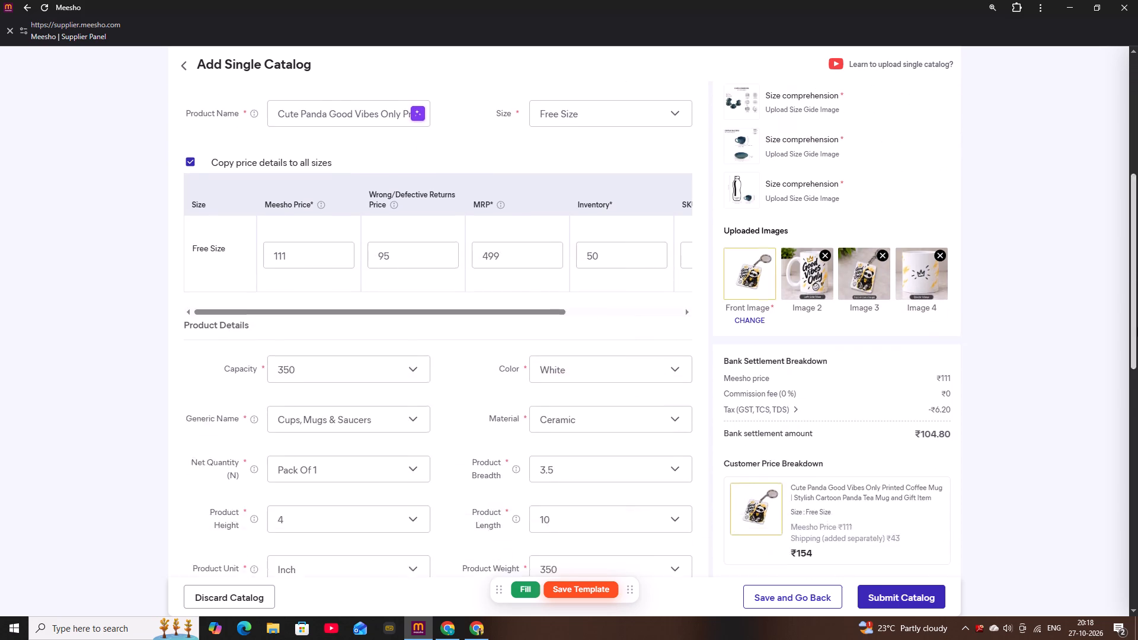
left_click_drag(1137, 327, 1133, 313)
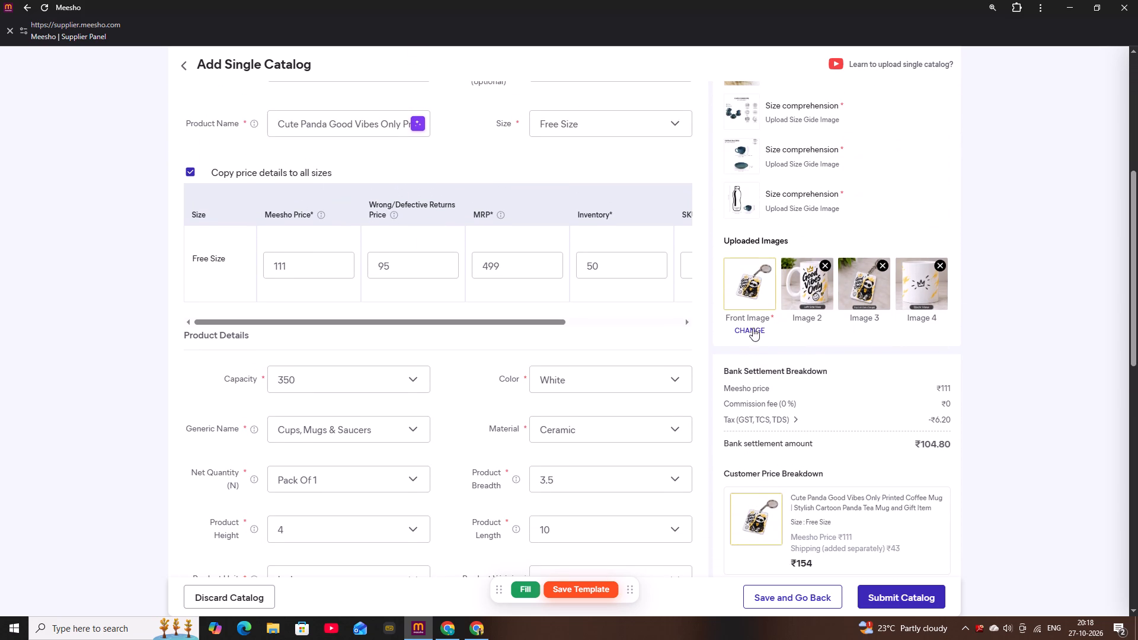
Replace the catalog's front image with file 25 from the CUP MOCKUPS folder, raising the music volume along the way.
left_click(744, 324)
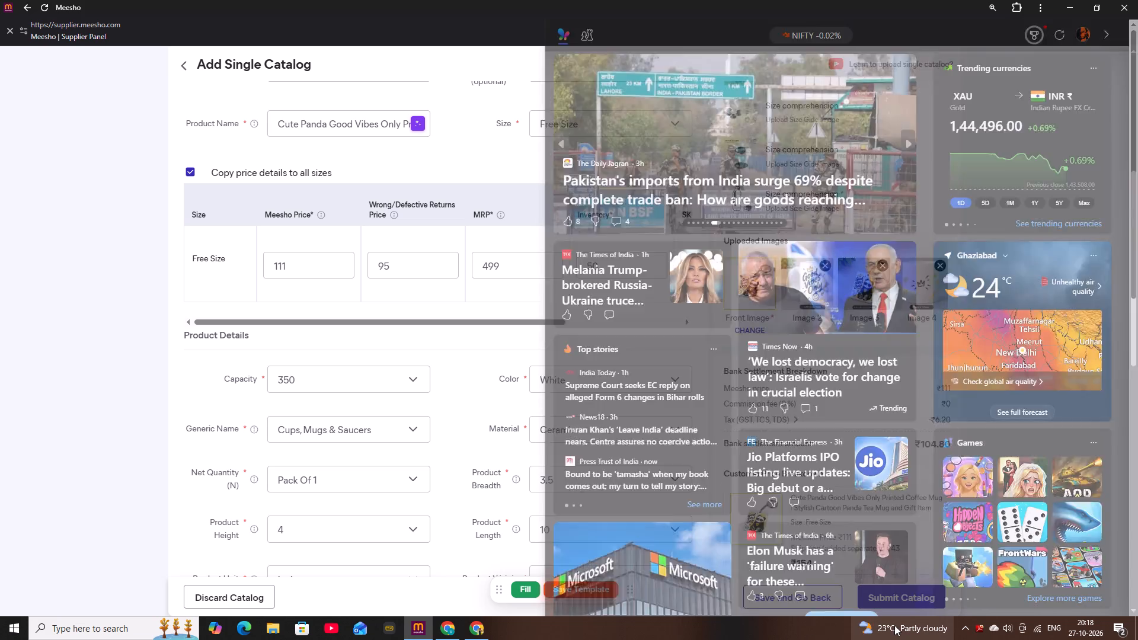
key("F3")
key("F3")
key("F3")
key("F3")
key("F3")
key("F3")
key("F3")
left_click(453, 527)
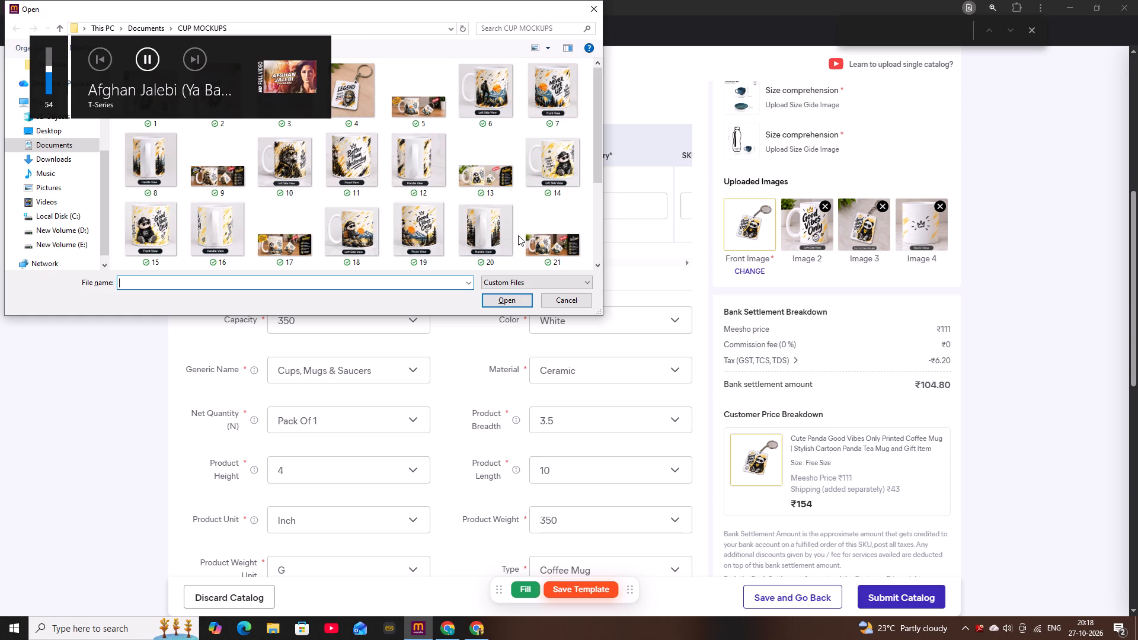
scroll(516, 235, "down", 1)
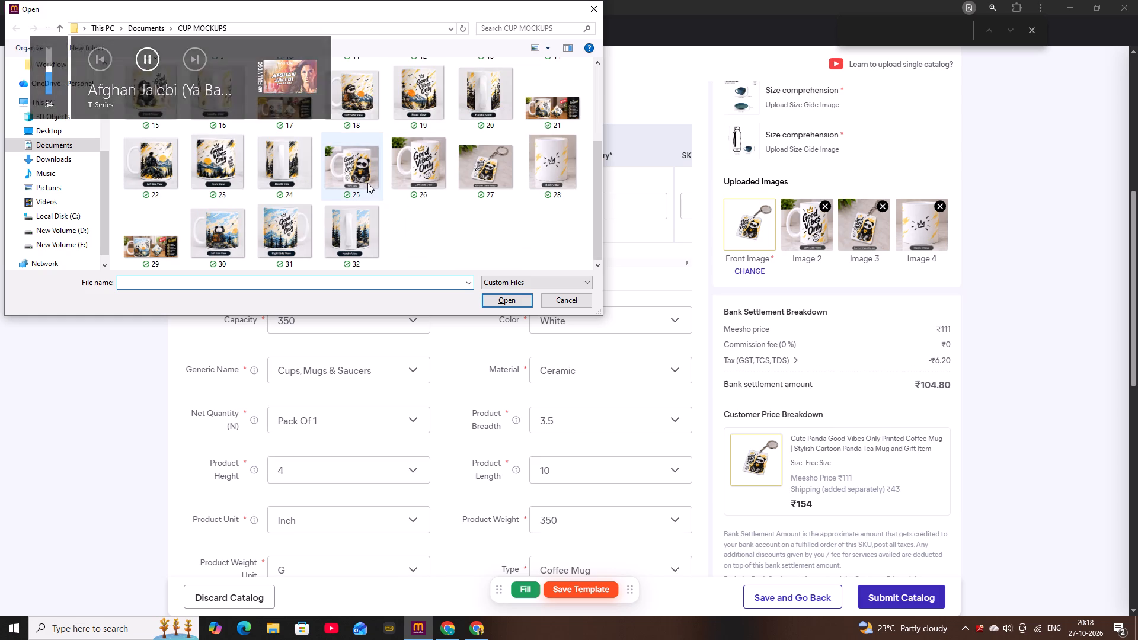
left_click(367, 183)
left_click(492, 295)
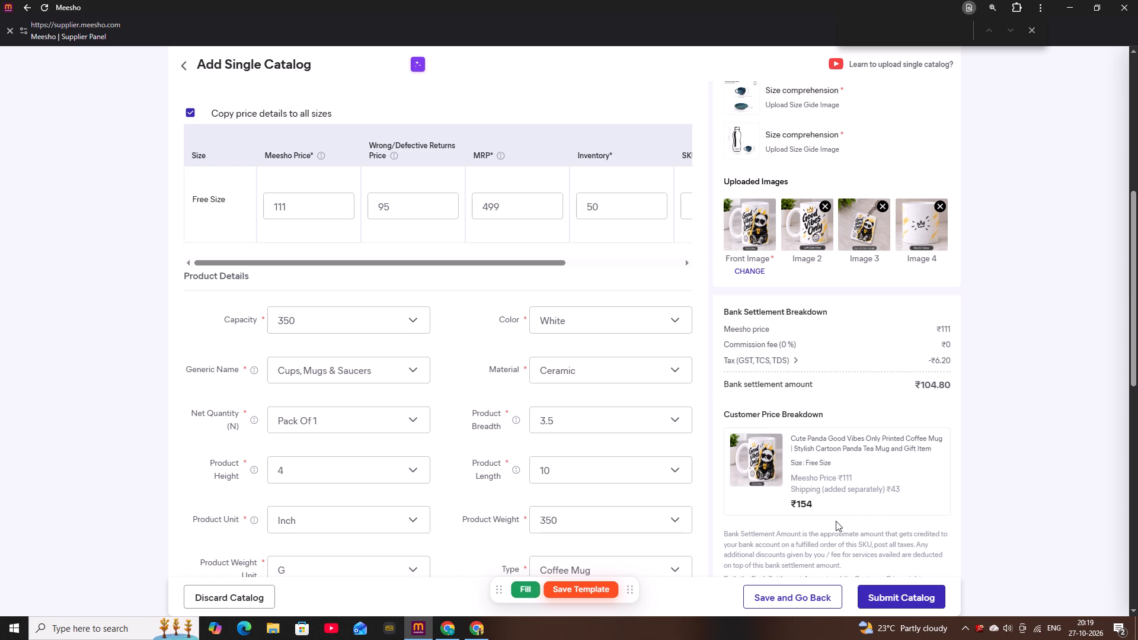
Submit the panda mug catalog for quality check, declaring its products not branded or illegal, and dismiss the ad campaign offer.
key("F3")
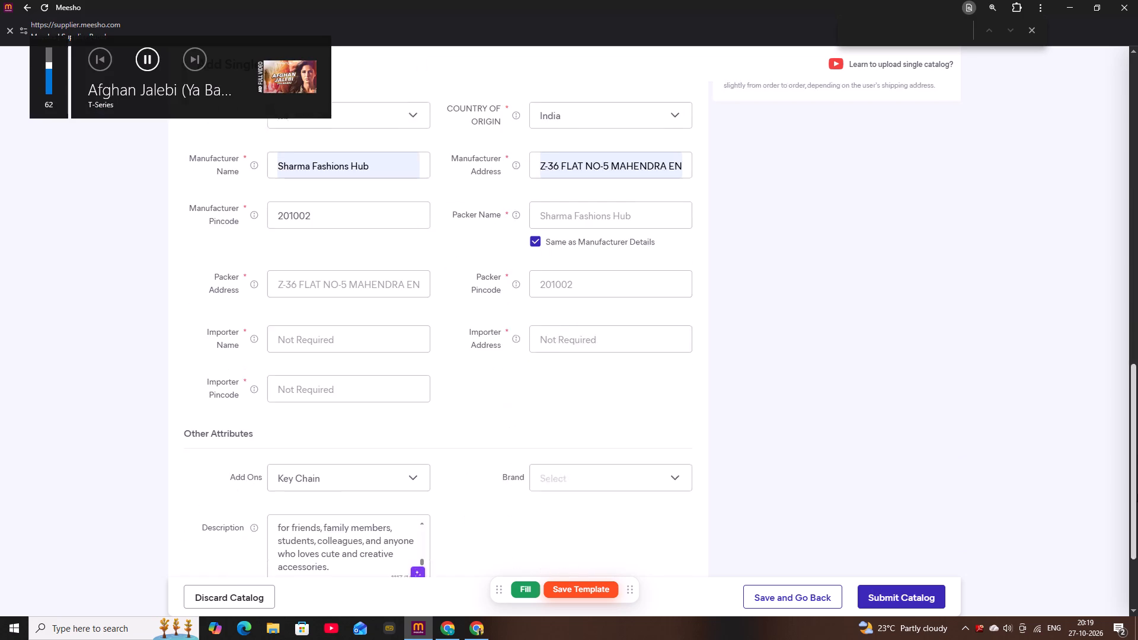
left_click(928, 589)
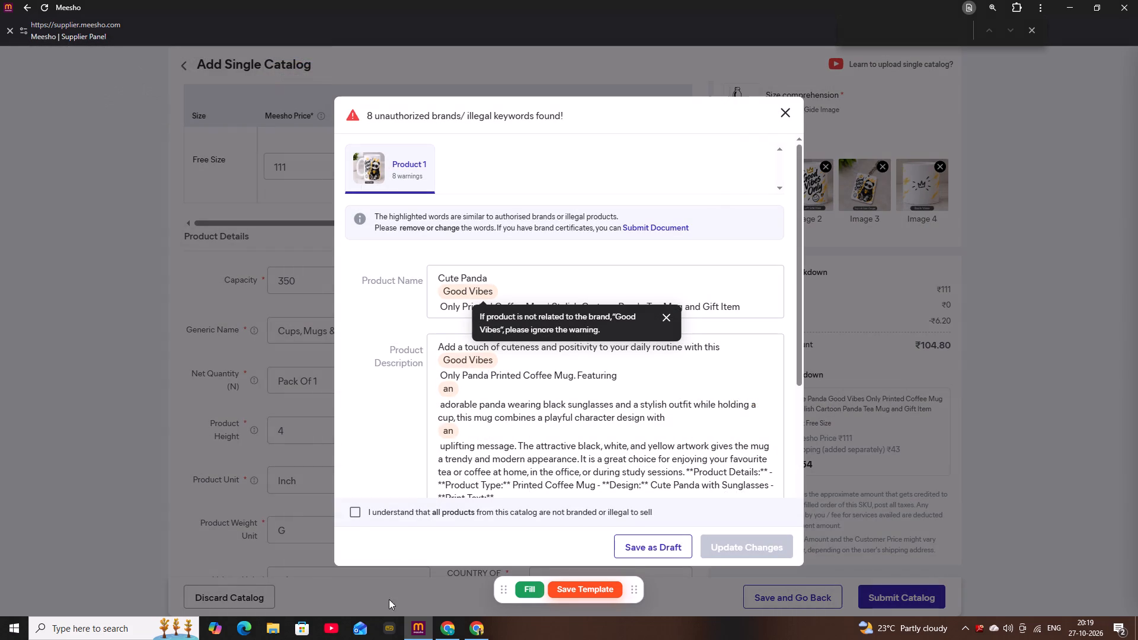
left_click(354, 512)
left_click(354, 512)
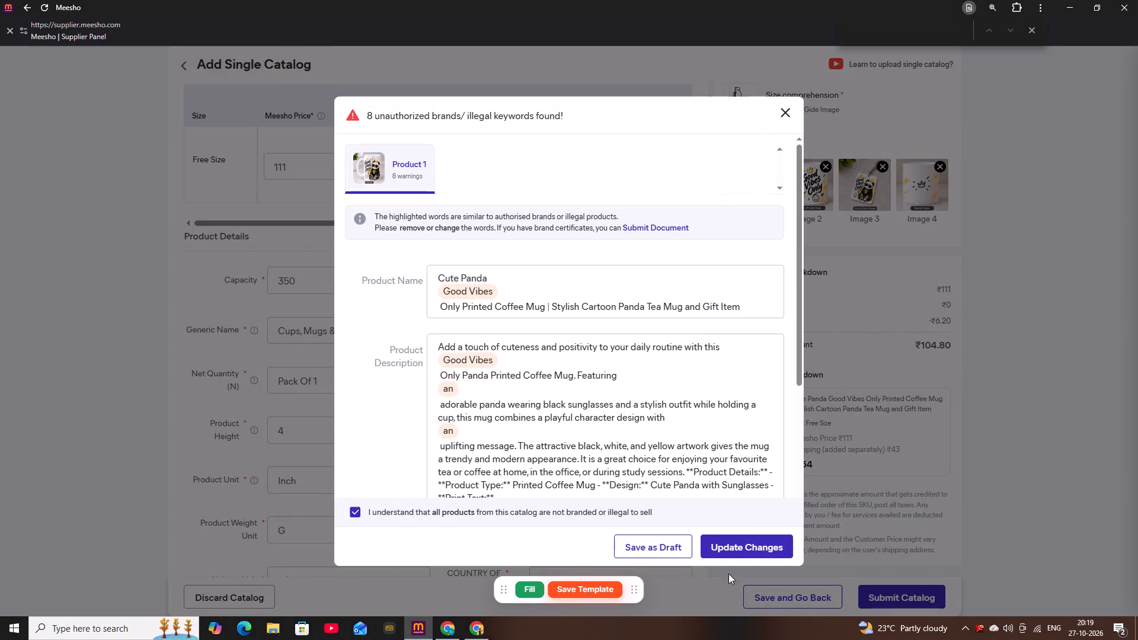
left_click(750, 551)
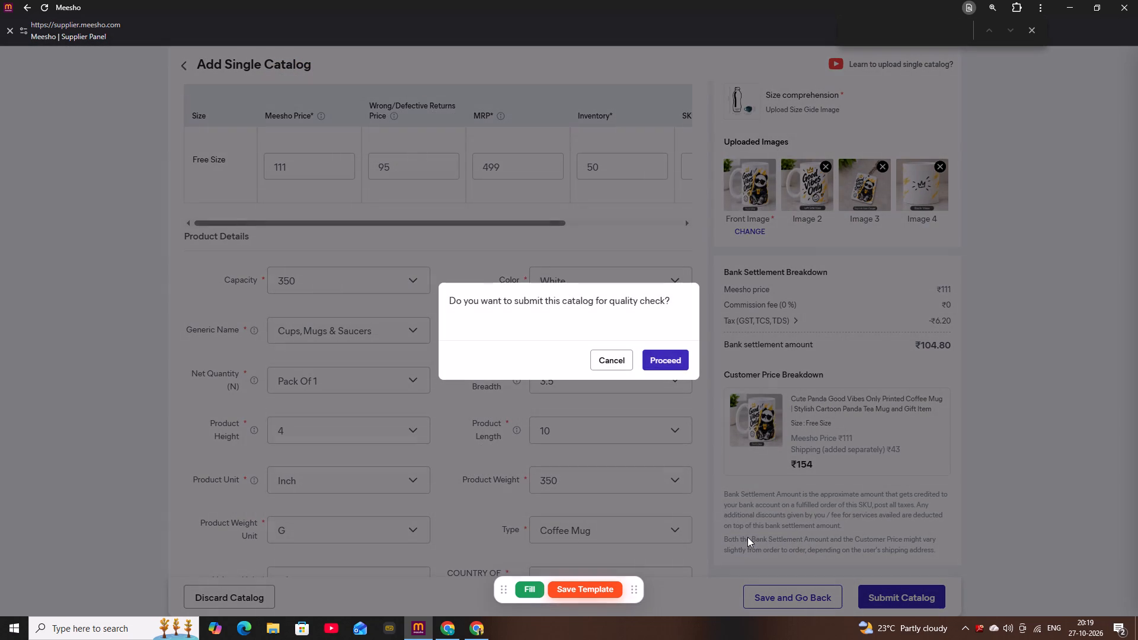
left_click(683, 361)
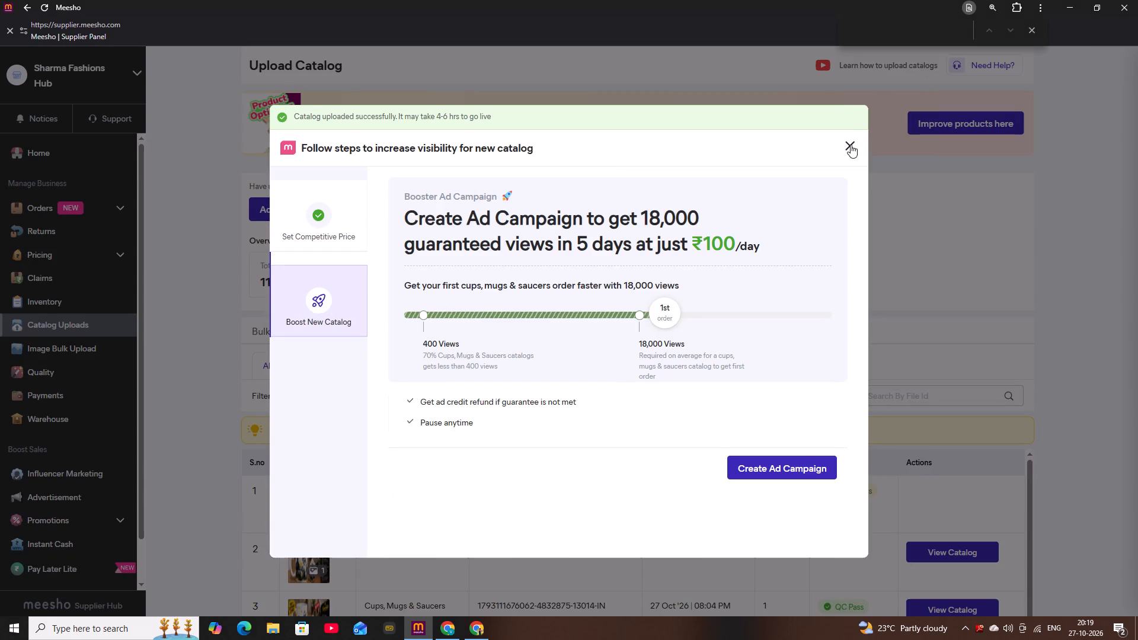
left_click(851, 145)
left_click(455, 200)
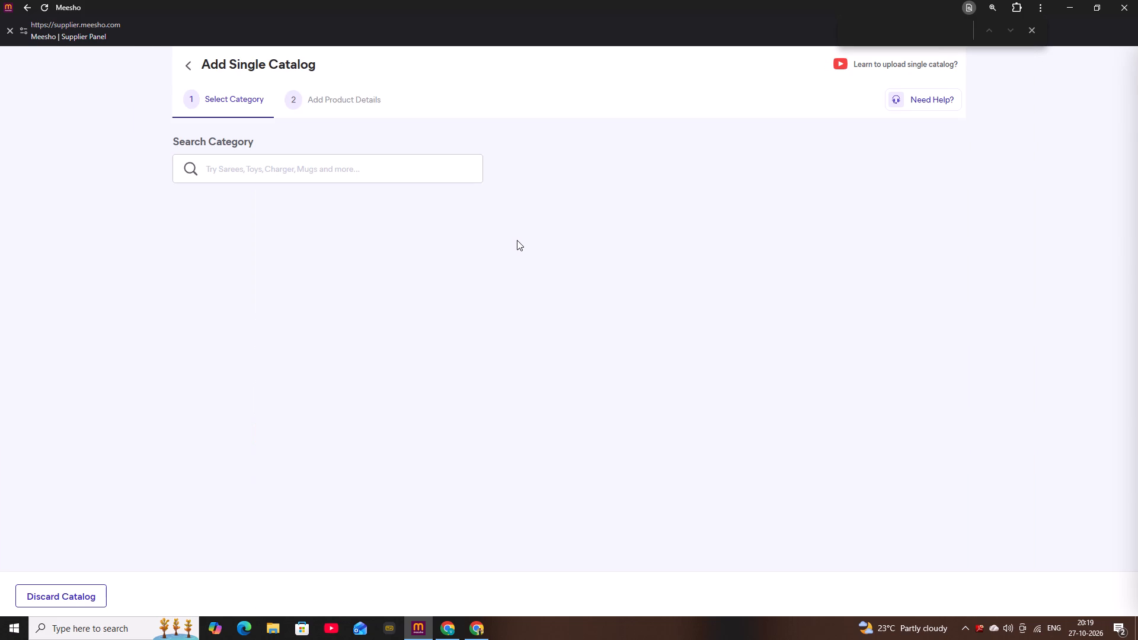
left_click(440, 220)
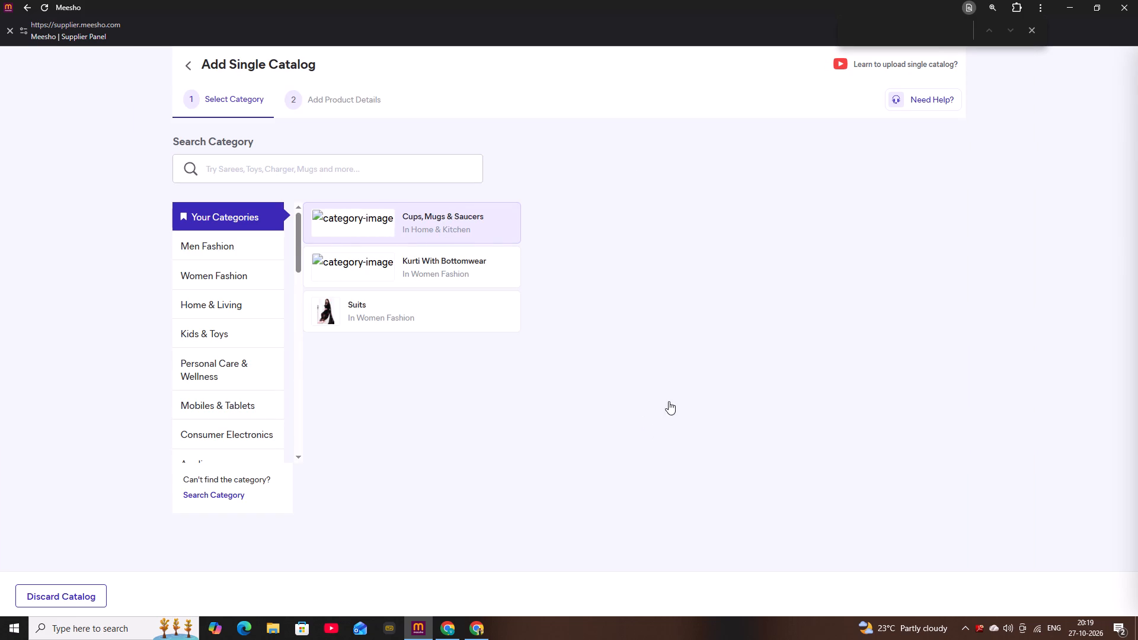
left_click(864, 427)
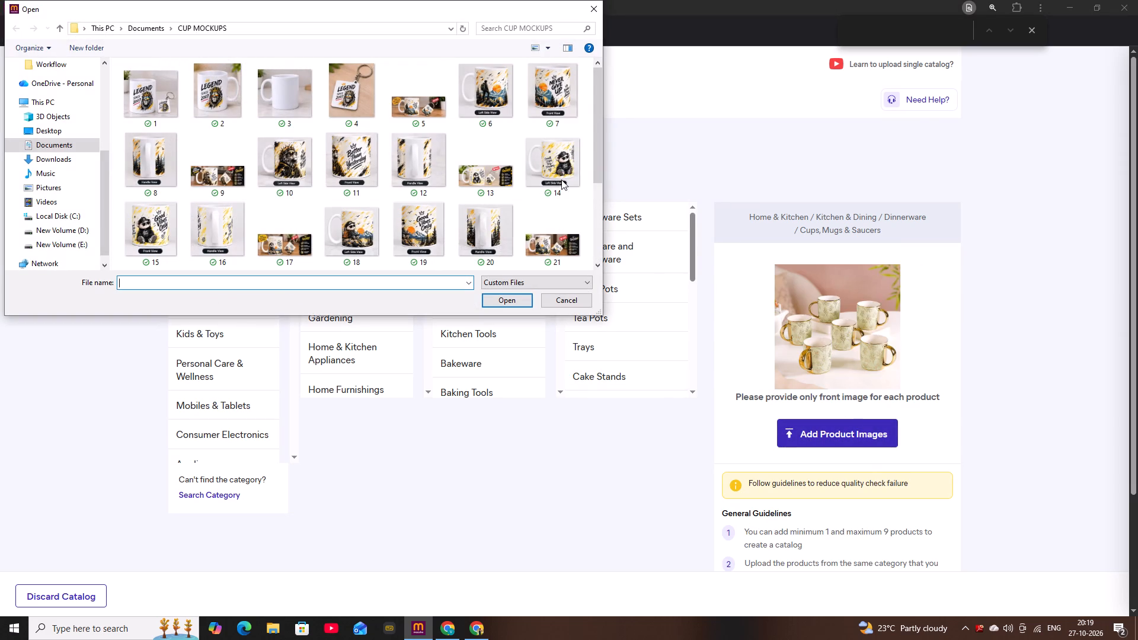
left_click_drag(599, 94, 599, 196)
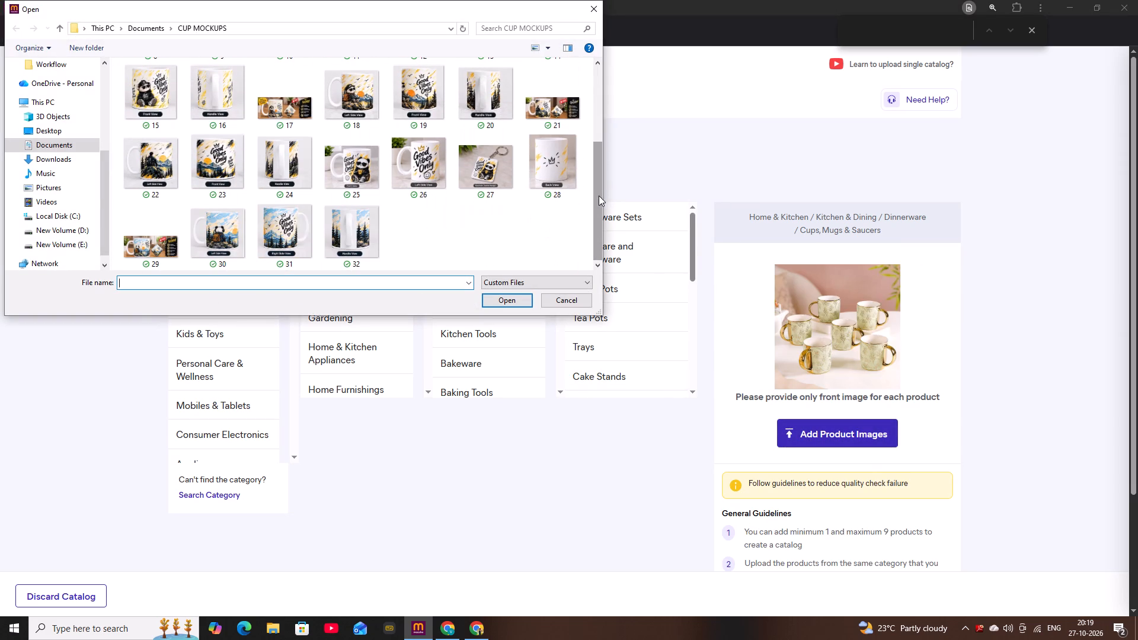
left_click(155, 241)
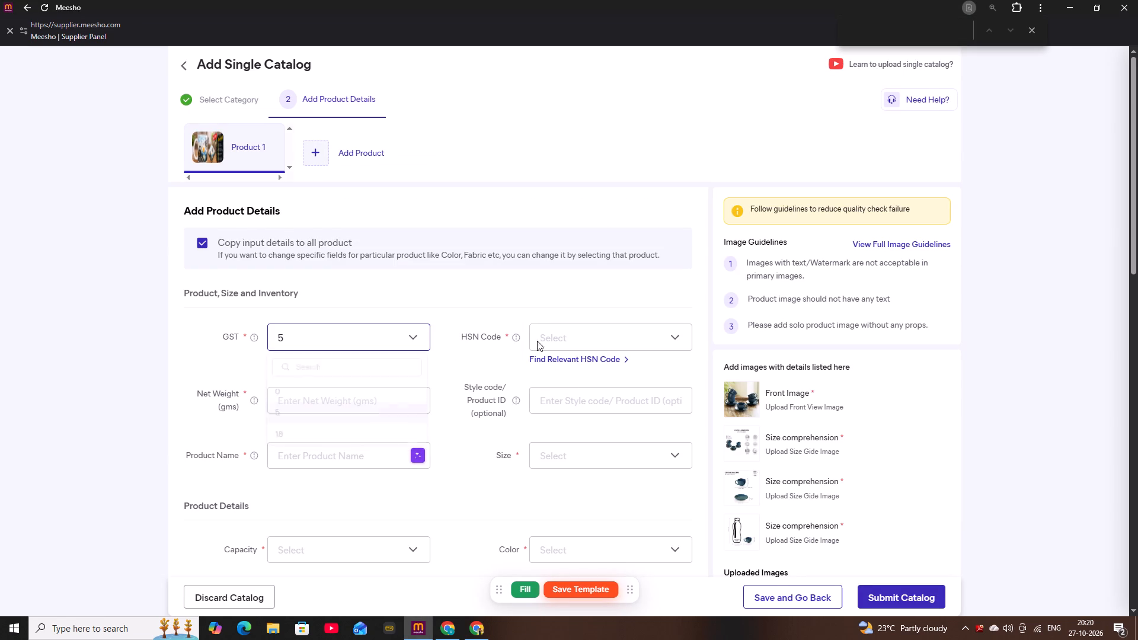
left_click(638, 332)
left_click(571, 386)
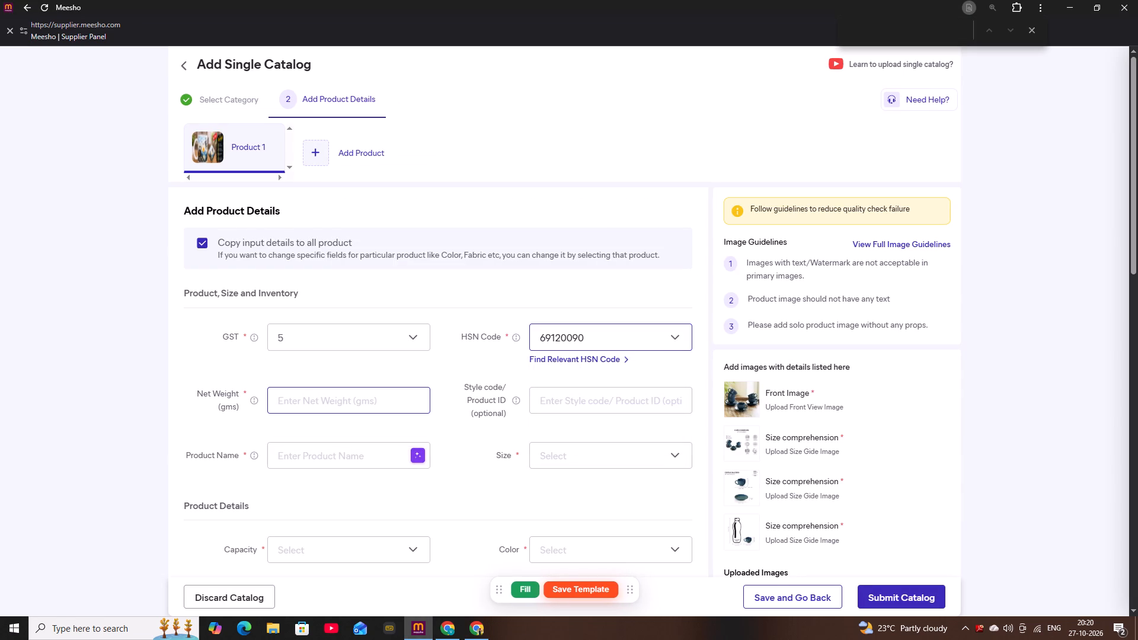
Set the panda adventure mug's net weight to 350 gms and its size to Free Size.
left_click(339, 389)
type("350")
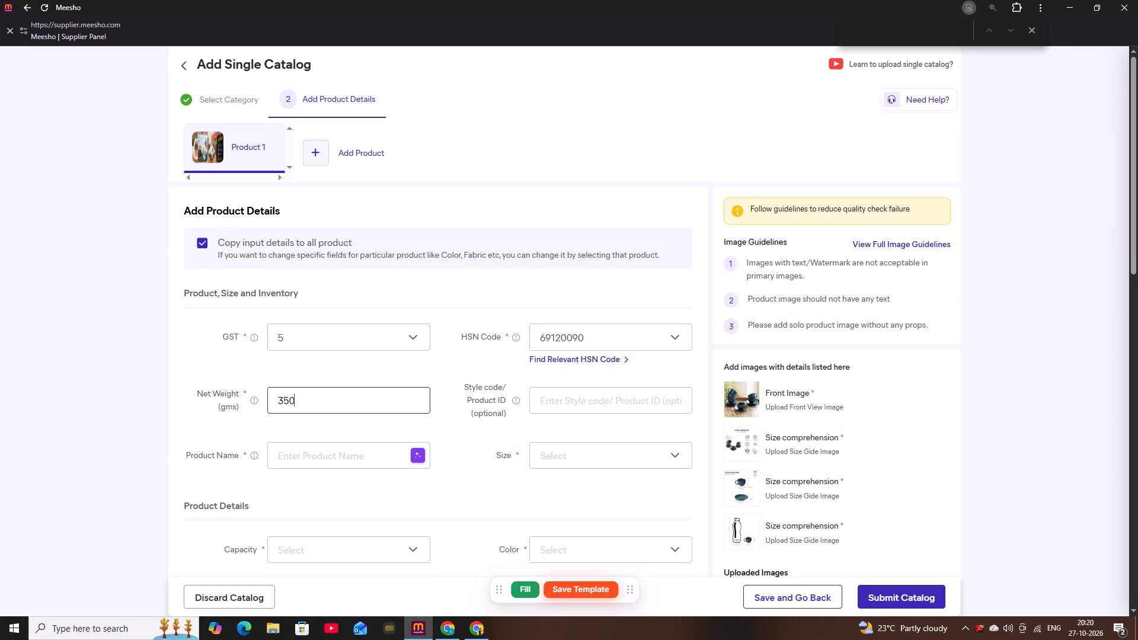
right_click(340, 389)
scroll(413, 391, "down", 2)
left_click(597, 394)
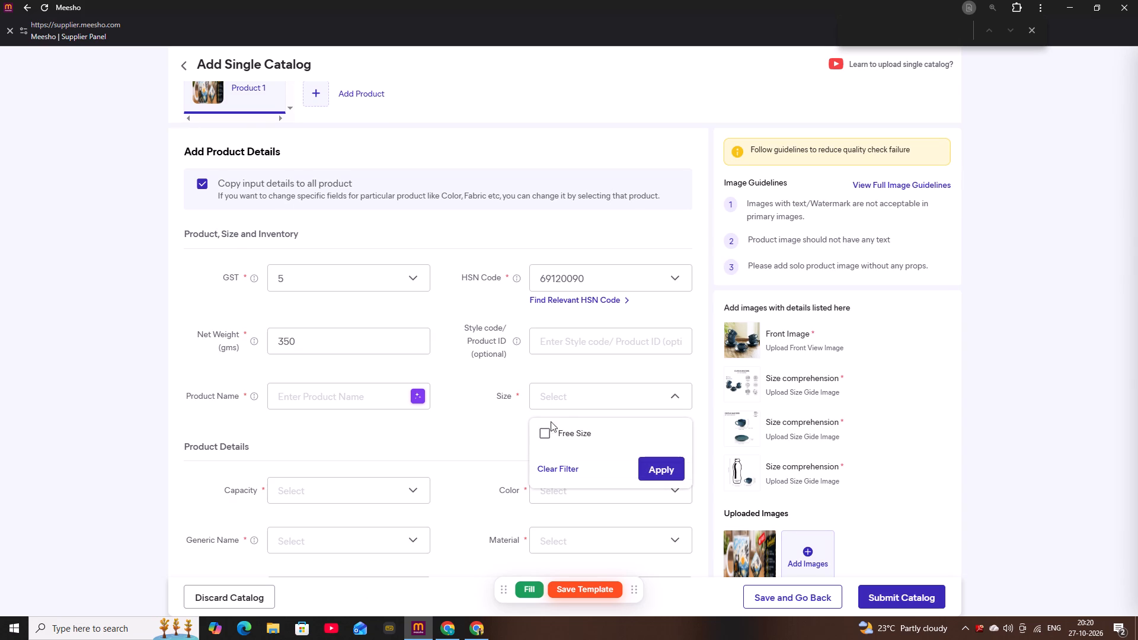
left_click(546, 430)
left_click(674, 467)
Copy the "Good Vibes Only Panda Adventure" product title from ChatGPT and paste it as the Meesho catalog's product name.
scroll(504, 463, "down", 2)
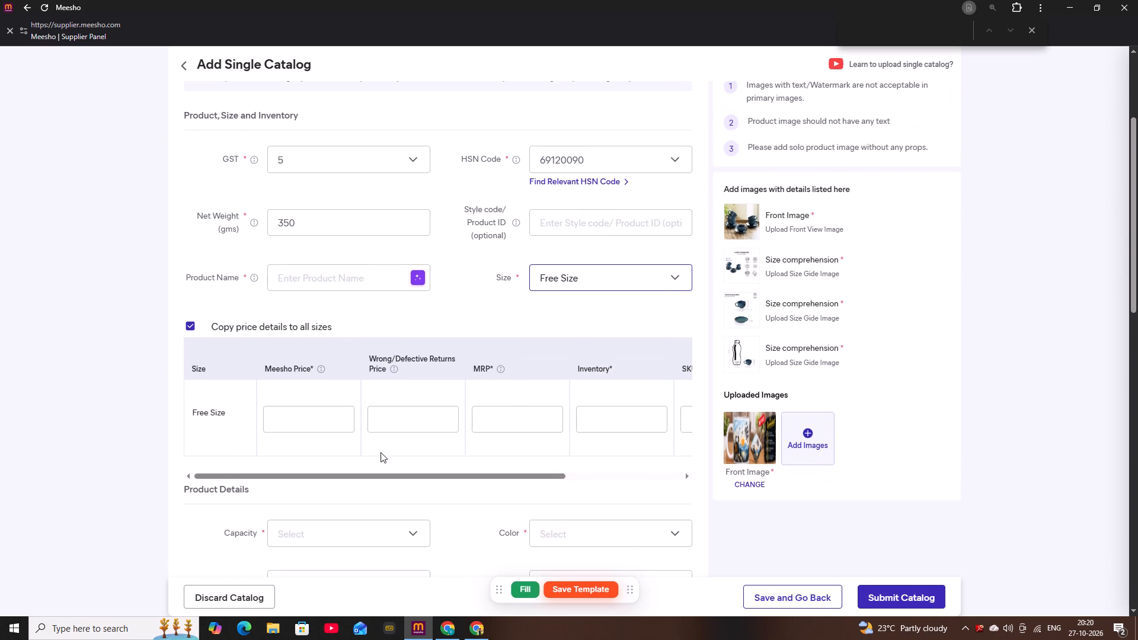
left_click(473, 638)
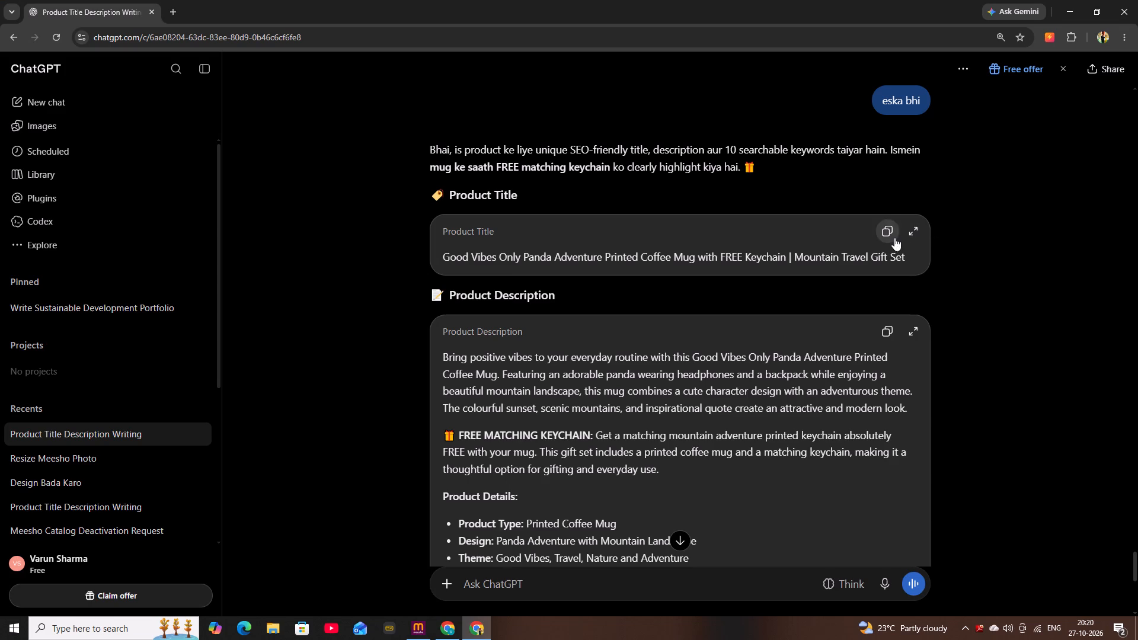
left_click(890, 235)
scroll(687, 431, "down", 3)
scroll(771, 415, "down", 2)
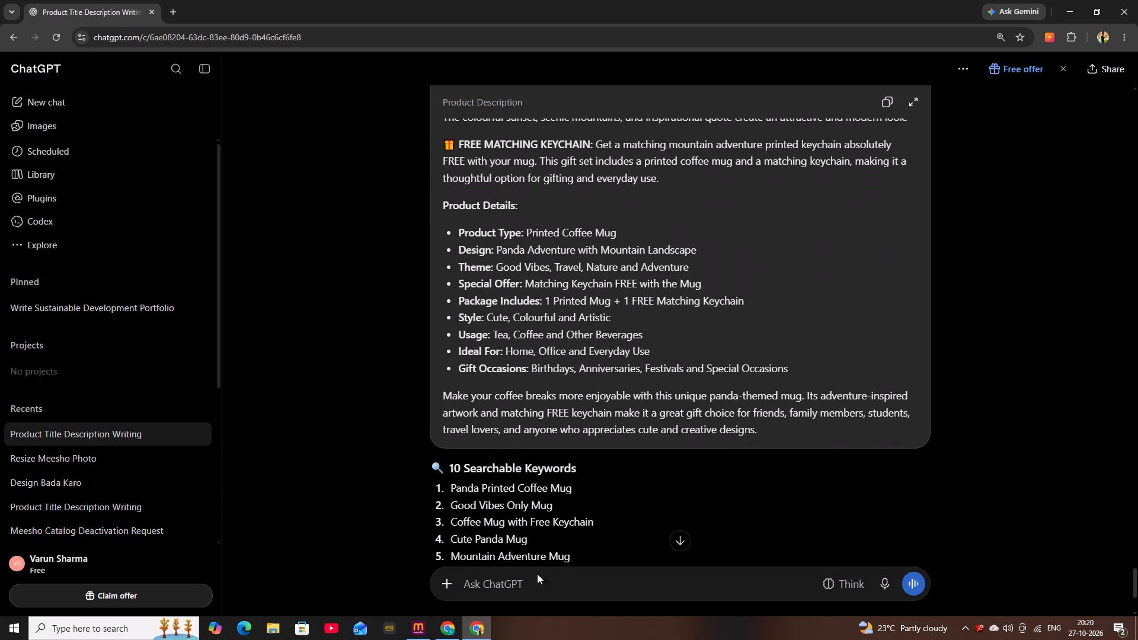
left_click(414, 633)
left_click_drag(342, 262, 340, 268)
left_click(334, 282)
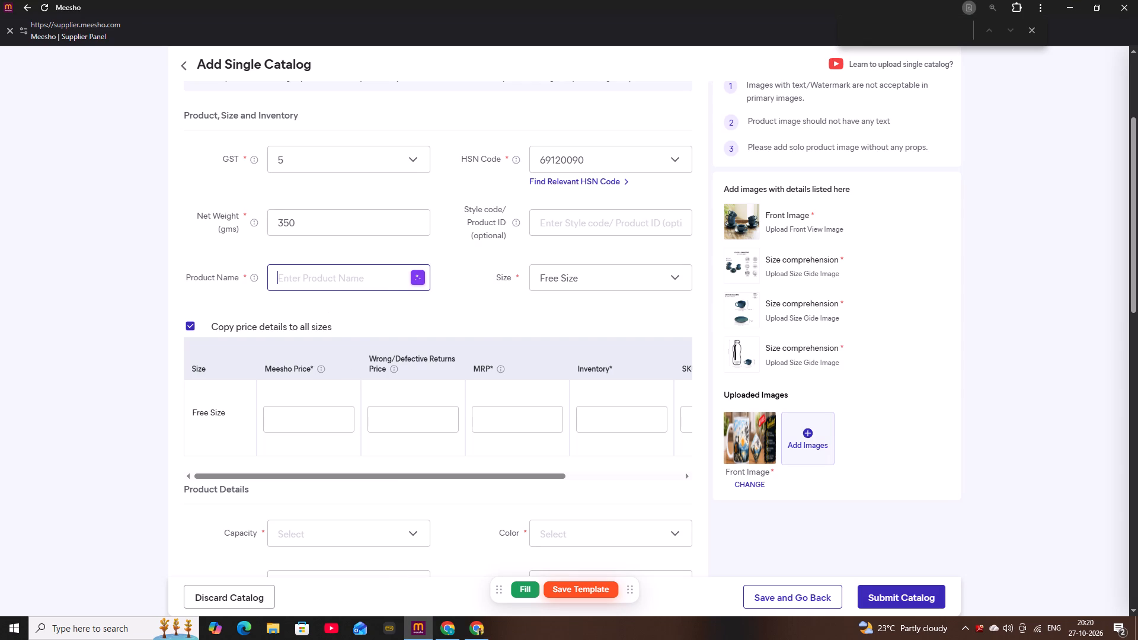
key("ctrl+v")
Fill in the Free Size row with Meesho price 110, wrong/defective returns price 95, MRP 499 and inventory 50.
scroll(453, 339, "down", 1)
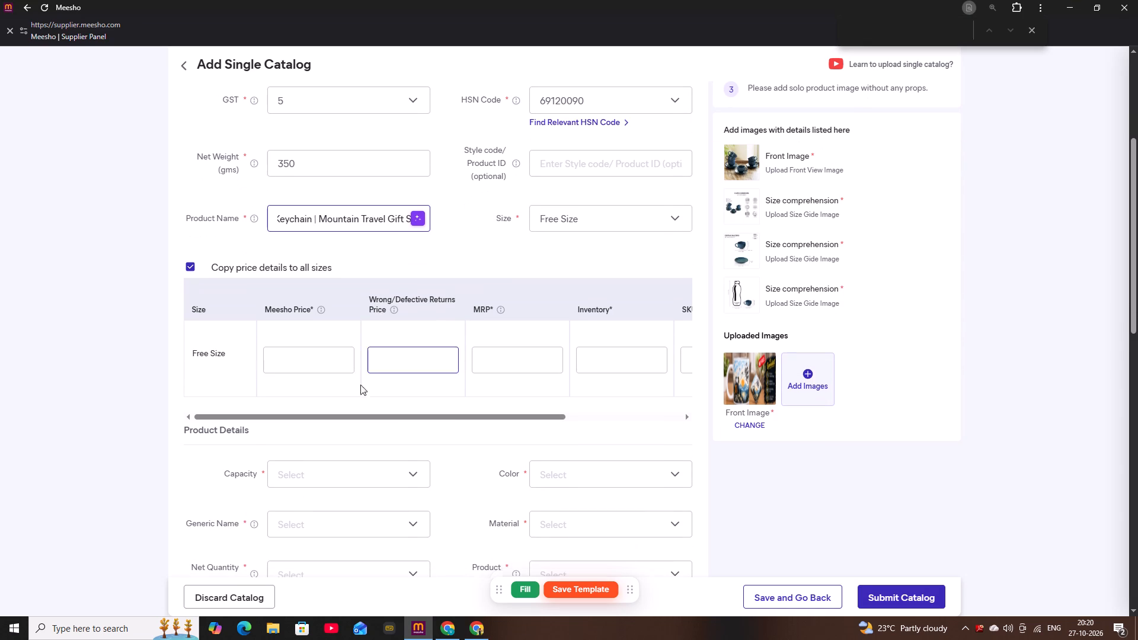
left_click(325, 372)
type("110")
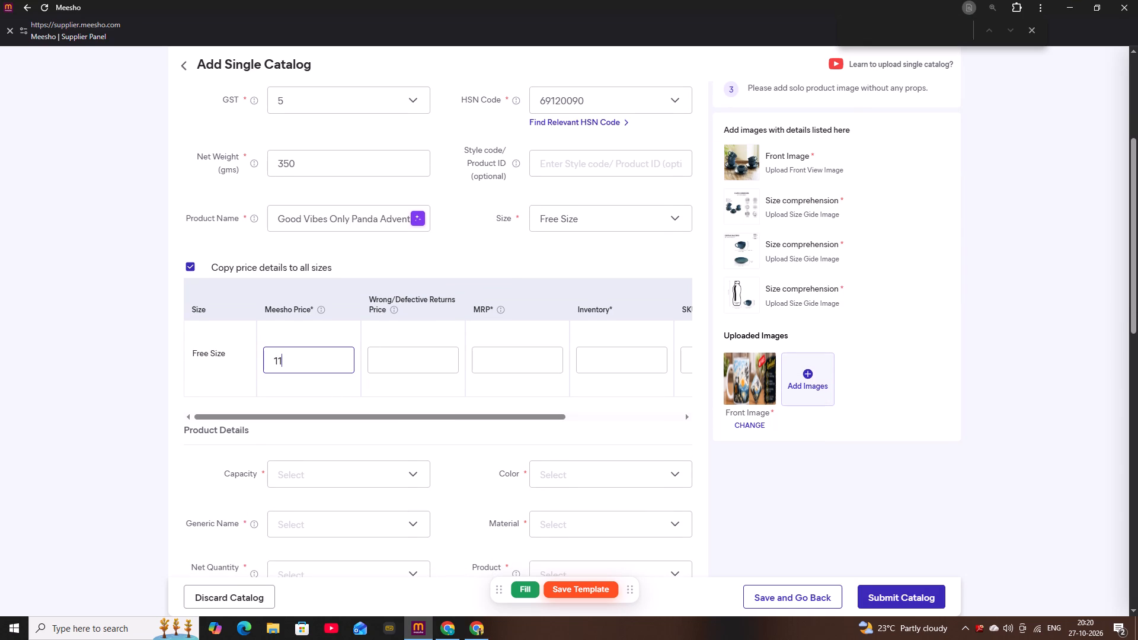
left_click(401, 367)
key("BackSpace")
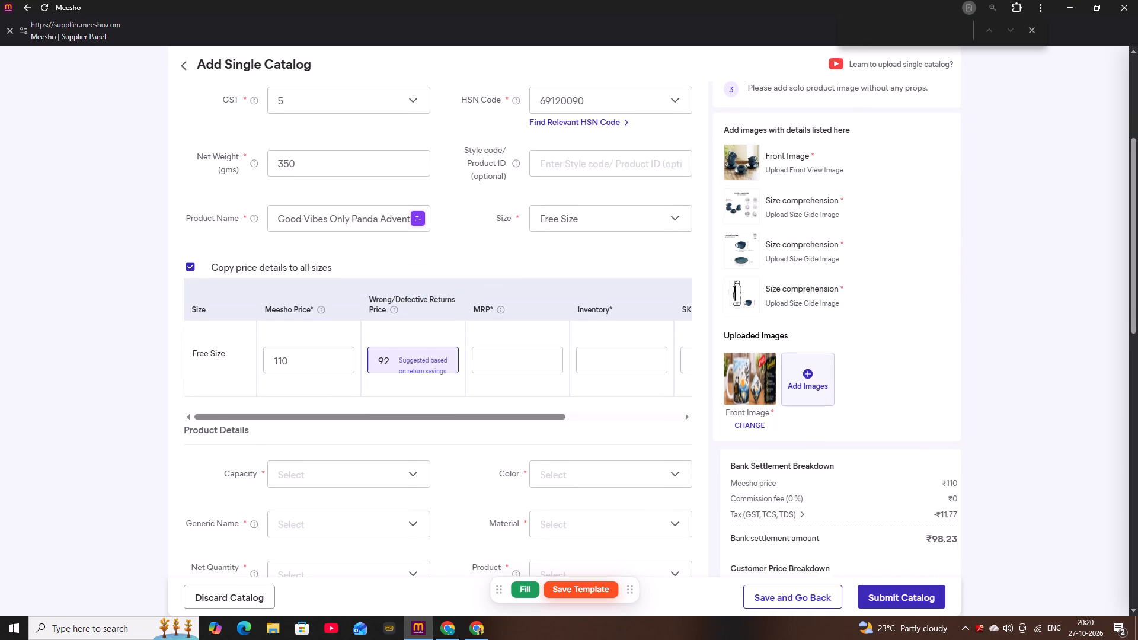
key("5")
left_click(504, 366)
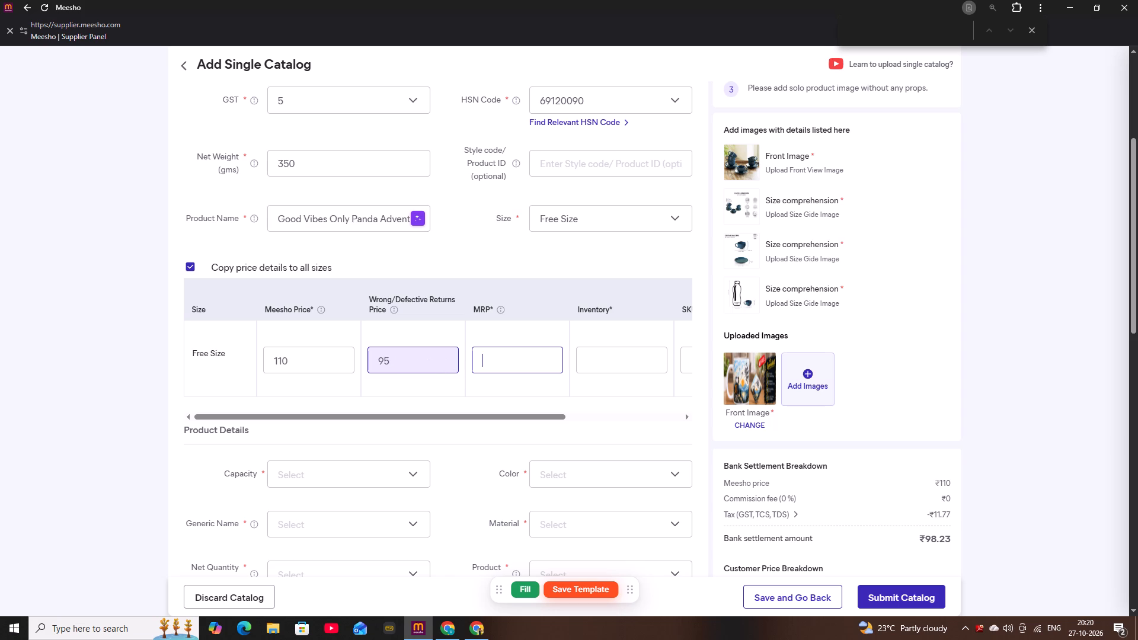
type("499")
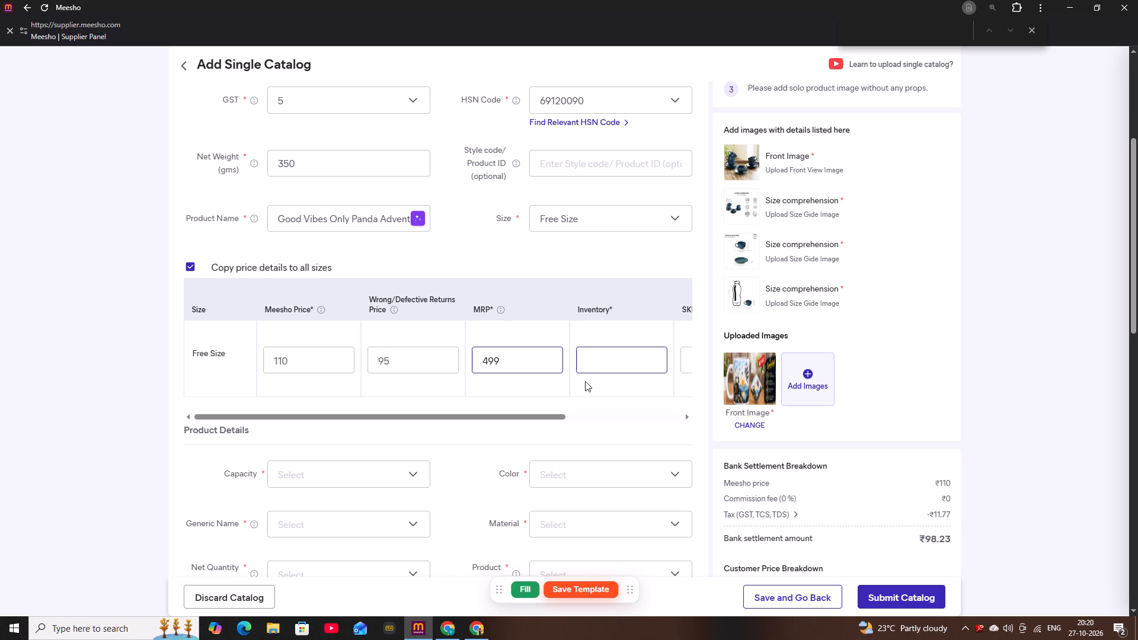
left_click(621, 350)
type("50")
Add files 30, 31 and 32 from CUP MOCKUPS as additional product images.
left_click(819, 377)
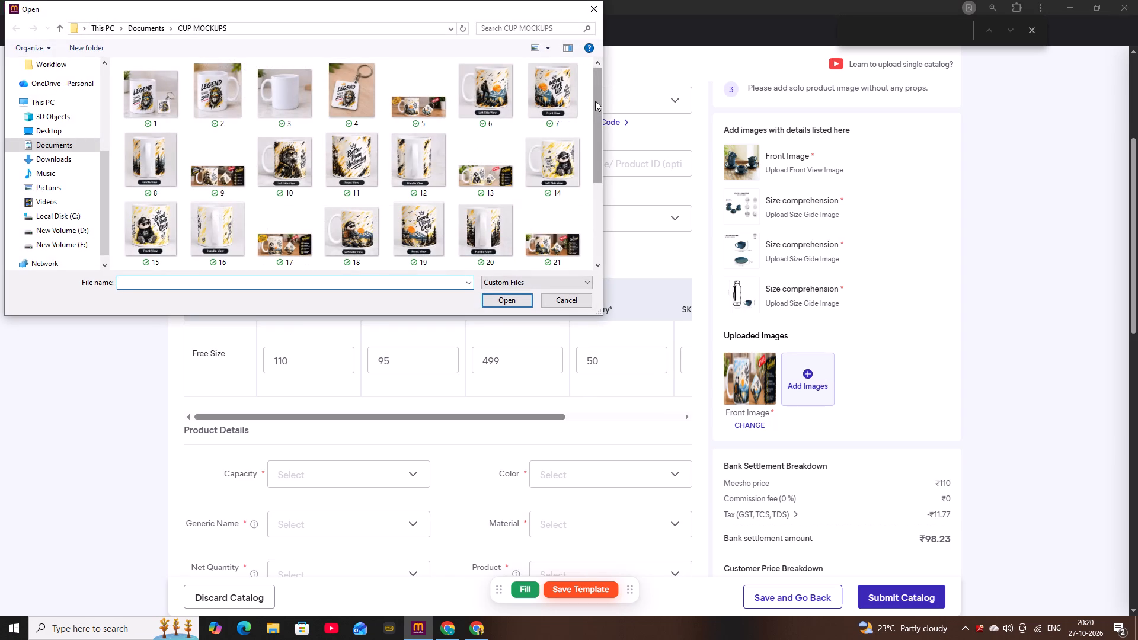
left_click_drag(595, 101, 582, 222)
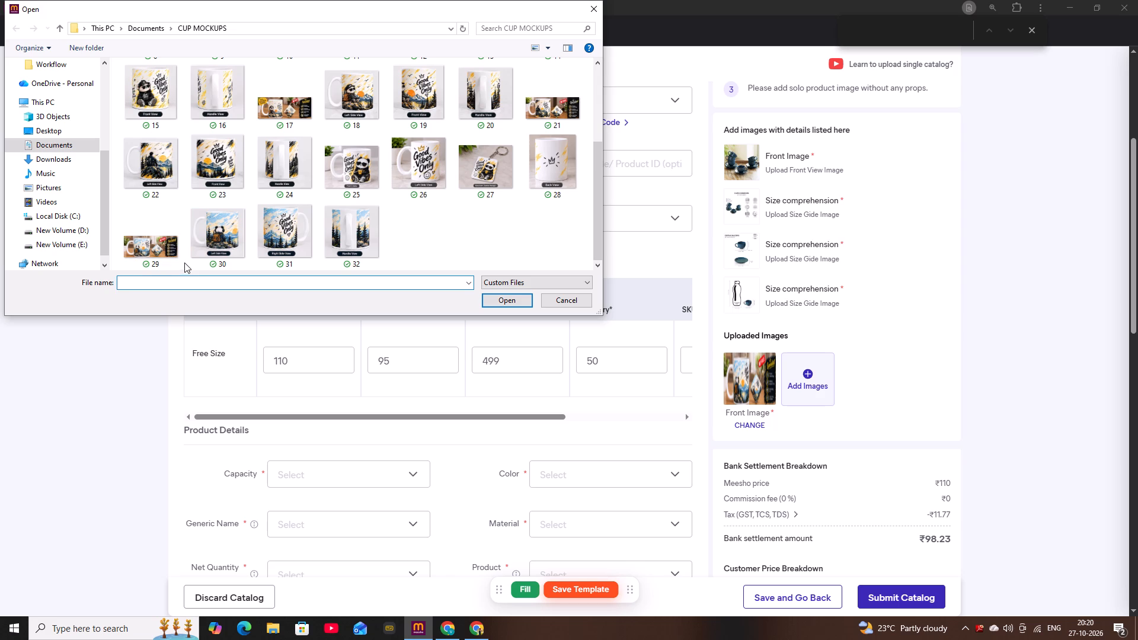
left_click_drag(186, 263, 376, 244)
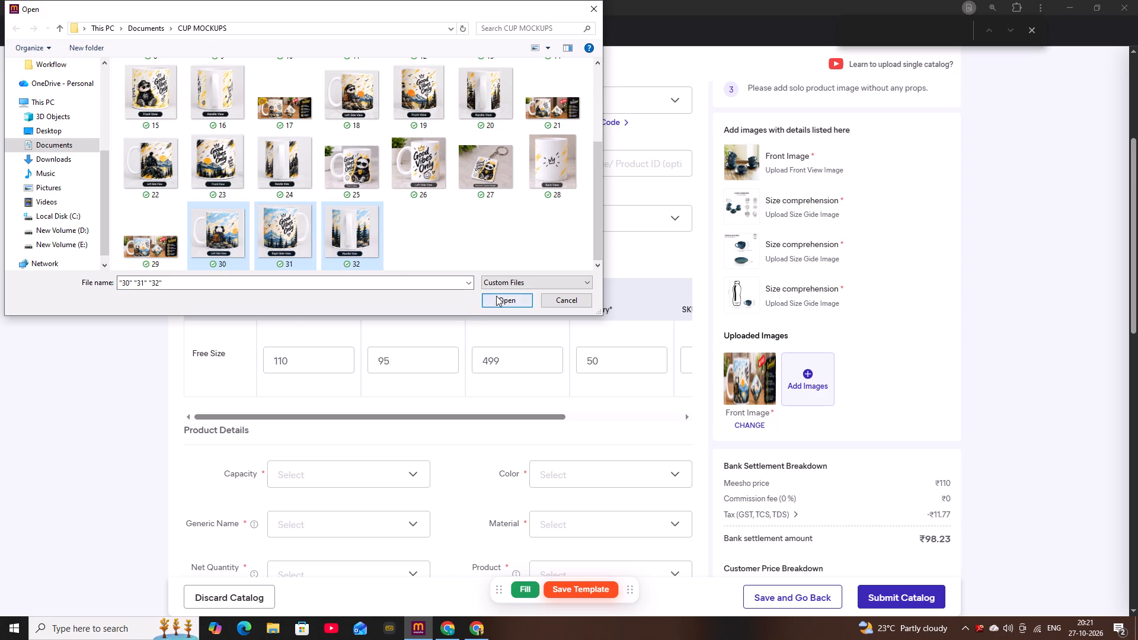
left_click(496, 296)
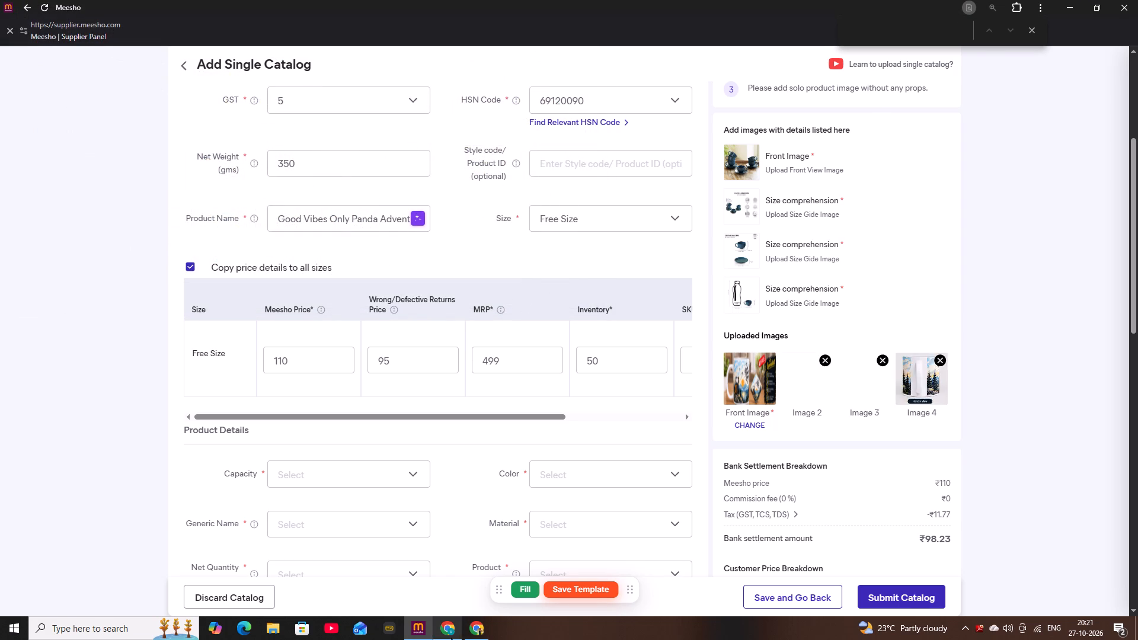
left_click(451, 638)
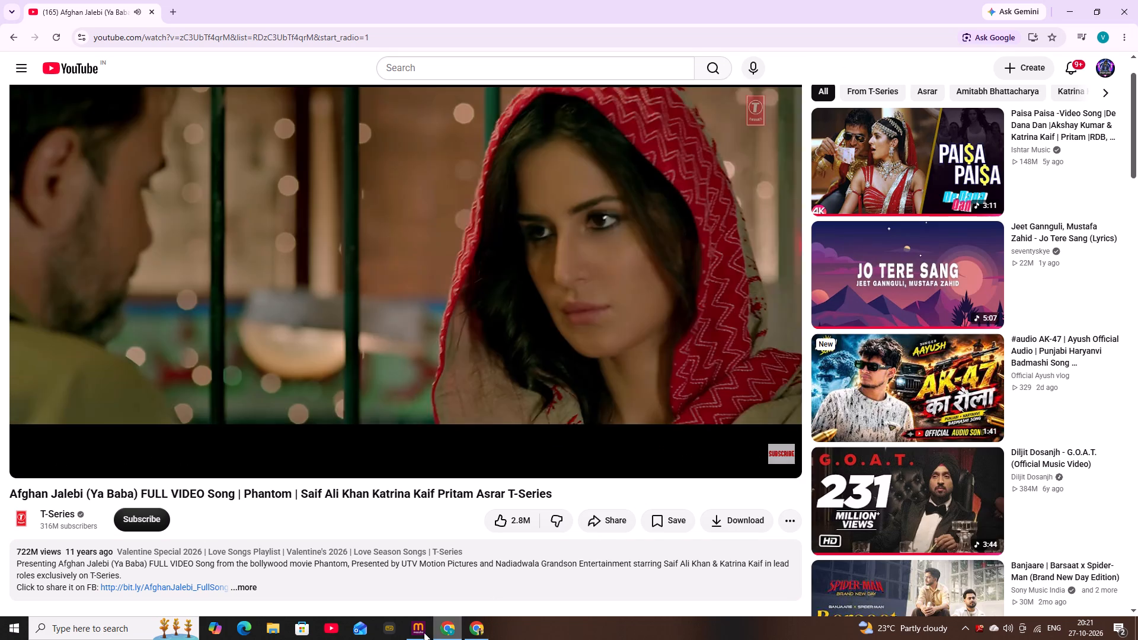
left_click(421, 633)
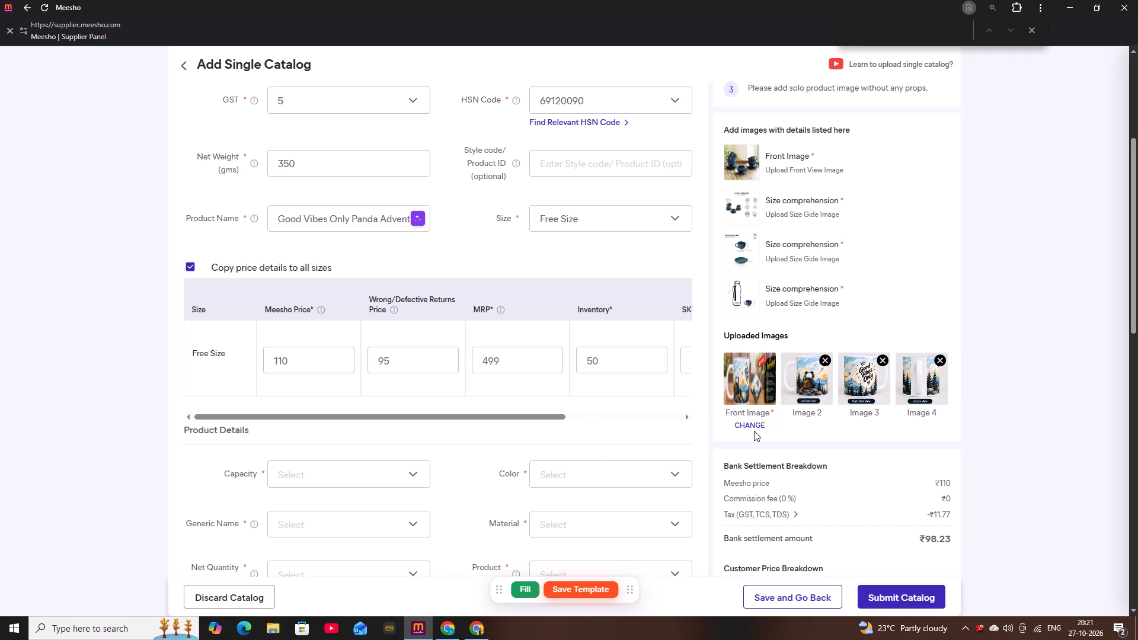
Set the product's capacity to 350 and its color to White.
scroll(681, 472, "down", 2)
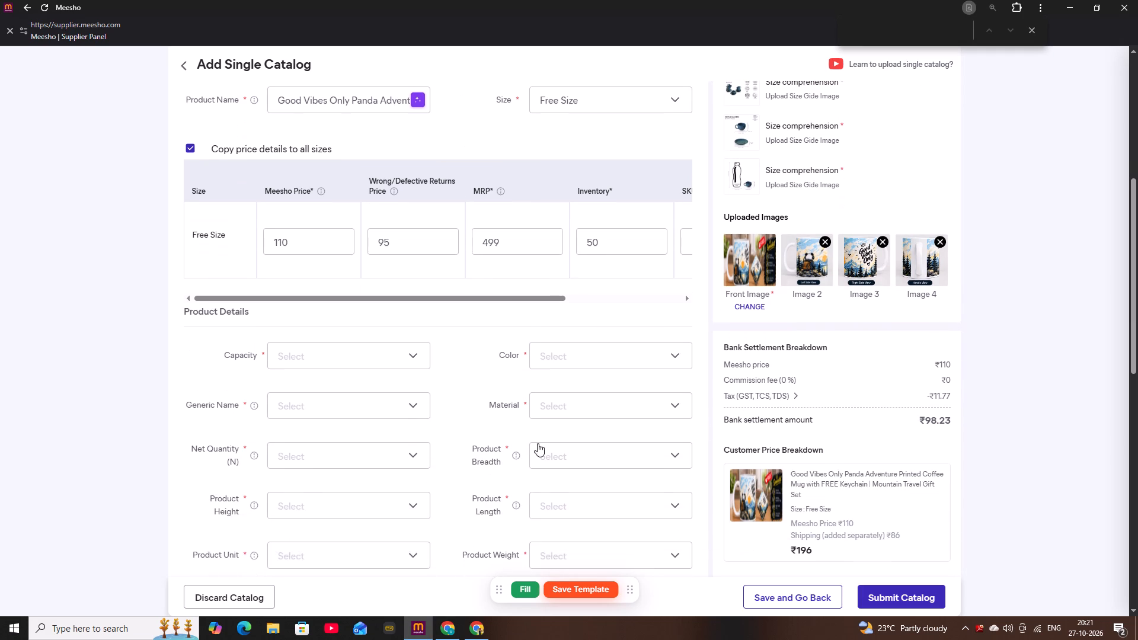
left_click(372, 356)
left_click(348, 393)
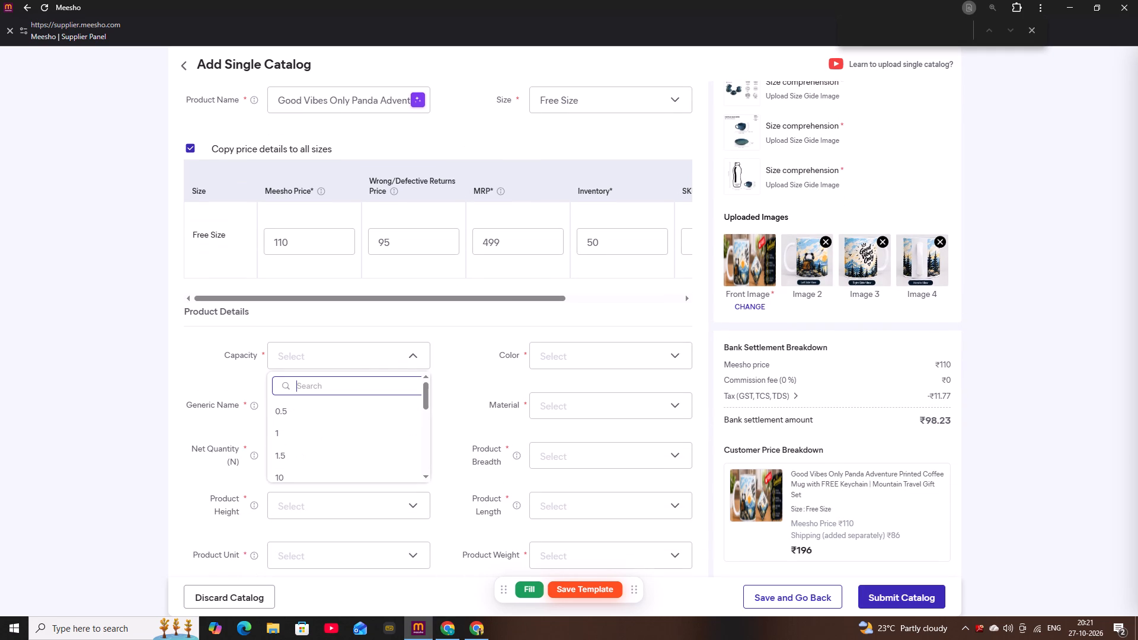
type("350")
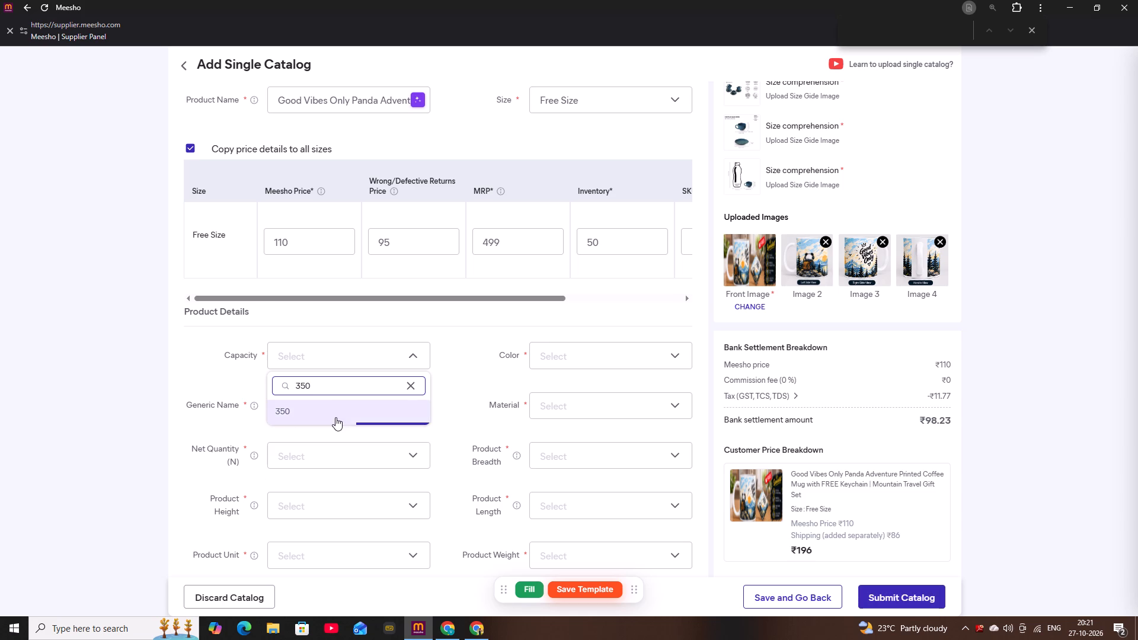
left_click(335, 417)
left_click(608, 353)
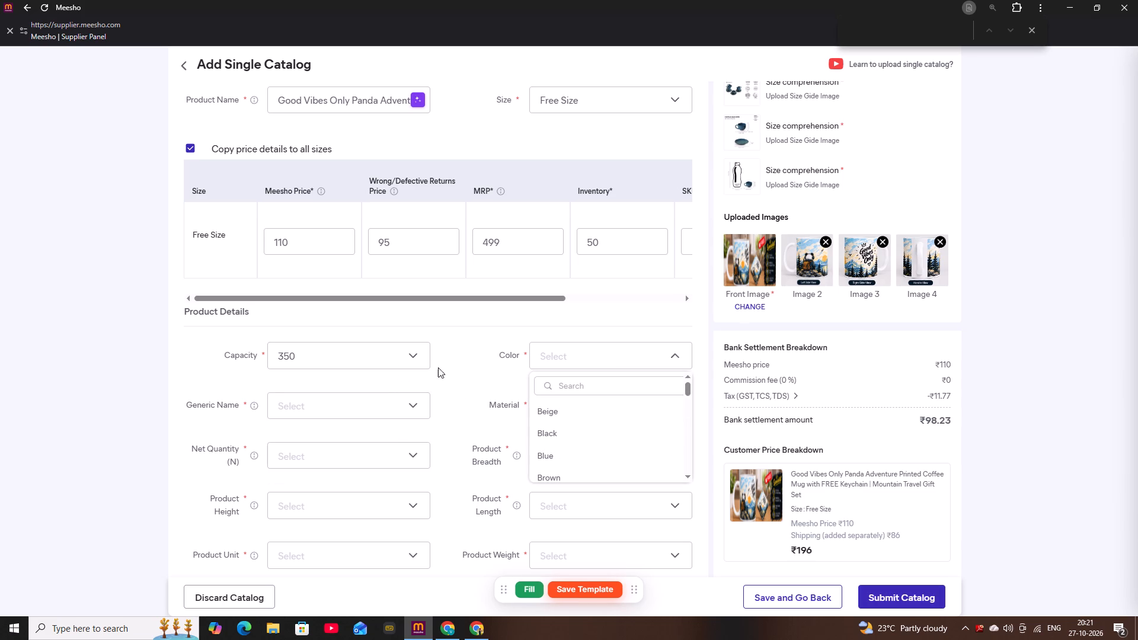
left_click(576, 392)
type("whit")
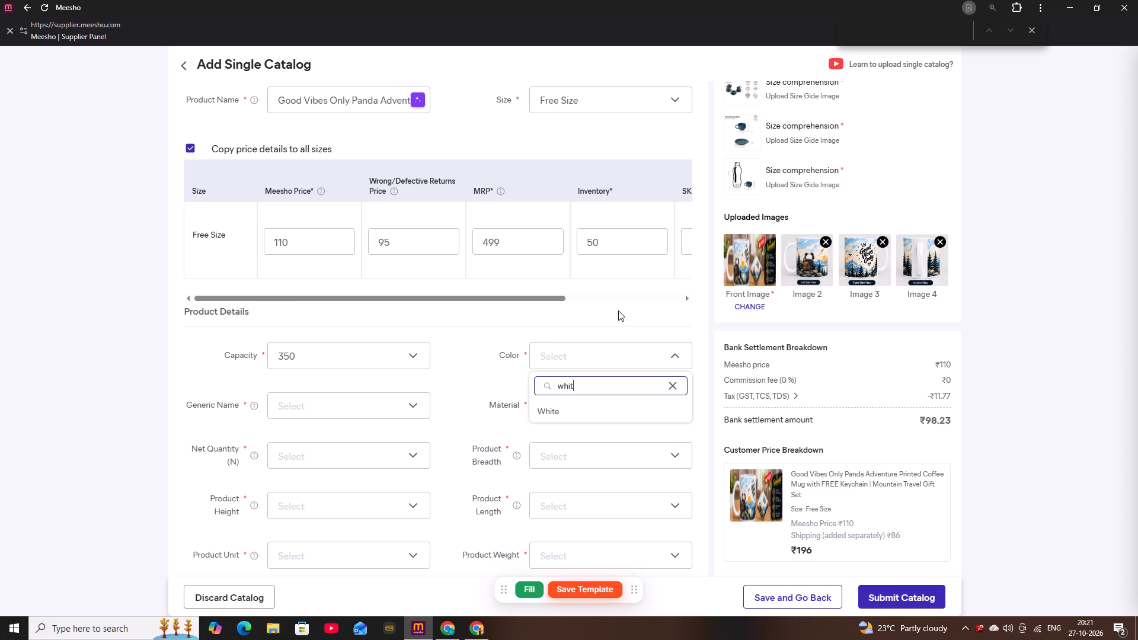
left_click(587, 405)
Set the generic name to Cups, Mugs & Saucers, the material to Ceramic and the net quantity to Pack Of 1.
left_click(326, 399)
scroll(318, 481, "down", 1)
left_click(317, 490)
left_click(612, 399)
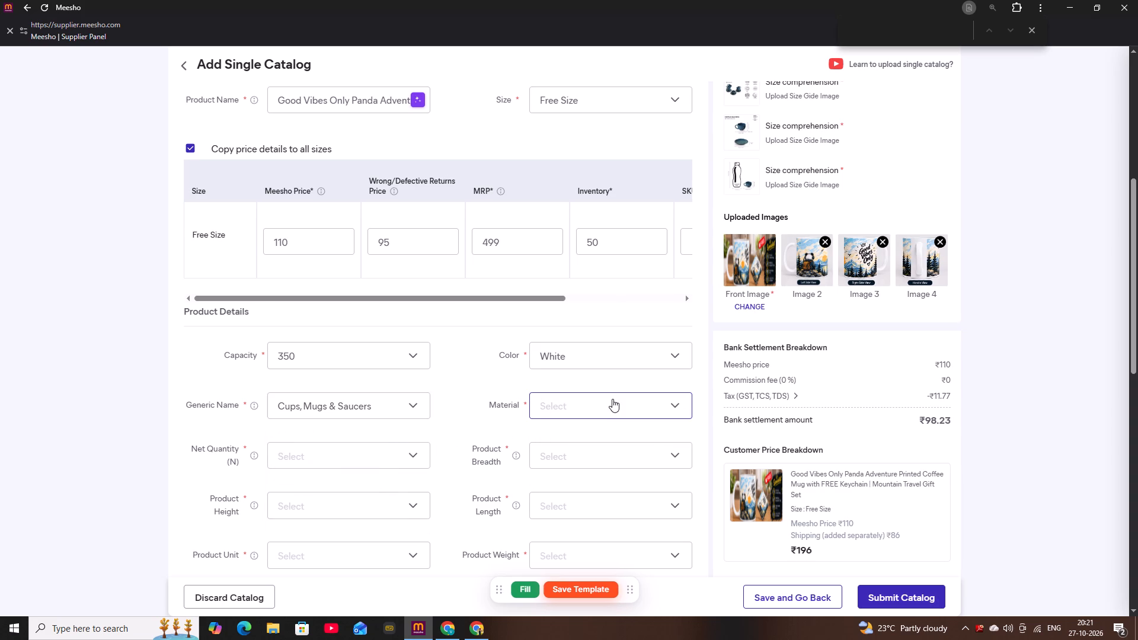
scroll(570, 508, "down", 1)
left_click(573, 496)
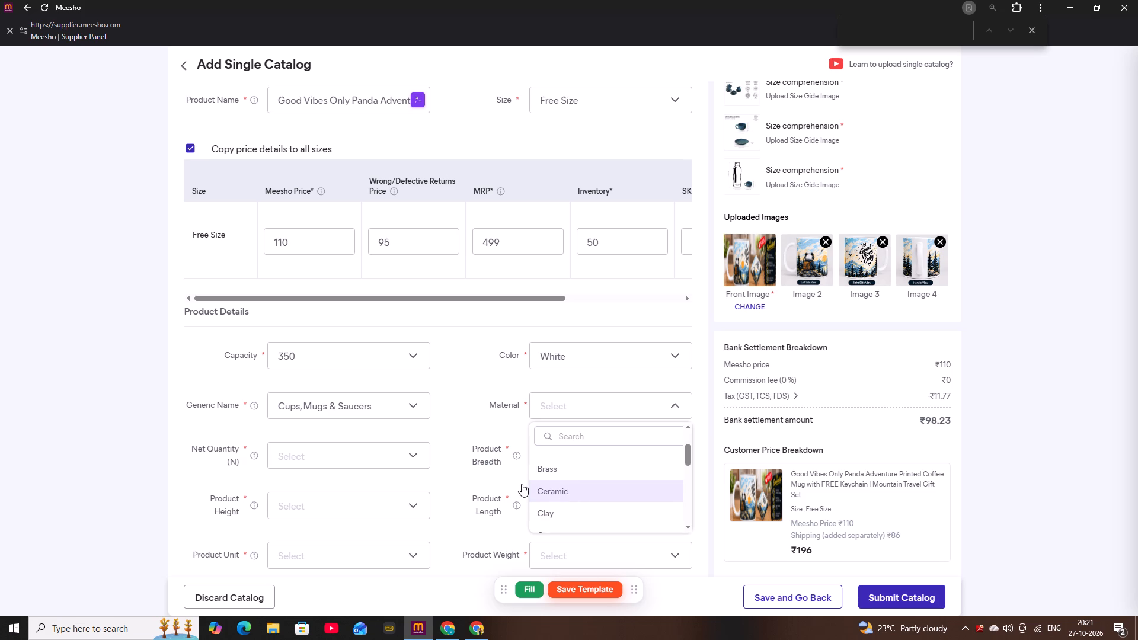
left_click(373, 460)
scroll(341, 514, "down", 1)
scroll(321, 508, "up", 1)
left_click(318, 532)
Set the product breadth to 3.5.
left_click(606, 457)
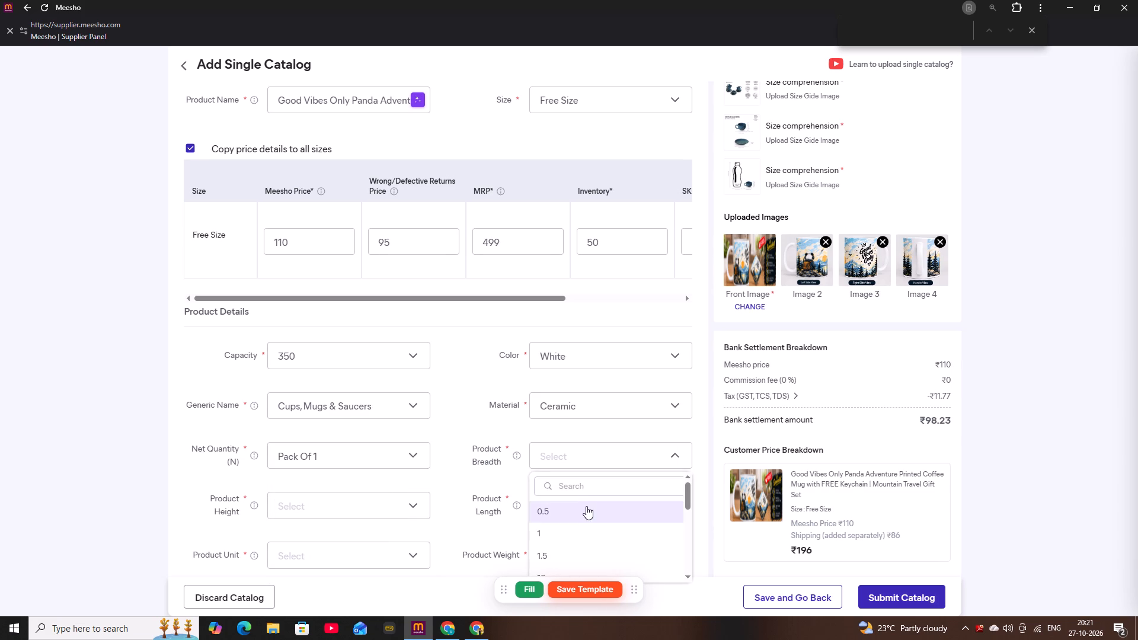
left_click(587, 488)
type("3.5")
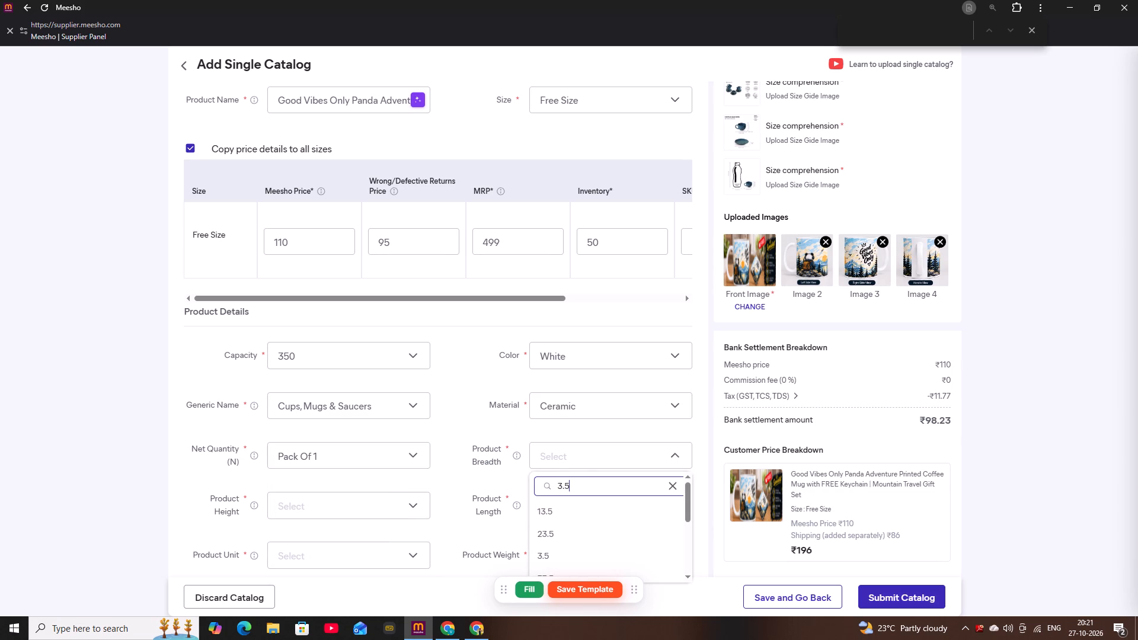
left_click(573, 559)
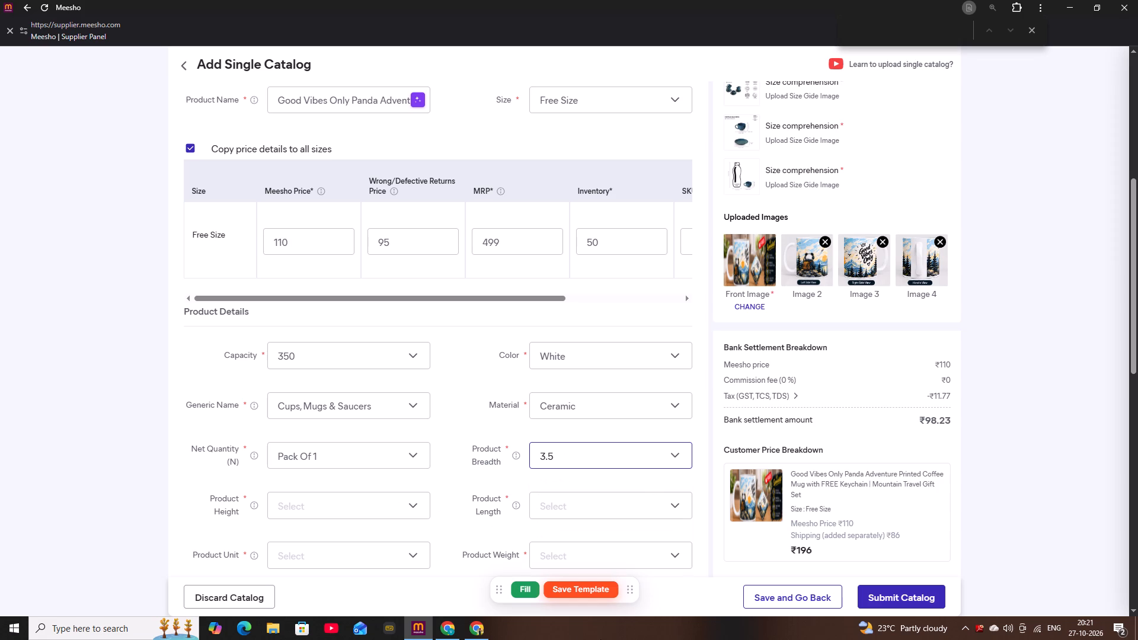
Switch to YouTube, play the Diljit Dosanjh G.O.A.T. music video and reload its page.
left_click(474, 632)
left_click(440, 632)
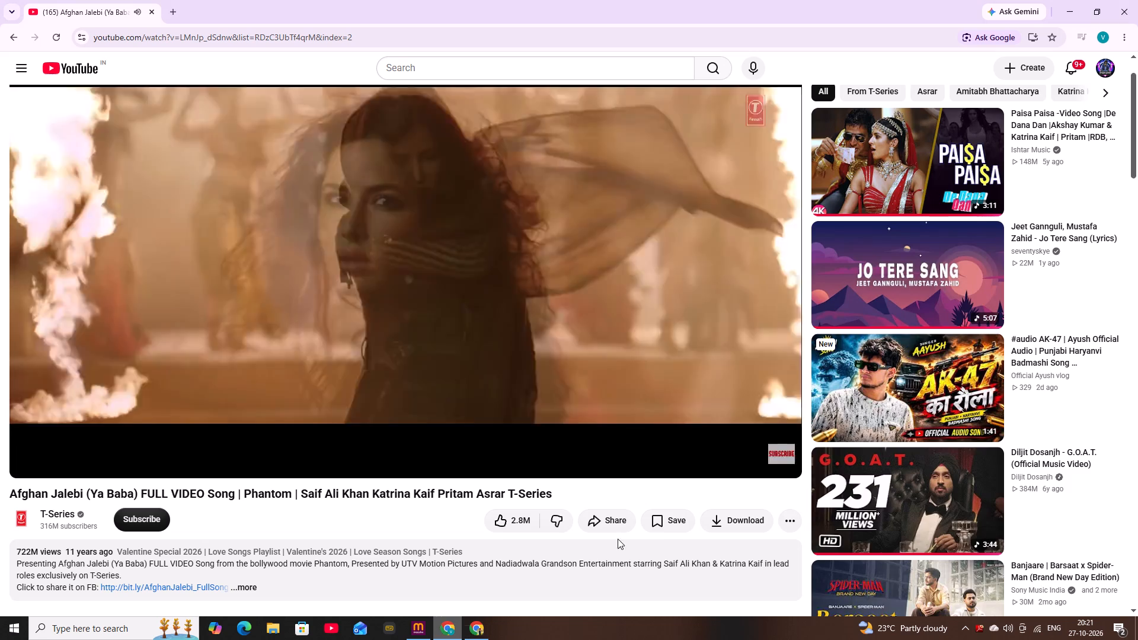
left_click(836, 493)
triple_click(834, 500)
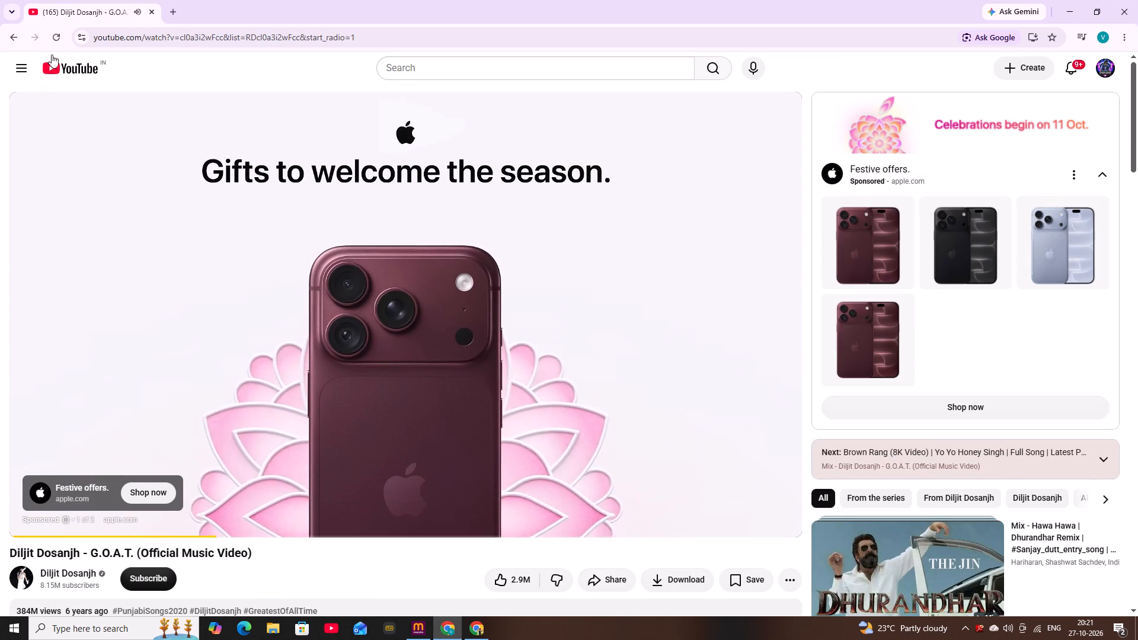
left_click(58, 46)
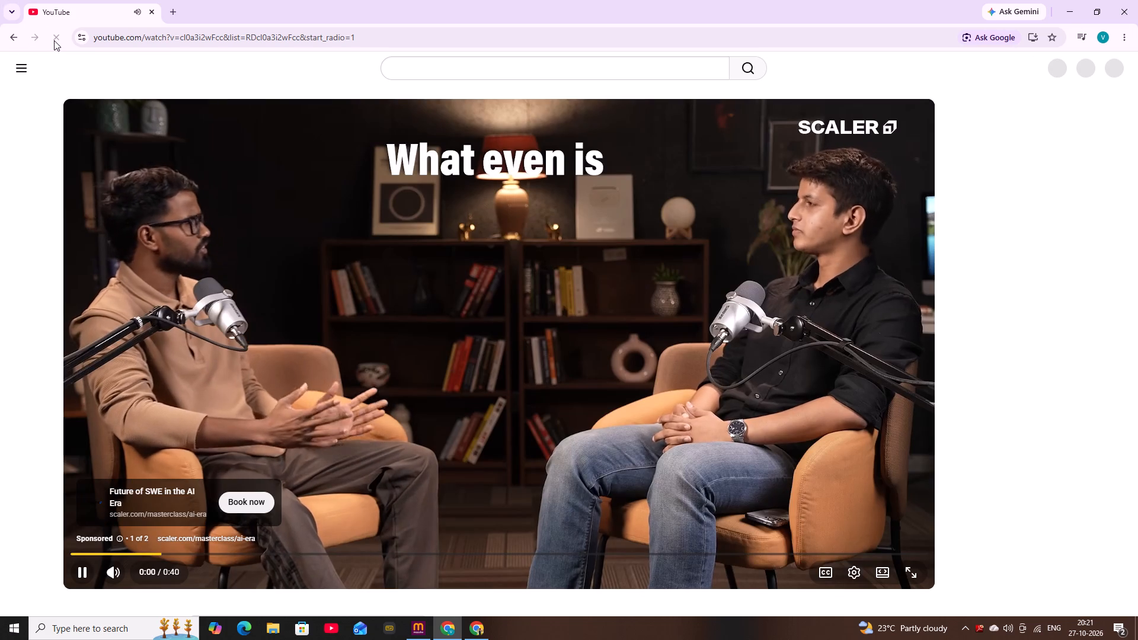
left_click(56, 36)
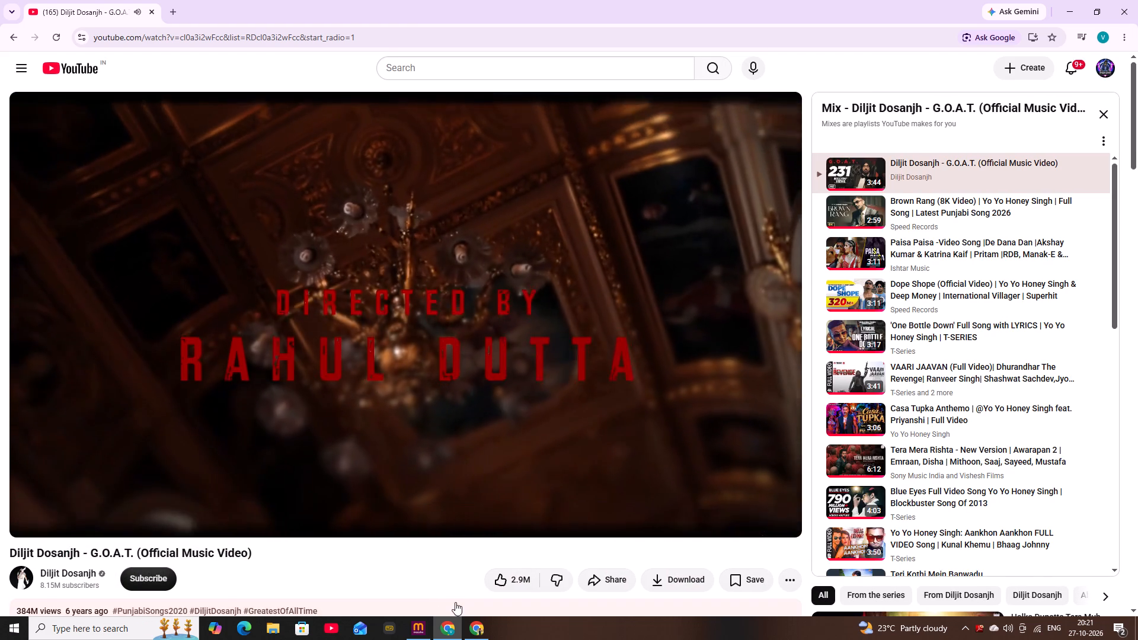
Switch back to the Meesho catalog form and set the product height to 4.
left_click(418, 634)
scroll(609, 484, "down", 3)
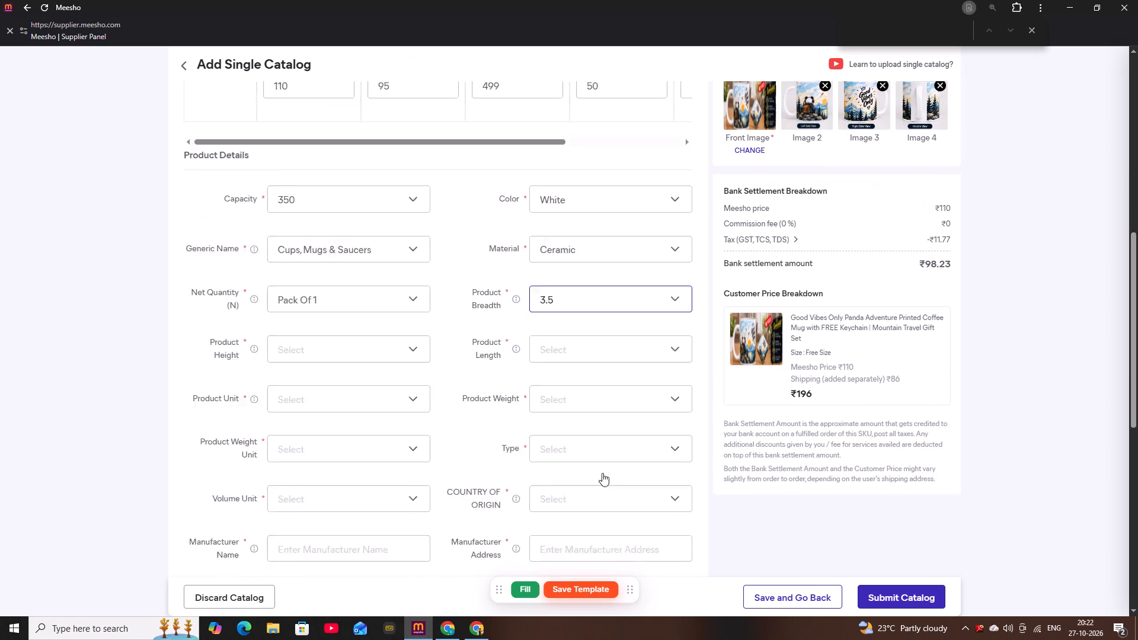
left_click(358, 332)
left_click(329, 366)
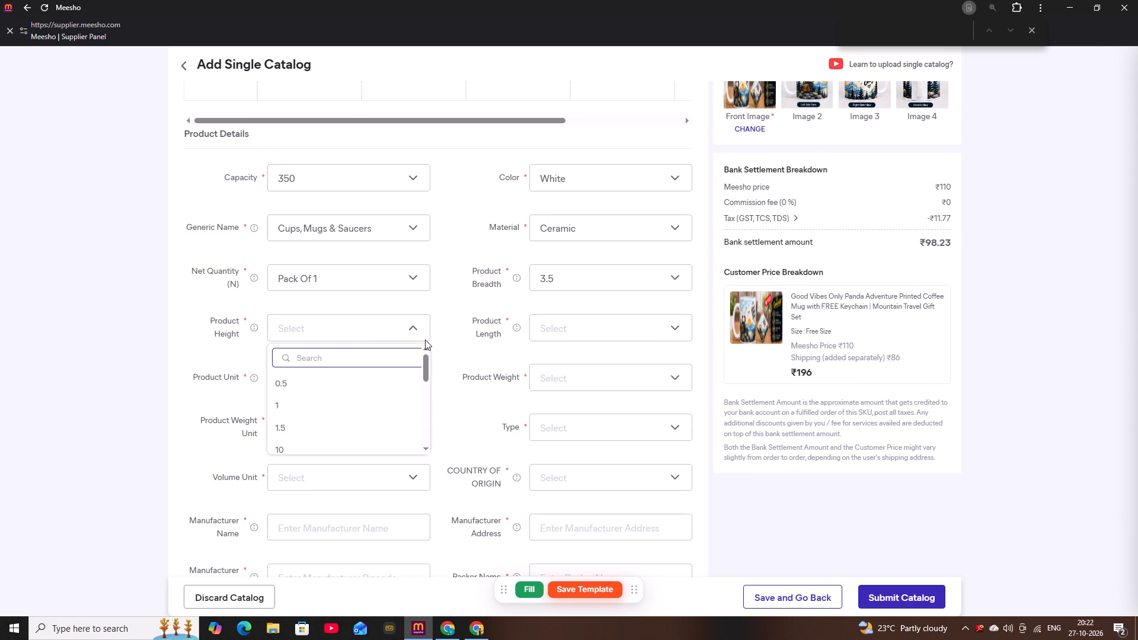
key("4")
scroll(348, 411, "down", 2)
left_click(303, 402)
Set the product length to 10 and the product unit to Inch.
left_click(608, 308)
left_click(593, 326)
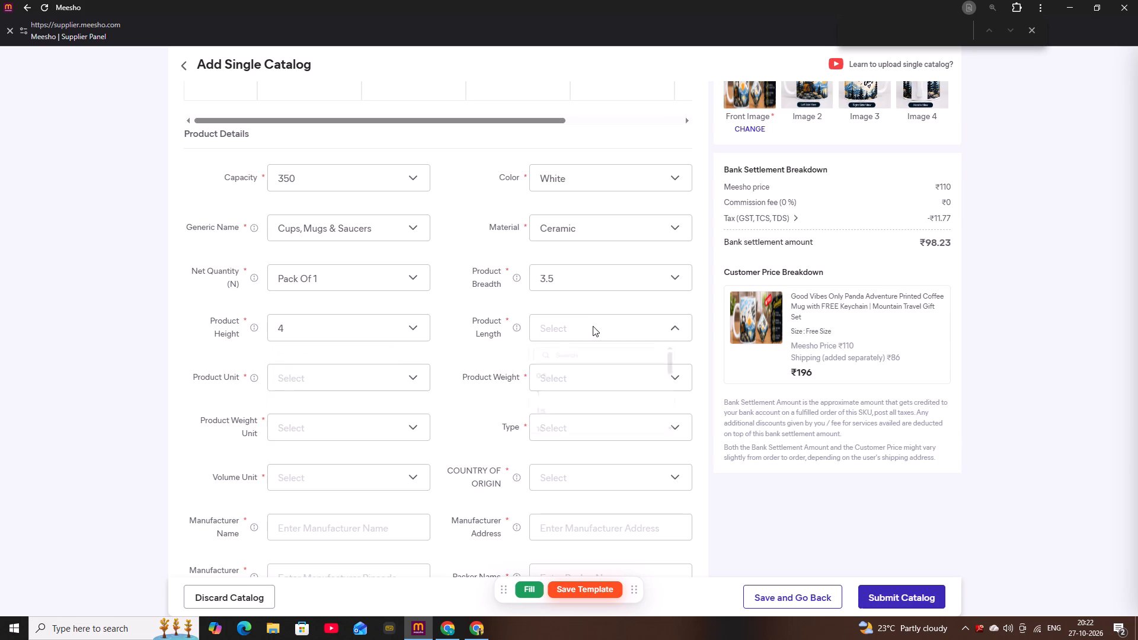
left_click(584, 364)
type("10")
left_click(554, 391)
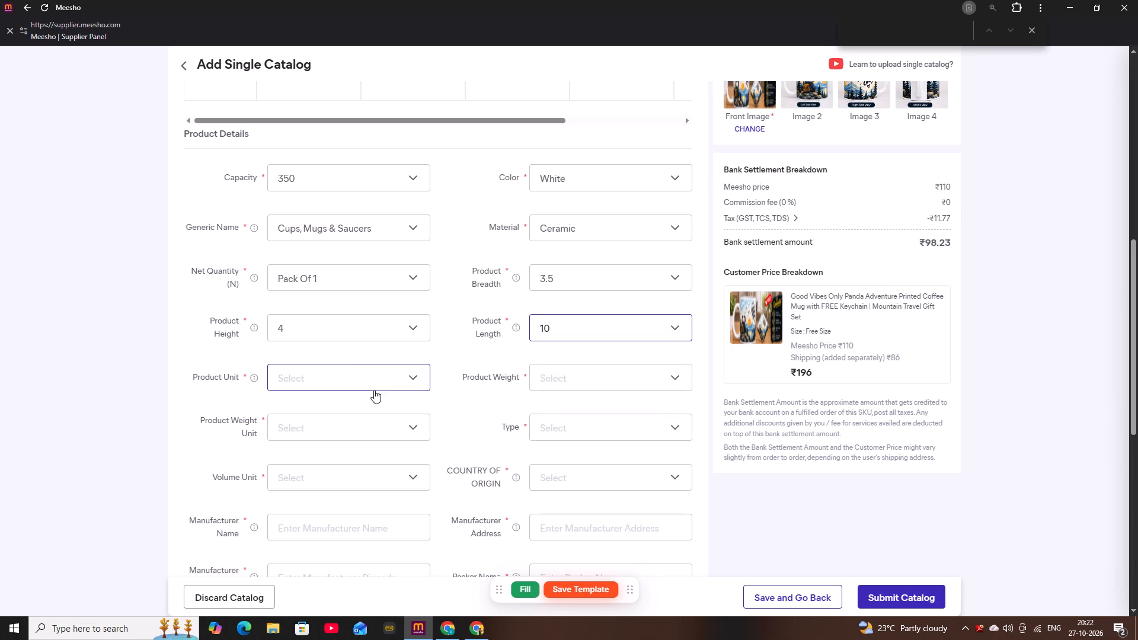
left_click(356, 364)
left_click(298, 471)
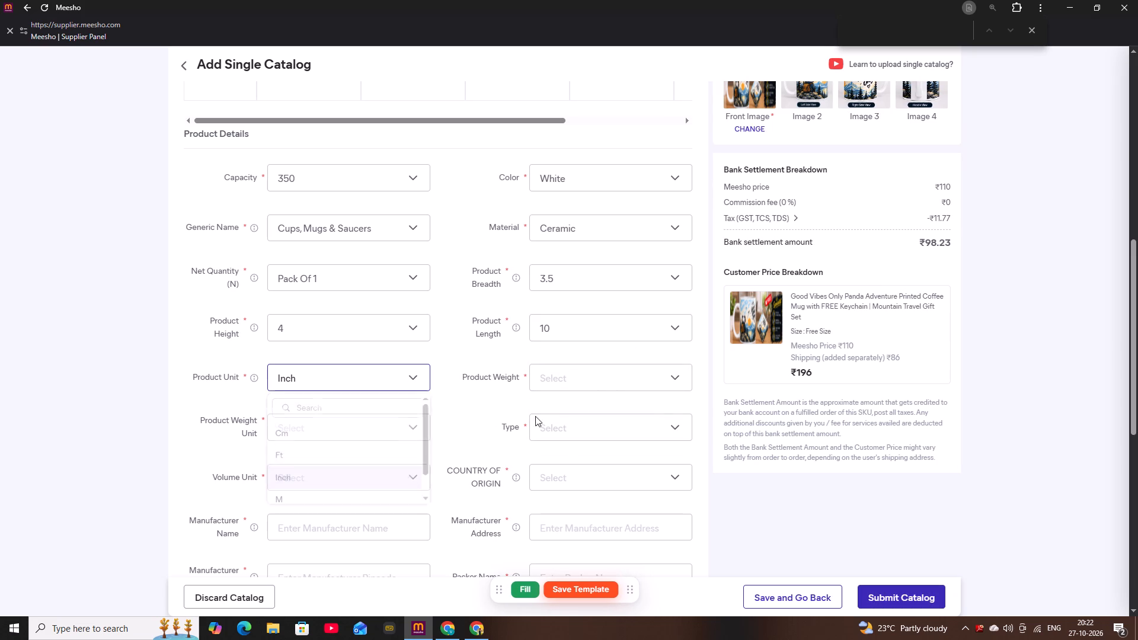
Set the product weight to 350 and the product weight unit to G.
left_click(608, 388)
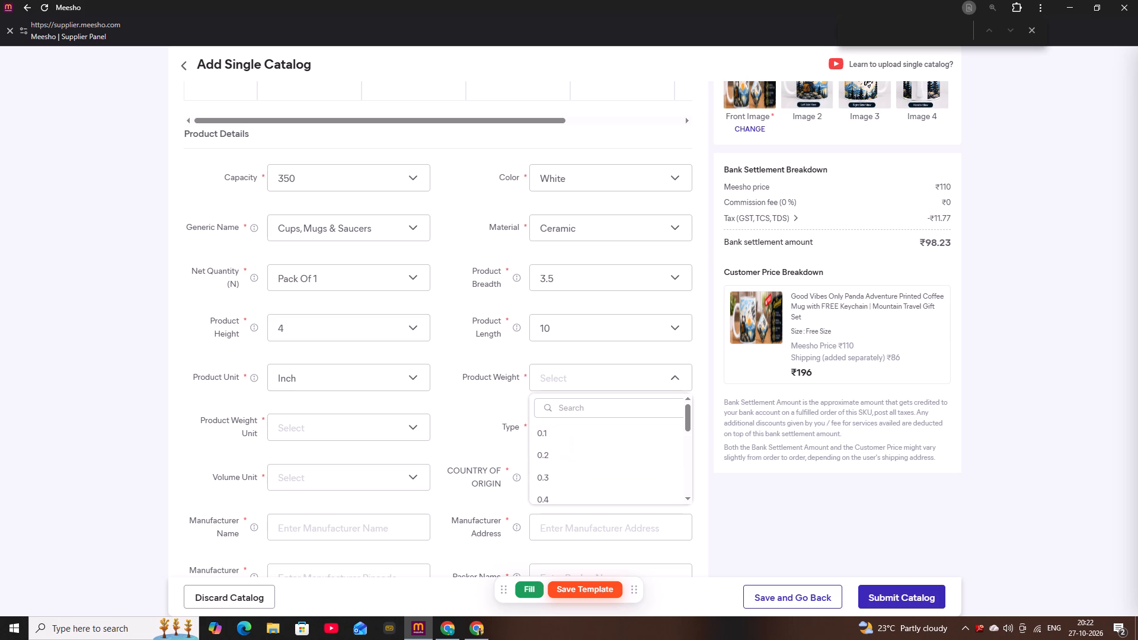
left_click(602, 402)
type("350")
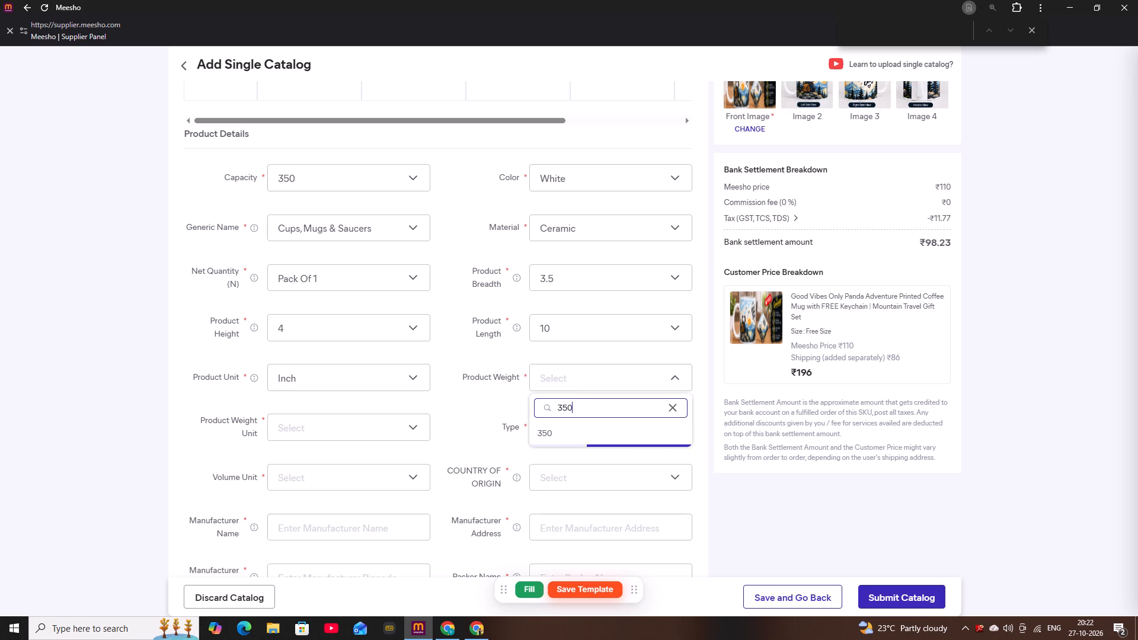
left_click(578, 436)
left_click(379, 428)
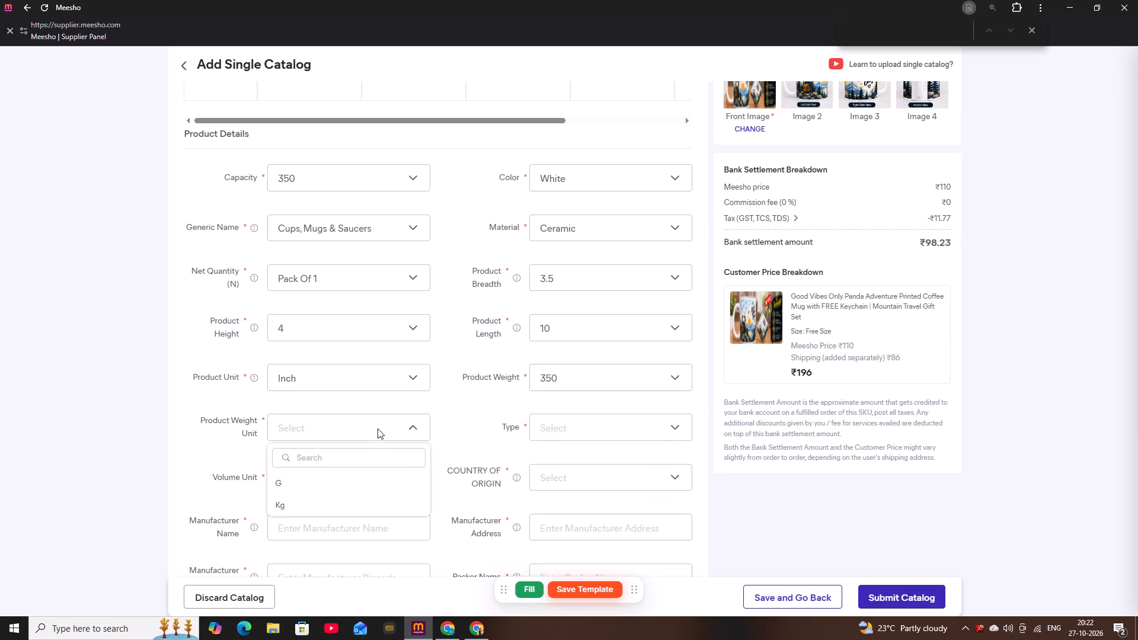
left_click(312, 481)
Set the type to Coffee Mug, the volume unit to ml and the country of origin to India.
left_click(586, 429)
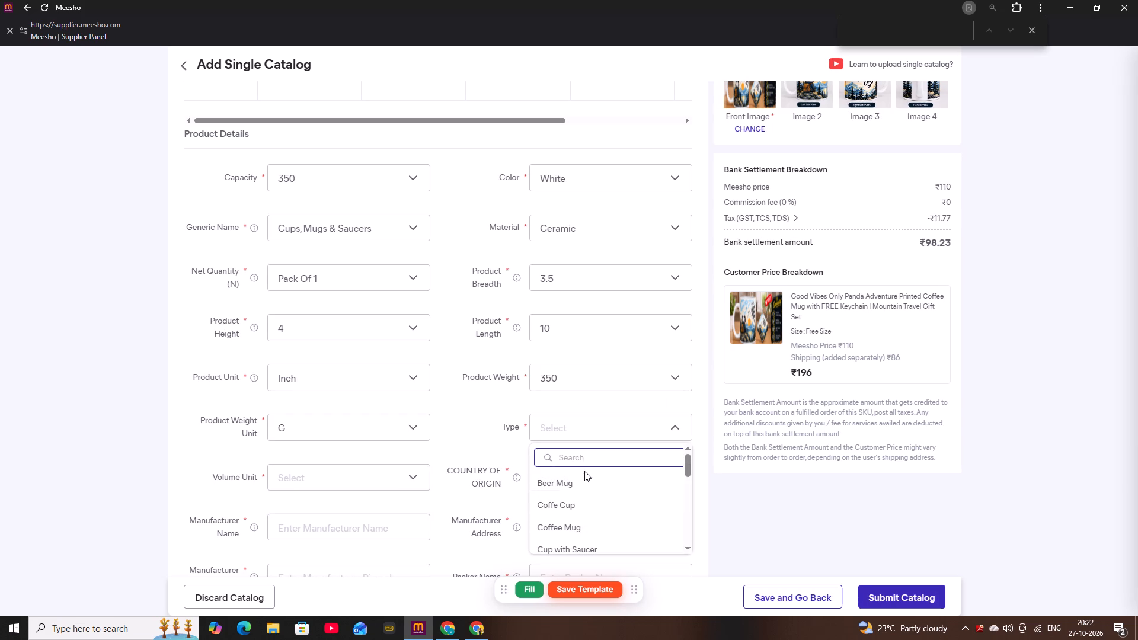
left_click(564, 535)
scroll(777, 398, "down", 1)
scroll(704, 411, "down", 1)
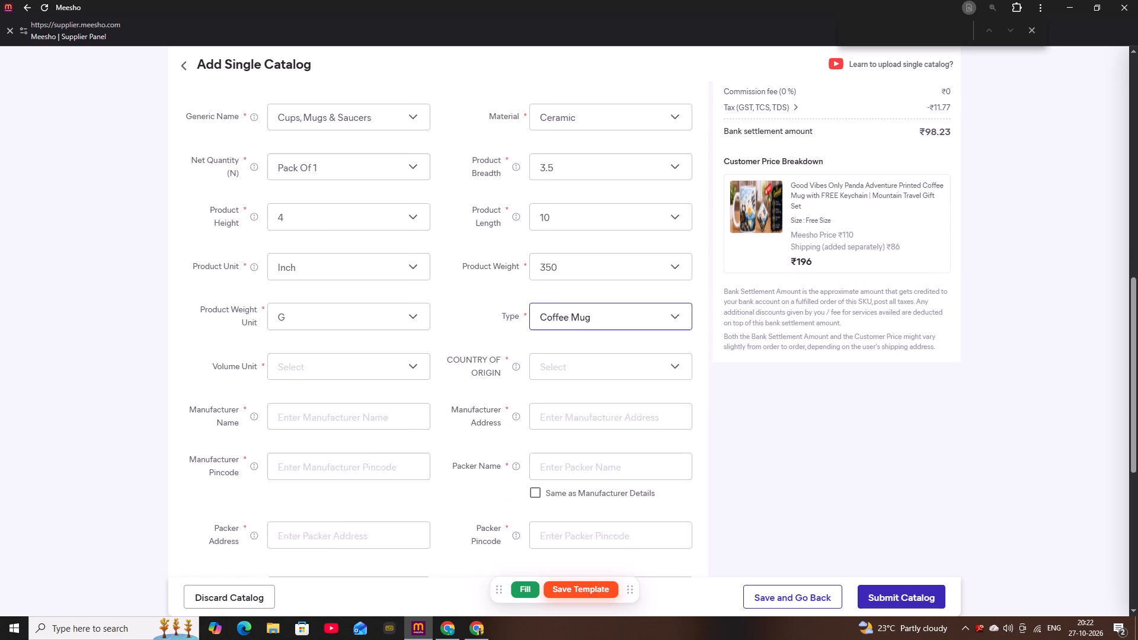
left_click(308, 354)
left_click(317, 435)
left_click(625, 367)
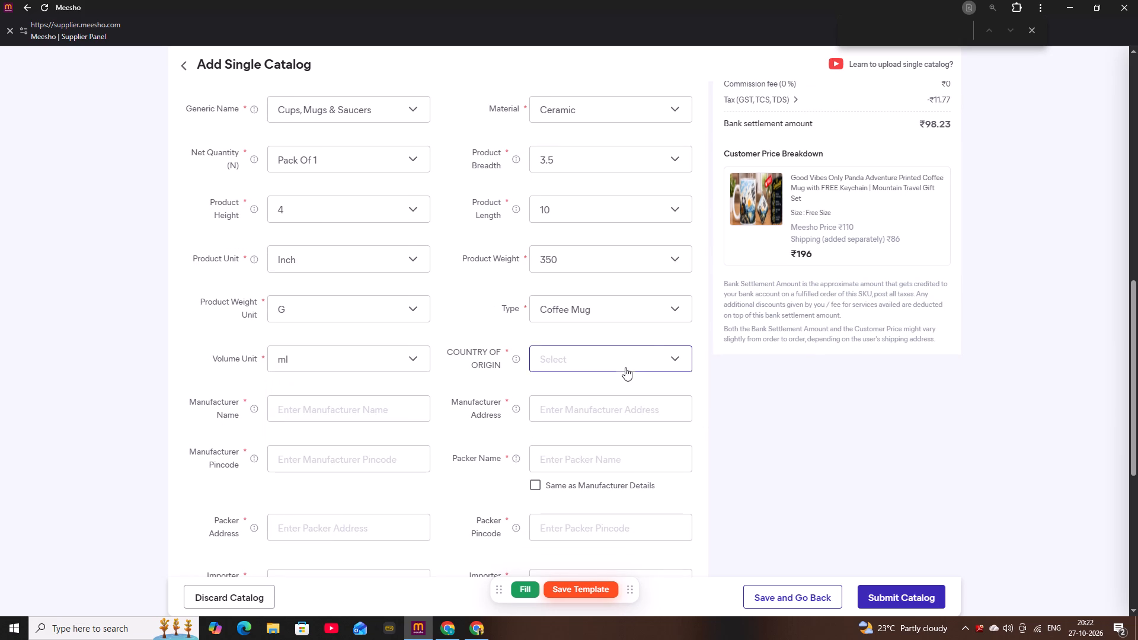
left_click(578, 408)
Fill the manufacturer name as Sharma Fashions Hub with its saved address and pincode, and reuse these details for the packer.
left_click(387, 412)
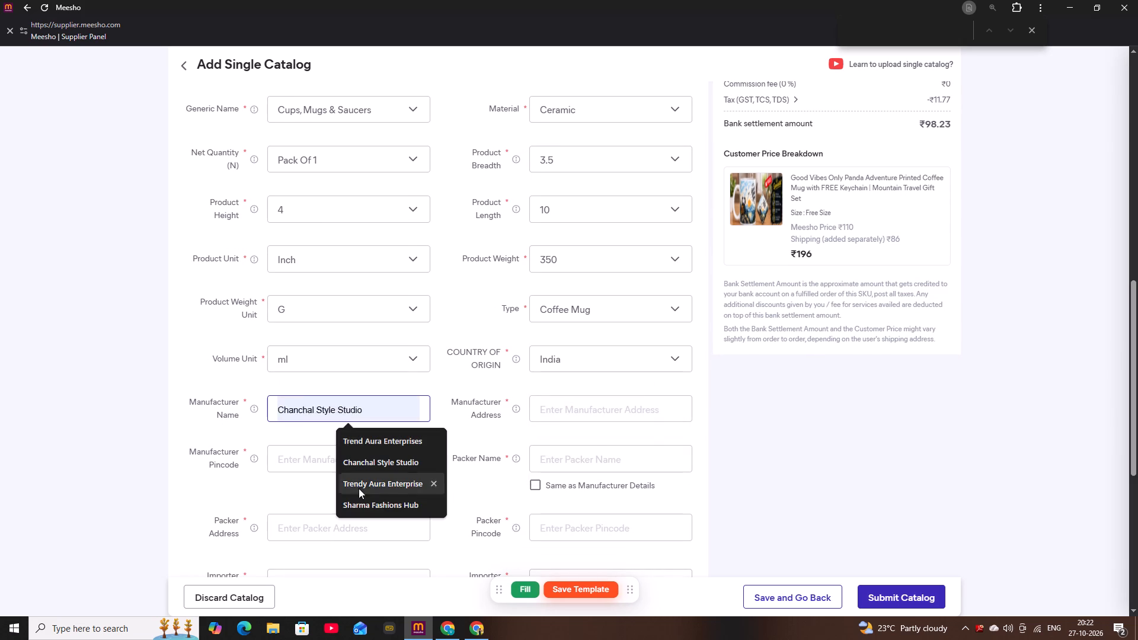
left_click(356, 500)
left_click(603, 409)
left_click(605, 431)
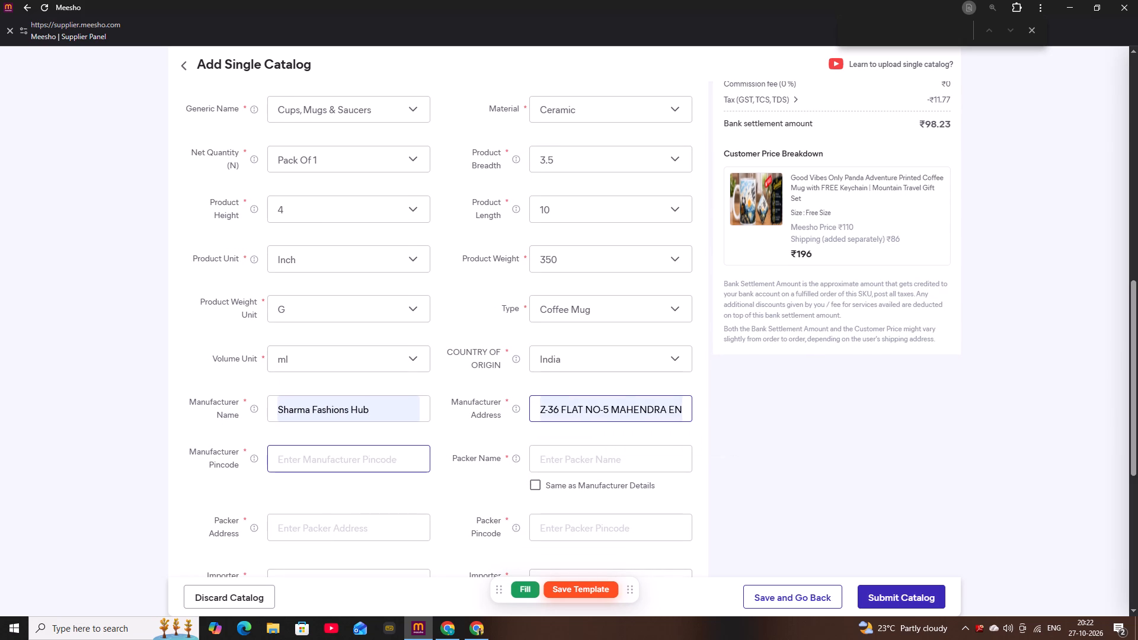
left_click(347, 460)
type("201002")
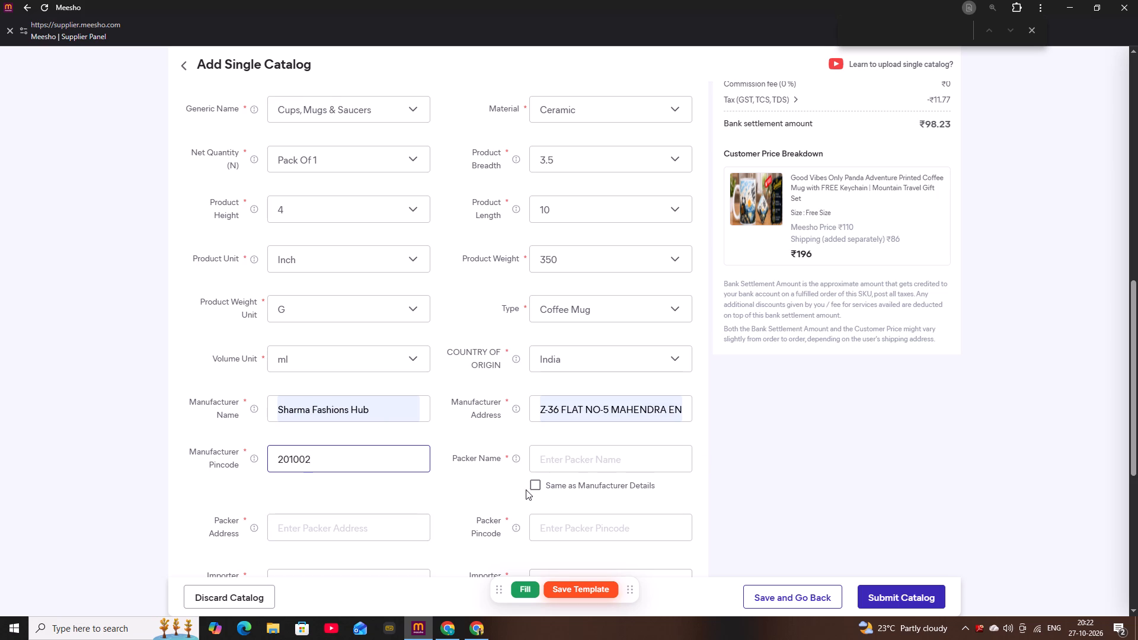
left_click(536, 484)
left_click(536, 484)
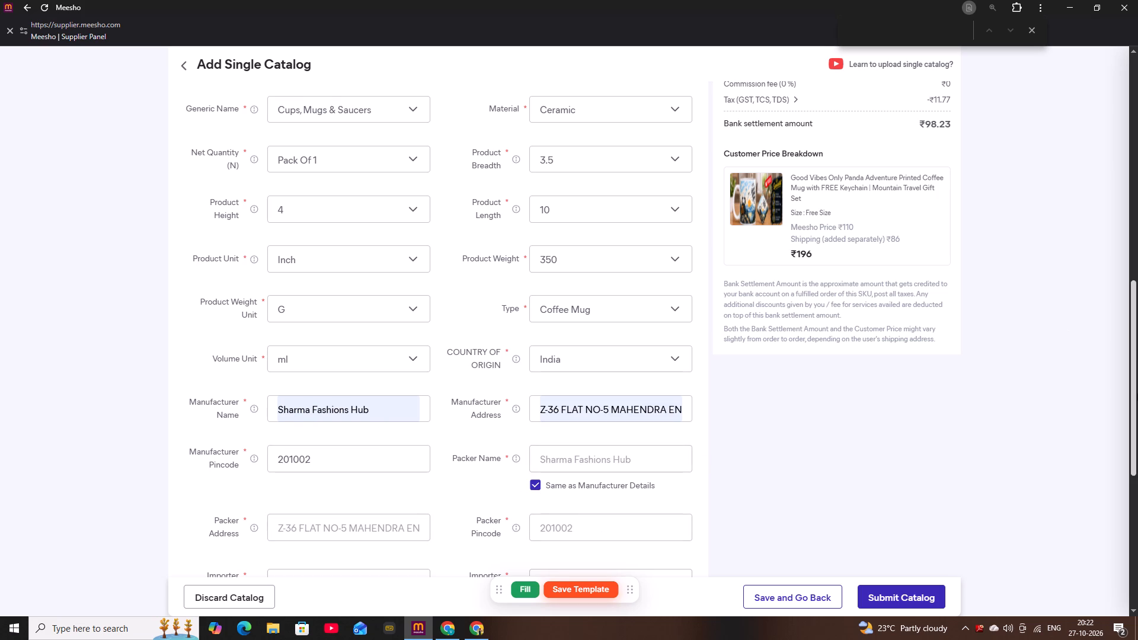
left_click_drag(1137, 395, 1134, 338)
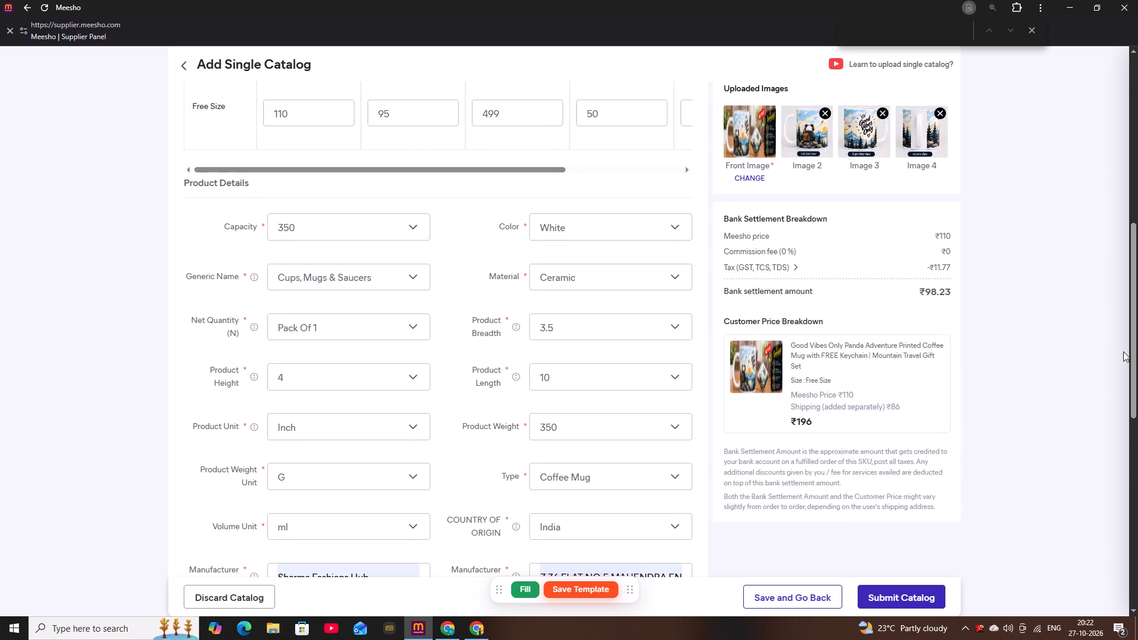
left_click_drag(1128, 353, 1137, 390)
left_click(1104, 386)
left_click_drag(1137, 369, 1125, 503)
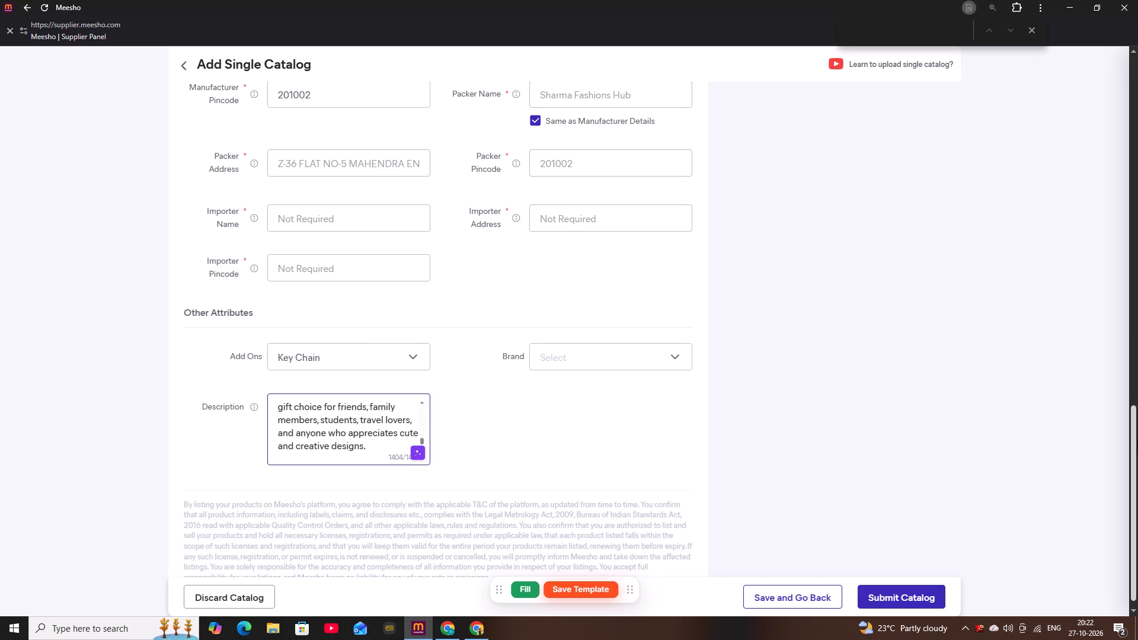
Replace the front image with Image 4, marked ₹45 shipping, from the extension's batch of five panda keychain images.
left_click_drag(1137, 444, 1137, 217)
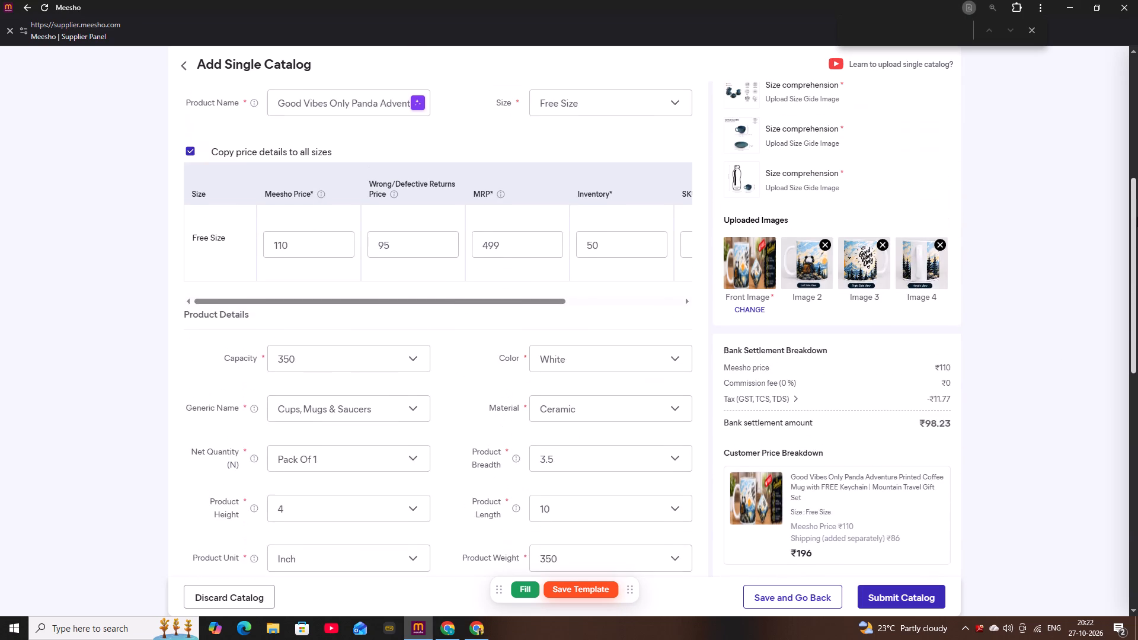
left_click_drag(1137, 217, 1136, 135)
left_click_drag(1137, 154, 1136, 180)
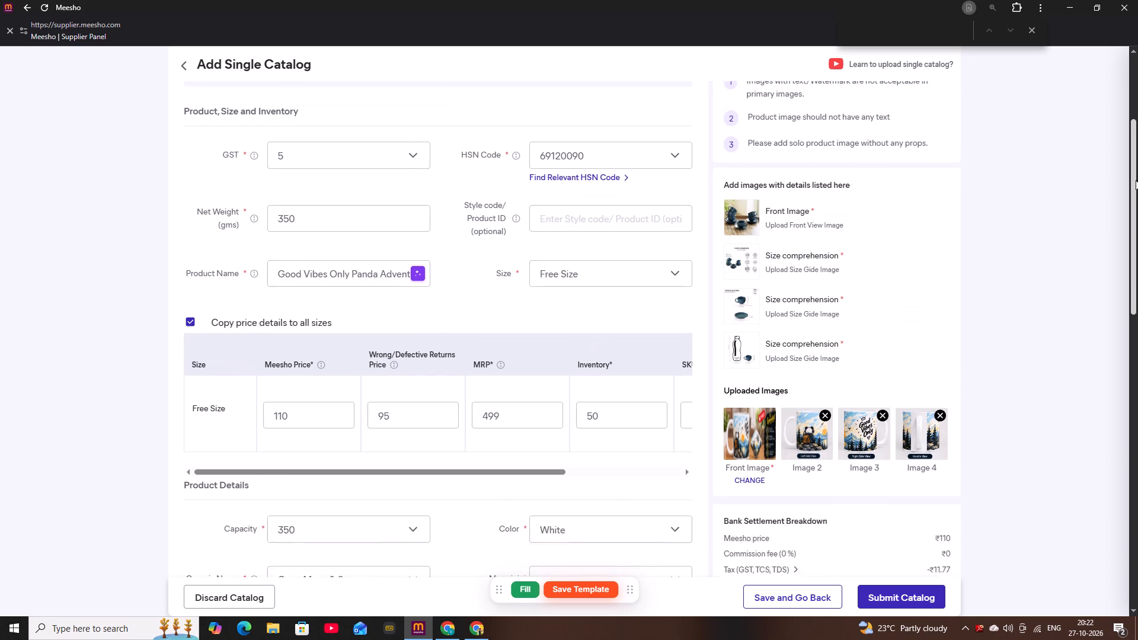
left_click_drag(1136, 180, 1132, 202)
left_click_drag(1137, 196, 1133, 233)
left_click(1017, 6)
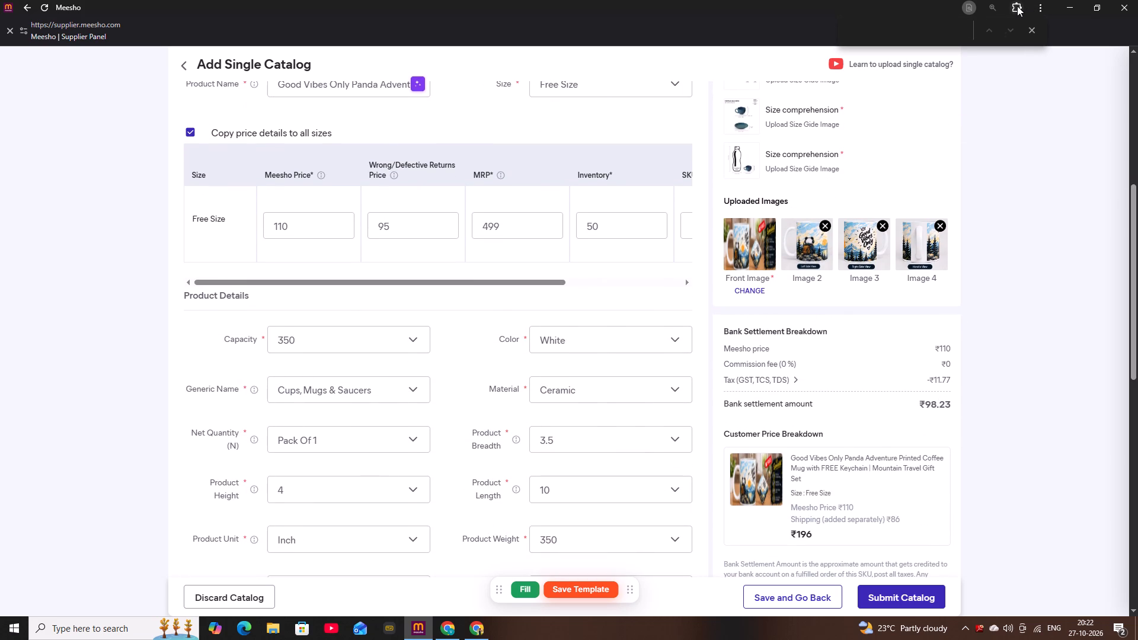
left_click(941, 83)
left_click(921, 97)
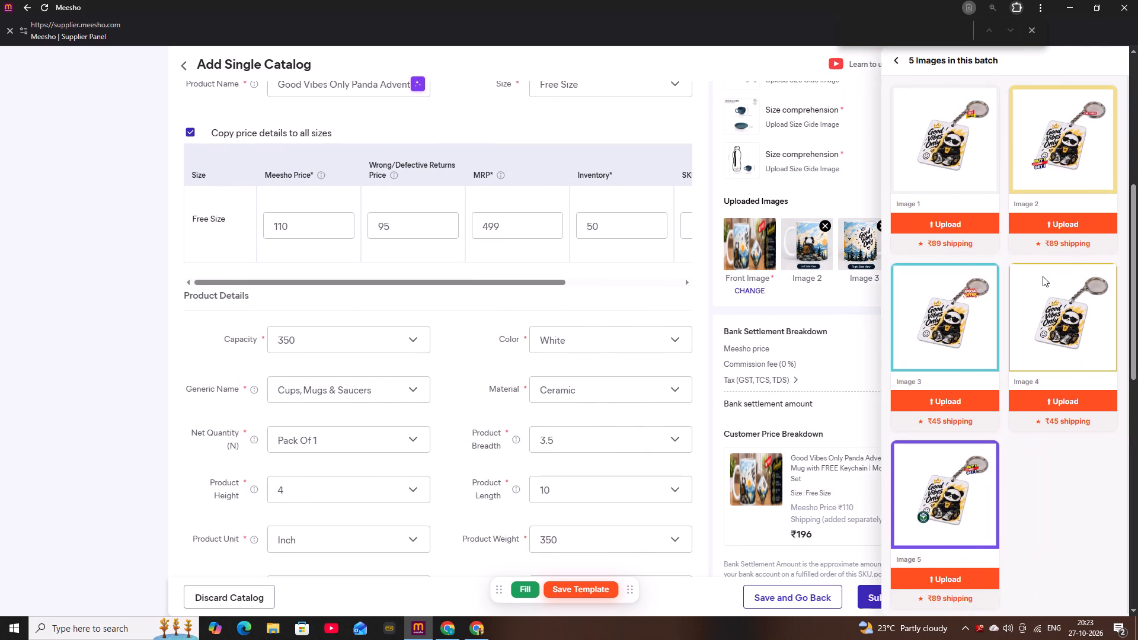
left_click(1041, 402)
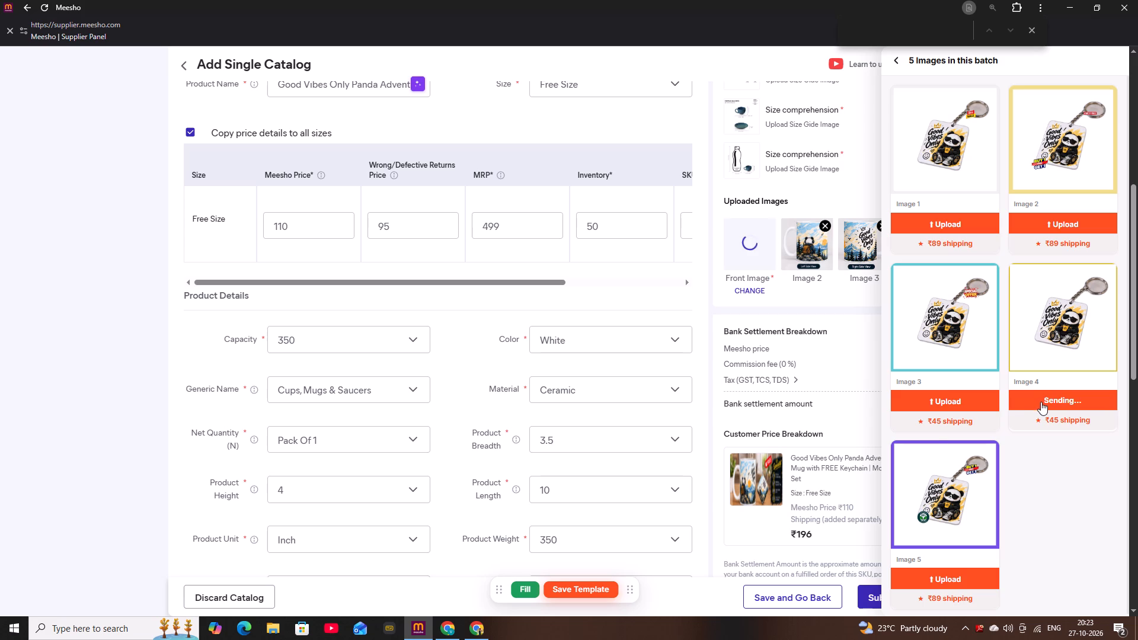
left_click(853, 426)
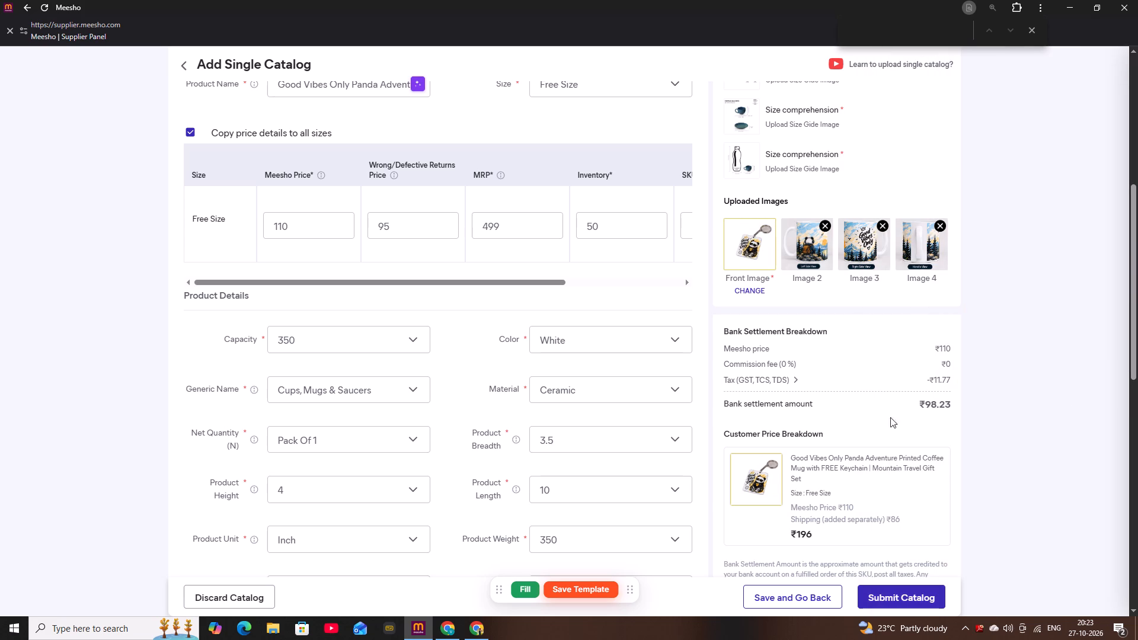
Change the front image to picture 29 from the CUP MOCKUPS folder.
left_click_drag(1137, 344, 1136, 376)
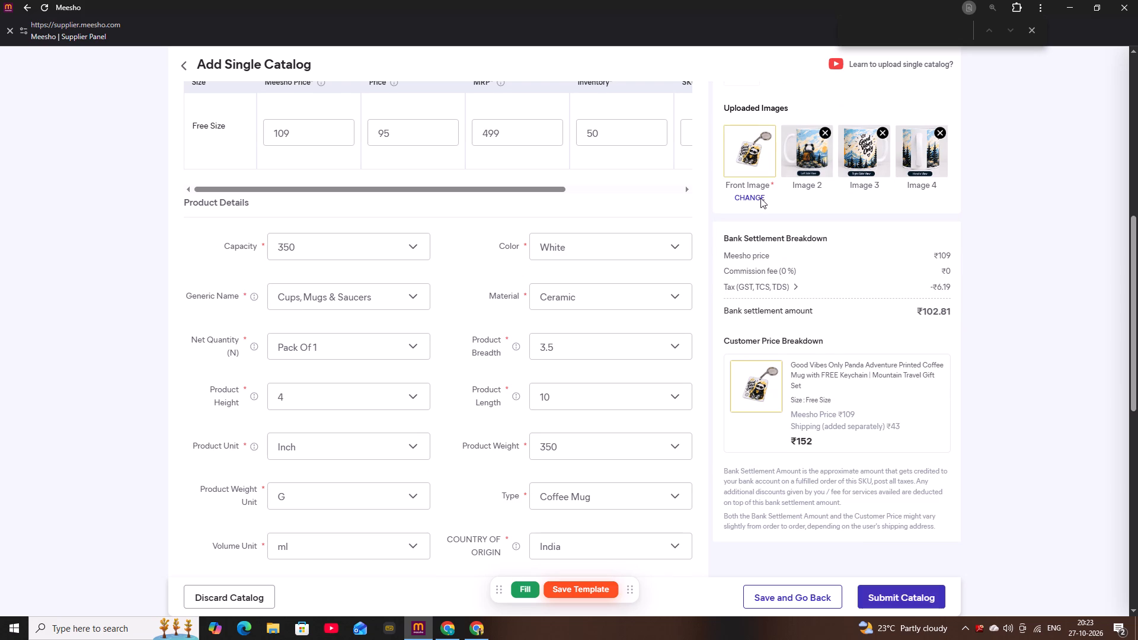
left_click(745, 200)
scroll(479, 167, "down", 4)
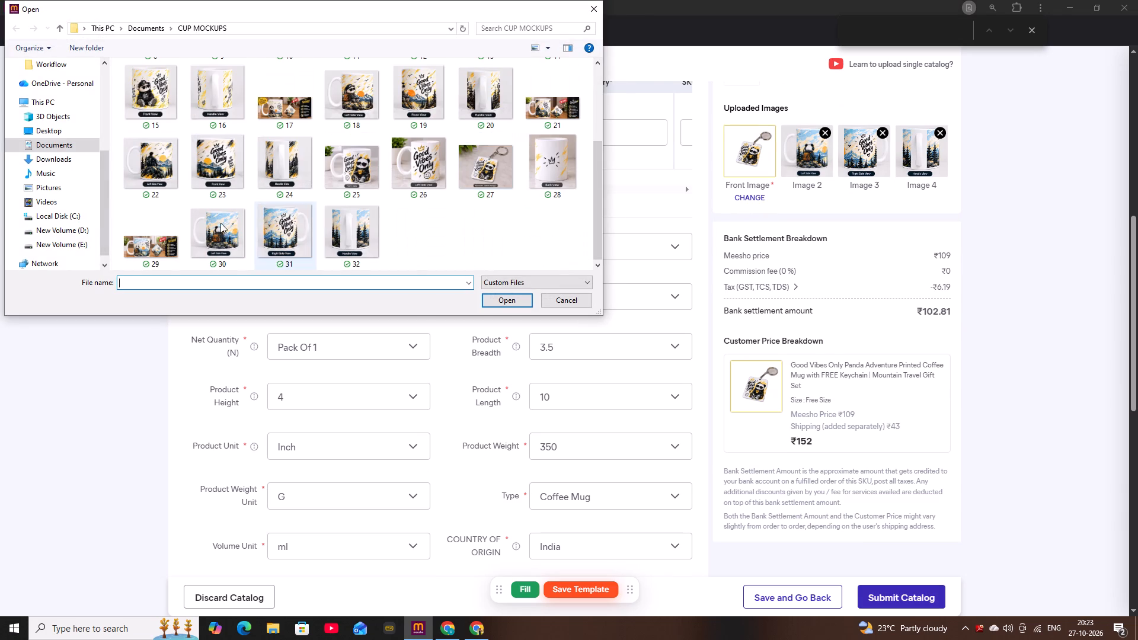
left_click(140, 234)
left_click(507, 303)
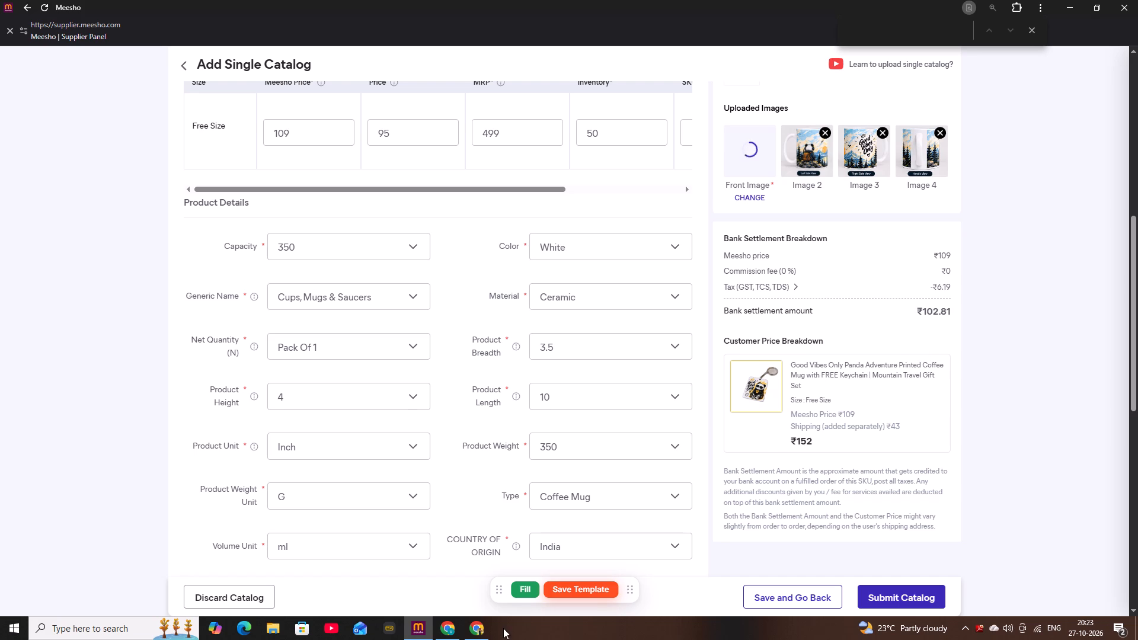
Switch to YouTube to view the playing Diljit Dosanjh G.O.A.T. music video.
left_click(455, 636)
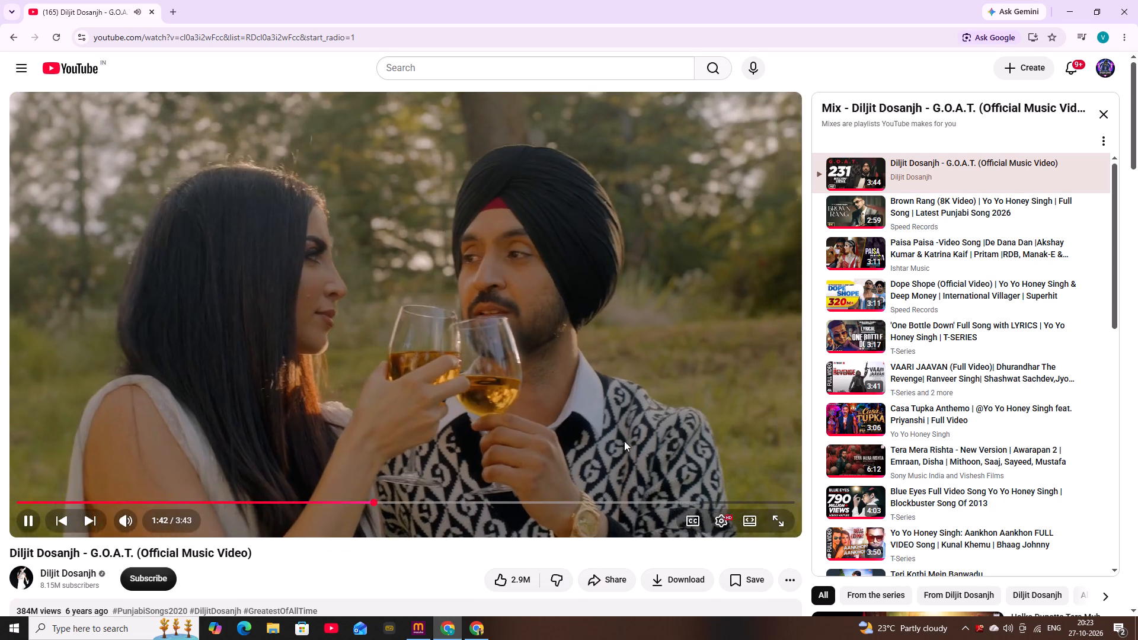
Switch back to the Meesho supplier panel and change the catalog's front image to picture 29 from the CUP MOCKUPS folder.
left_click(415, 636)
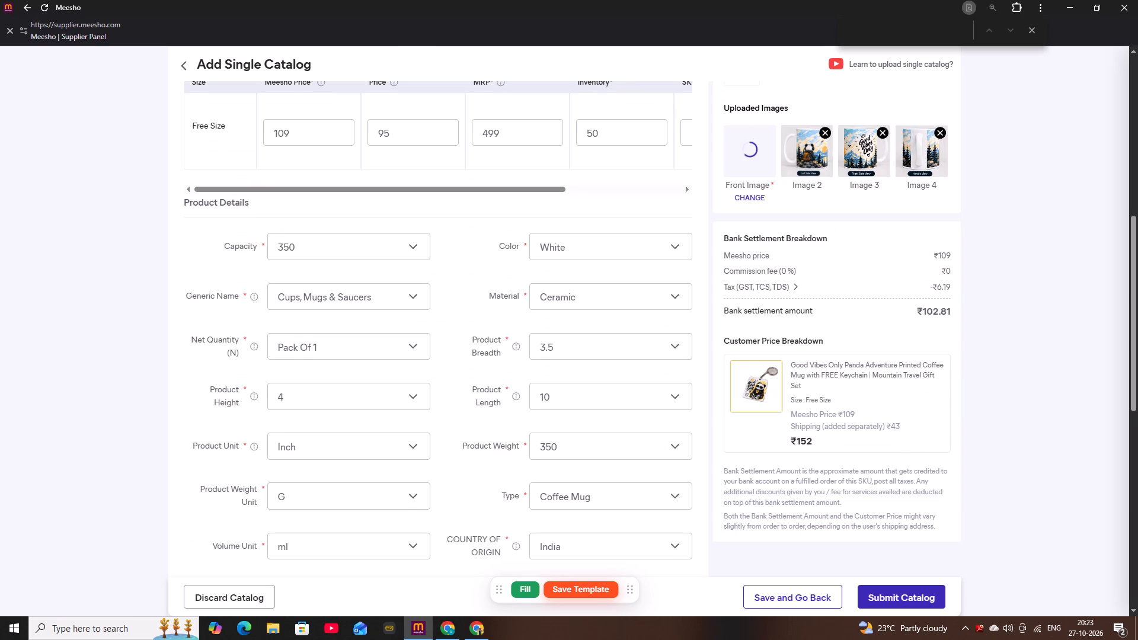
scroll(922, 365, "up", 1)
left_click_drag(1137, 353, 1137, 207)
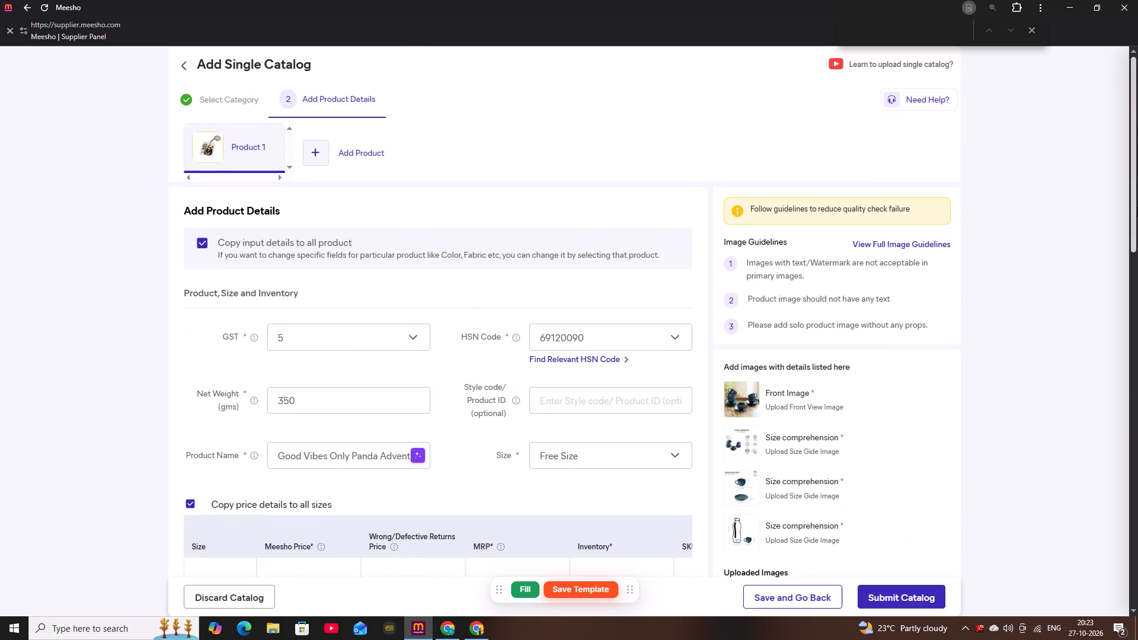
left_click_drag(1137, 207, 1137, 344)
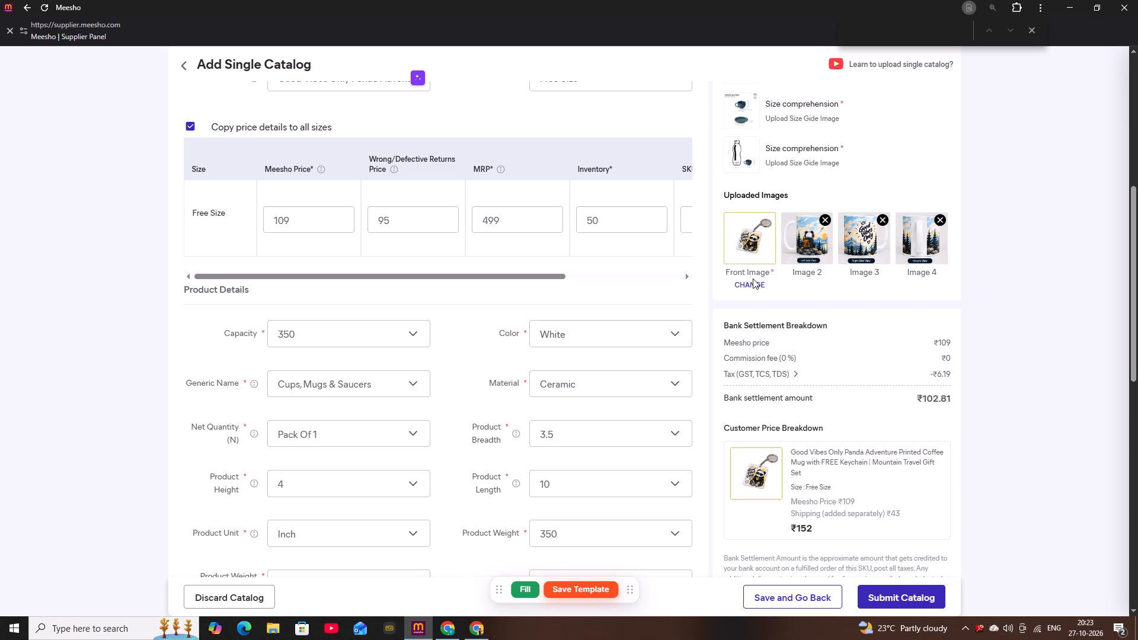
scroll(920, 354, "down", 1)
left_click(761, 223)
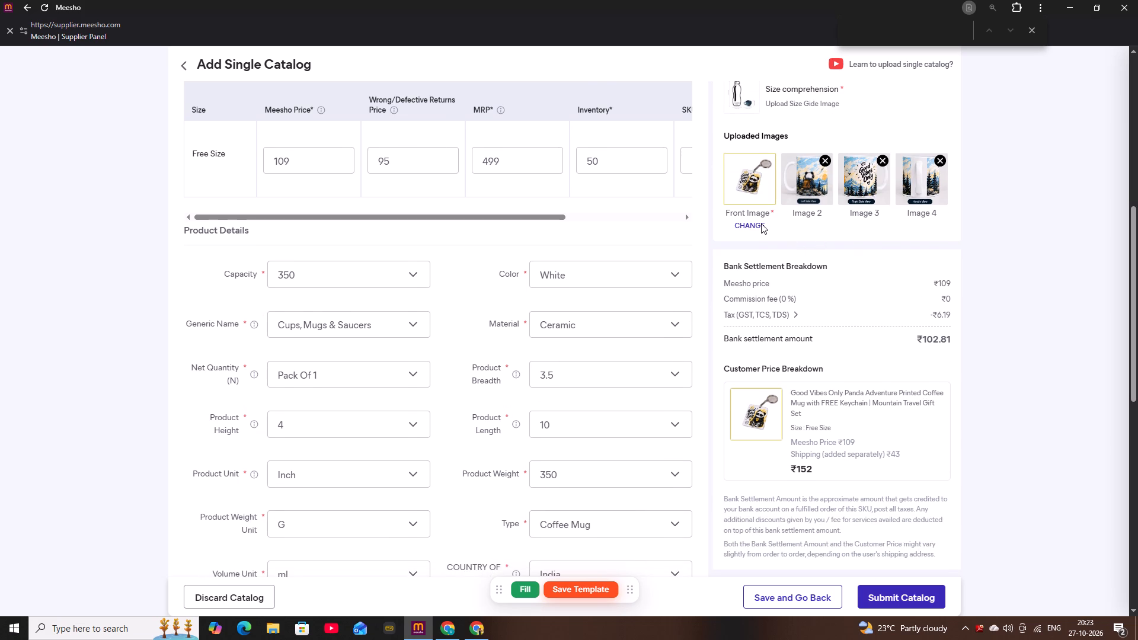
scroll(512, 174, "down", 3)
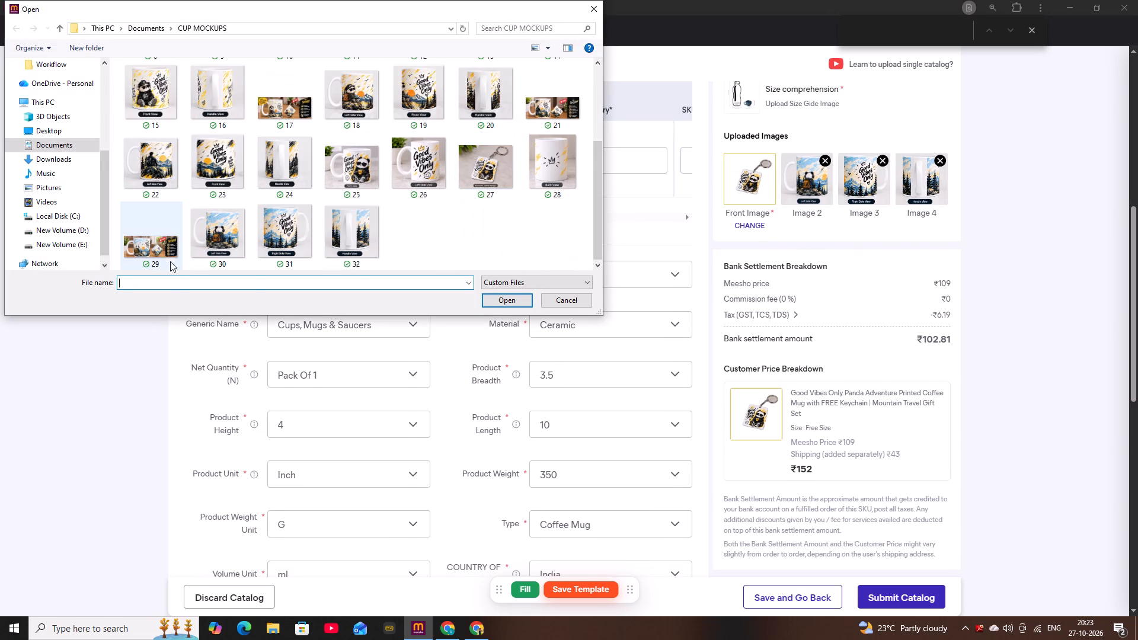
left_click(168, 253)
left_click(517, 303)
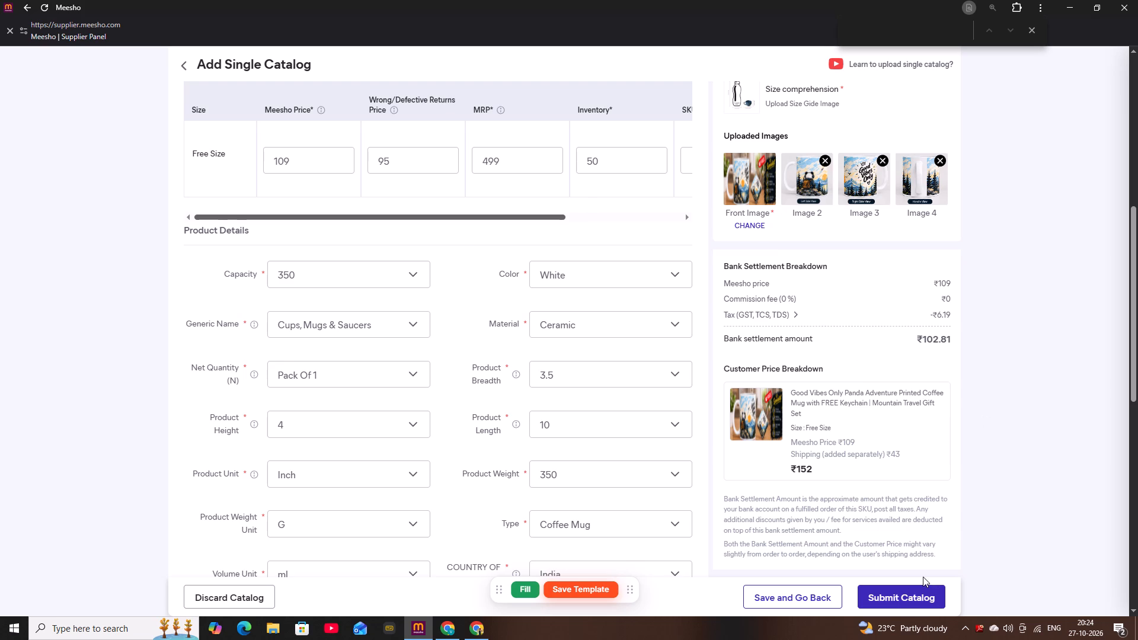
Submit the panda mug catalog, declaring that all products are not branded or illegal, and dismiss the ad campaign offer.
left_click(902, 600)
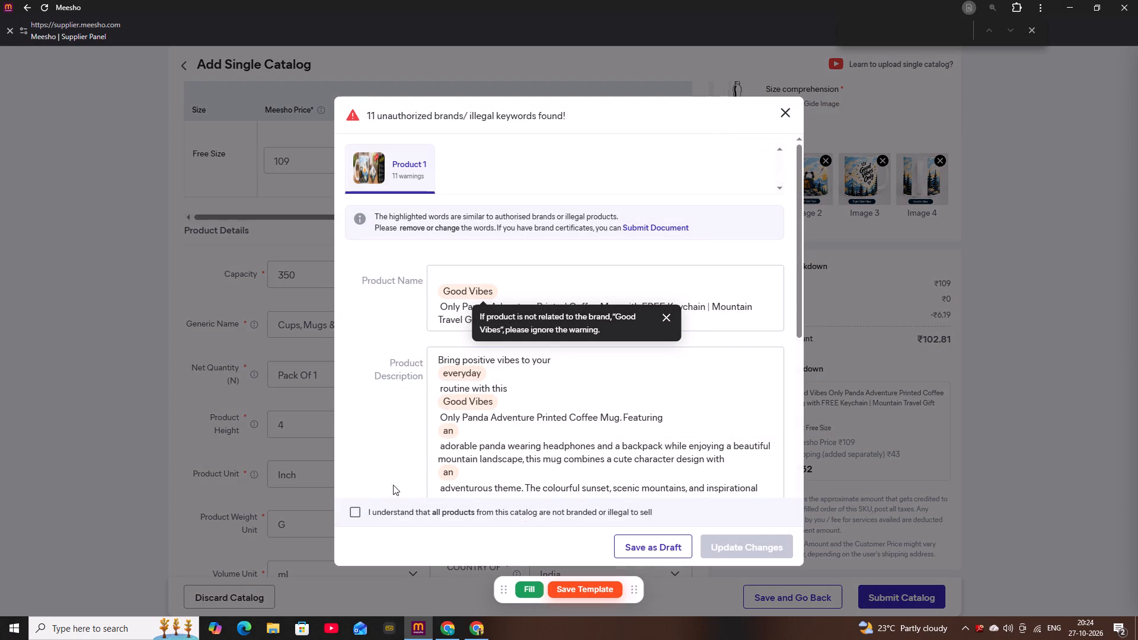
left_click(354, 513)
left_click(355, 513)
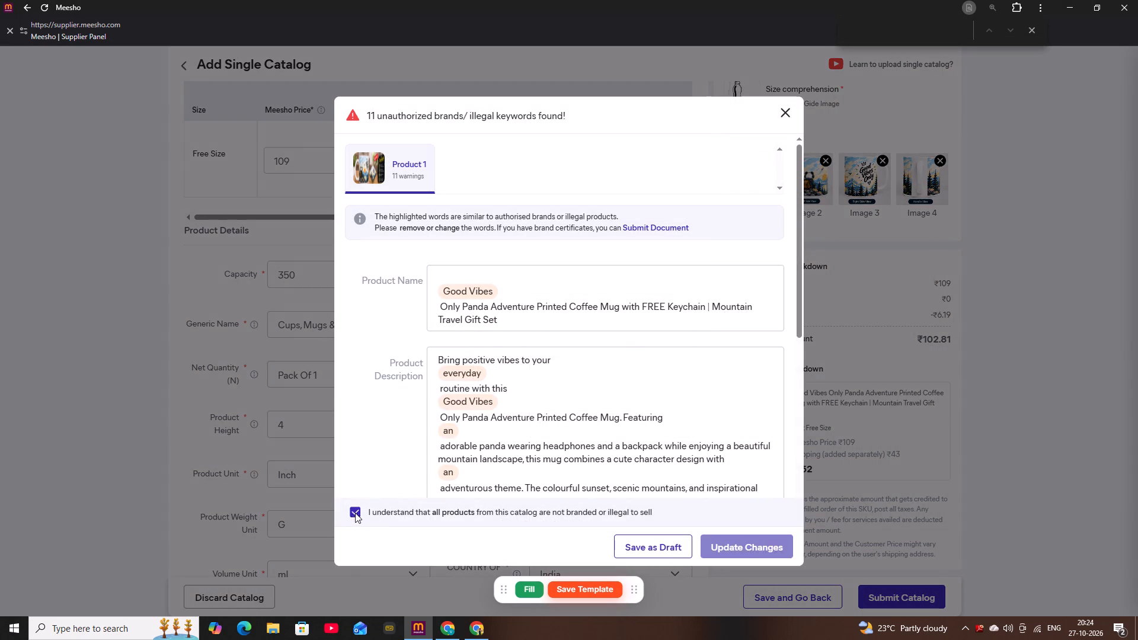
left_click(736, 549)
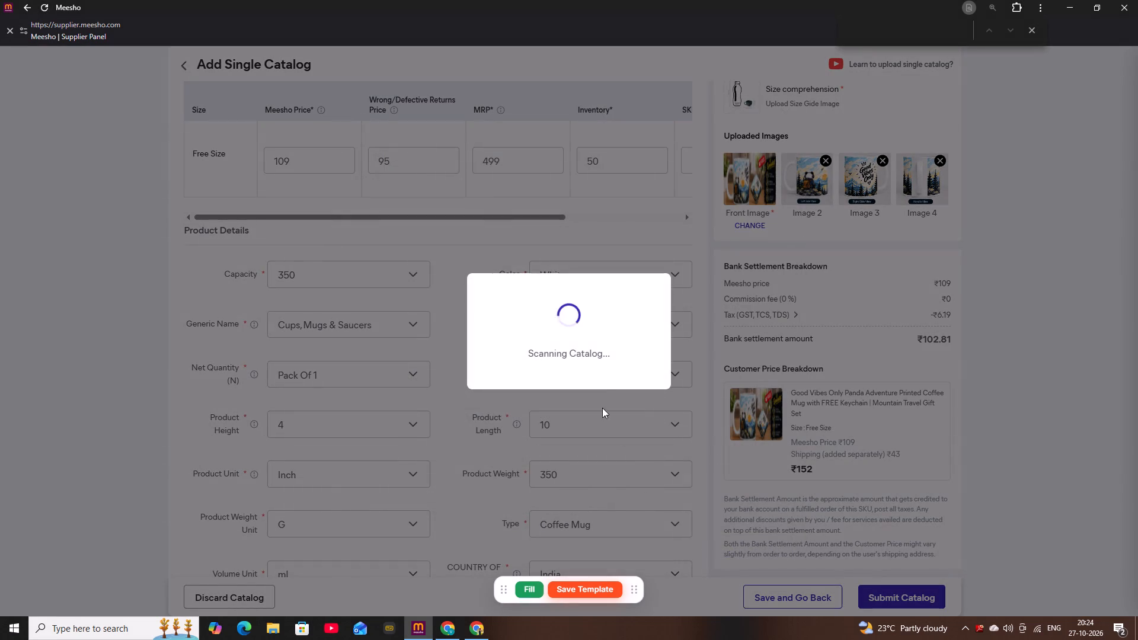
left_click(691, 361)
left_click(679, 364)
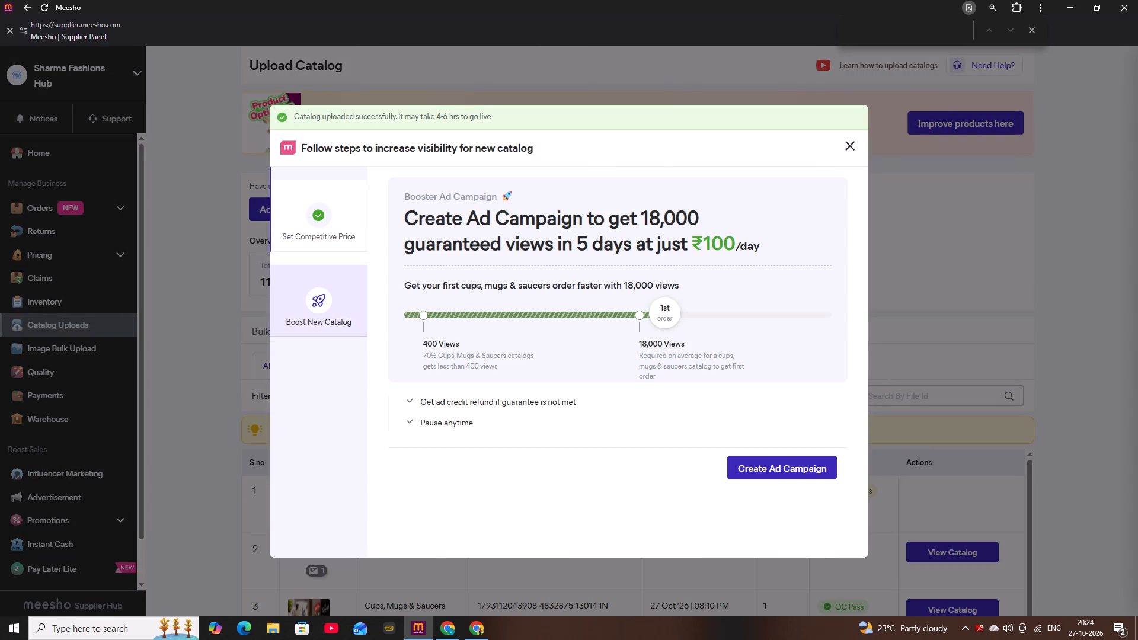
left_click(846, 146)
View the content created for the shop under Influencer Marketing and open the social media video's Instagram link.
left_click(81, 157)
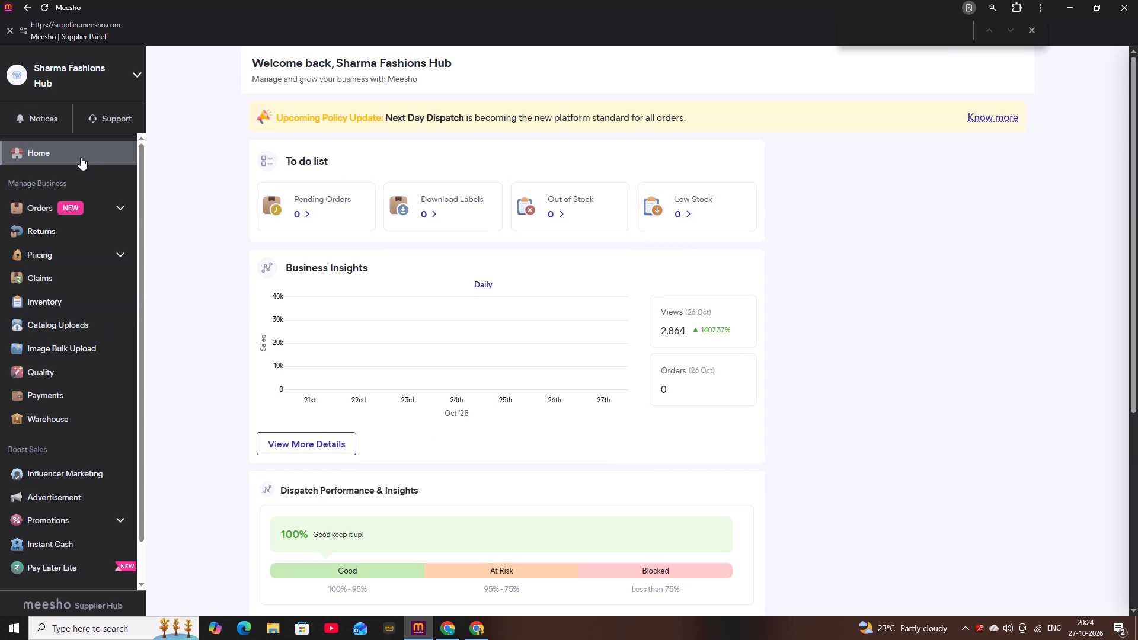
left_click(41, 475)
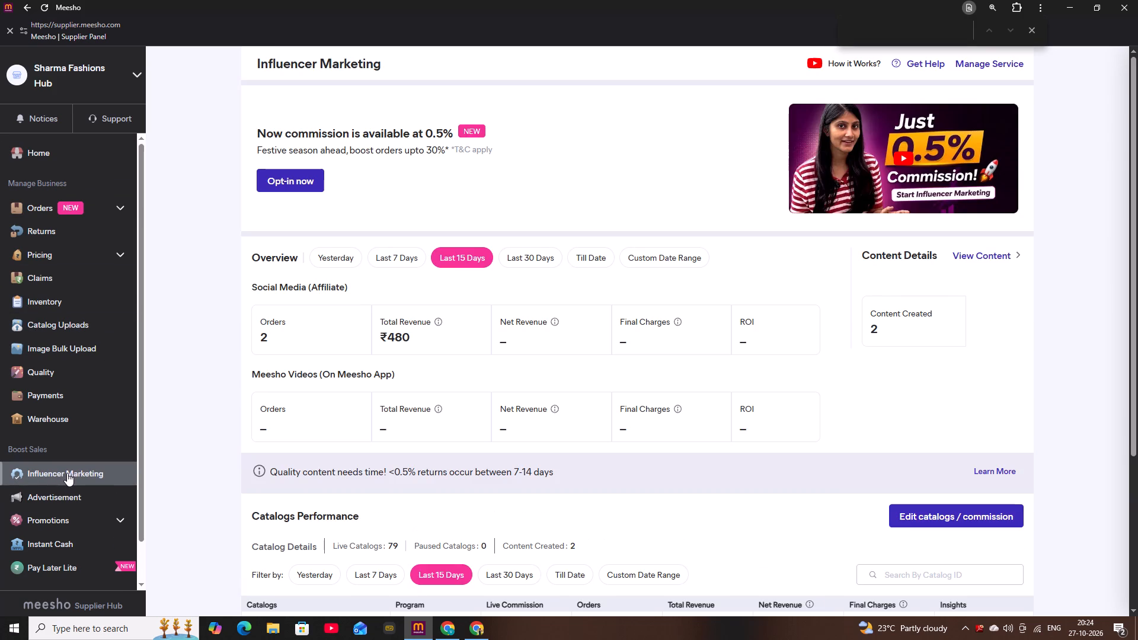
scroll(478, 385, "down", 1)
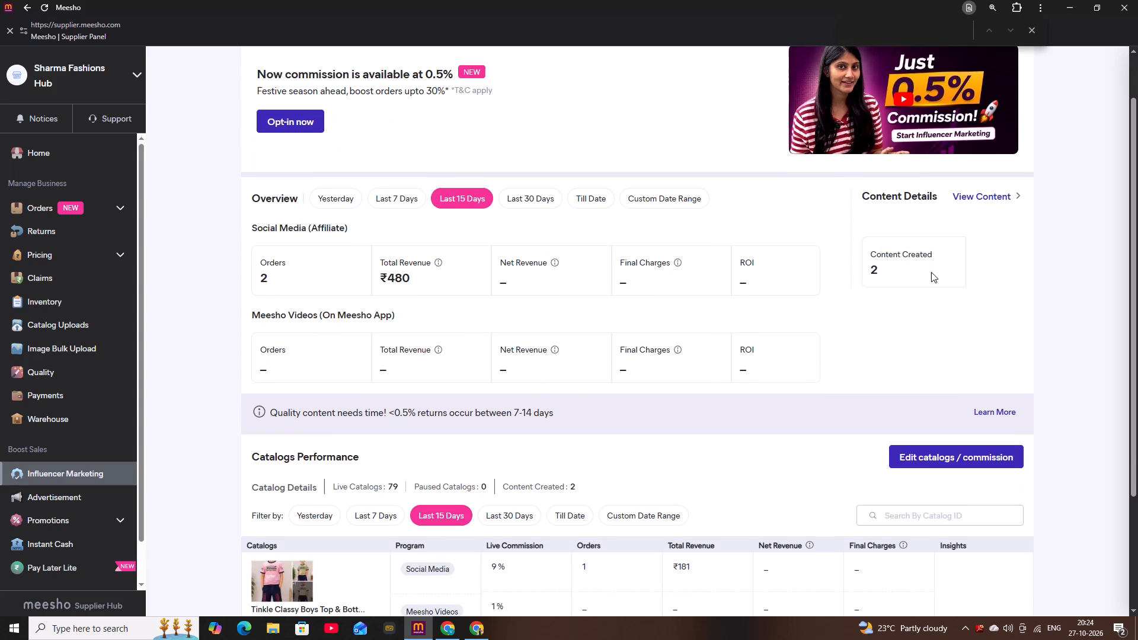
left_click(978, 189)
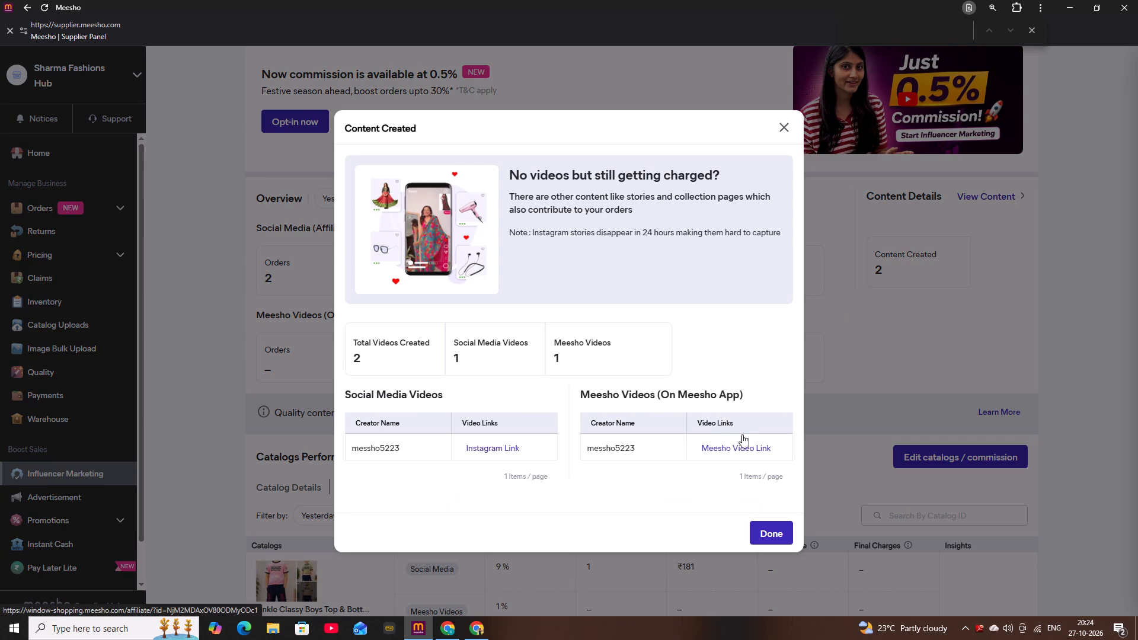
left_click(487, 443)
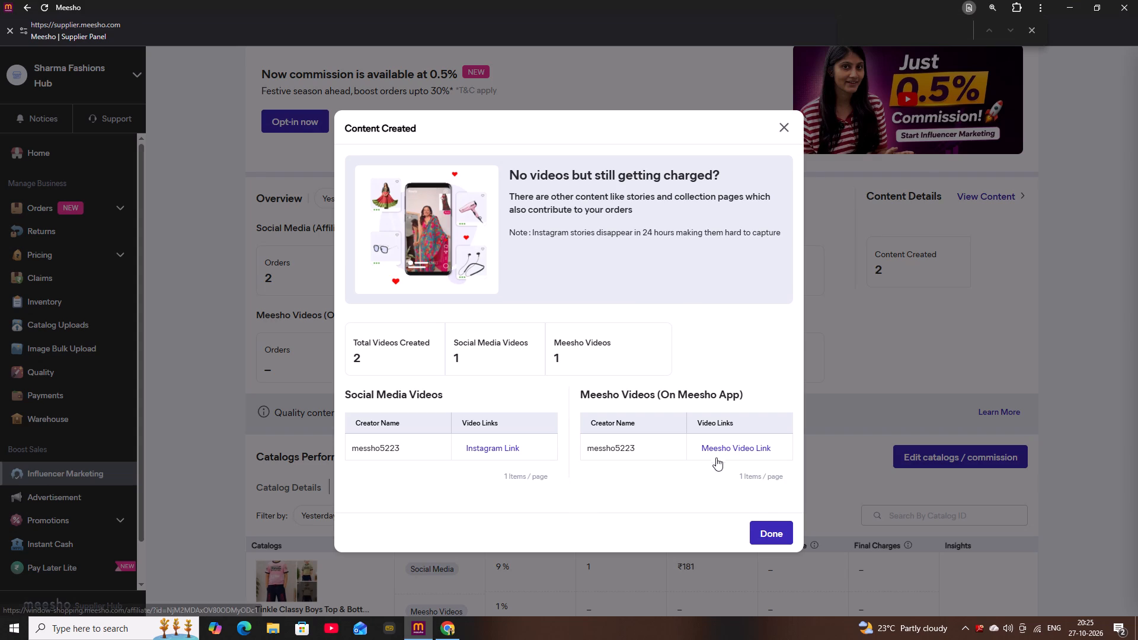
Close the Content Created summary and return to the supplier panel's home page.
left_click(784, 124)
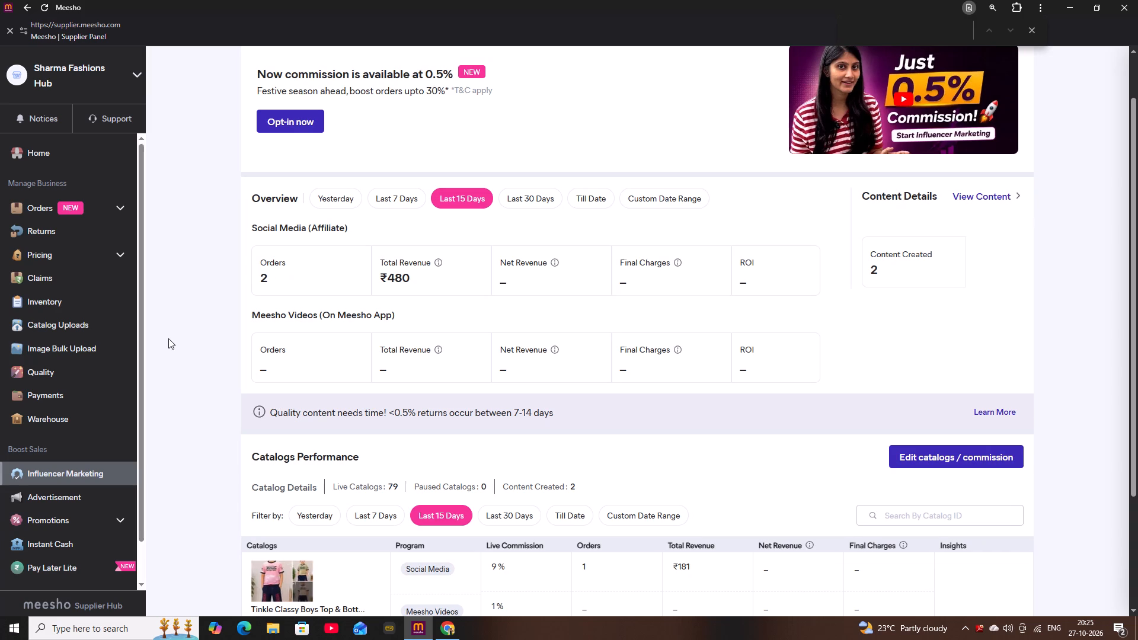
left_click(47, 143)
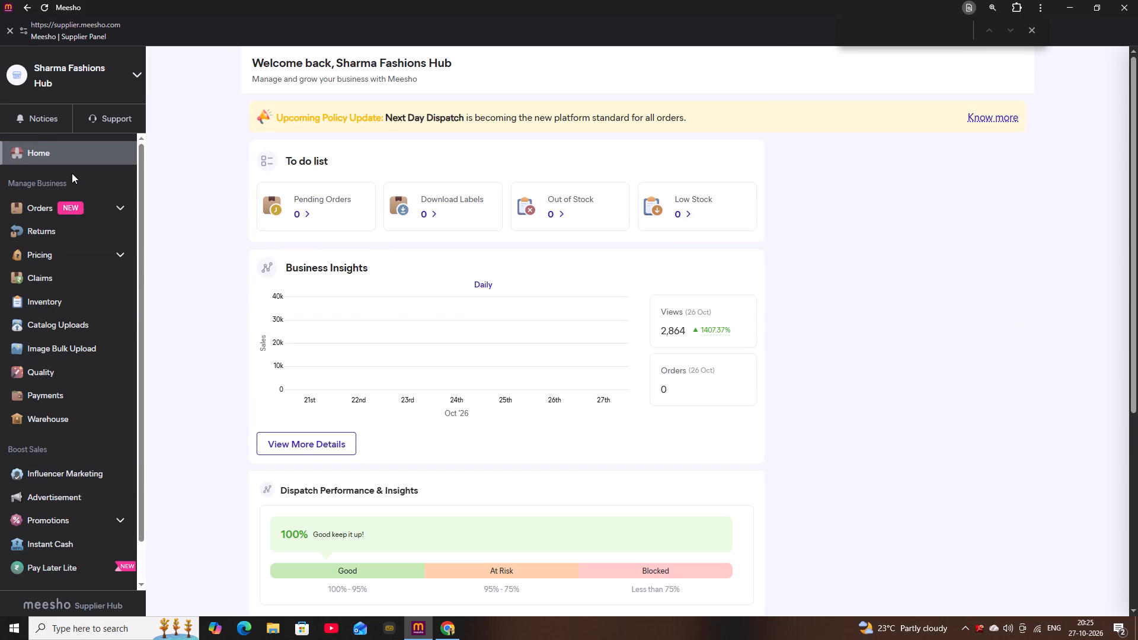
left_click_drag(1, 639, 6, 638)
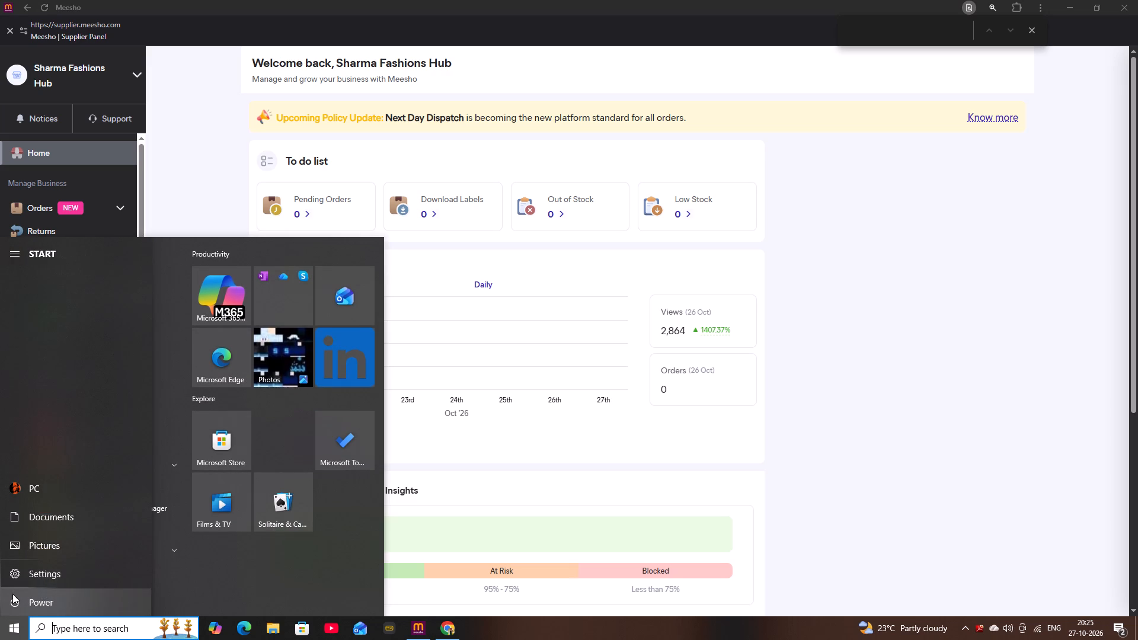
left_click(760, 324)
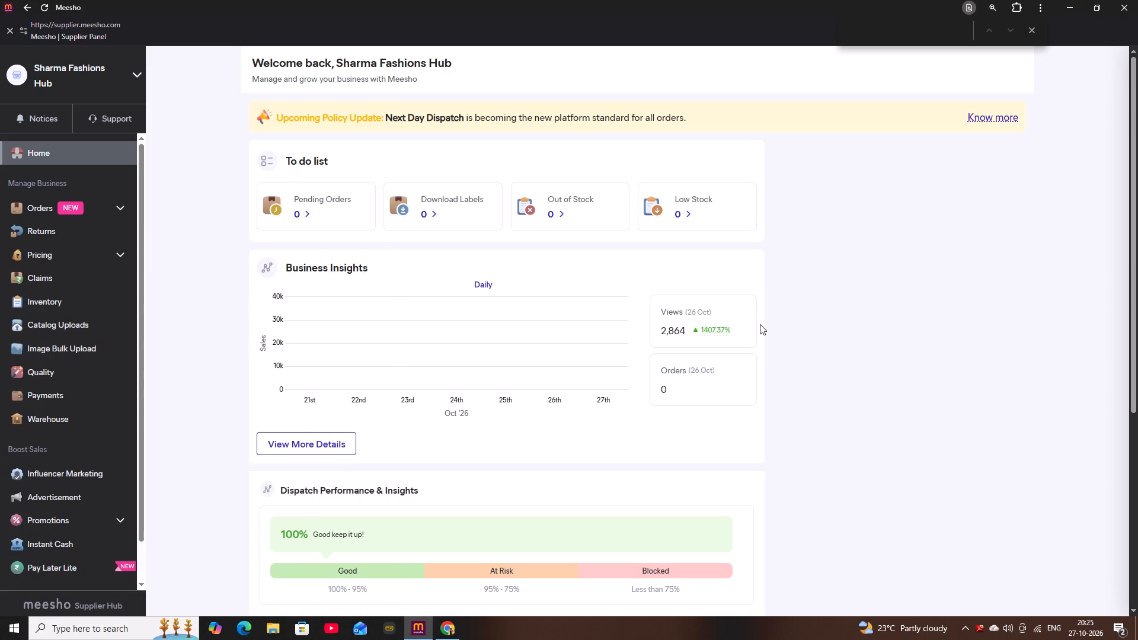
Open the Business Dashboard and examine the business overview's order trend for the last 30 days.
scroll(69, 479, "down", 2)
left_click(43, 580)
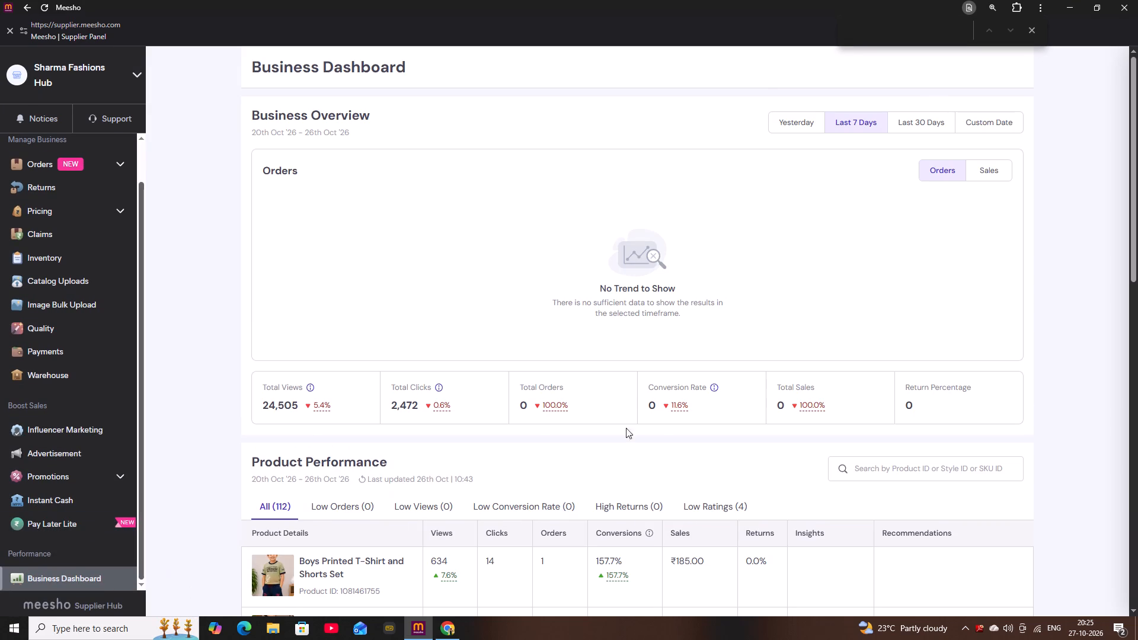
left_click(907, 117)
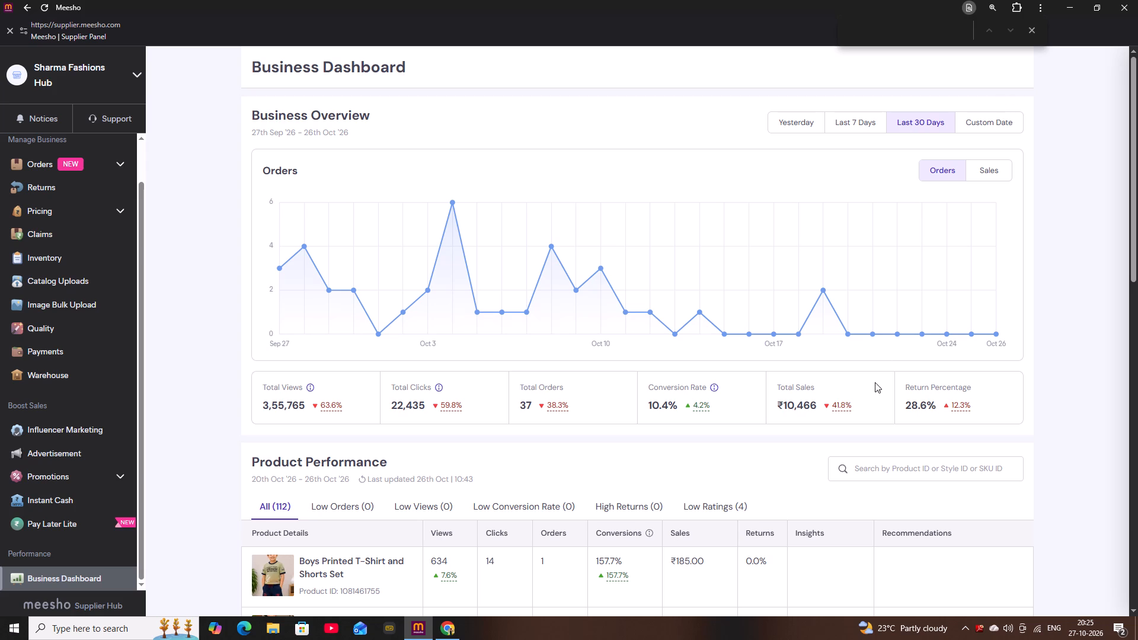
scroll(887, 385, "down", 1)
scroll(918, 362, "up", 2)
scroll(99, 302, "up", 2)
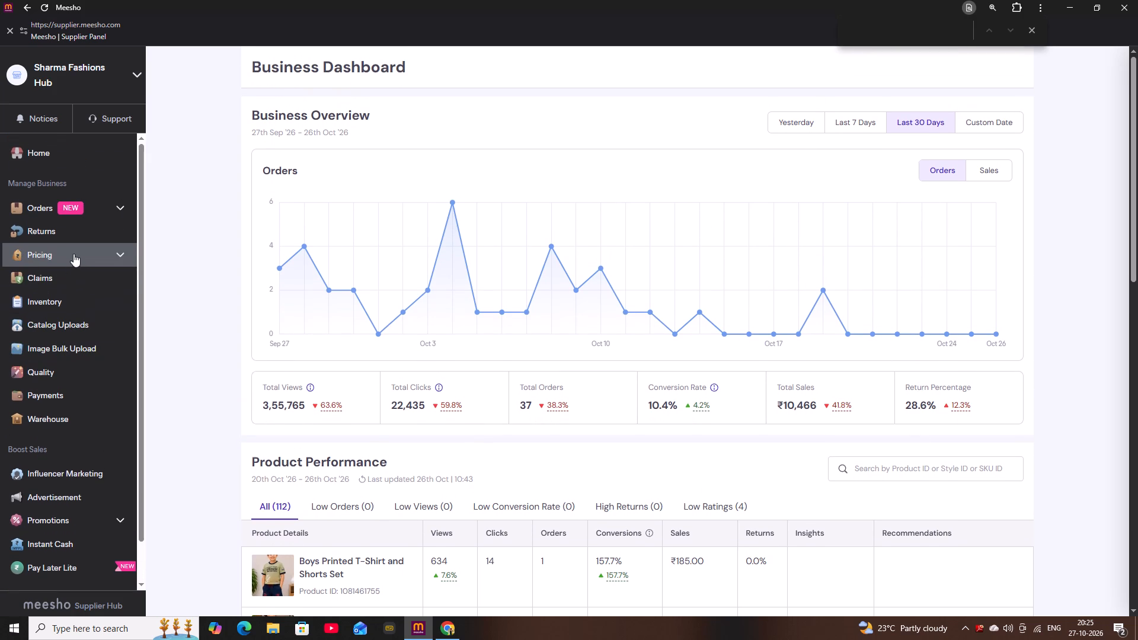
Review the Return/RTO Orders overview and the Payments page, including the details of unscheduled payments.
left_click(78, 241)
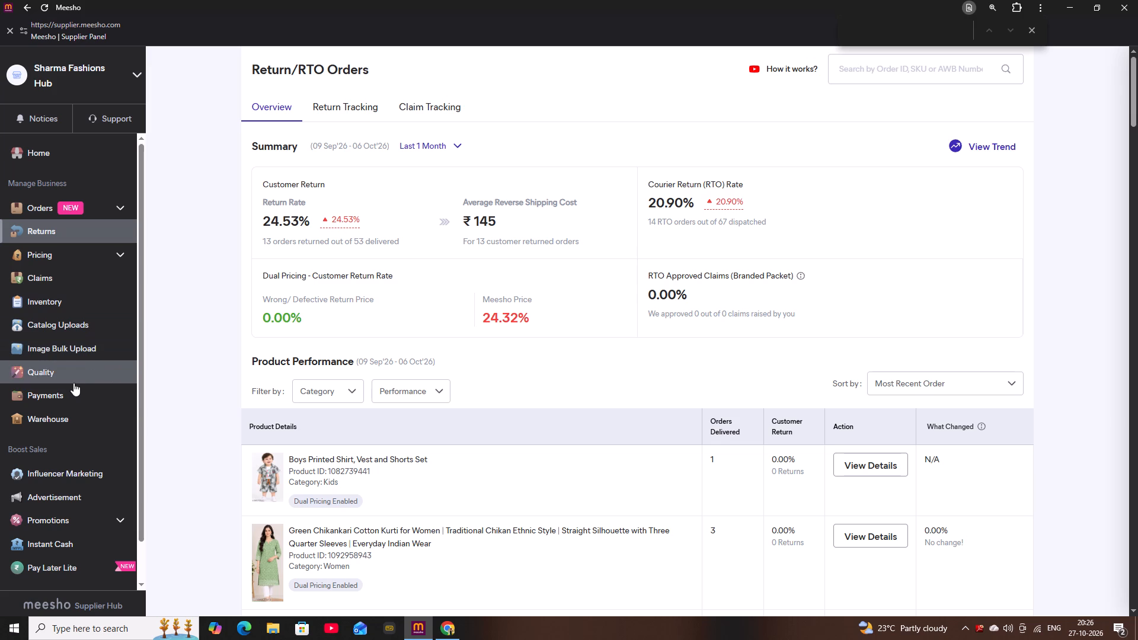
left_click(72, 398)
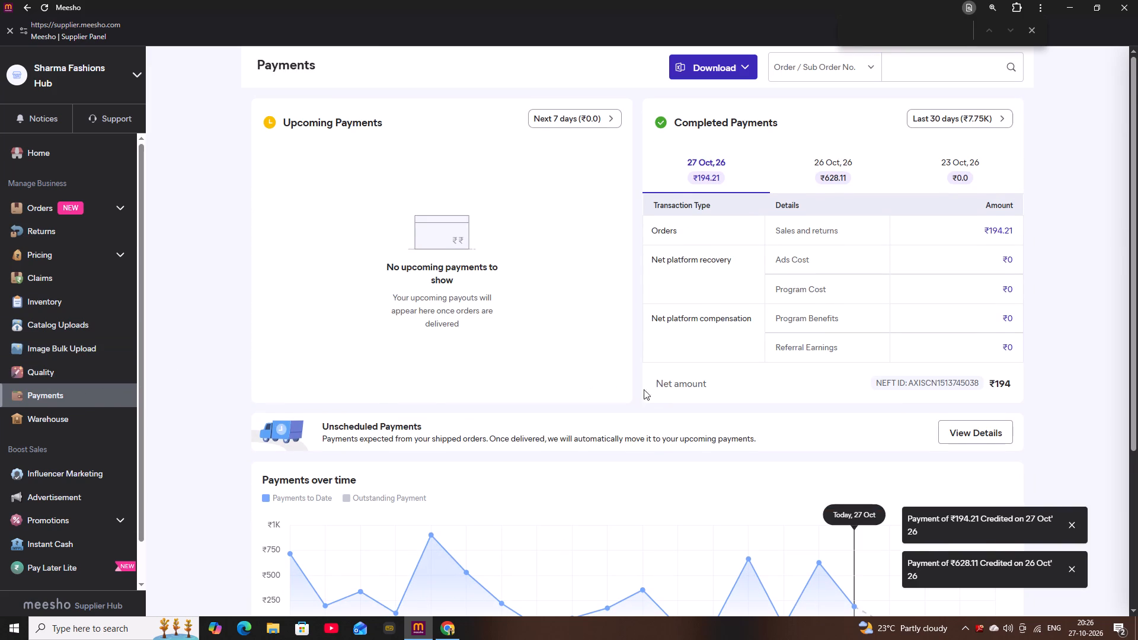
scroll(758, 392, "down", 1)
left_click(987, 369)
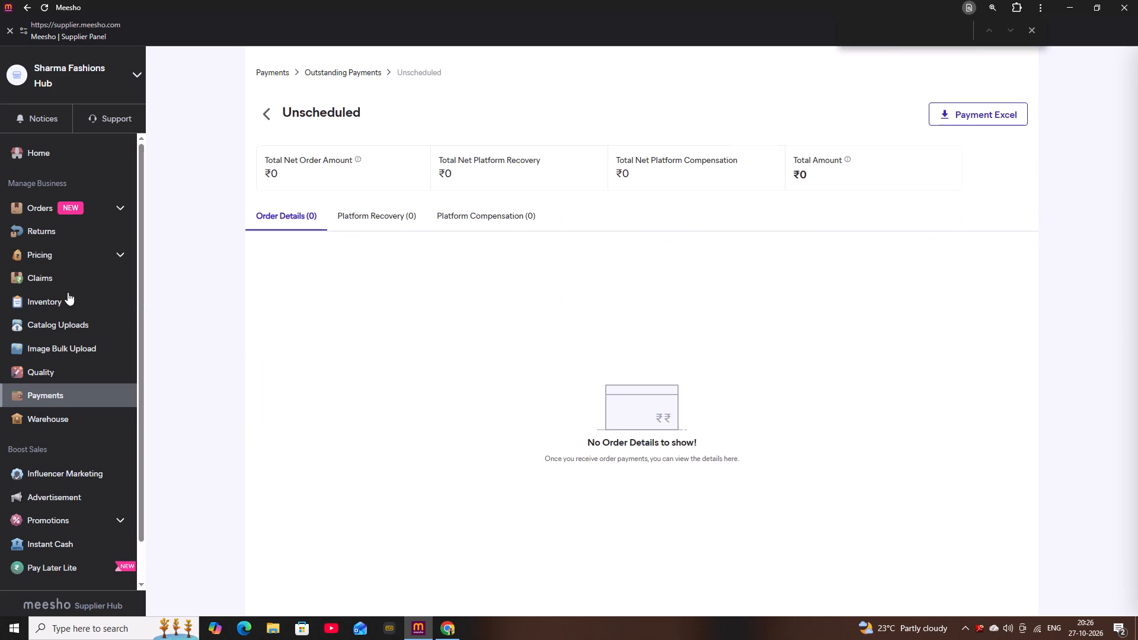
scroll(27, 289, "down", 1)
scroll(69, 207, "up", 4)
left_click(79, 114)
Return to the home page, close the find bar, and check the pending and on-hold orders.
left_click(73, 148)
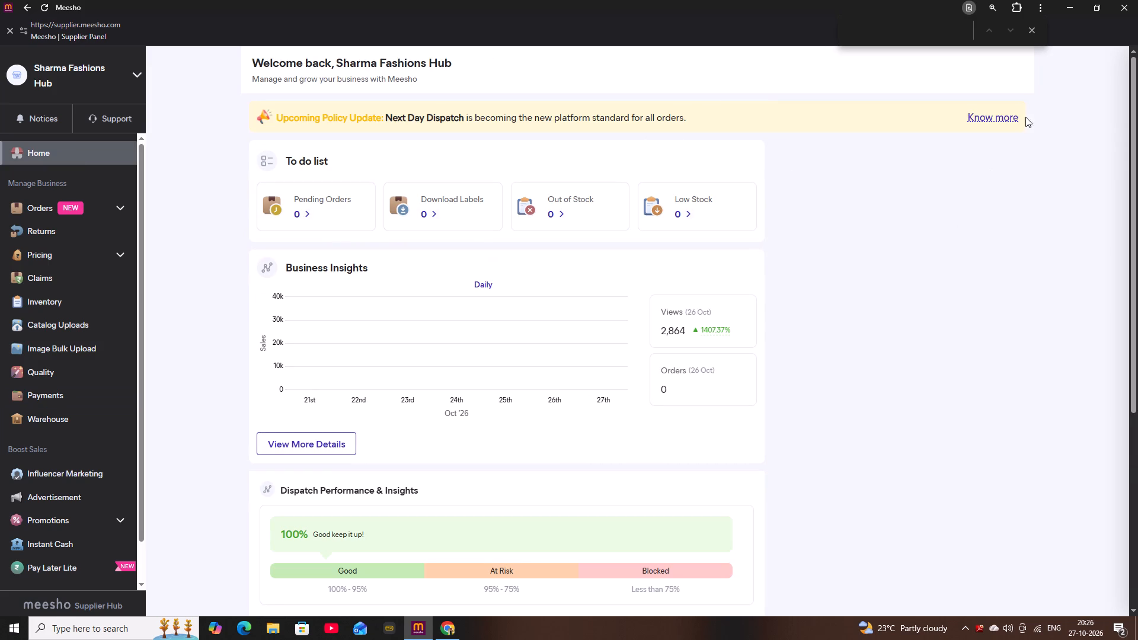
left_click(1031, 31)
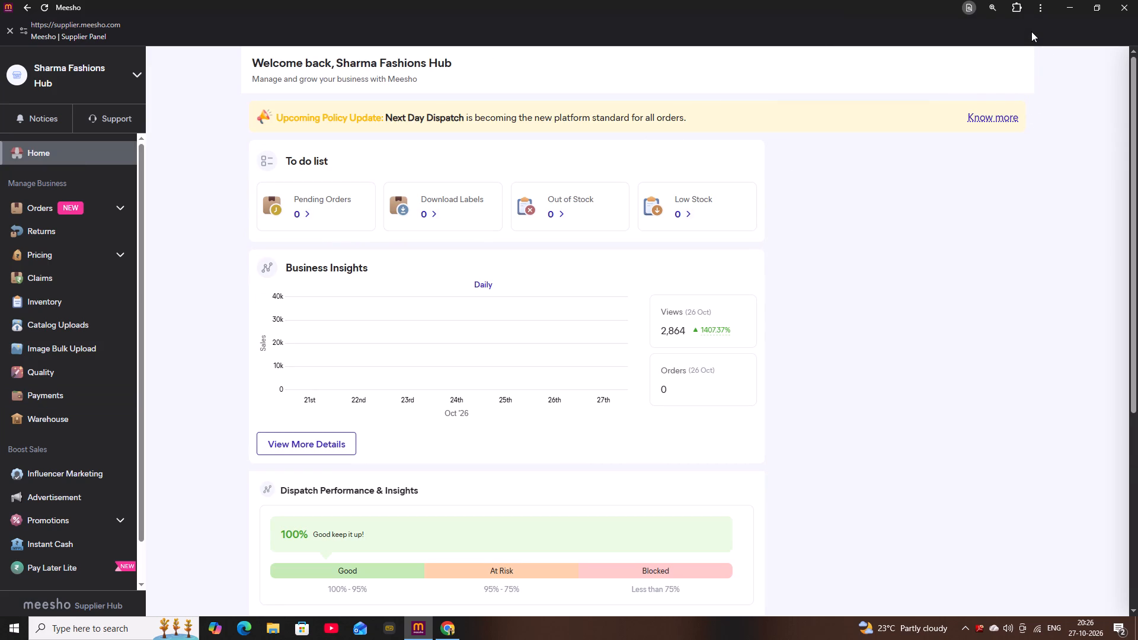
scroll(718, 283, "up", 1)
scroll(402, 420, "down", 1)
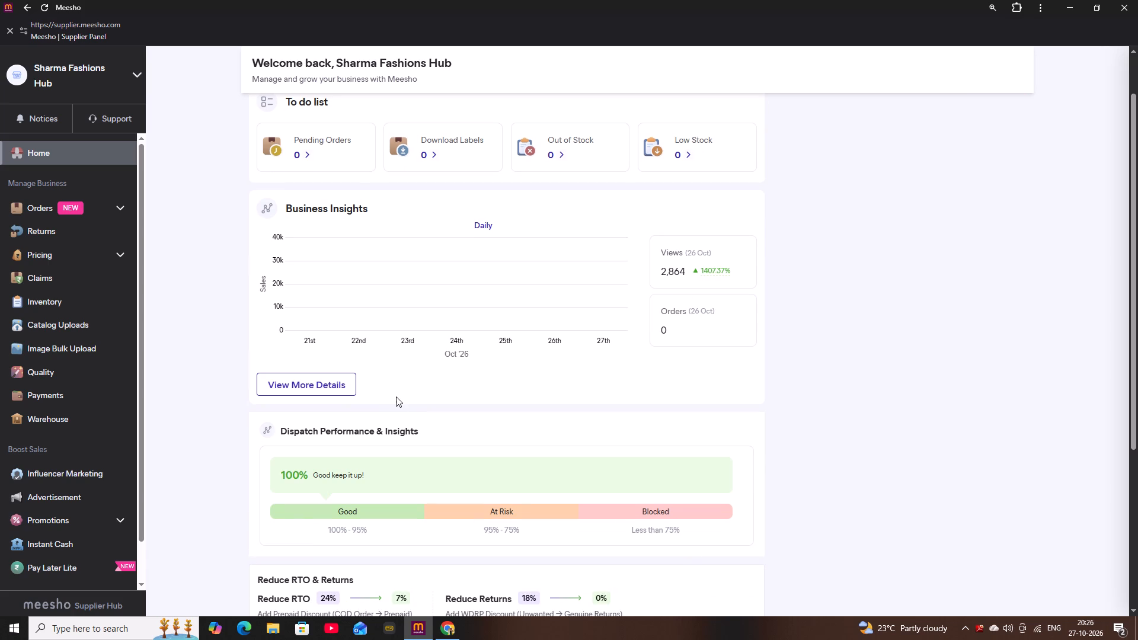
left_click(313, 156)
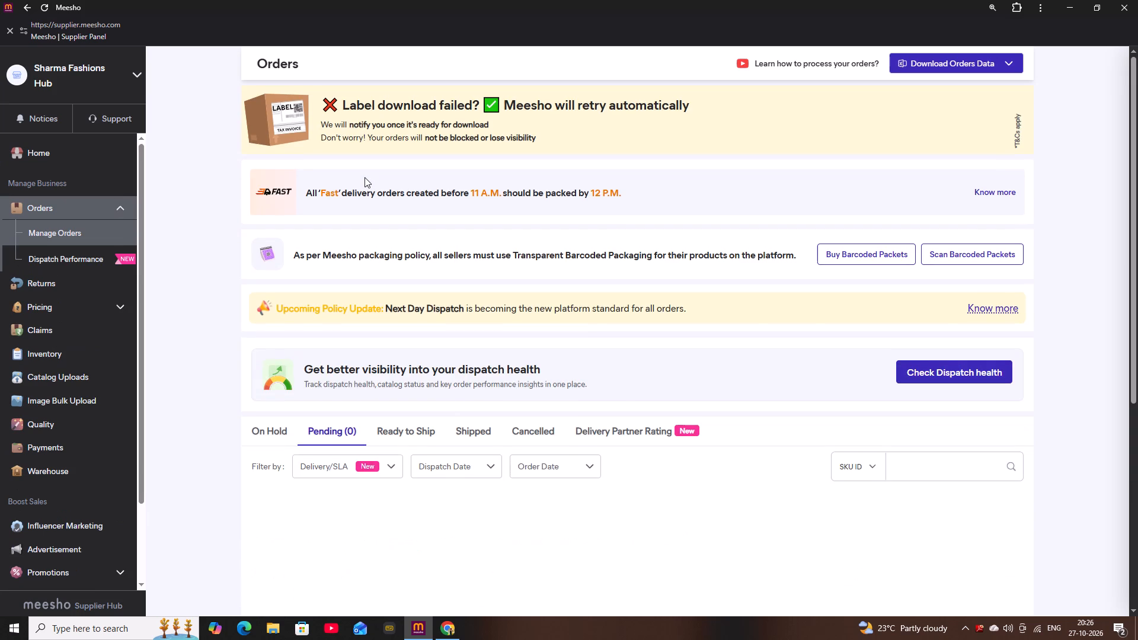
scroll(274, 412, "down", 2)
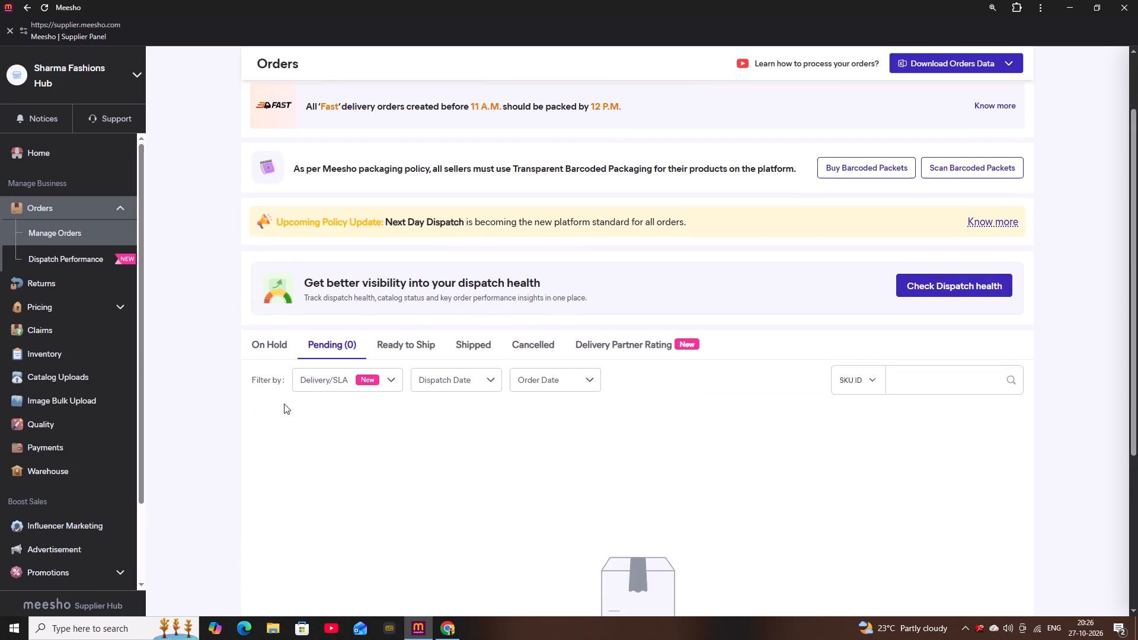
left_click(280, 318)
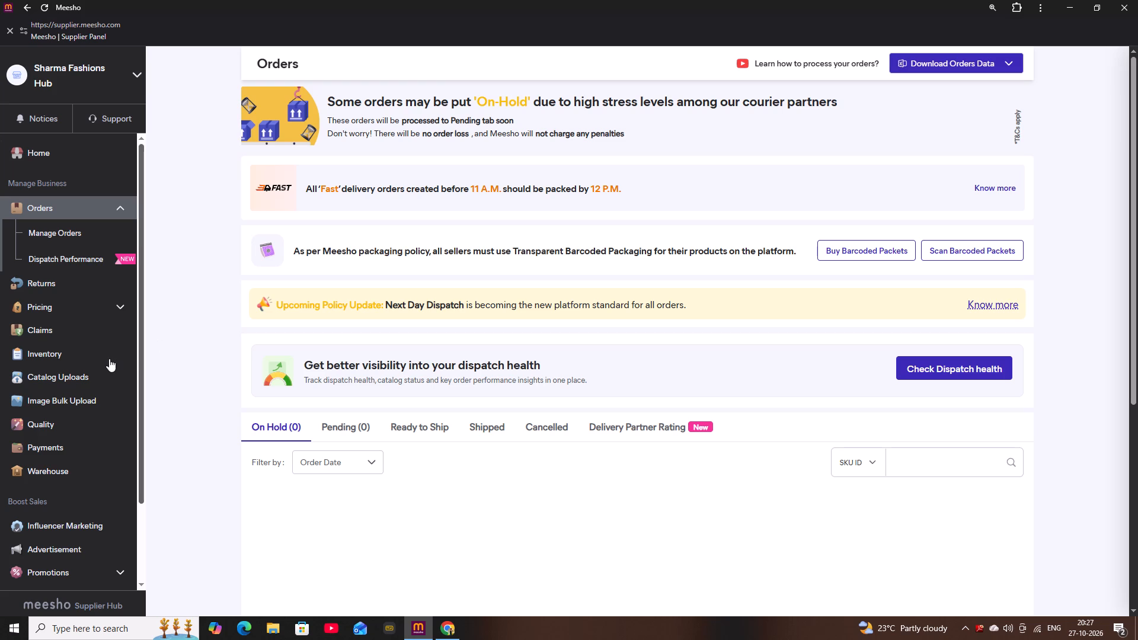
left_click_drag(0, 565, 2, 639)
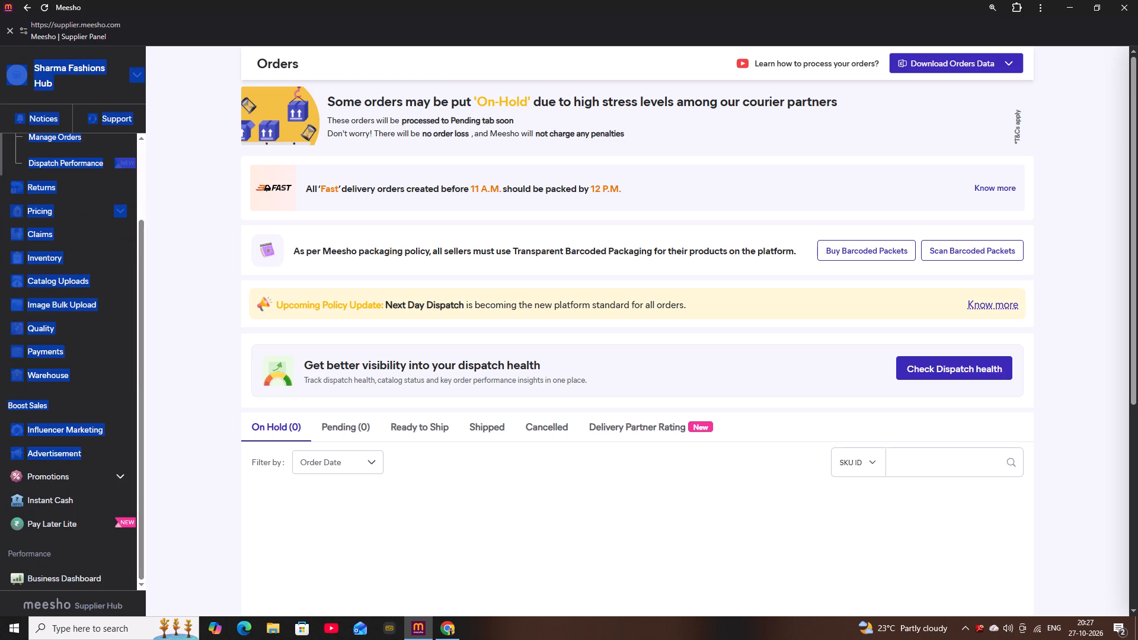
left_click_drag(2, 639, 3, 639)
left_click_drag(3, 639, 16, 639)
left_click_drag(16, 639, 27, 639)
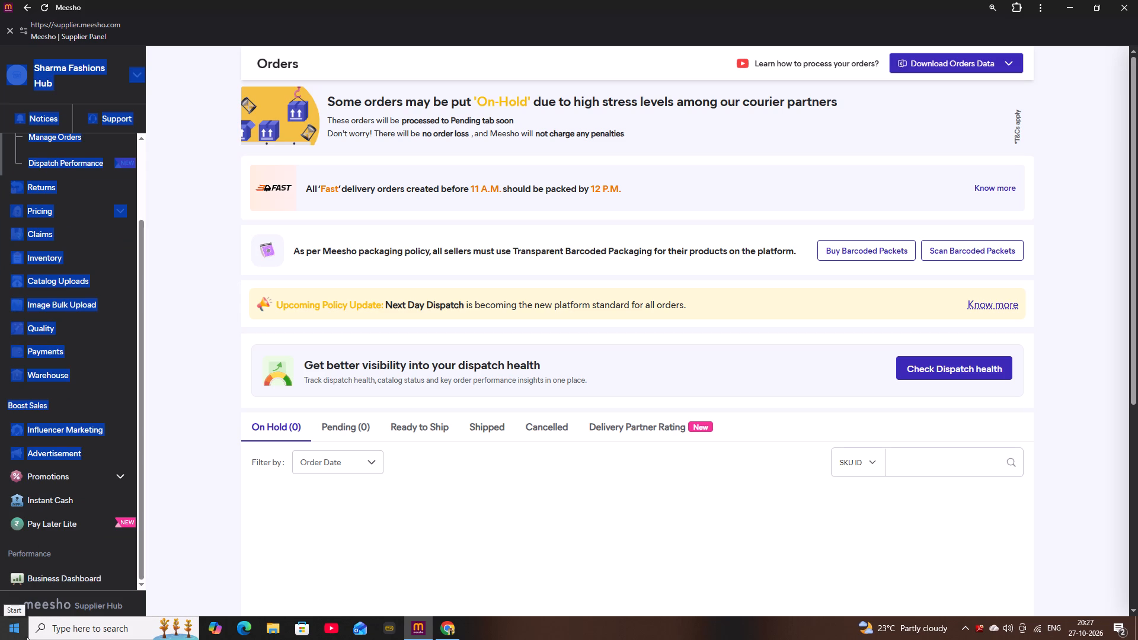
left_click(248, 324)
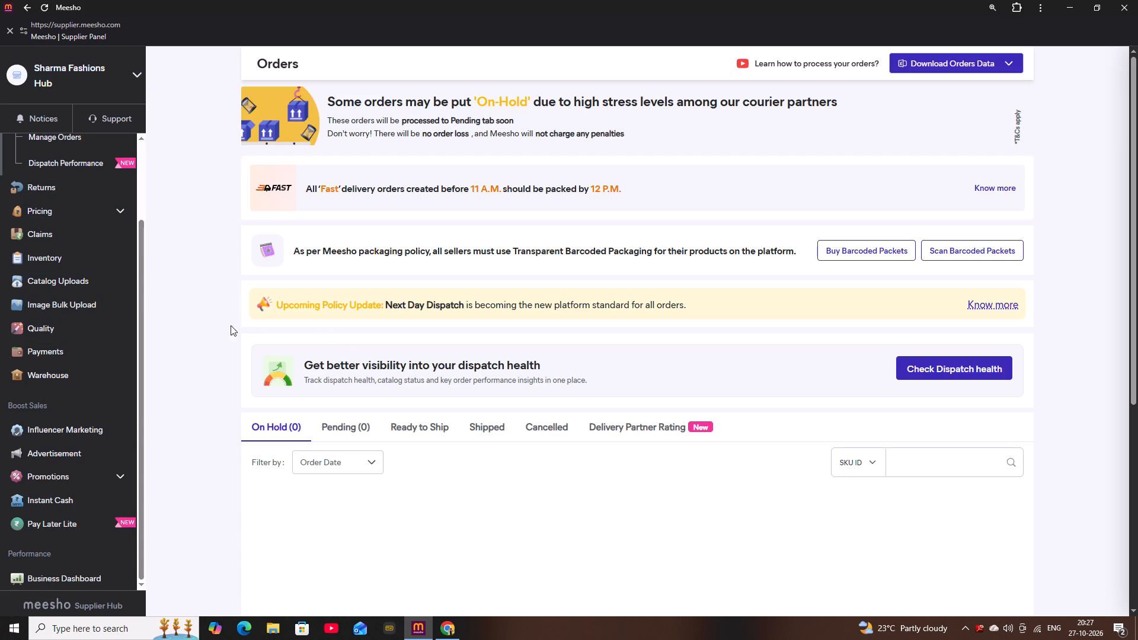
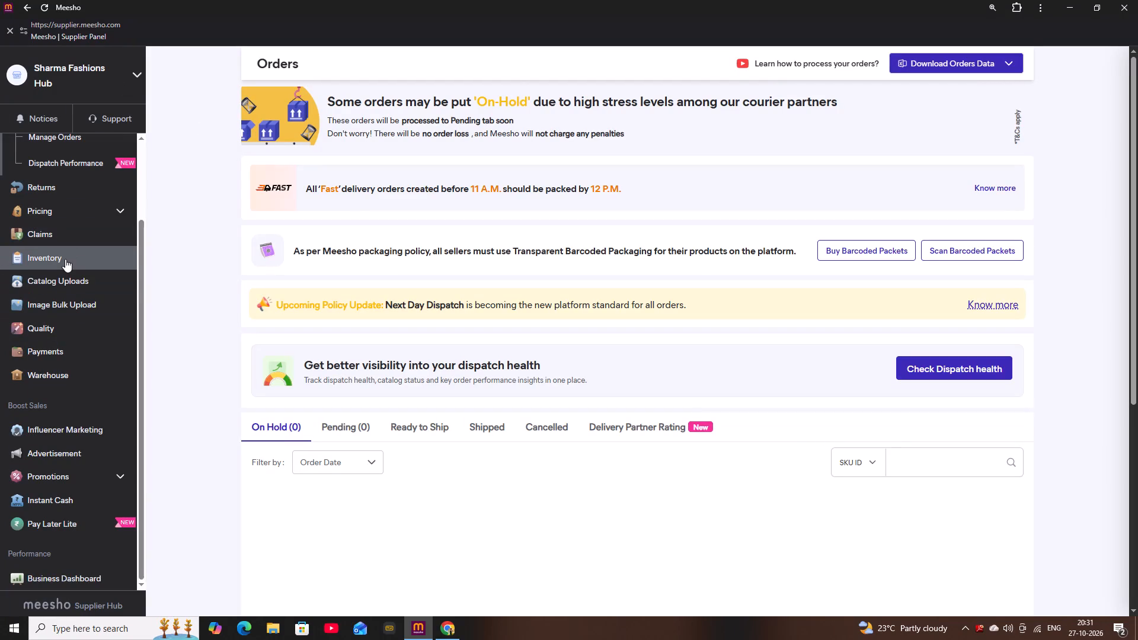
Open the Catalog Uploads page from the Orders page.
left_click(68, 281)
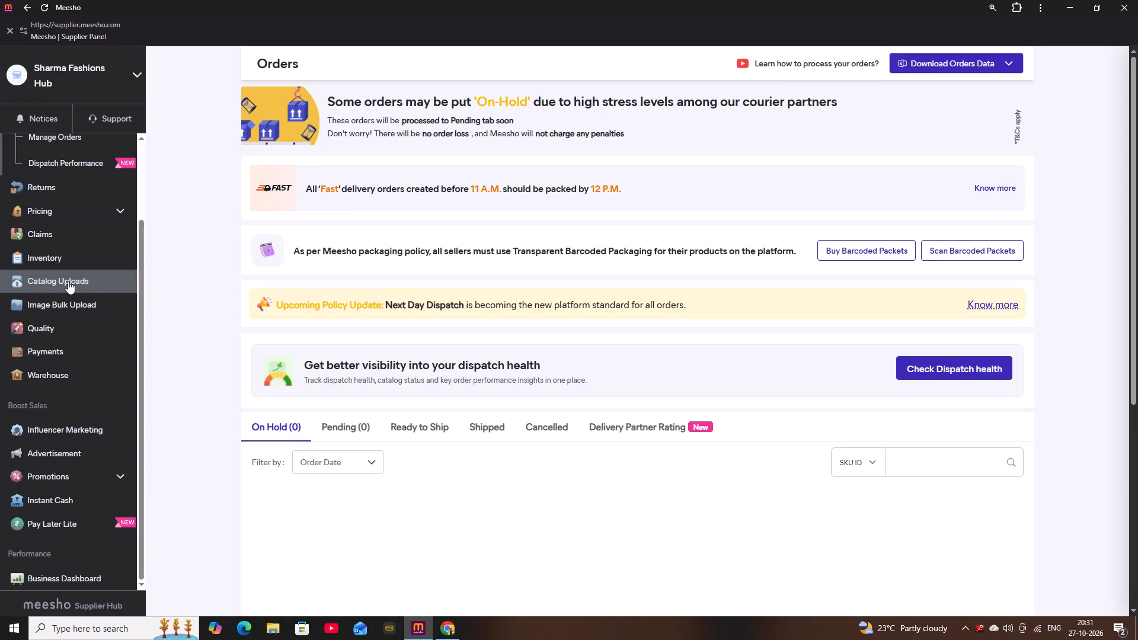